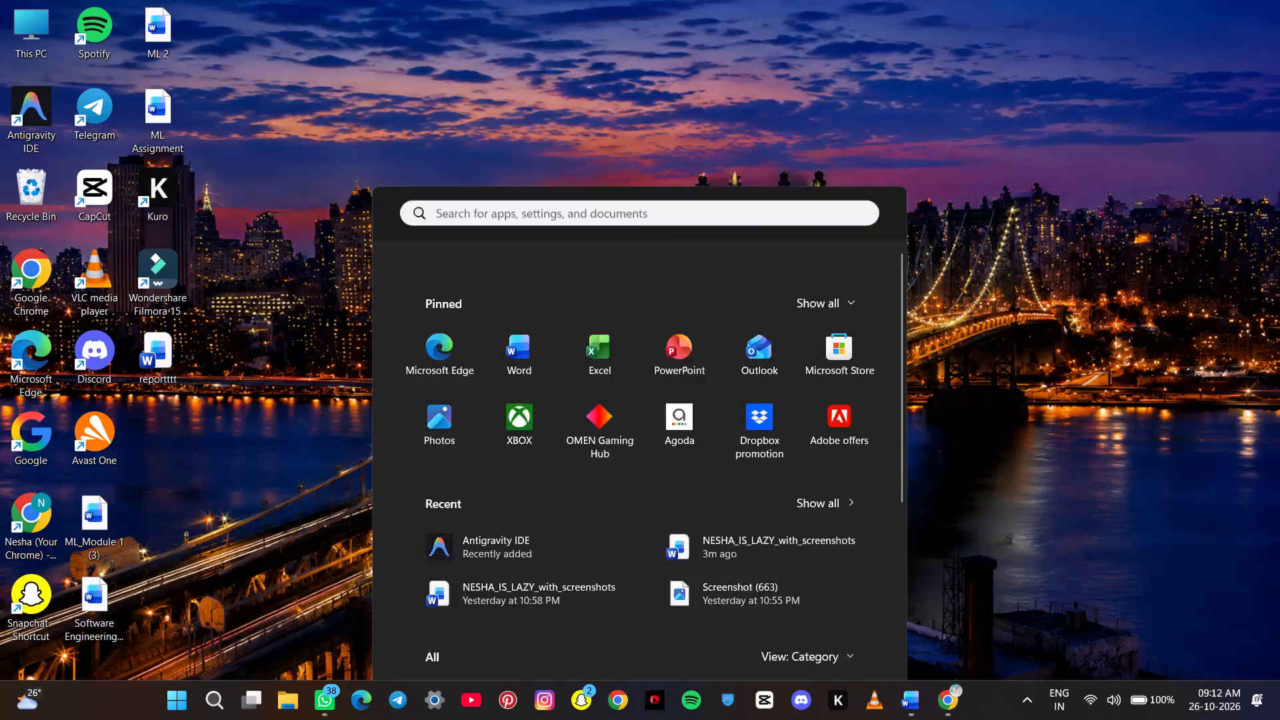
Switch to the open Smart BMI Calculator project report in Word.
{"action": "left_click", "coordinate": [1143, 365]}
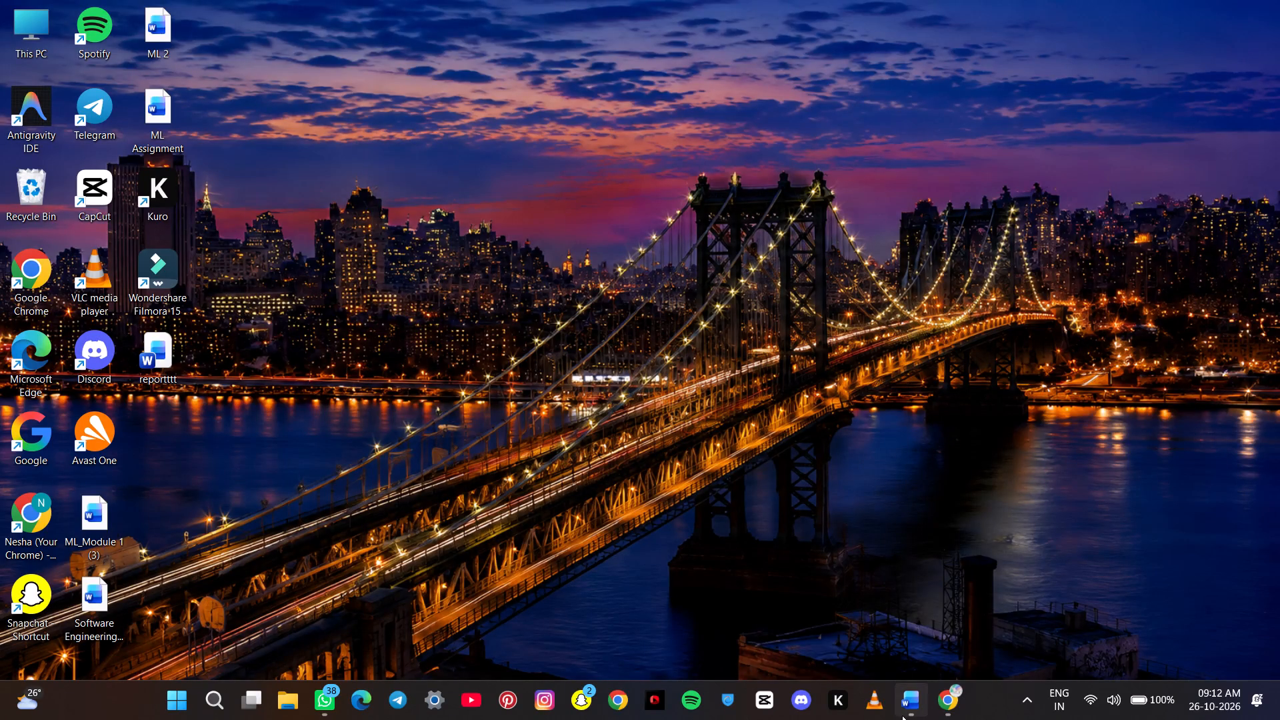
{"action": "left_click", "coordinate": [902, 715]}
Look through the report's front matter, examining the Abstract and Content pages closely.
{"action": "scroll", "coordinate": [777, 445], "scroll_direction": "down", "scroll_amount": 1}
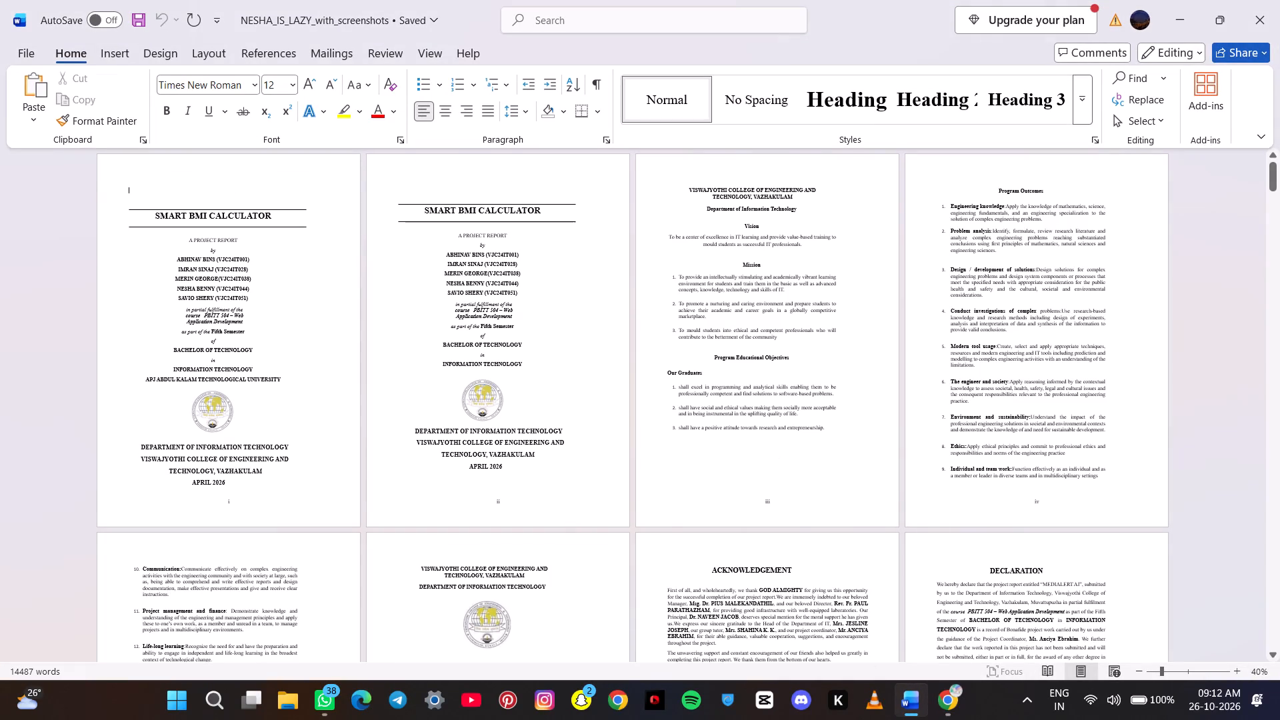
{"action": "scroll", "coordinate": [777, 445], "scroll_direction": "down", "scroll_amount": 12}
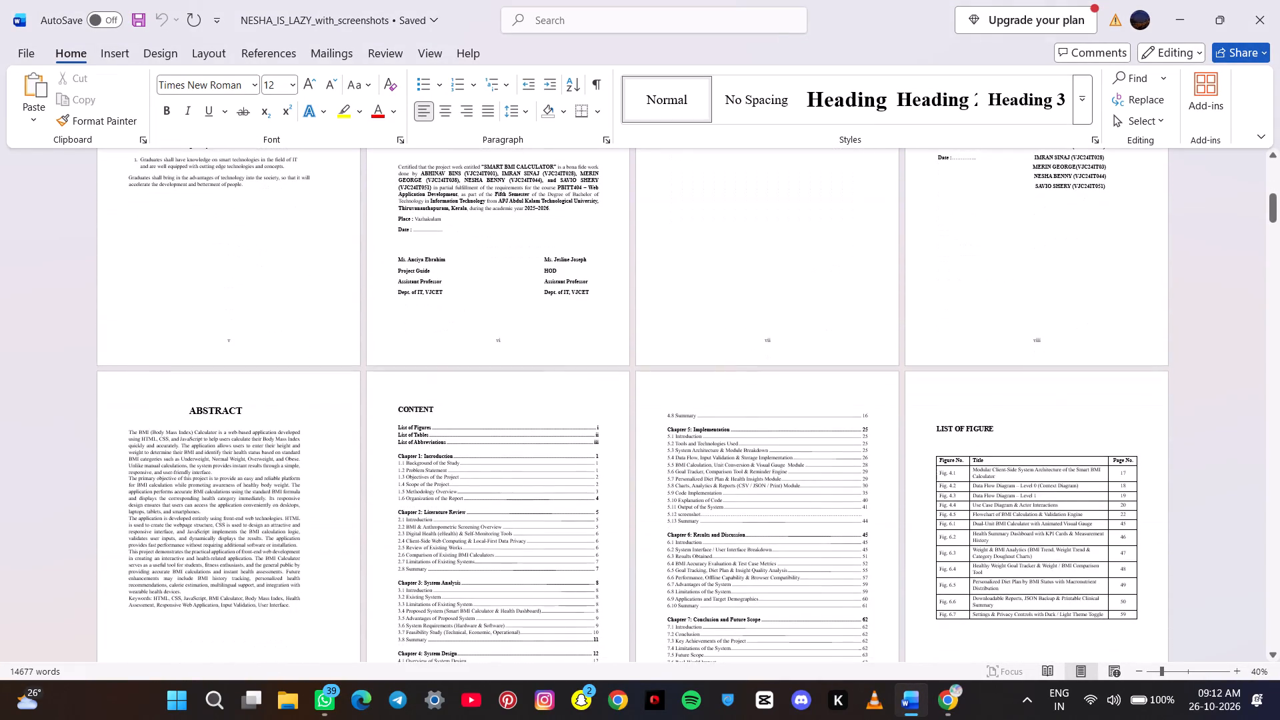
{"action": "scroll", "coordinate": [726, 543], "scroll_direction": "down", "scroll_amount": 2}
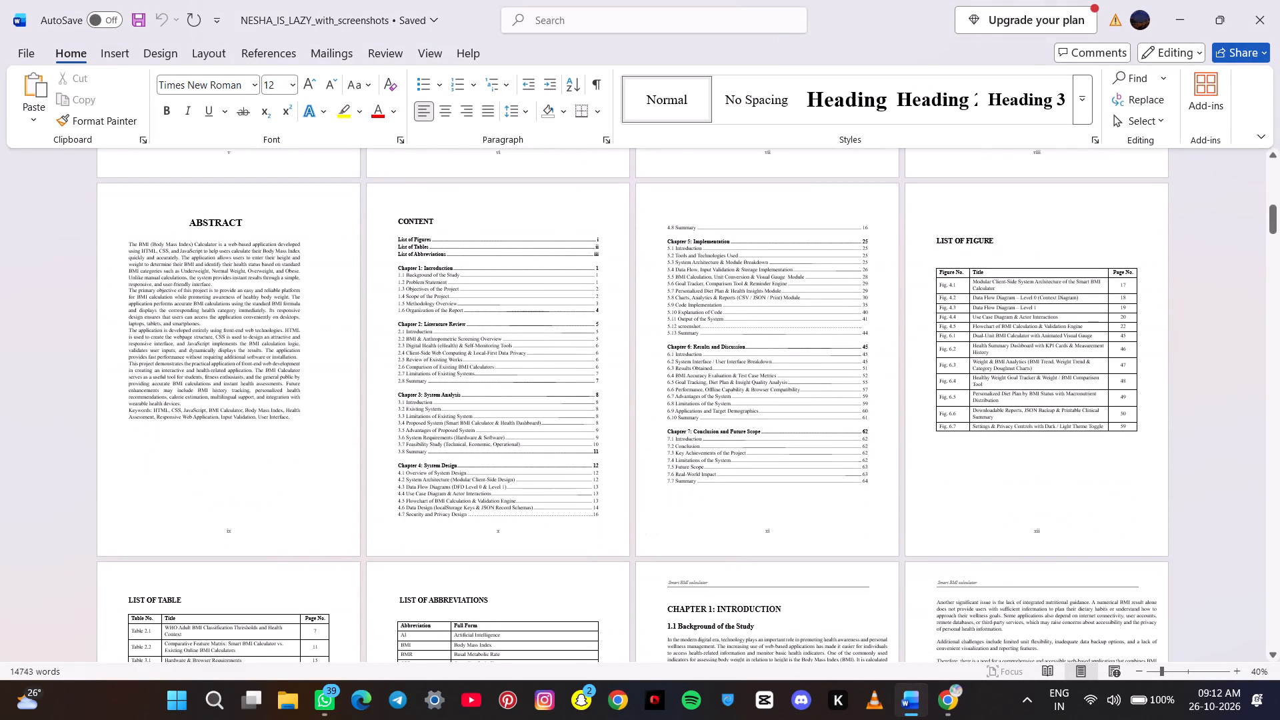
{"action": "scroll", "coordinate": [650, 519], "scroll_direction": "up", "scroll_amount": 5, "text": "ctrl"}
{"action": "scroll", "coordinate": [650, 519], "scroll_direction": "down", "scroll_amount": 4}
{"action": "scroll", "coordinate": [650, 519], "scroll_direction": "up", "scroll_amount": 1}
{"action": "scroll", "coordinate": [650, 519], "scroll_direction": "down", "scroll_amount": 1, "text": "ctrl"}
{"action": "scroll", "coordinate": [650, 519], "scroll_direction": "up", "scroll_amount": 1, "text": "ctrl"}
{"action": "scroll", "coordinate": [650, 519], "scroll_direction": "down", "scroll_amount": 1, "text": "ctrl"}
{"action": "scroll", "coordinate": [650, 519], "scroll_direction": "up", "scroll_amount": 1, "text": "ctrl"}
{"action": "scroll", "coordinate": [650, 519], "scroll_direction": "down", "scroll_amount": 1, "text": "ctrl"}
{"action": "scroll", "coordinate": [650, 519], "scroll_direction": "up", "scroll_amount": 1, "text": "ctrl"}
{"action": "scroll", "coordinate": [650, 519], "scroll_direction": "down", "scroll_amount": 1, "text": "ctrl"}
{"action": "scroll", "coordinate": [650, 519], "scroll_direction": "up", "scroll_amount": 1, "text": "ctrl"}
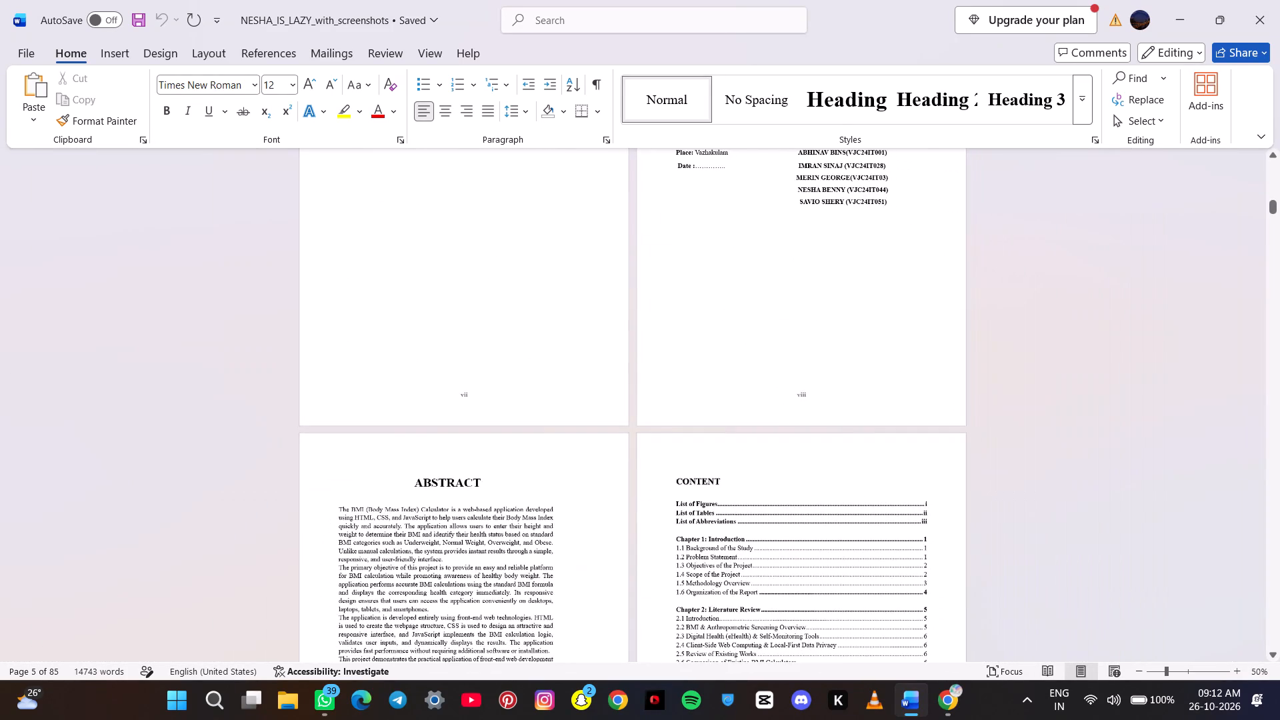
{"action": "scroll", "coordinate": [650, 519], "scroll_direction": "down", "scroll_amount": 3}
{"action": "scroll", "coordinate": [650, 519], "scroll_direction": "up", "scroll_amount": 4, "text": "ctrl"}
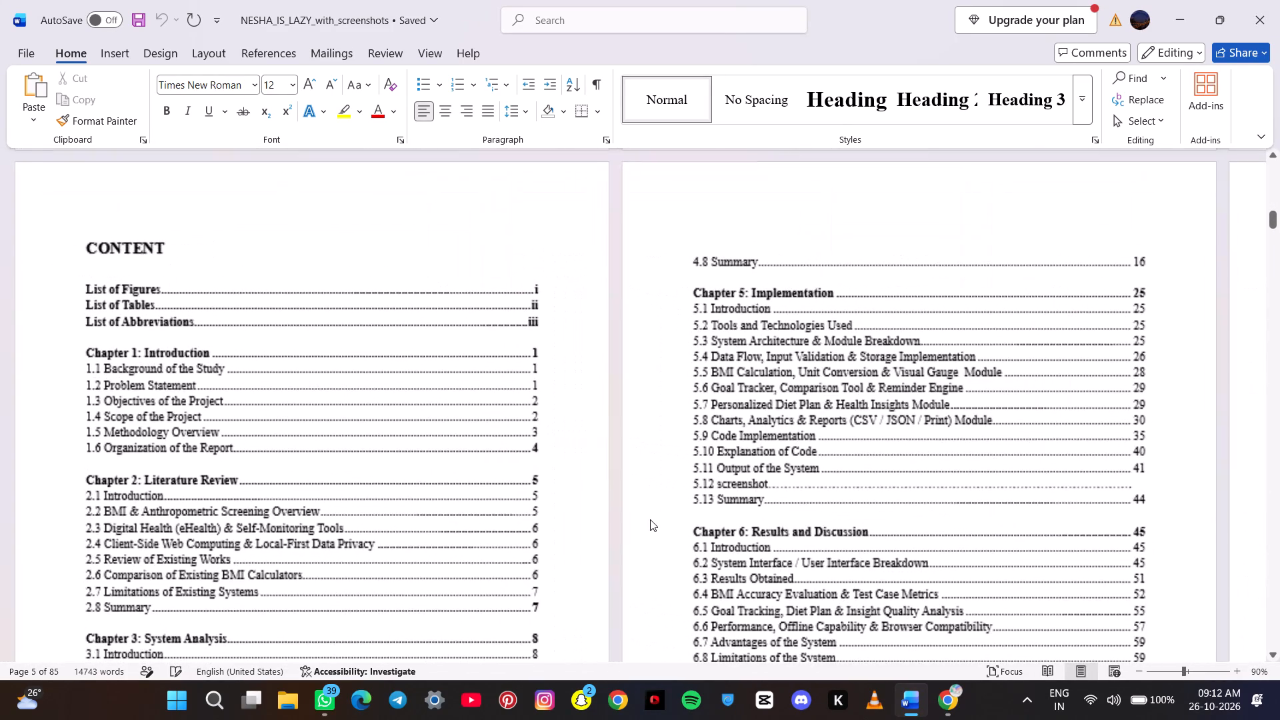
{"action": "scroll", "coordinate": [650, 519], "scroll_direction": "up", "scroll_amount": 1}
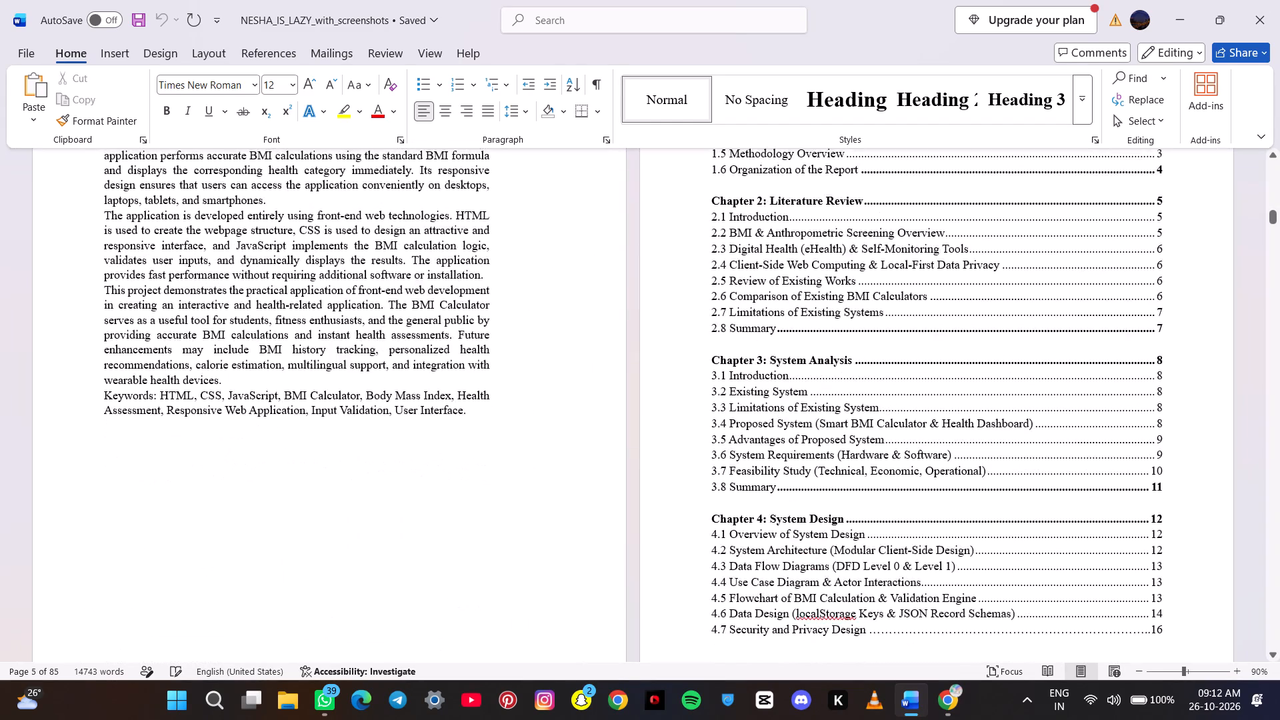
{"action": "scroll", "coordinate": [650, 519], "scroll_direction": "up", "scroll_amount": 3}
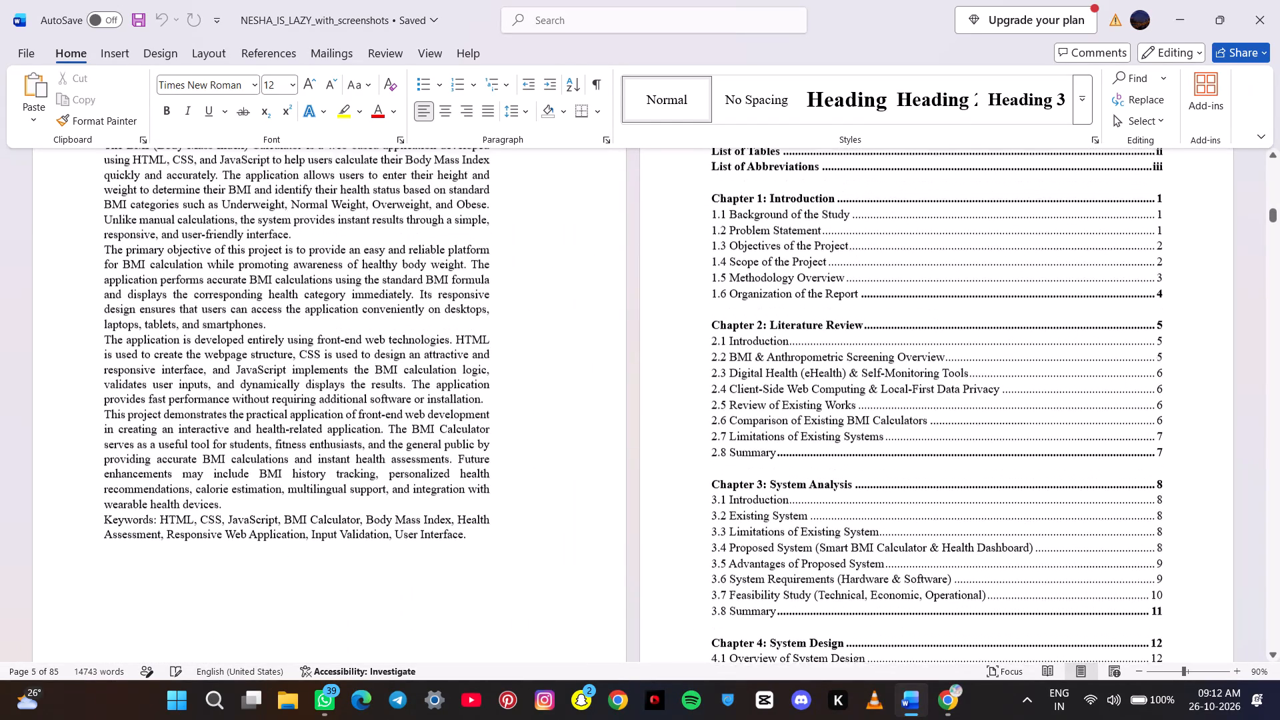
{"action": "scroll", "coordinate": [650, 519], "scroll_direction": "up", "scroll_amount": 1}
Review the report from the Abstract and Content pages through Chapter 2: Literature Review.
{"action": "scroll", "coordinate": [650, 519], "scroll_direction": "down", "scroll_amount": 1}
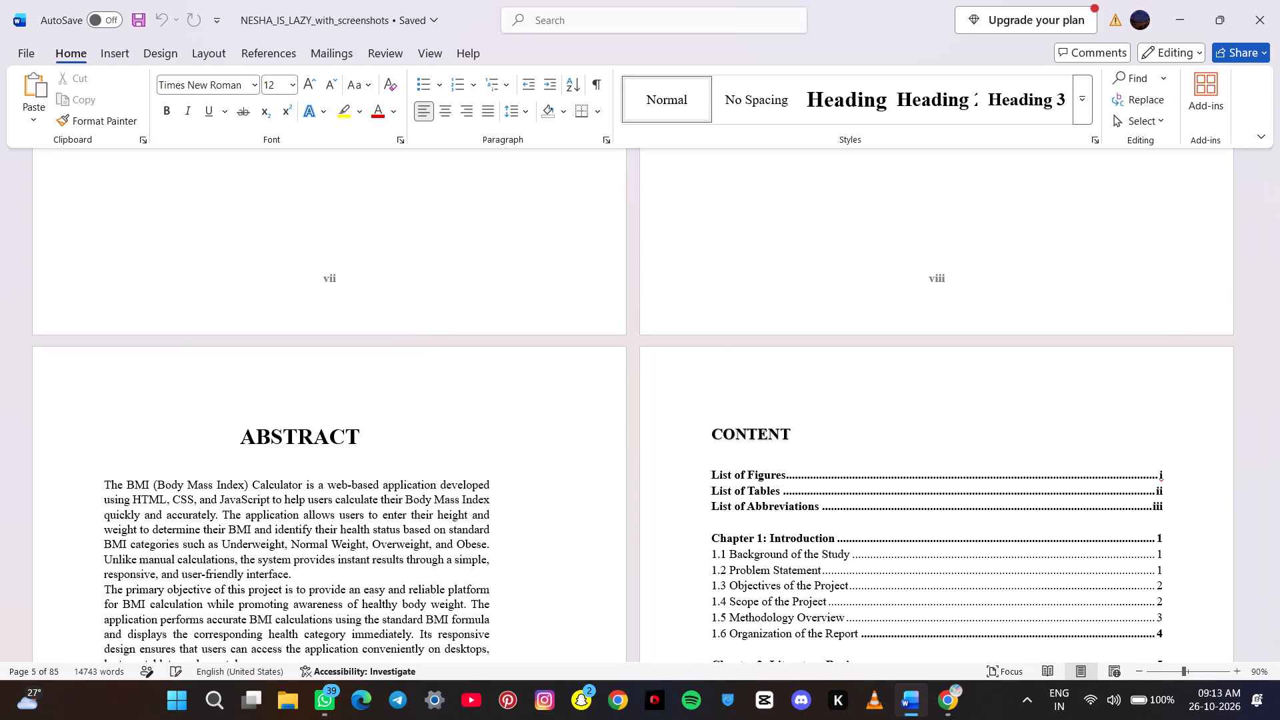
{"action": "scroll", "coordinate": [650, 519], "scroll_direction": "down", "scroll_amount": 1}
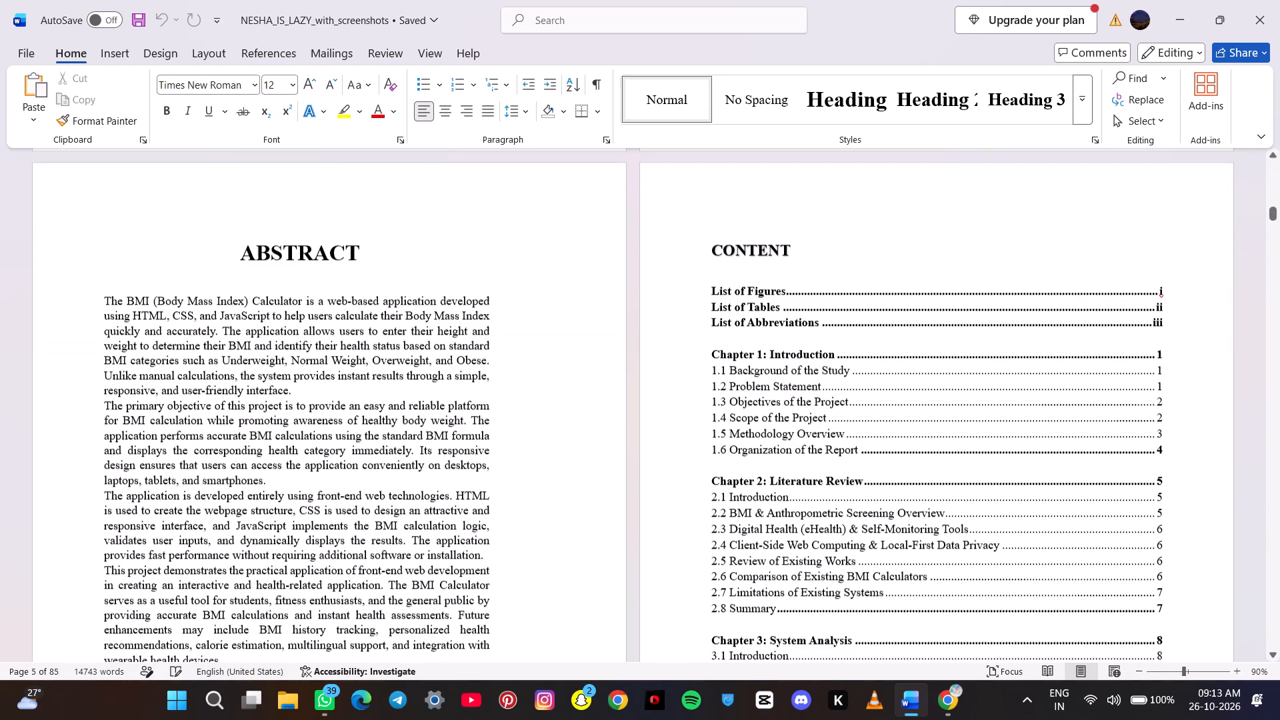
{"action": "scroll", "coordinate": [650, 519], "scroll_direction": "down", "scroll_amount": 2}
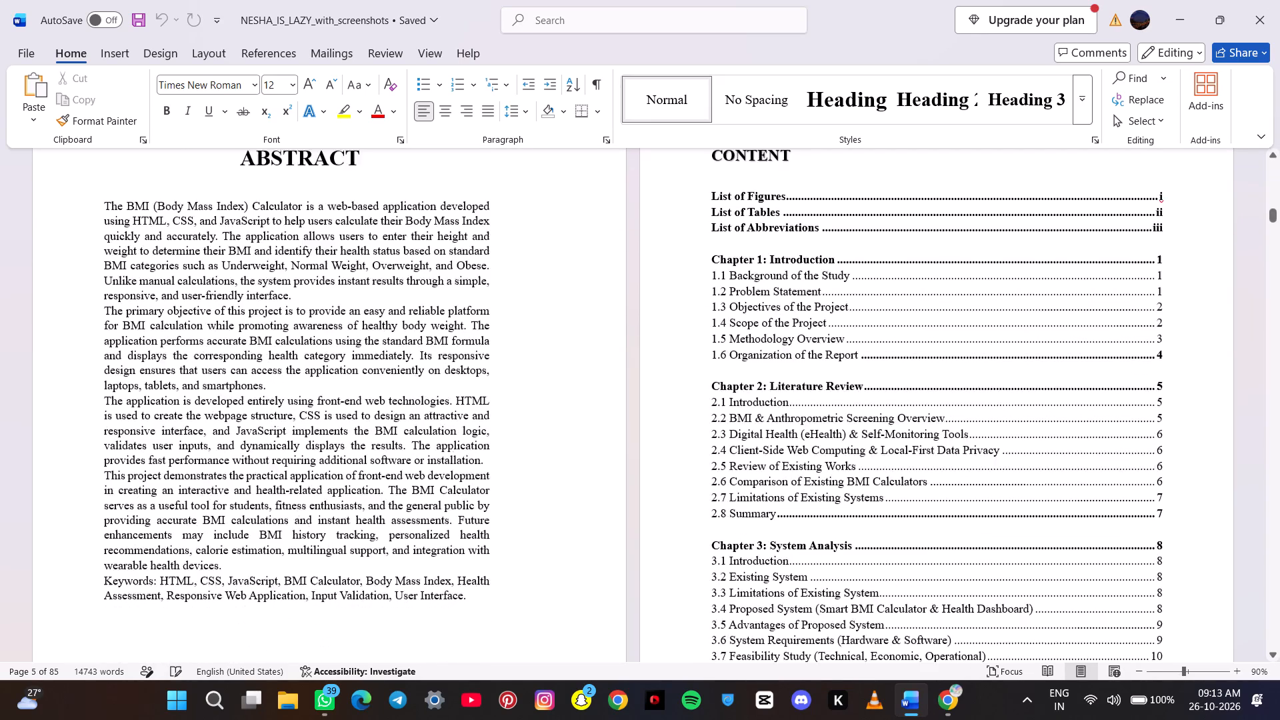
{"action": "scroll", "coordinate": [650, 519], "scroll_direction": "down", "scroll_amount": 5}
{"action": "scroll", "coordinate": [650, 519], "scroll_direction": "down", "scroll_amount": 4, "text": "ctrl"}
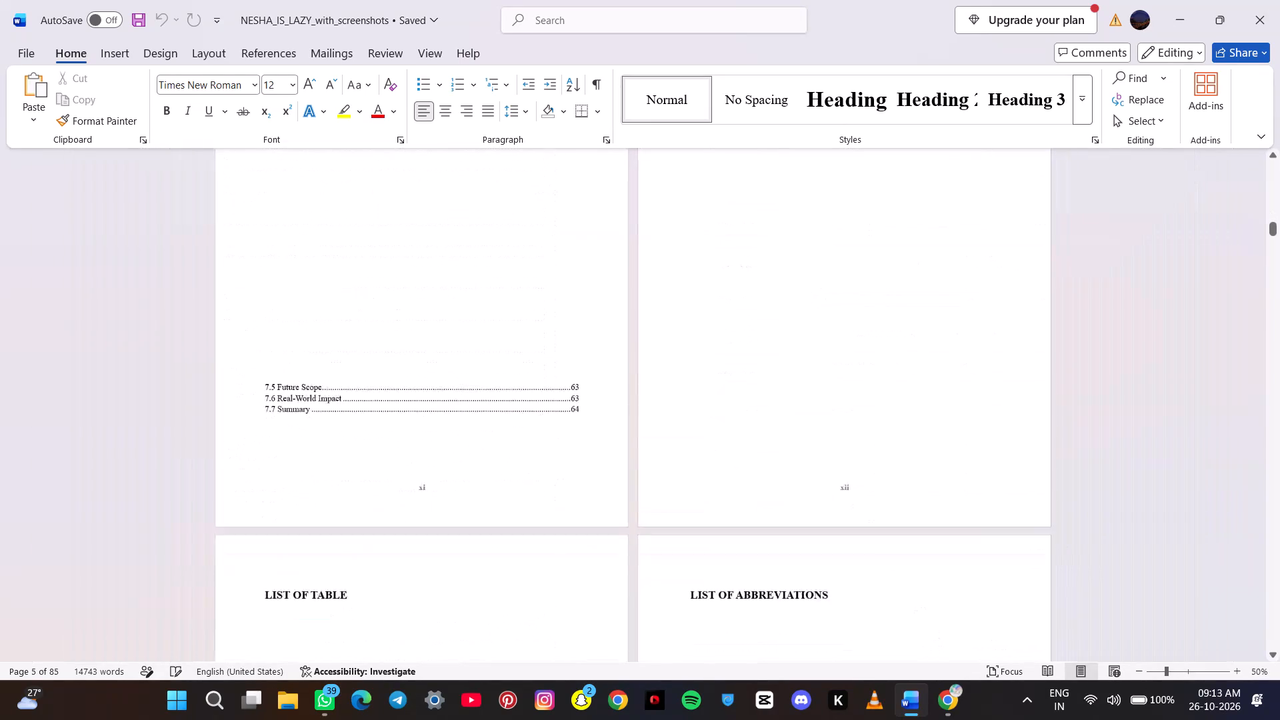
{"action": "scroll", "coordinate": [650, 519], "scroll_direction": "down", "scroll_amount": 2}
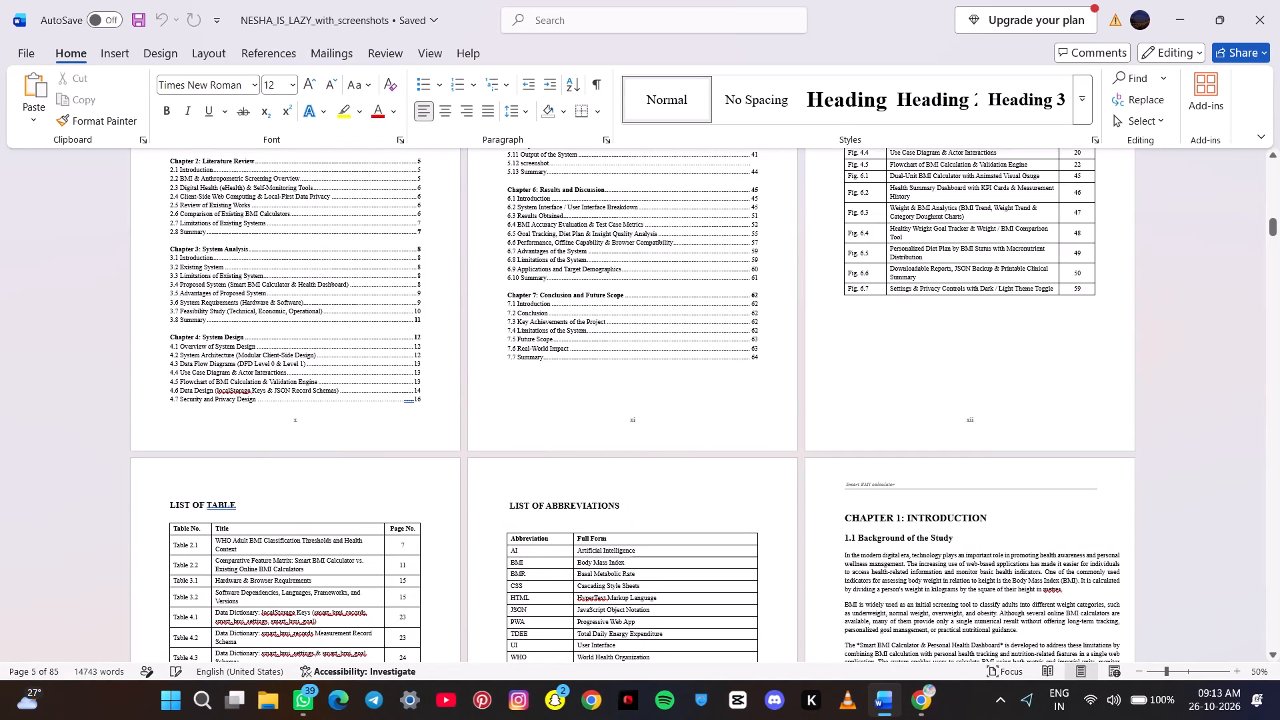
{"action": "scroll", "coordinate": [650, 519], "scroll_direction": "down", "scroll_amount": 11}
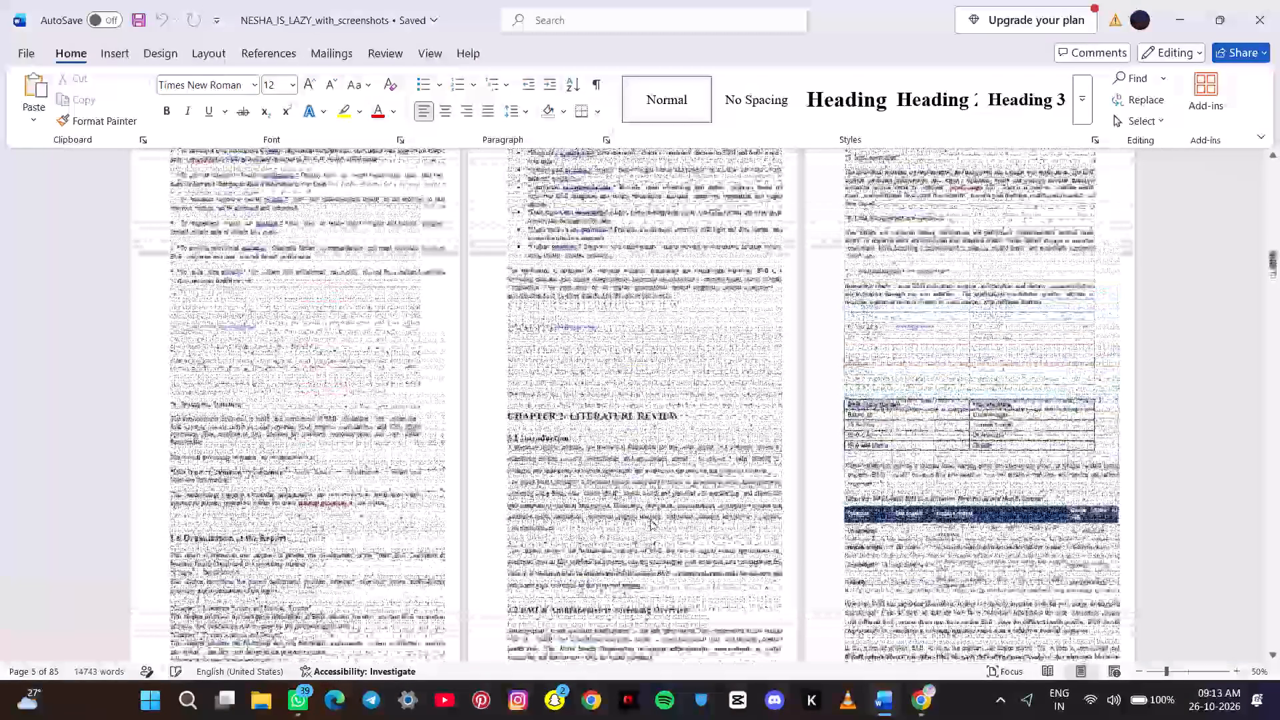
{"action": "scroll", "coordinate": [650, 519], "scroll_direction": "down", "scroll_amount": 1}
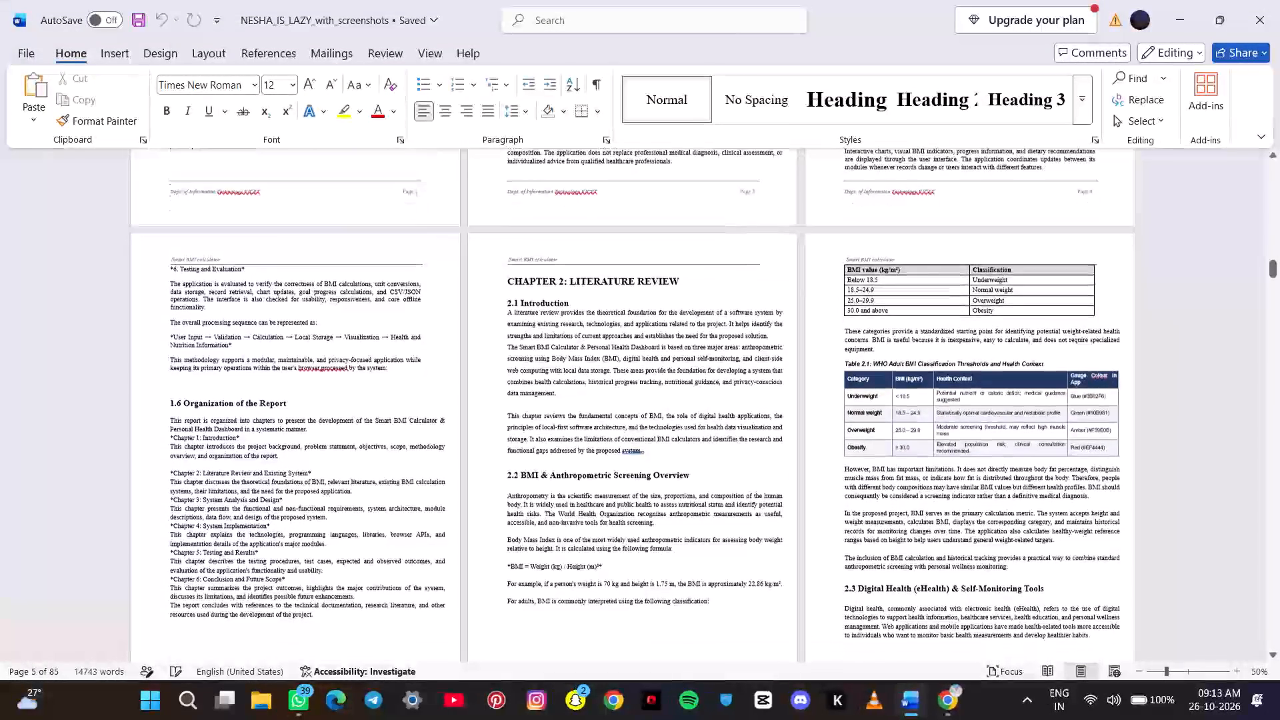
{"action": "scroll", "coordinate": [650, 519], "scroll_direction": "down", "scroll_amount": 1}
Examine the Content, List of Figure, List of Table and List of Abbreviations pages alongside Chapters 1 and 2.
{"action": "scroll", "coordinate": [650, 519], "scroll_direction": "up", "scroll_amount": 3}
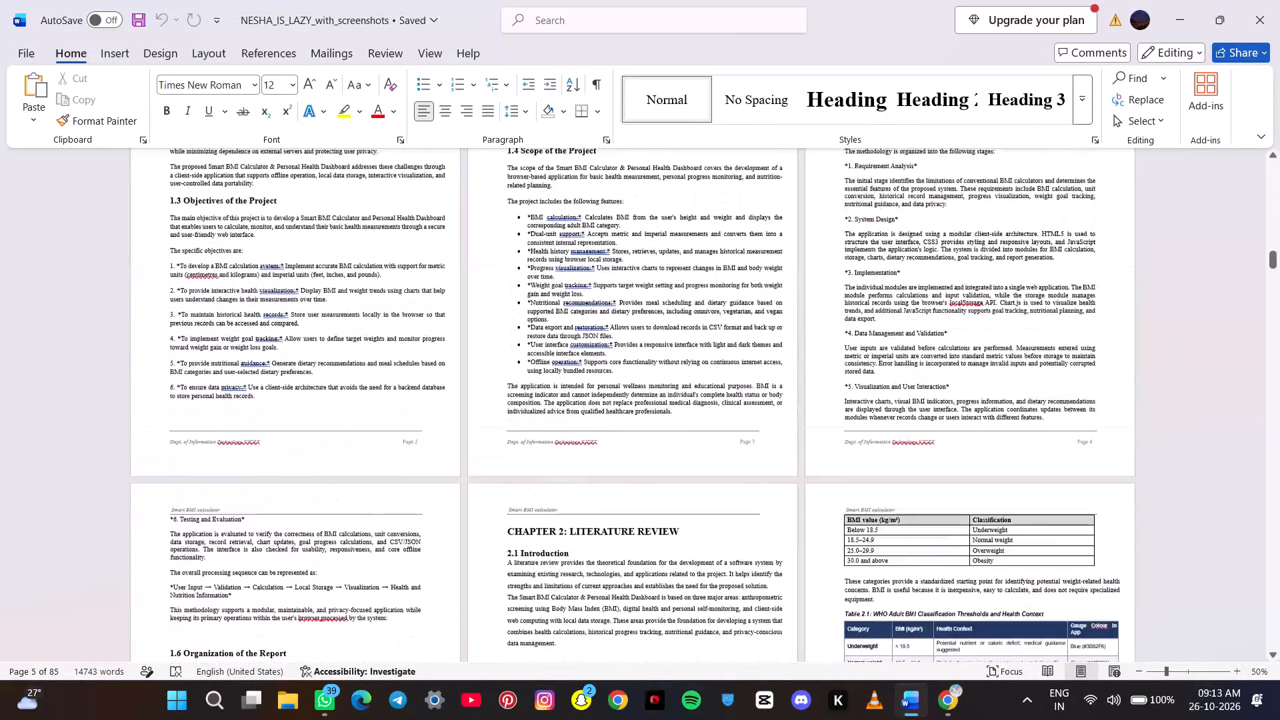
{"action": "scroll", "coordinate": [650, 519], "scroll_direction": "up", "scroll_amount": 6}
{"action": "scroll", "coordinate": [650, 519], "scroll_direction": "down", "scroll_amount": 1}
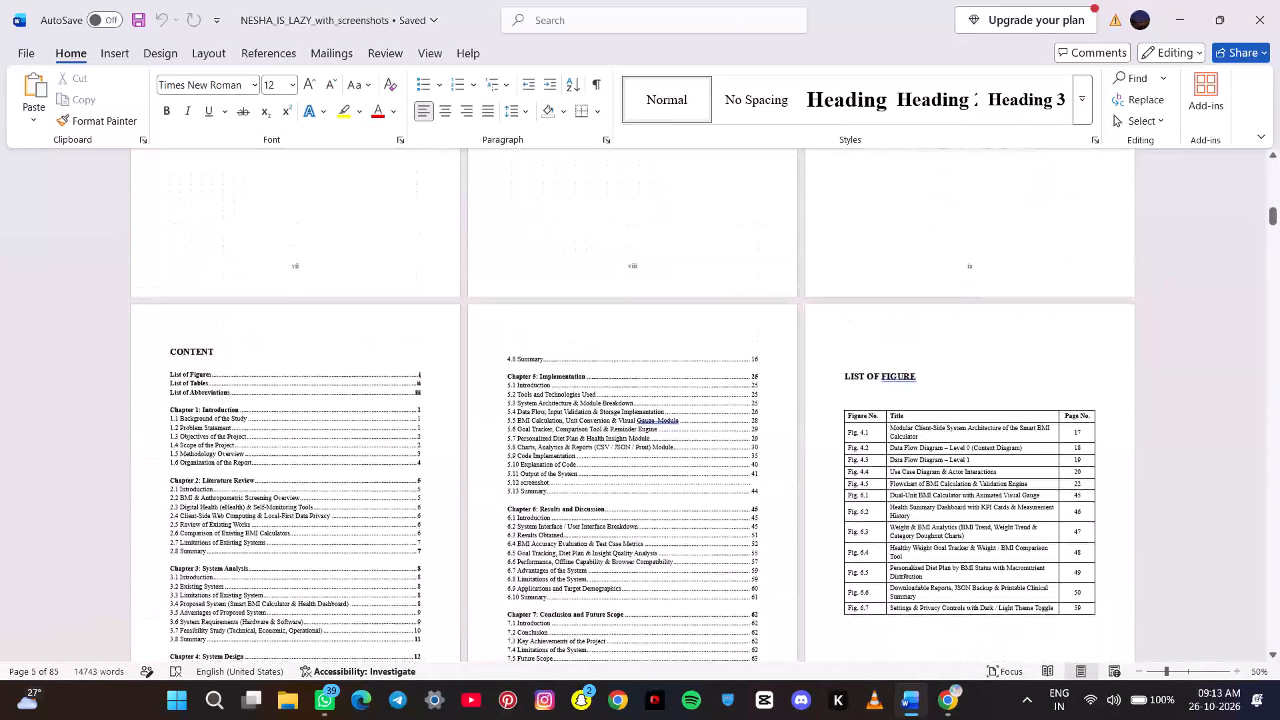
{"action": "scroll", "coordinate": [926, 480], "scroll_direction": "up", "scroll_amount": 3, "text": "ctrl"}
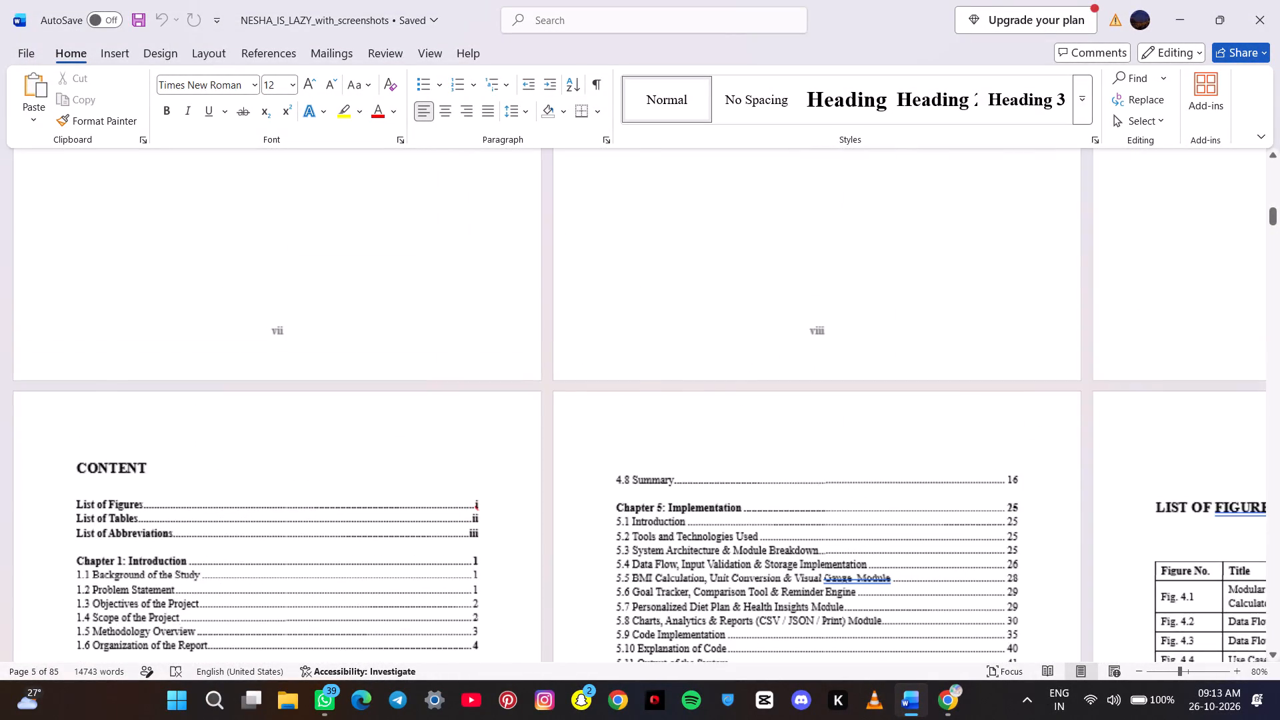
{"action": "scroll", "coordinate": [1050, 497], "scroll_direction": "down", "scroll_amount": 7}
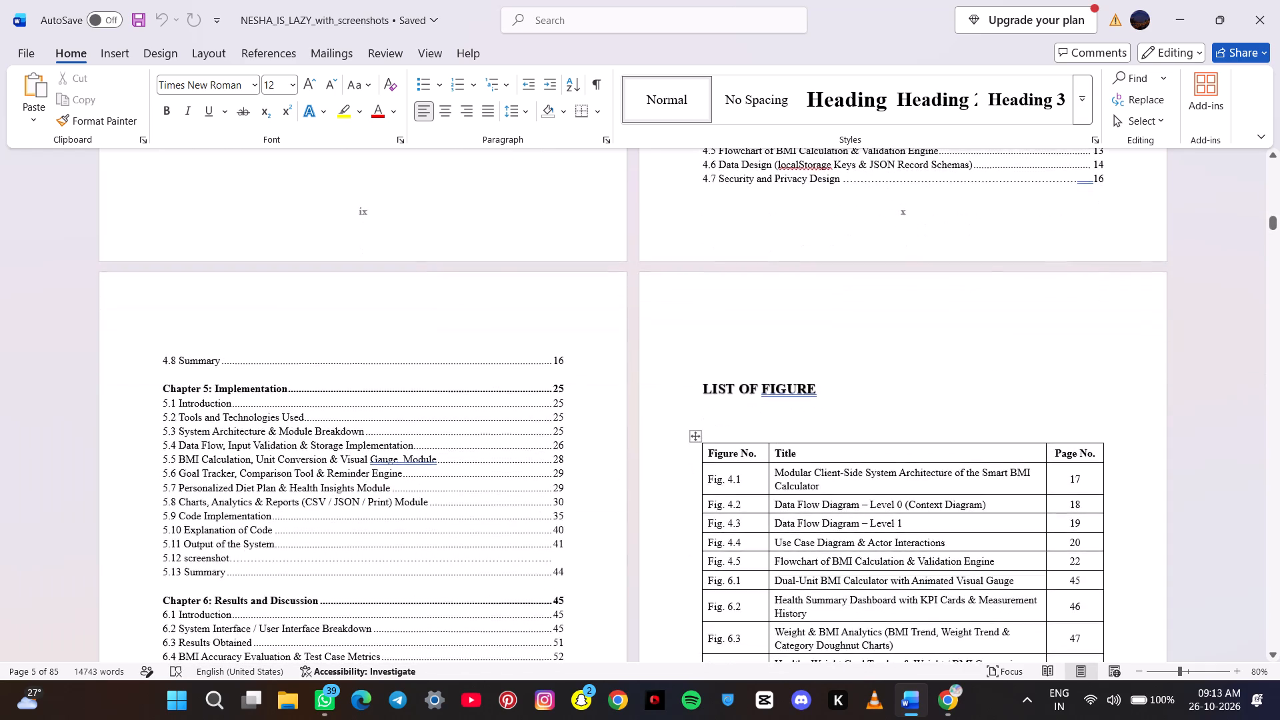
{"action": "scroll", "coordinate": [1050, 497], "scroll_direction": "down", "scroll_amount": 10}
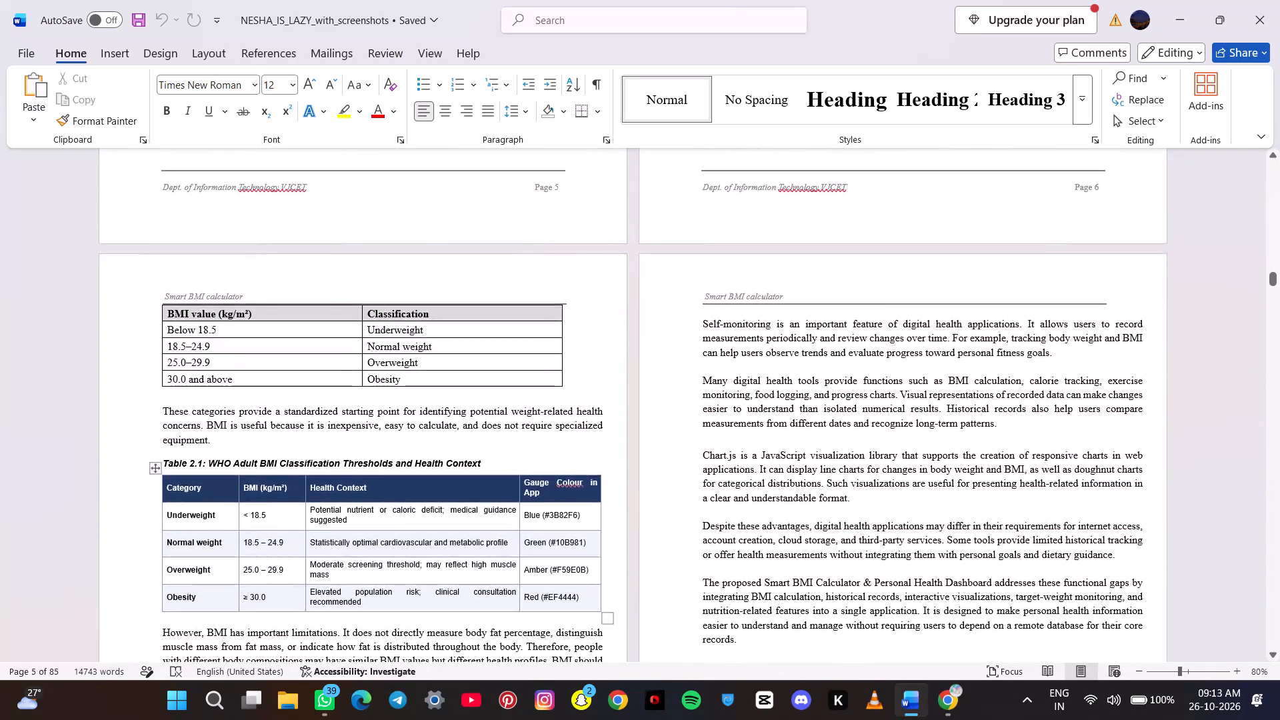
{"action": "scroll", "coordinate": [938, 365], "scroll_direction": "up", "scroll_amount": 3}
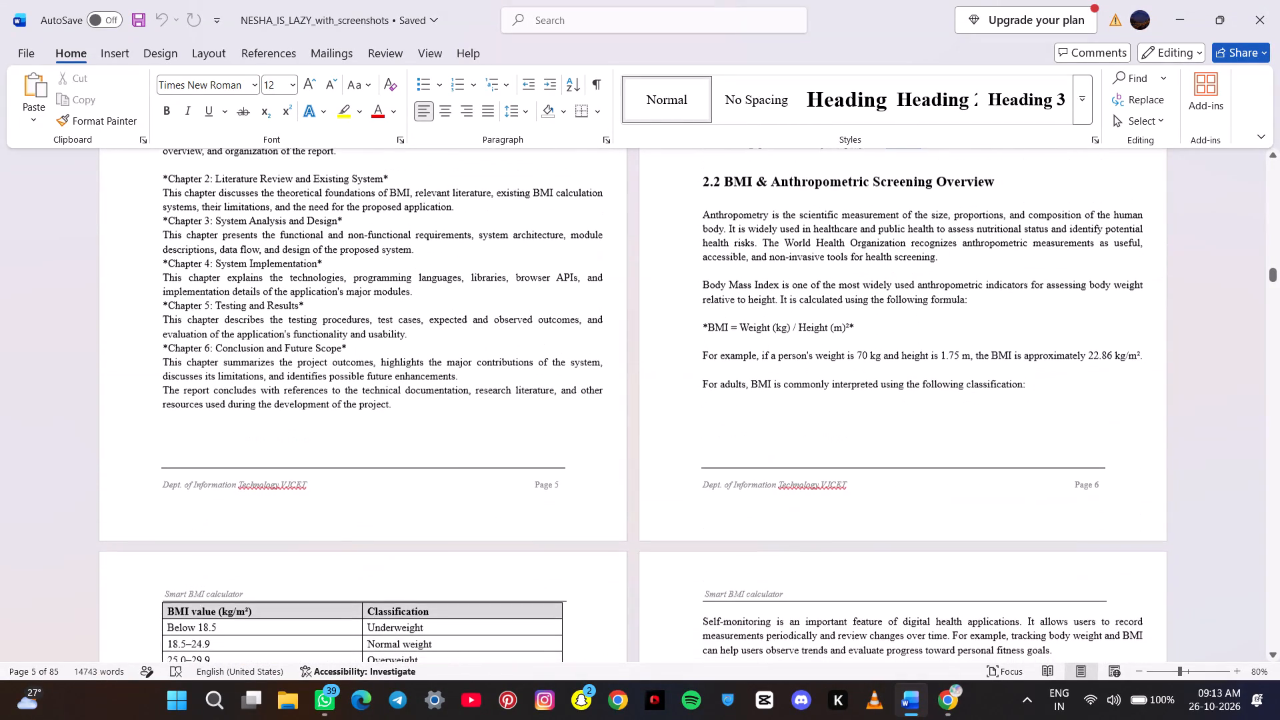
{"action": "scroll", "coordinate": [938, 365], "scroll_direction": "up", "scroll_amount": 9}
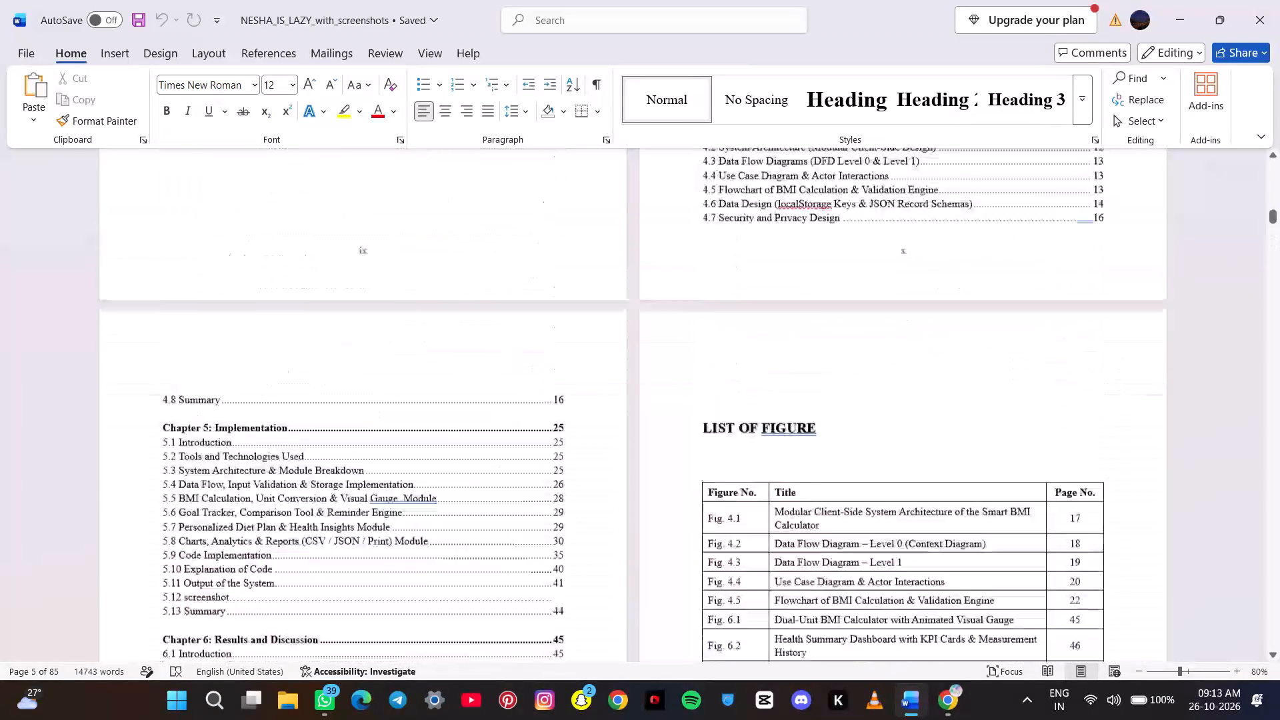
{"action": "scroll", "coordinate": [938, 365], "scroll_direction": "up", "scroll_amount": 5}
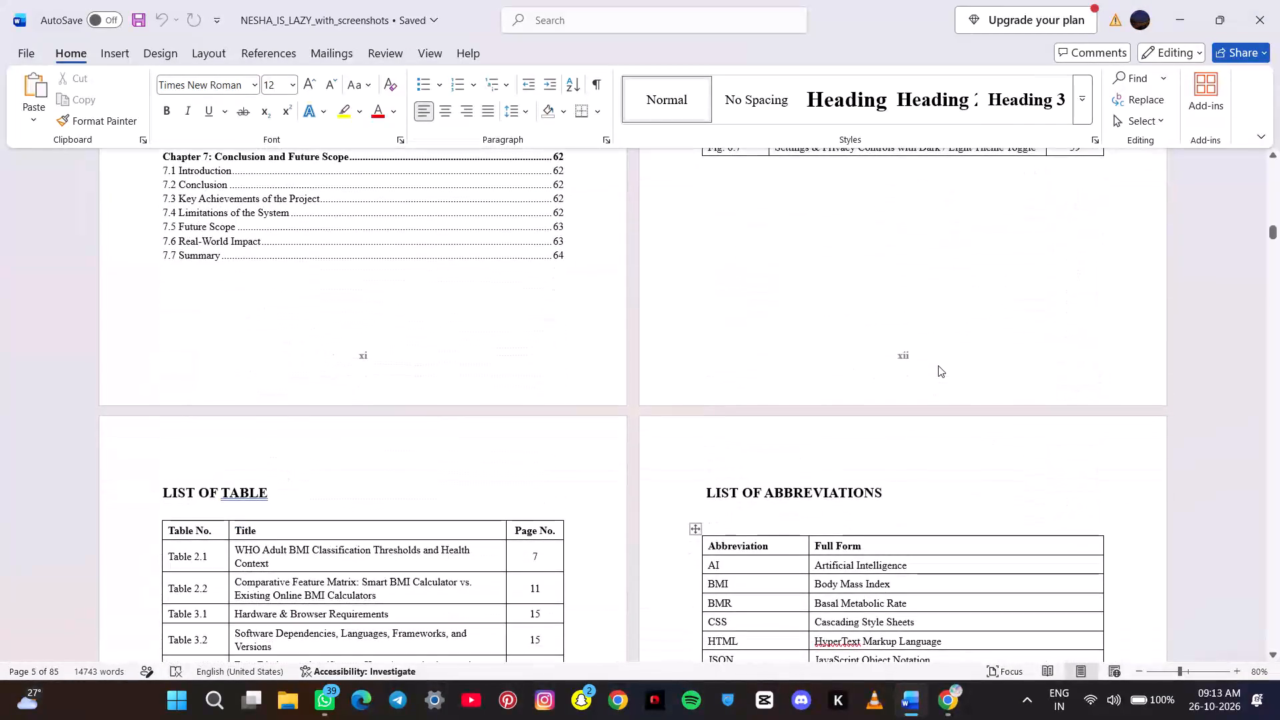
{"action": "scroll", "coordinate": [938, 365], "scroll_direction": "up", "scroll_amount": 1}
{"action": "scroll", "coordinate": [938, 365], "scroll_direction": "down", "scroll_amount": 2}
{"action": "scroll", "coordinate": [938, 365], "scroll_direction": "up", "scroll_amount": 2}
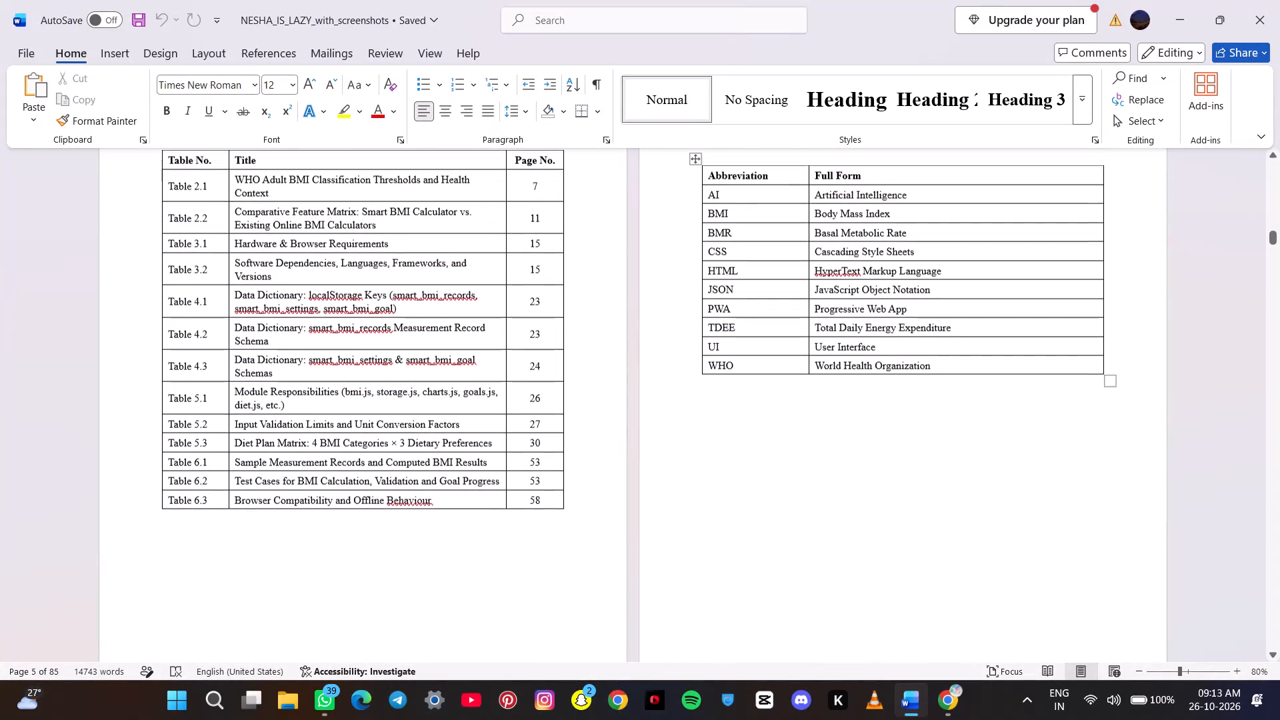
{"action": "scroll", "coordinate": [938, 365], "scroll_direction": "up", "scroll_amount": 1}
{"action": "scroll", "coordinate": [647, 359], "scroll_direction": "down", "scroll_amount": 6}
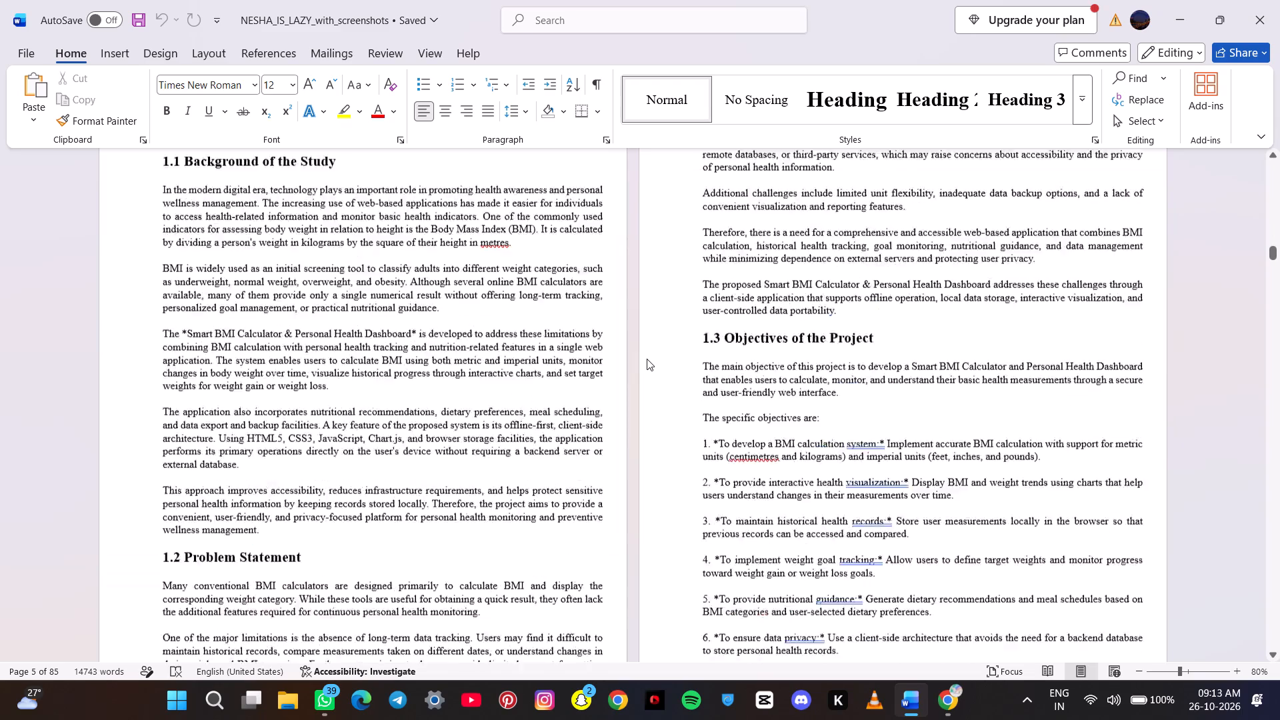
Look over the whole report as a page overview, examining the pages through Chapter 4: System Design and its diagrams.
{"action": "scroll", "coordinate": [647, 359], "scroll_direction": "down", "scroll_amount": 2}
{"action": "scroll", "coordinate": [647, 359], "scroll_direction": "down", "scroll_amount": 7, "text": "ctrl"}
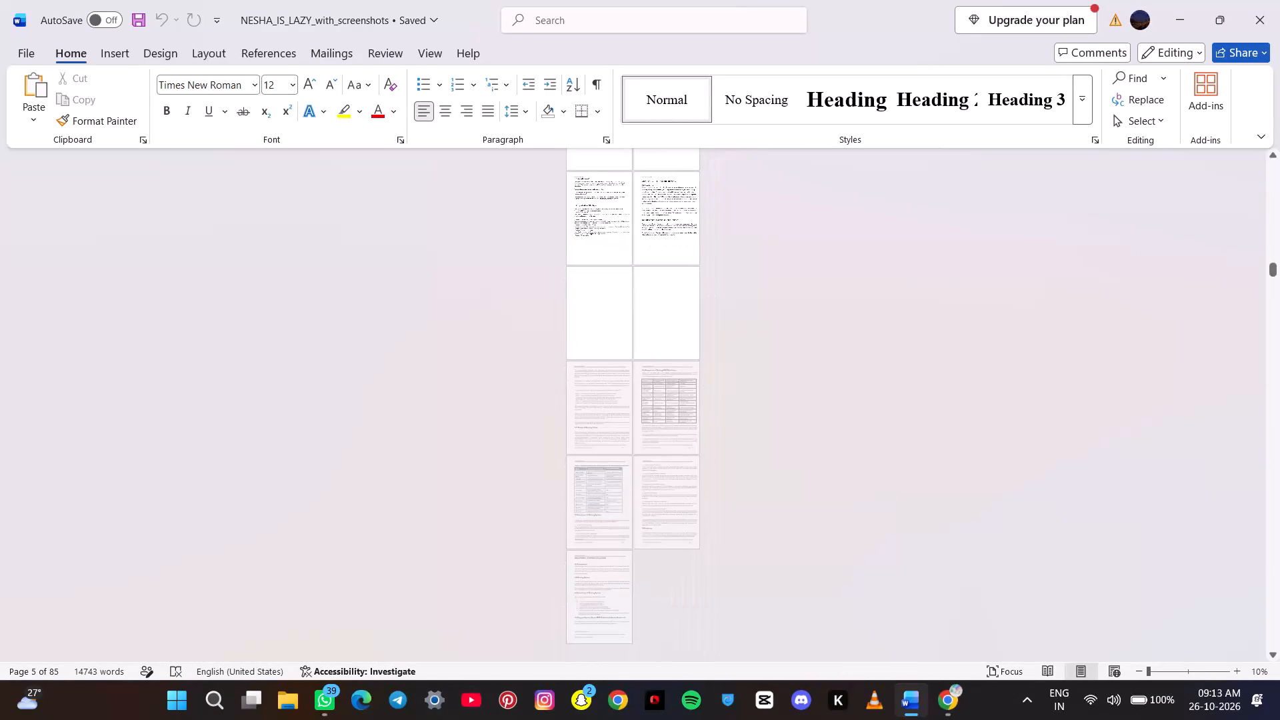
{"action": "scroll", "coordinate": [652, 360], "scroll_direction": "up", "scroll_amount": 1}
{"action": "scroll", "coordinate": [652, 360], "scroll_direction": "up", "scroll_amount": 2, "text": "ctrl"}
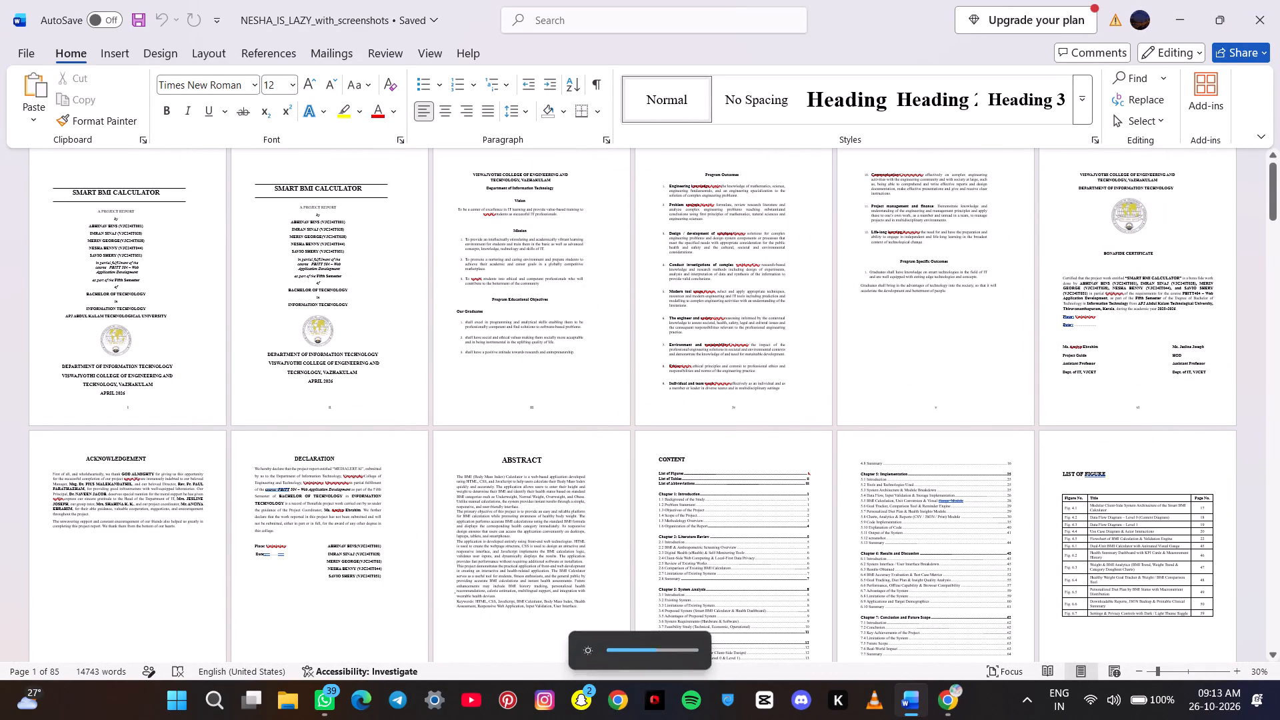
{"action": "scroll", "coordinate": [675, 405], "scroll_direction": "down", "scroll_amount": 8}
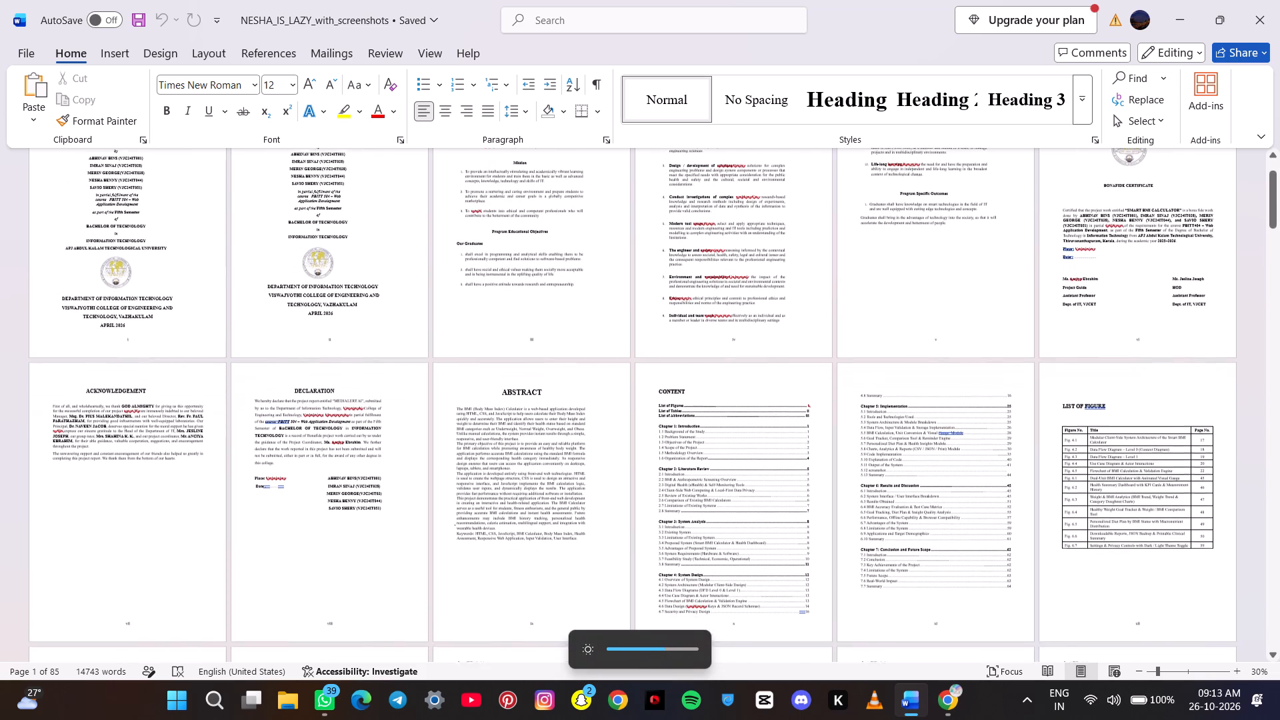
{"action": "scroll", "coordinate": [675, 405], "scroll_direction": "down", "scroll_amount": 13}
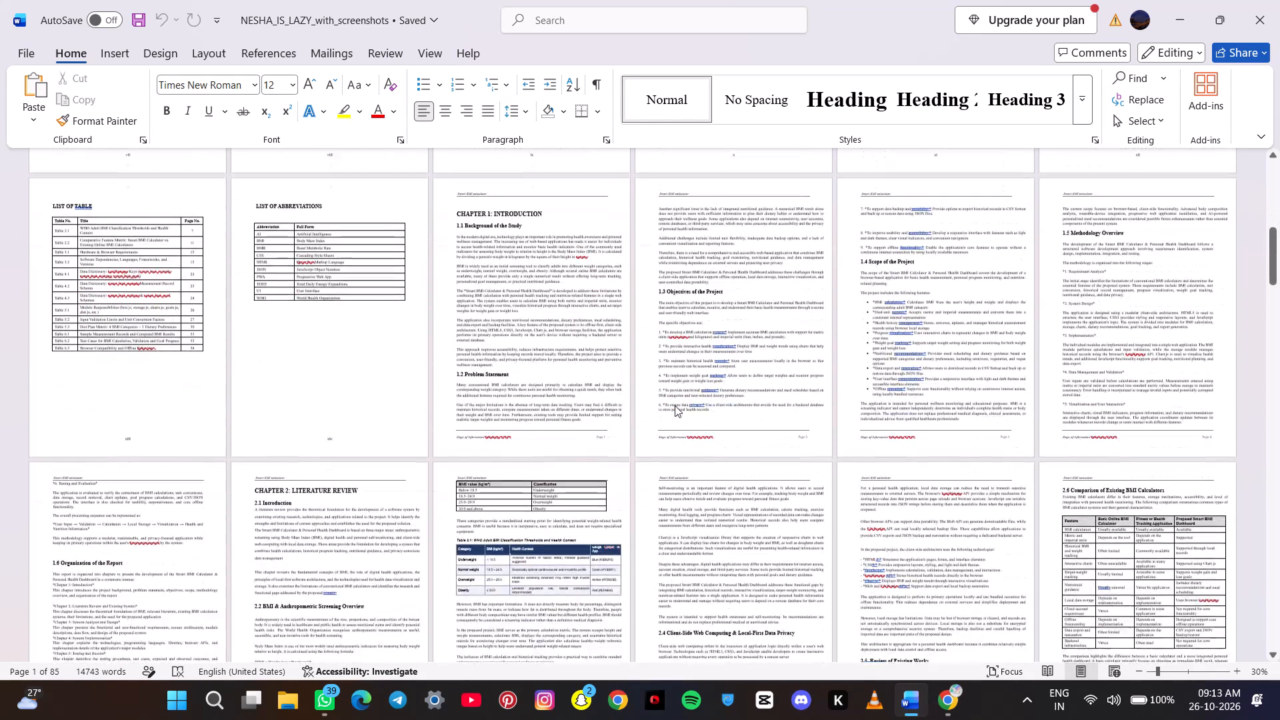
{"action": "scroll", "coordinate": [675, 405], "scroll_direction": "down", "scroll_amount": 7}
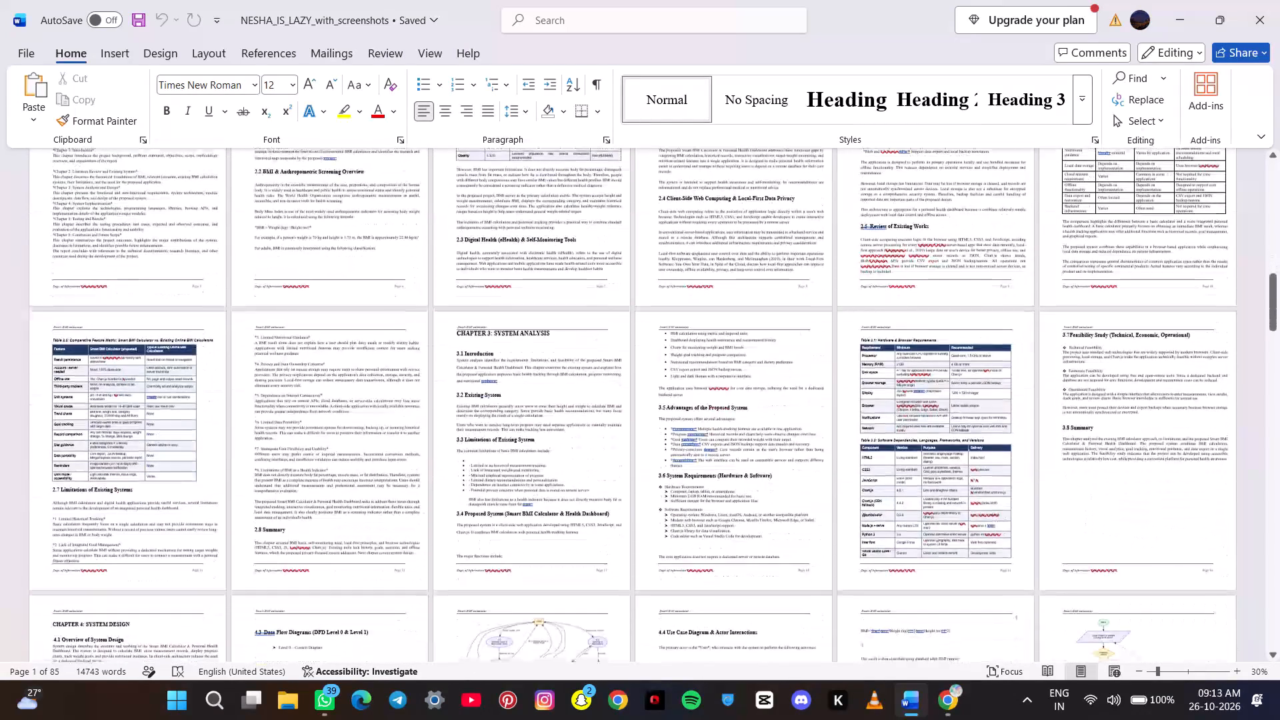
{"action": "scroll", "coordinate": [675, 405], "scroll_direction": "down", "scroll_amount": 3}
{"action": "scroll", "coordinate": [675, 405], "scroll_direction": "up", "scroll_amount": 1}
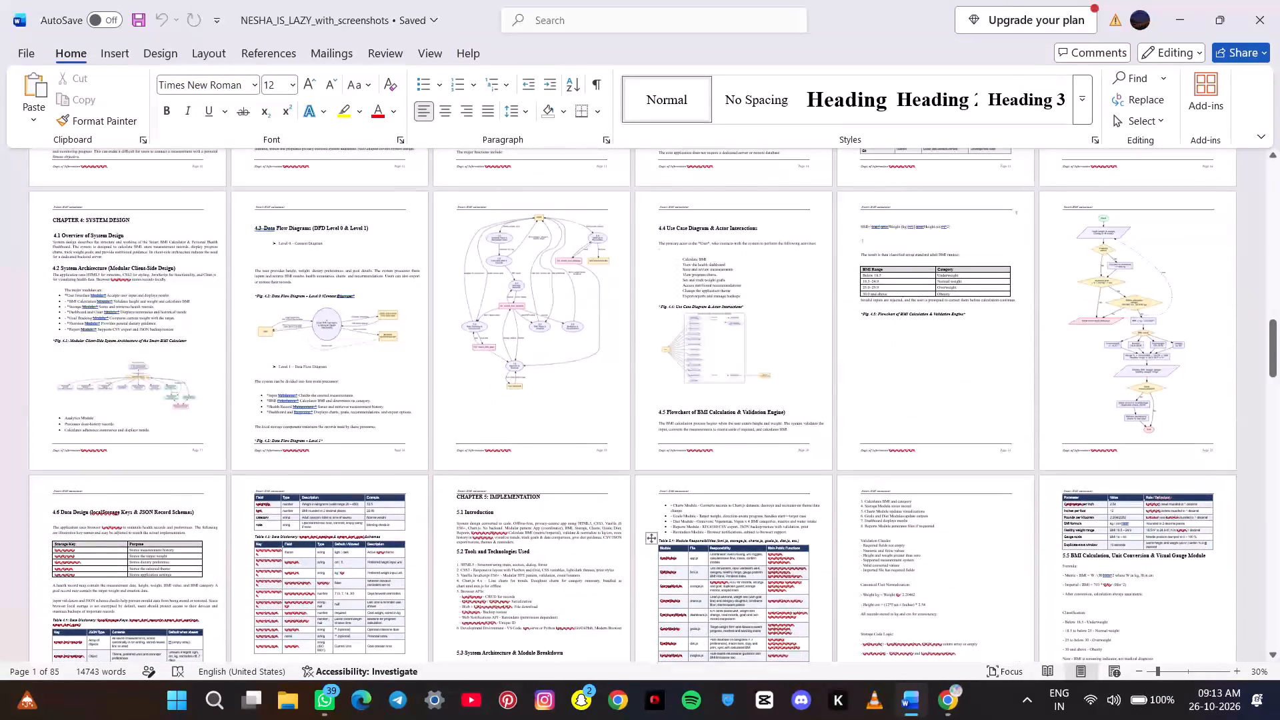
{"action": "scroll", "coordinate": [468, 367], "scroll_direction": "up", "scroll_amount": 3, "text": "ctrl"}
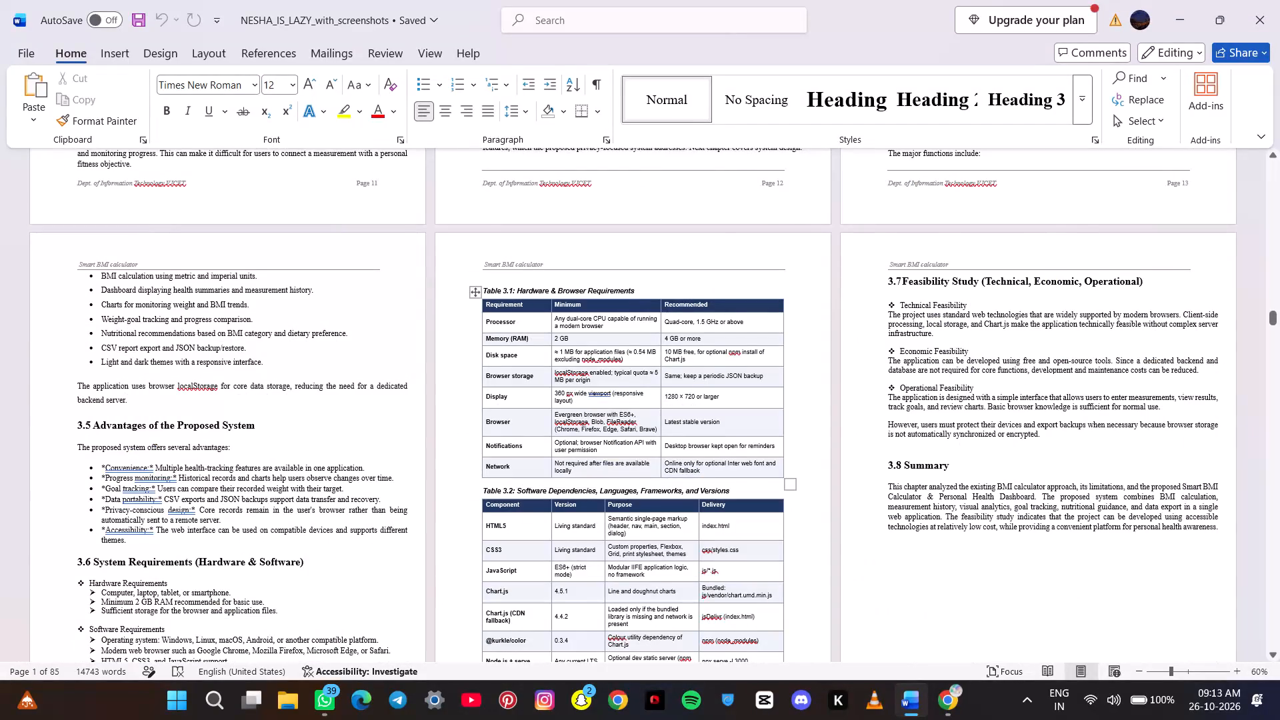
{"action": "scroll", "coordinate": [833, 325], "scroll_direction": "down", "scroll_amount": 3}
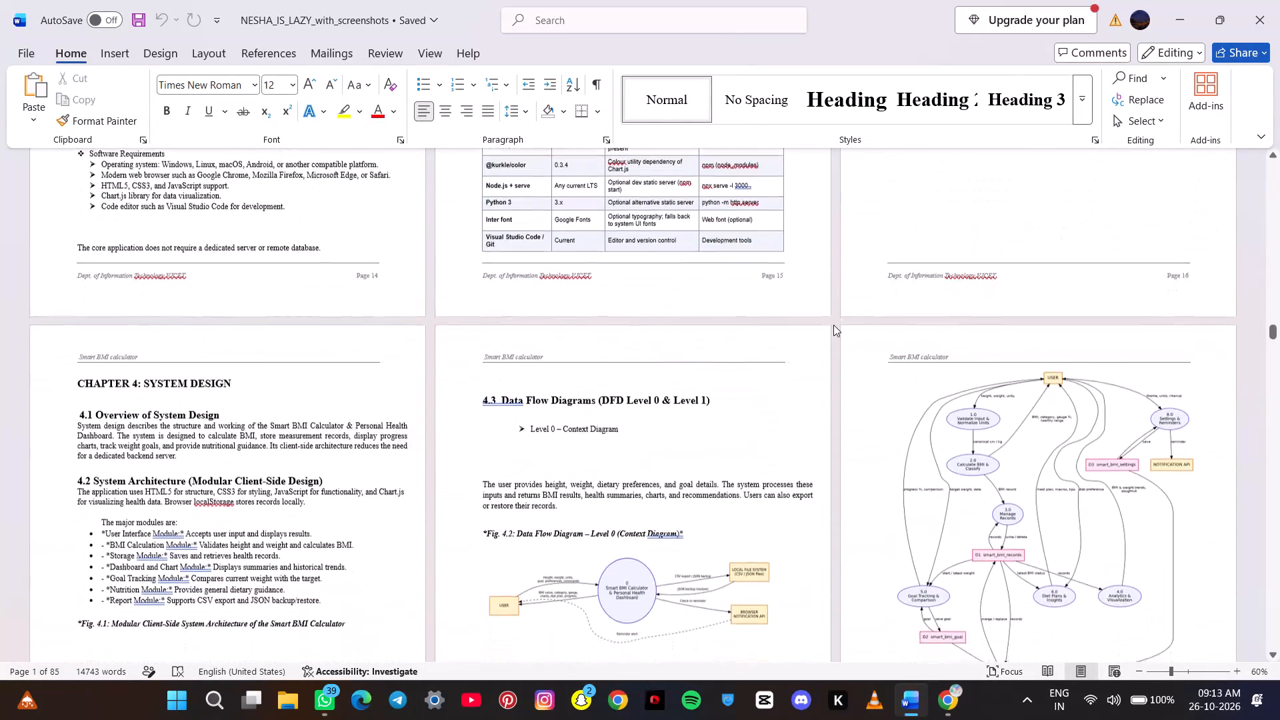
{"action": "scroll", "coordinate": [833, 325], "scroll_direction": "down", "scroll_amount": 1}
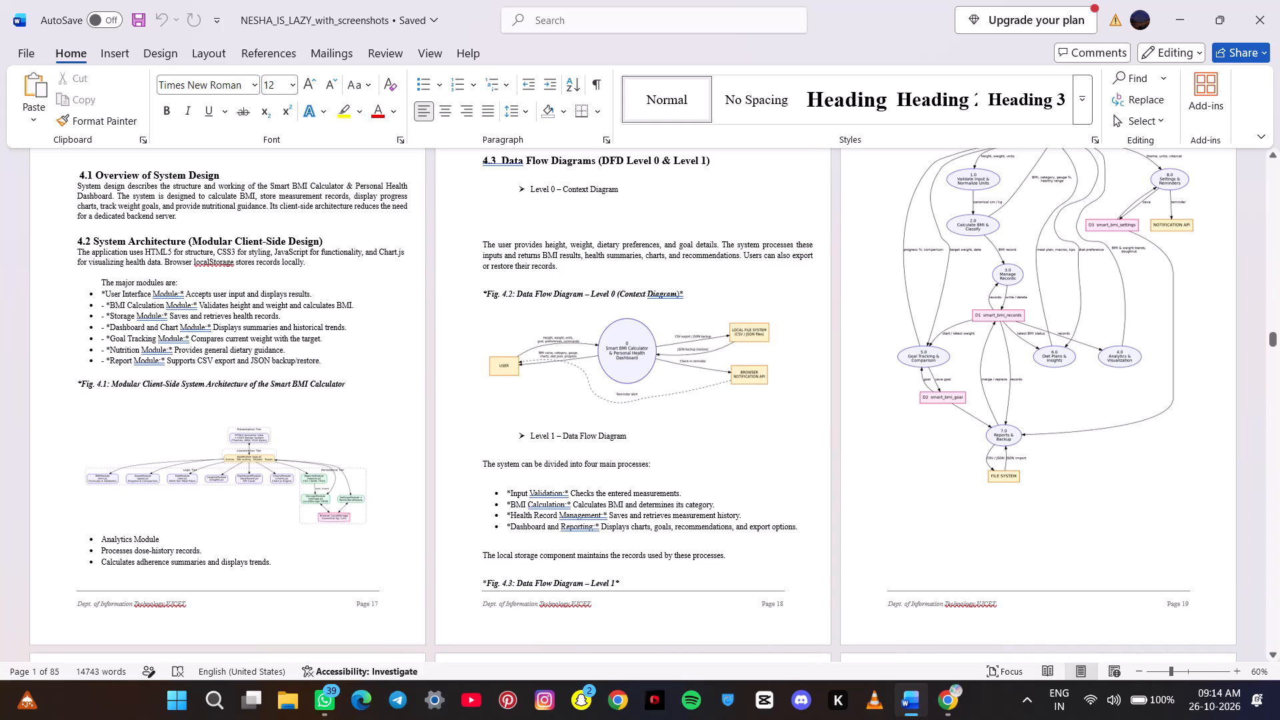
Review the pages from Chapter 4 back to the Content, List of Figure, List of Table and List of Abbreviations pages.
{"action": "scroll", "coordinate": [833, 325], "scroll_direction": "up", "scroll_amount": 7}
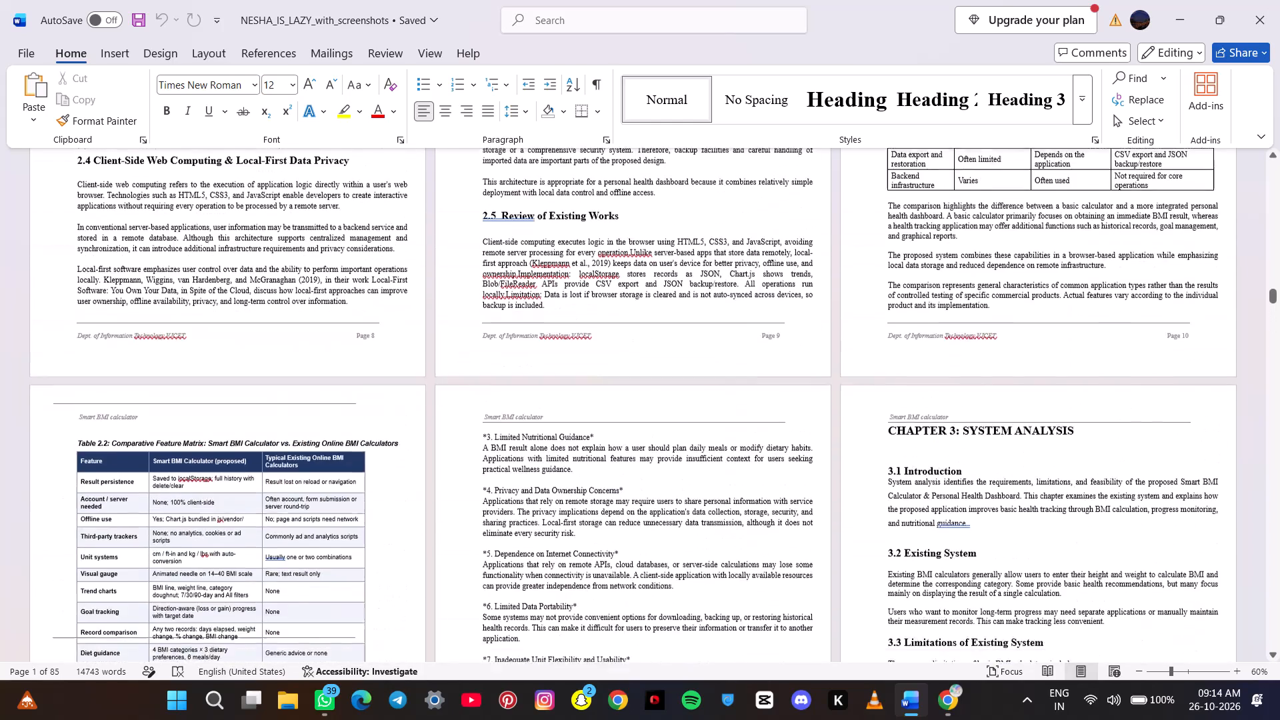
{"action": "scroll", "coordinate": [833, 325], "scroll_direction": "up", "scroll_amount": 11}
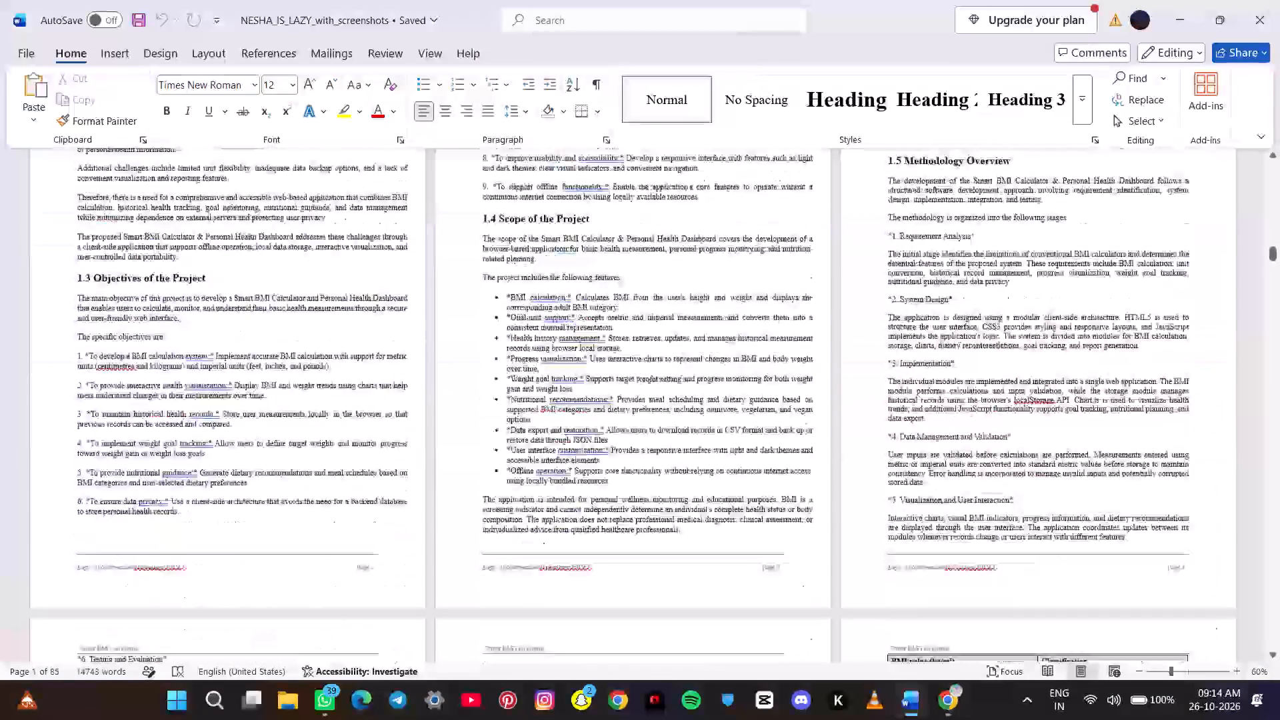
{"action": "scroll", "coordinate": [833, 325], "scroll_direction": "up", "scroll_amount": 7}
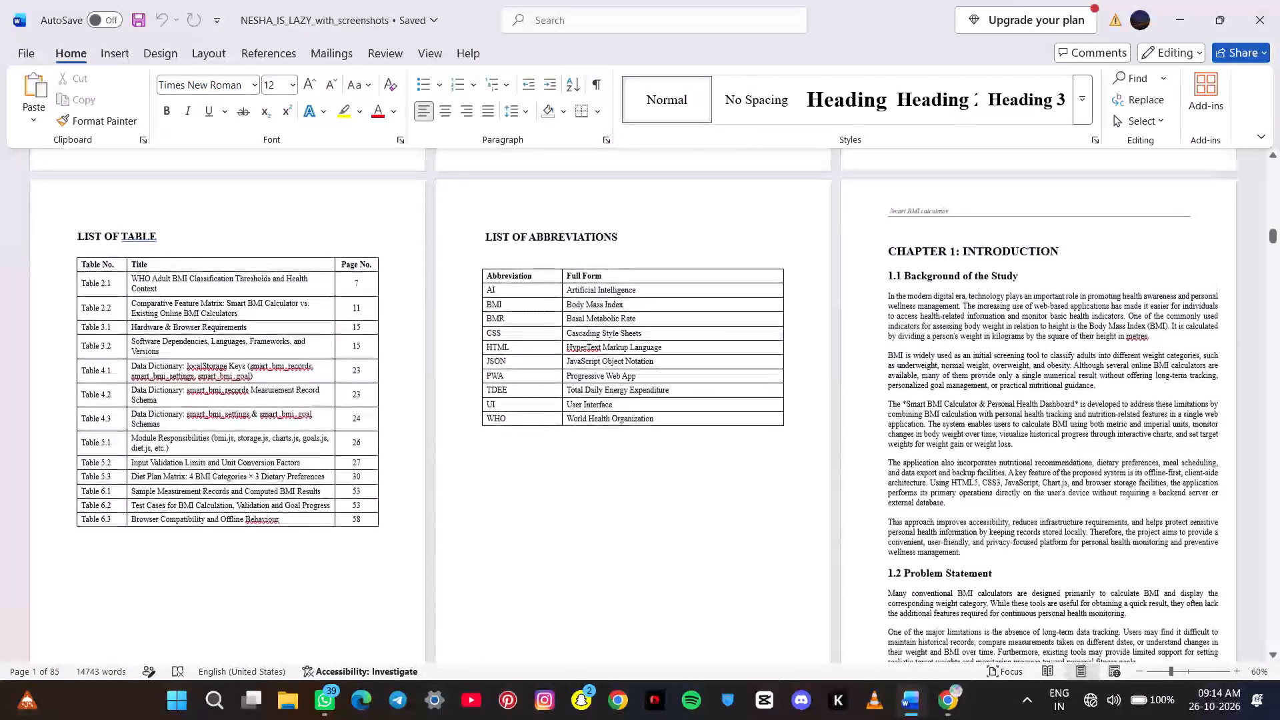
{"action": "scroll", "coordinate": [833, 325], "scroll_direction": "up", "scroll_amount": 3}
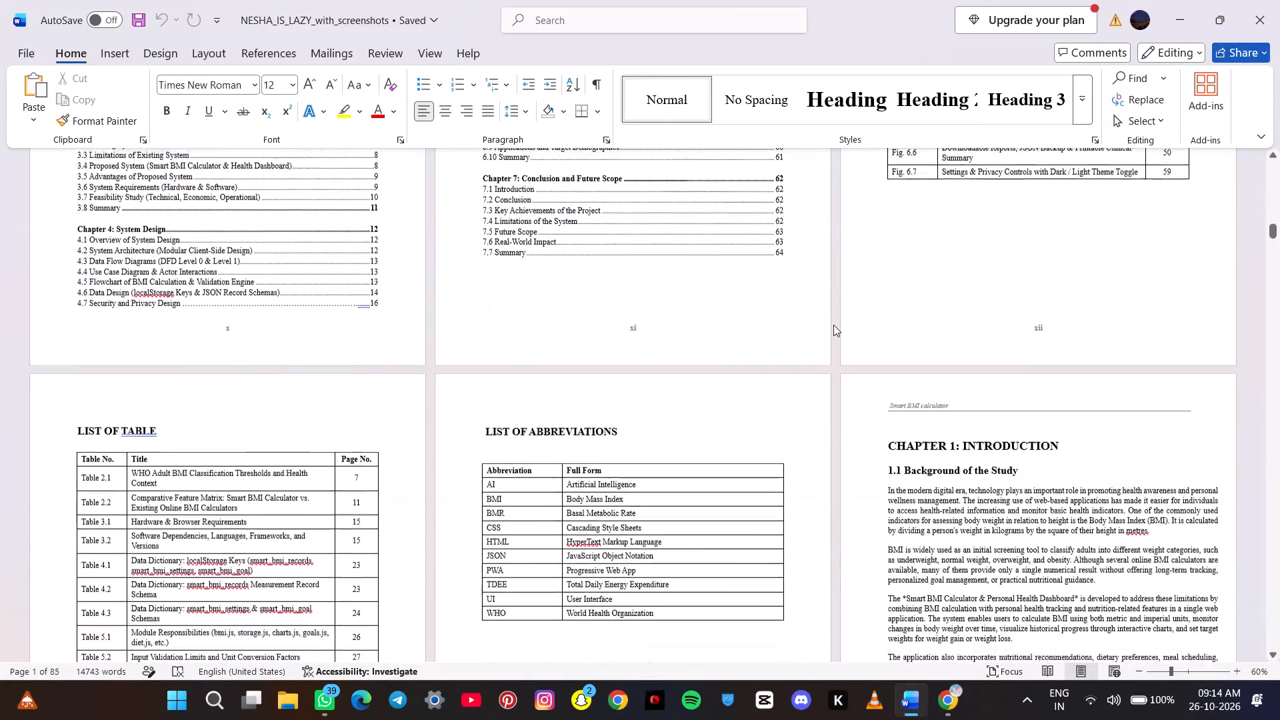
{"action": "scroll", "coordinate": [833, 325], "scroll_direction": "down", "scroll_amount": 2}
{"action": "scroll", "coordinate": [833, 325], "scroll_direction": "up", "scroll_amount": 4}
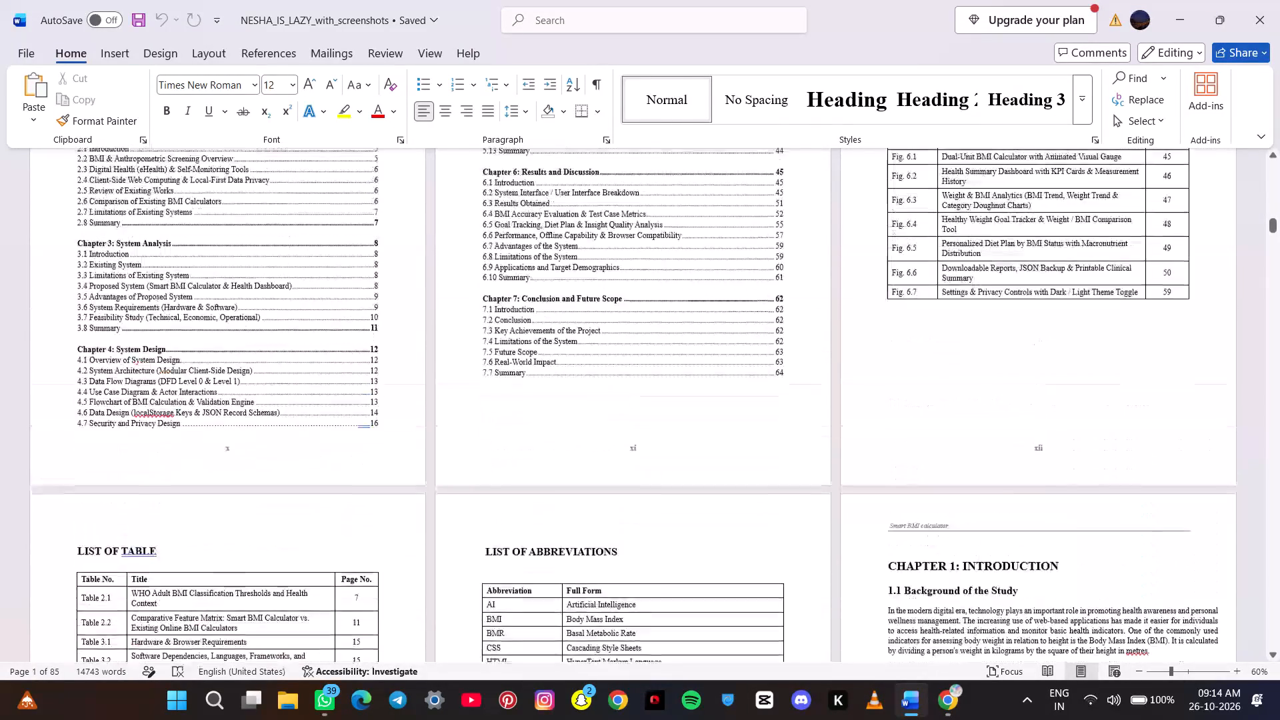
{"action": "scroll", "coordinate": [833, 325], "scroll_direction": "up", "scroll_amount": 1}
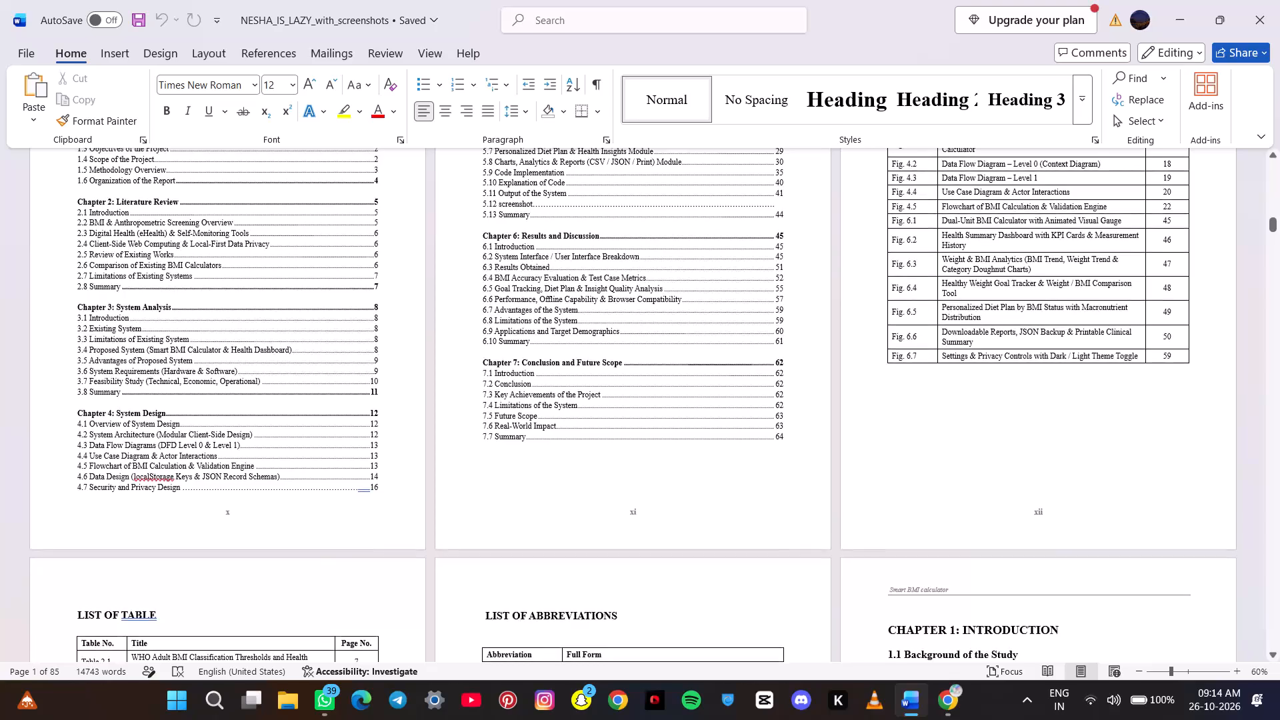
{"action": "scroll", "coordinate": [833, 325], "scroll_direction": "up", "scroll_amount": 1}
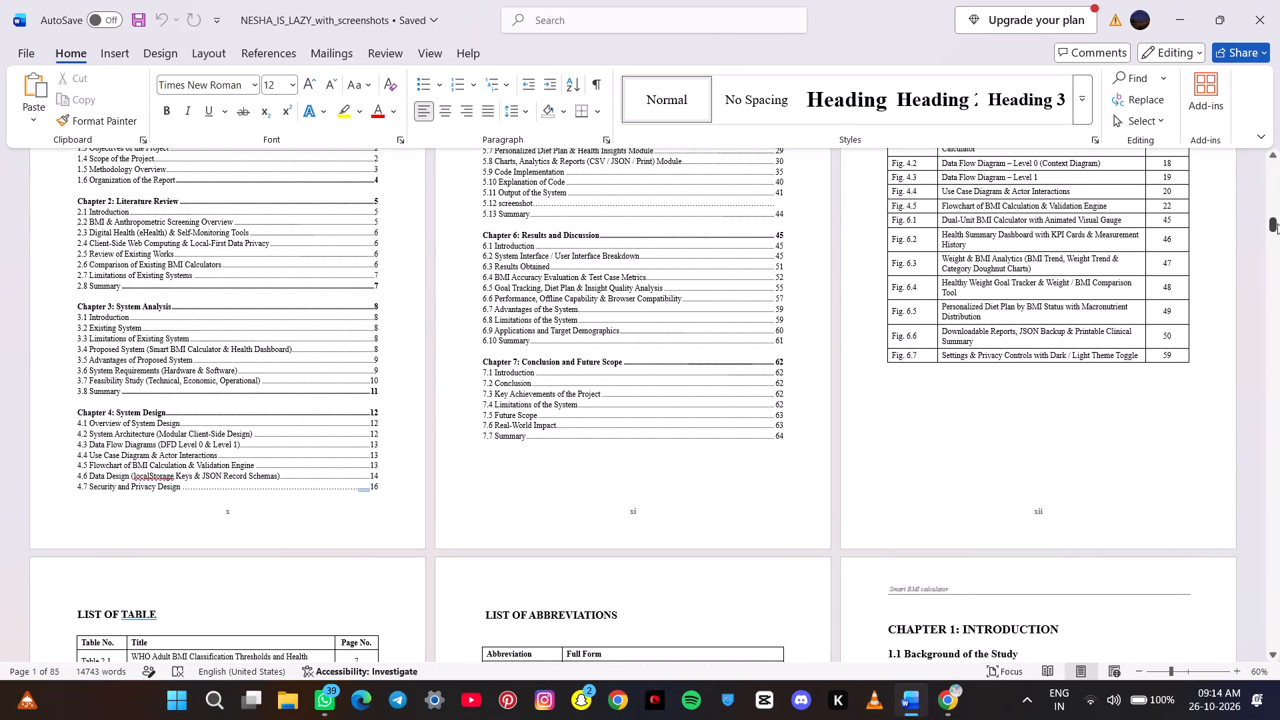
Examine Chapter 6 around Figure 6.6, Results Obtained and the test case tables, checking the page numbers in the footers.
{"action": "left_click_drag", "start_coordinate": [1275, 226], "coordinate": [1273, 563]}
{"action": "scroll", "coordinate": [1028, 513], "scroll_direction": "down", "scroll_amount": 1}
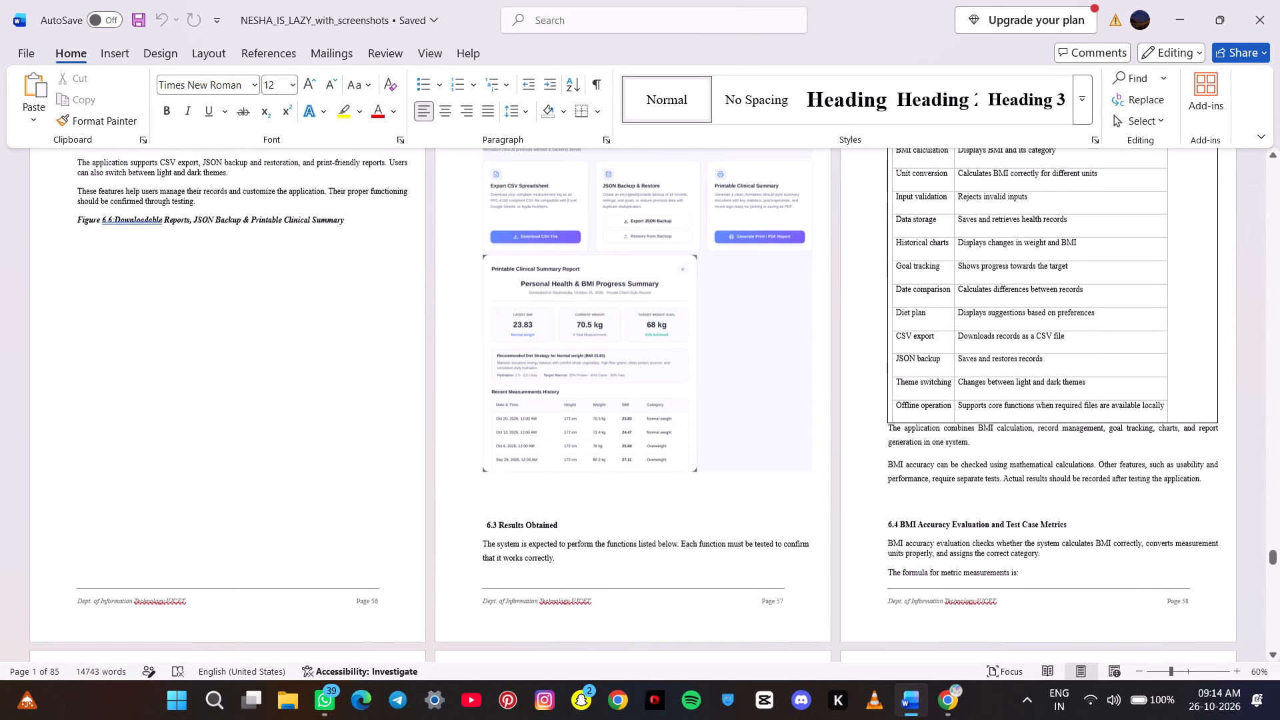
{"action": "scroll", "coordinate": [1028, 513], "scroll_direction": "down", "scroll_amount": 7}
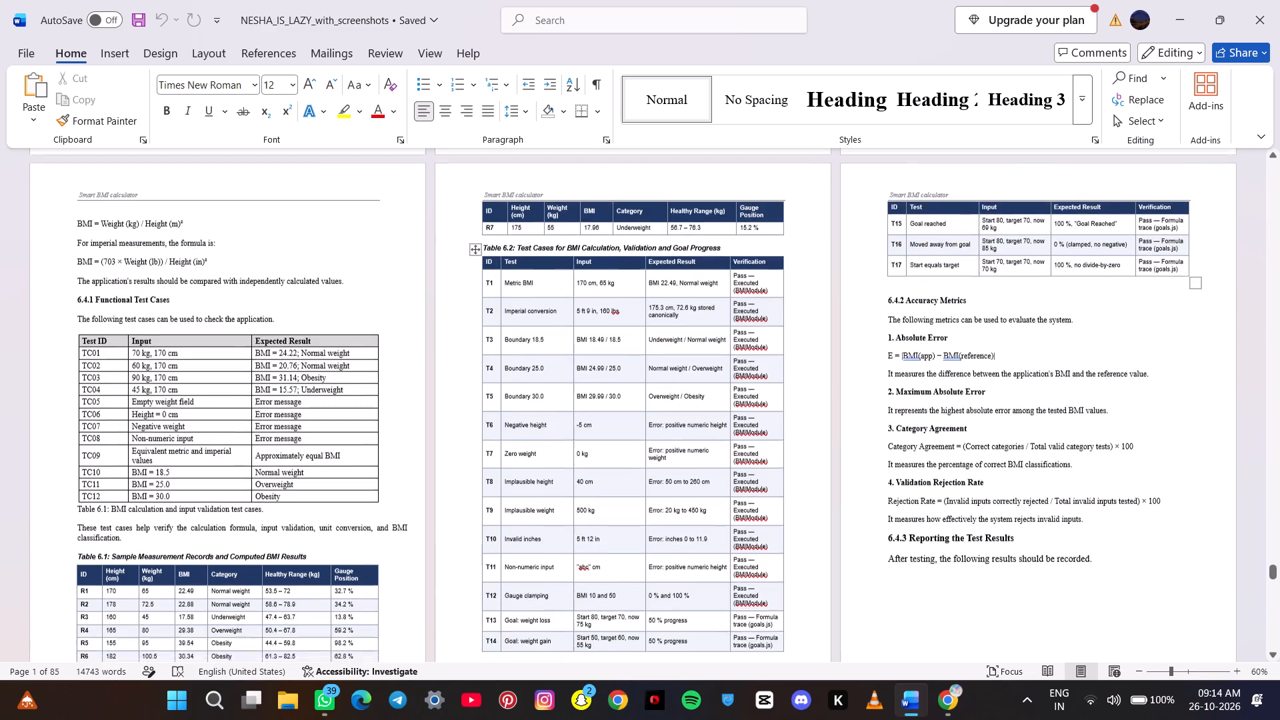
{"action": "scroll", "coordinate": [1028, 513], "scroll_direction": "down", "scroll_amount": 1}
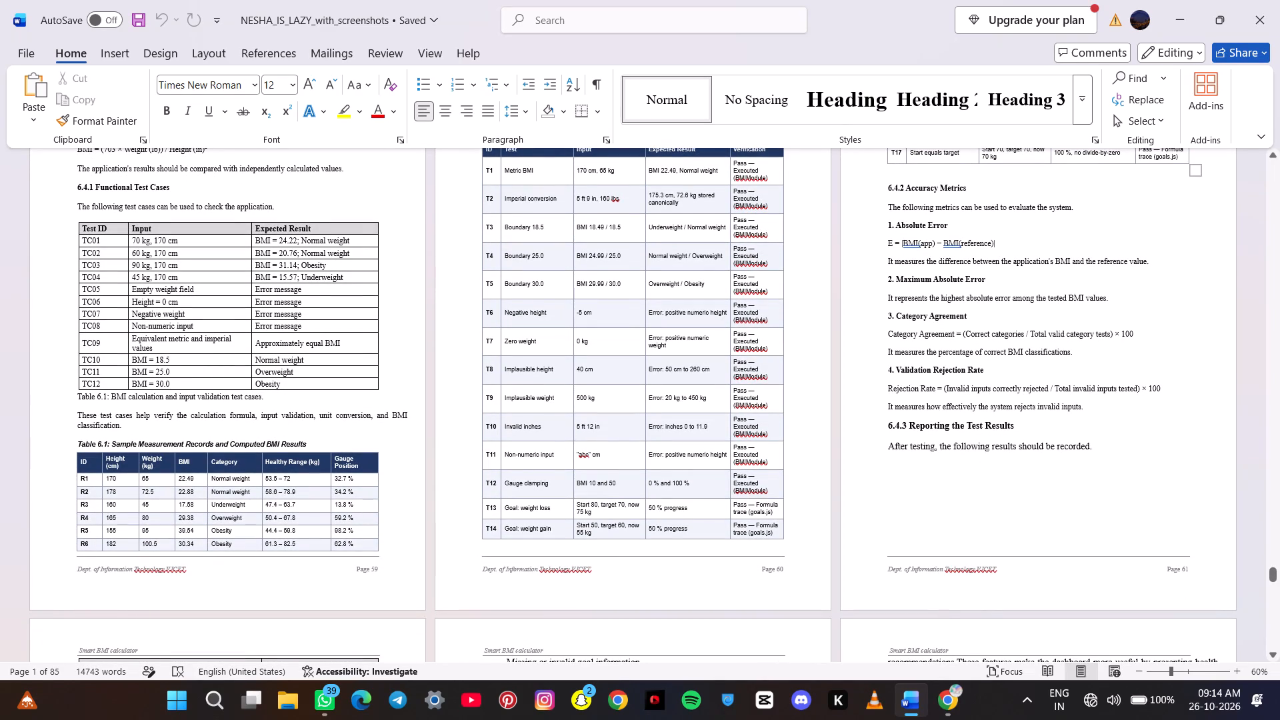
{"action": "scroll", "coordinate": [355, 446], "scroll_direction": "up", "scroll_amount": 2}
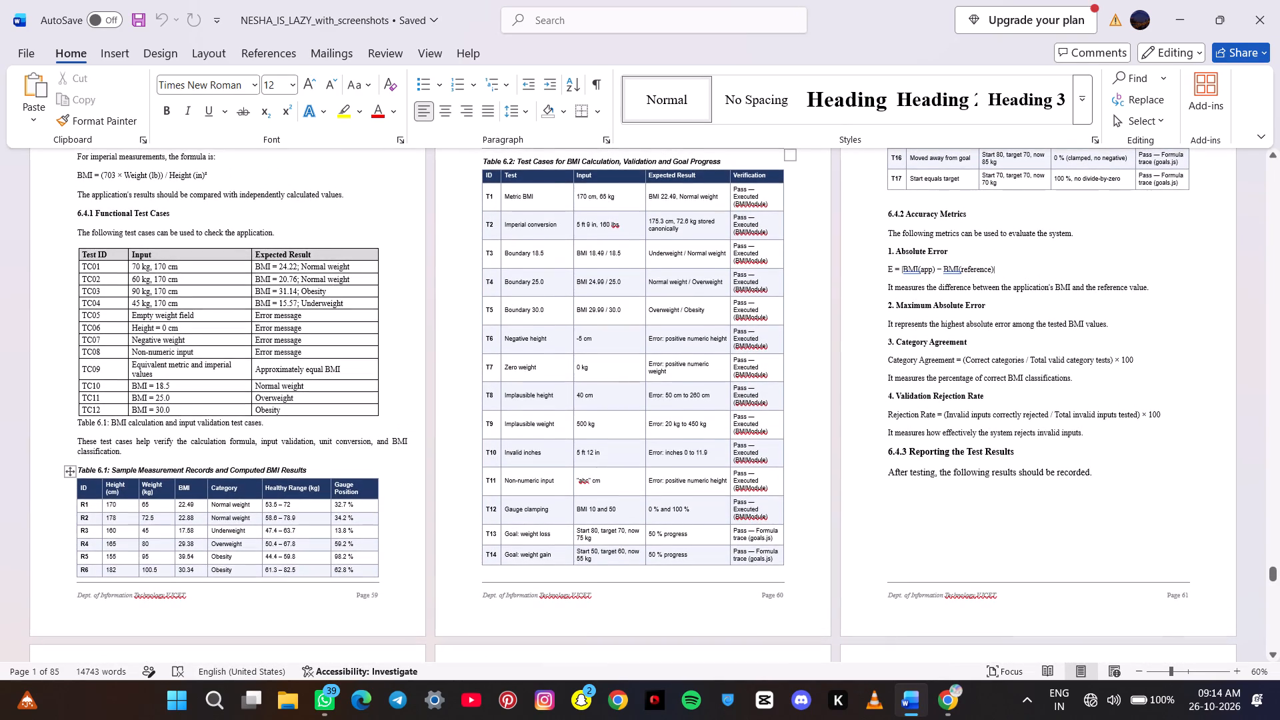
{"action": "scroll", "coordinate": [355, 446], "scroll_direction": "up", "scroll_amount": 3}
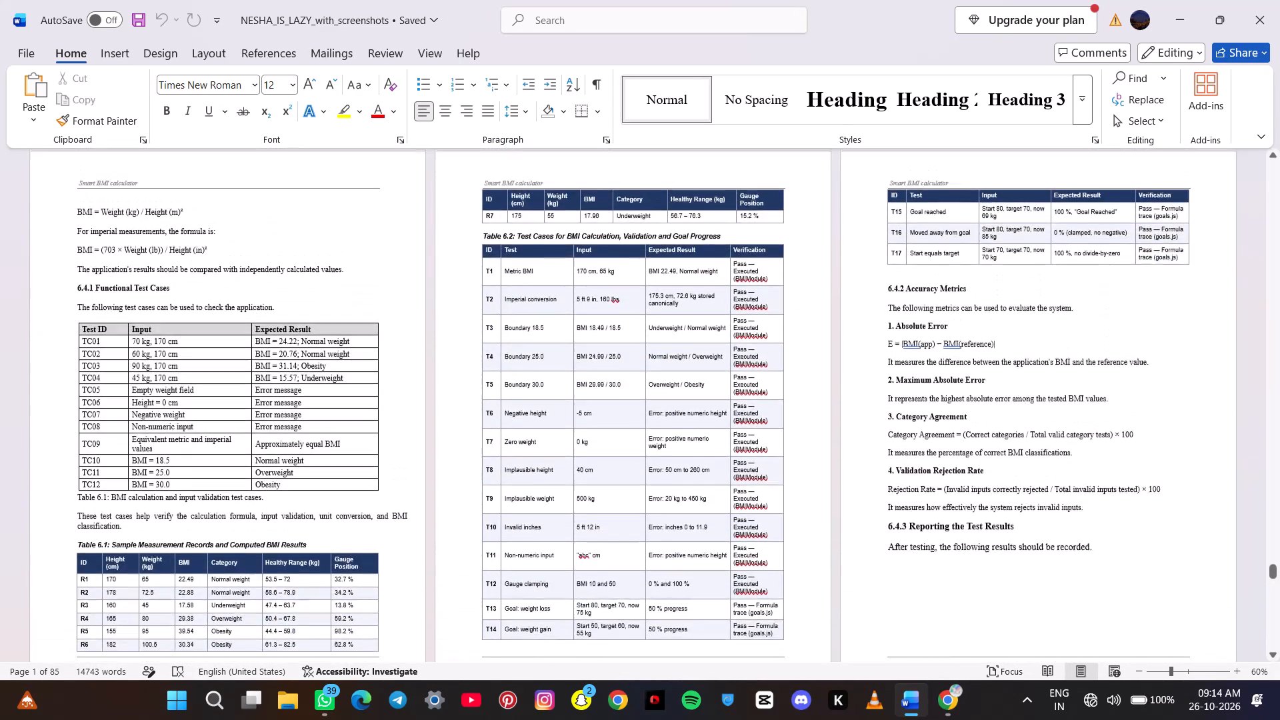
{"action": "scroll", "coordinate": [355, 446], "scroll_direction": "up", "scroll_amount": 2}
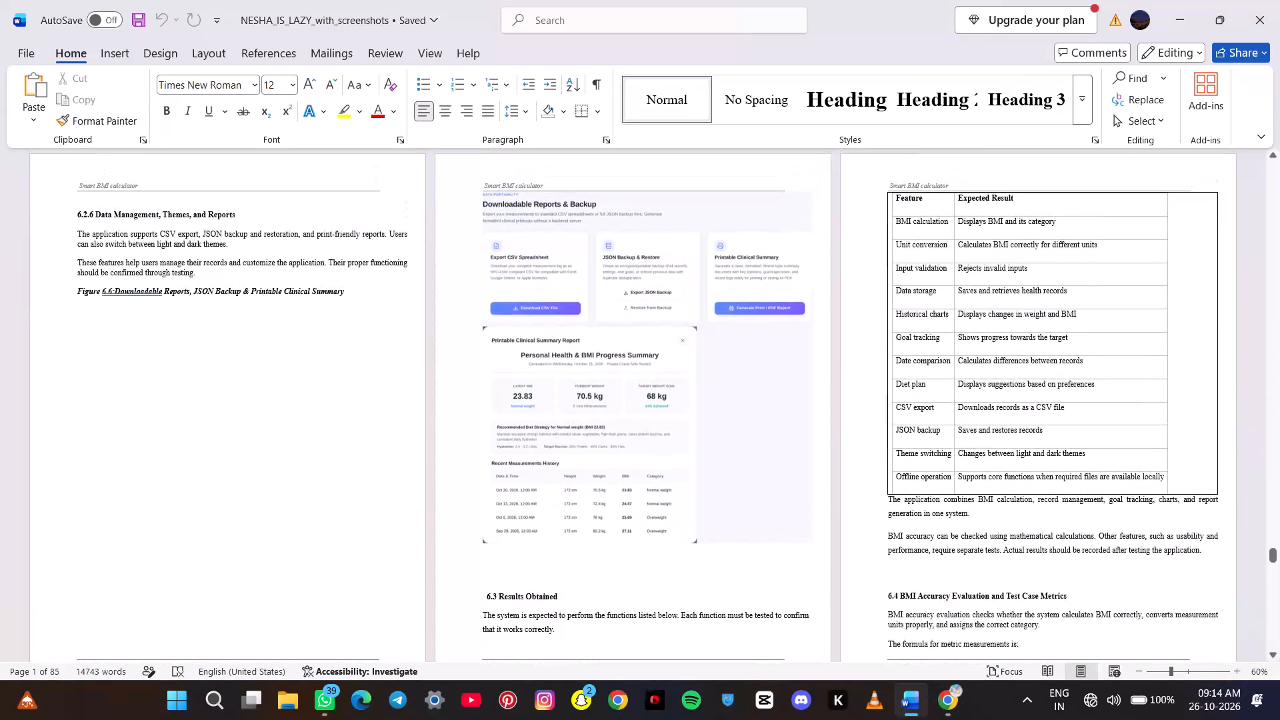
{"action": "scroll", "coordinate": [355, 446], "scroll_direction": "up", "scroll_amount": 2}
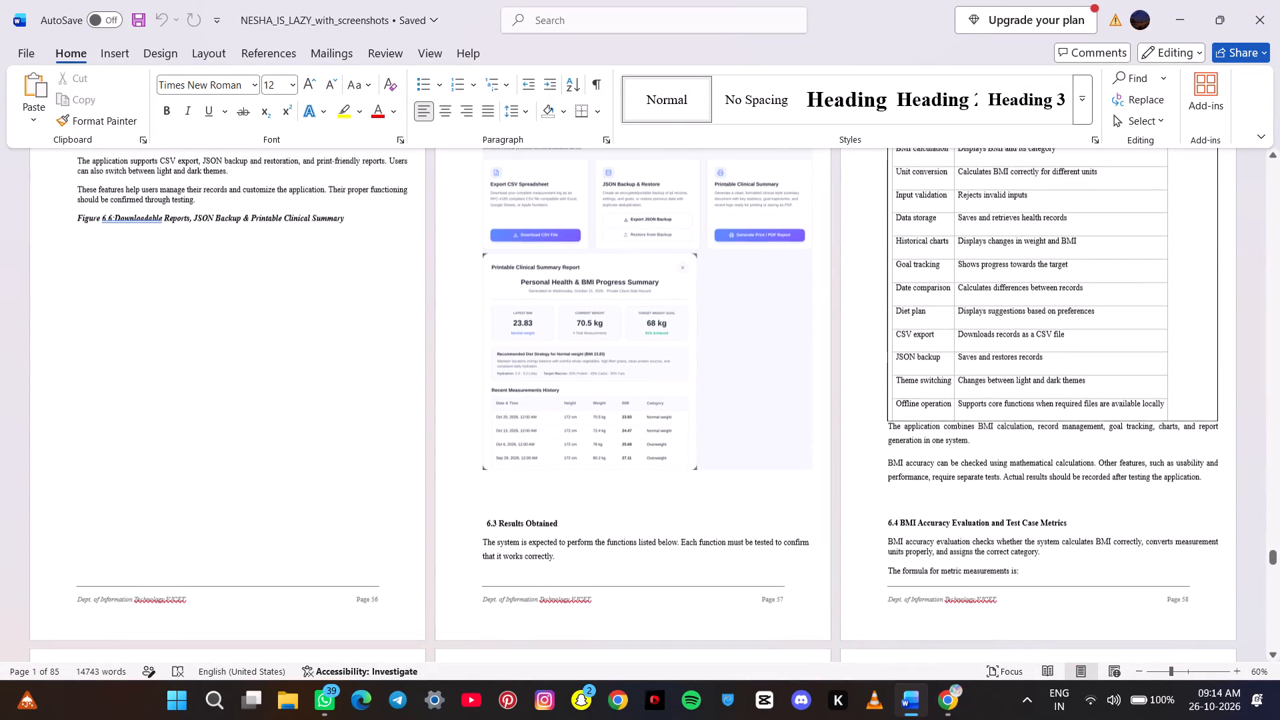
{"action": "scroll", "coordinate": [355, 446], "scroll_direction": "up", "scroll_amount": 3}
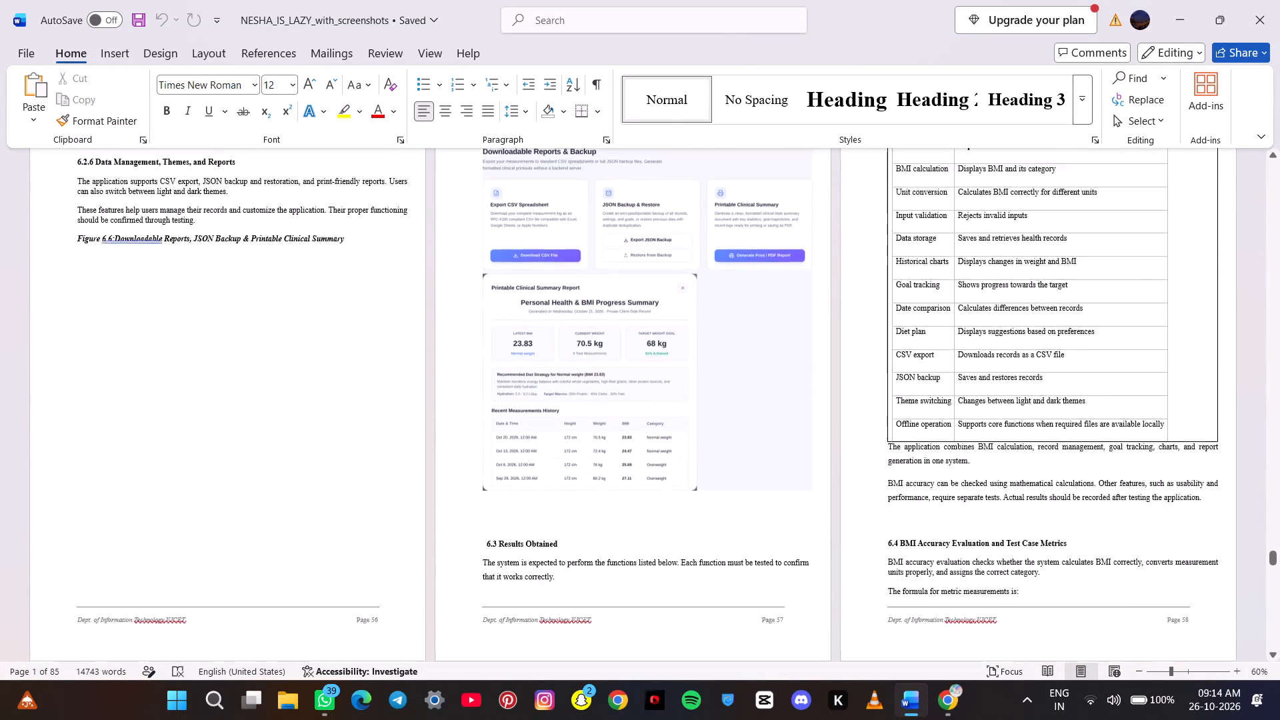
{"action": "scroll", "coordinate": [355, 446], "scroll_direction": "up", "scroll_amount": 4}
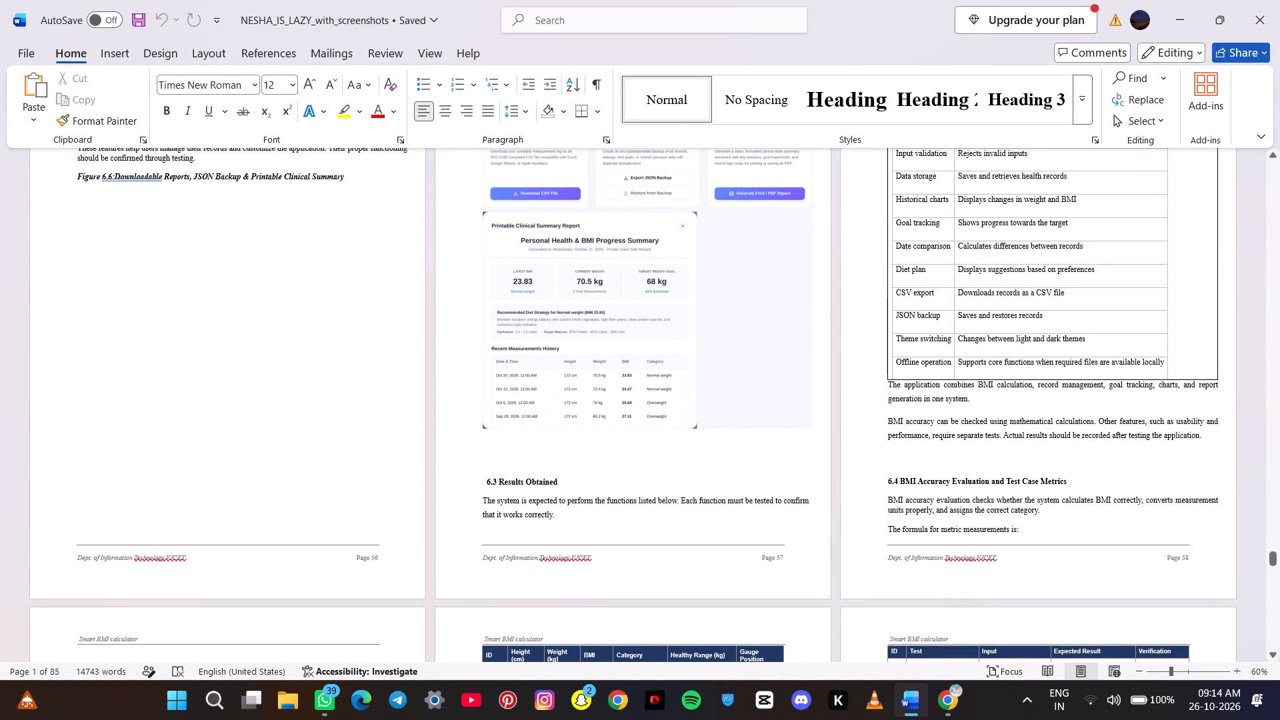
Change the page number of Fig. 6.6 in the List of Figure table to 57.
{"action": "scroll", "coordinate": [355, 446], "scroll_direction": "up", "scroll_amount": 1}
{"action": "scroll", "coordinate": [355, 446], "scroll_direction": "up", "scroll_amount": 20}
{"action": "scroll", "coordinate": [355, 446], "scroll_direction": "up", "scroll_amount": 20}
{"action": "scroll", "coordinate": [355, 446], "scroll_direction": "up", "scroll_amount": 20}
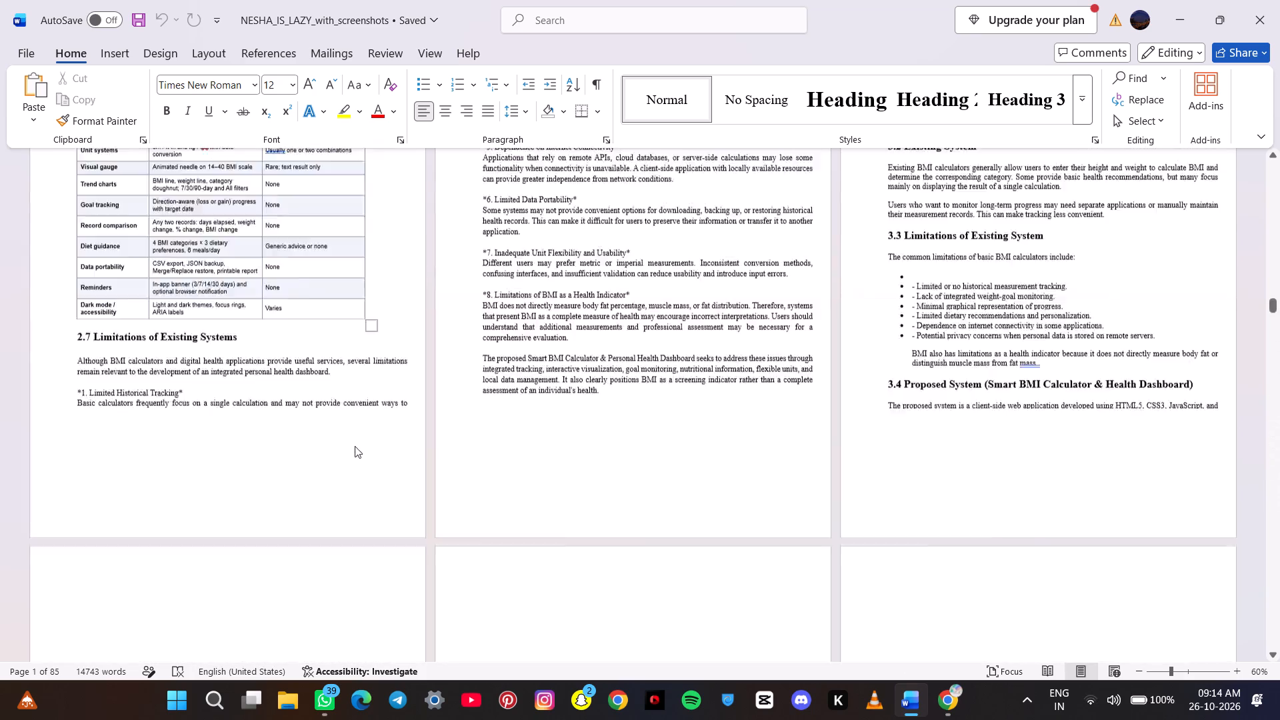
{"action": "scroll", "coordinate": [355, 446], "scroll_direction": "up", "scroll_amount": 3}
{"action": "scroll", "coordinate": [607, 449], "scroll_direction": "down", "scroll_amount": 6}
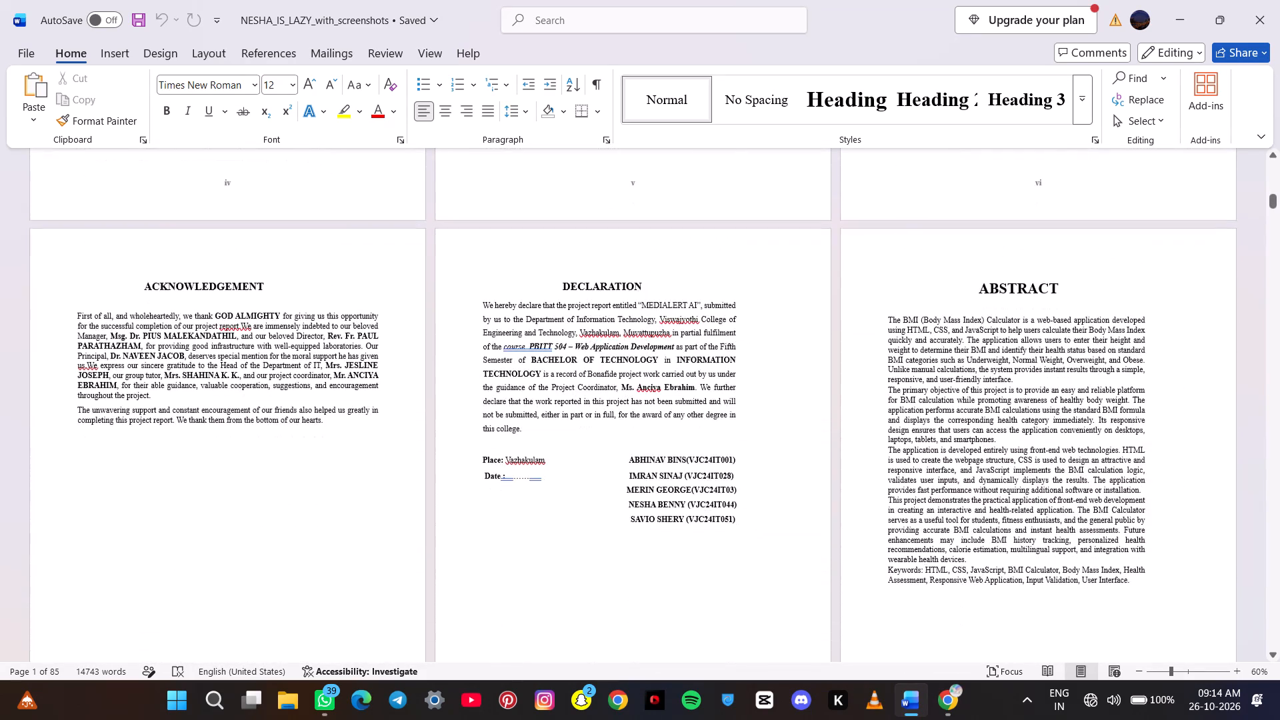
{"action": "scroll", "coordinate": [607, 449], "scroll_direction": "down", "scroll_amount": 5}
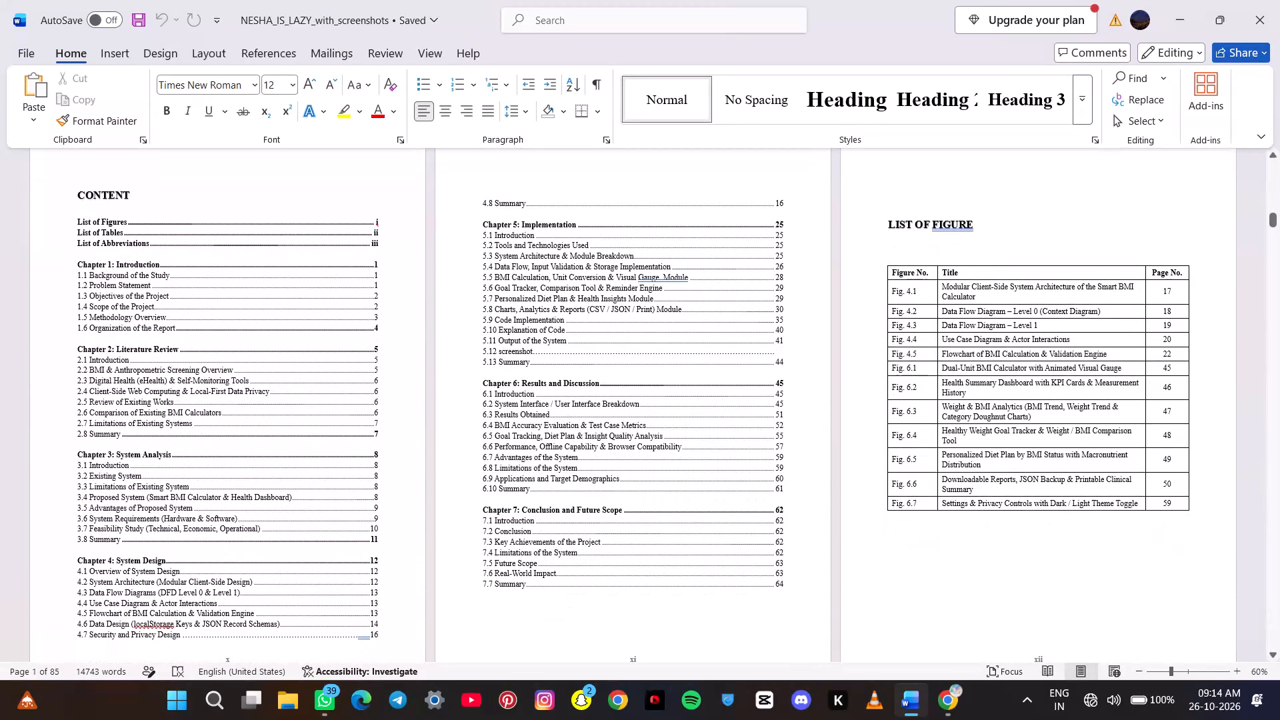
{"action": "left_click", "coordinate": [1177, 483]}
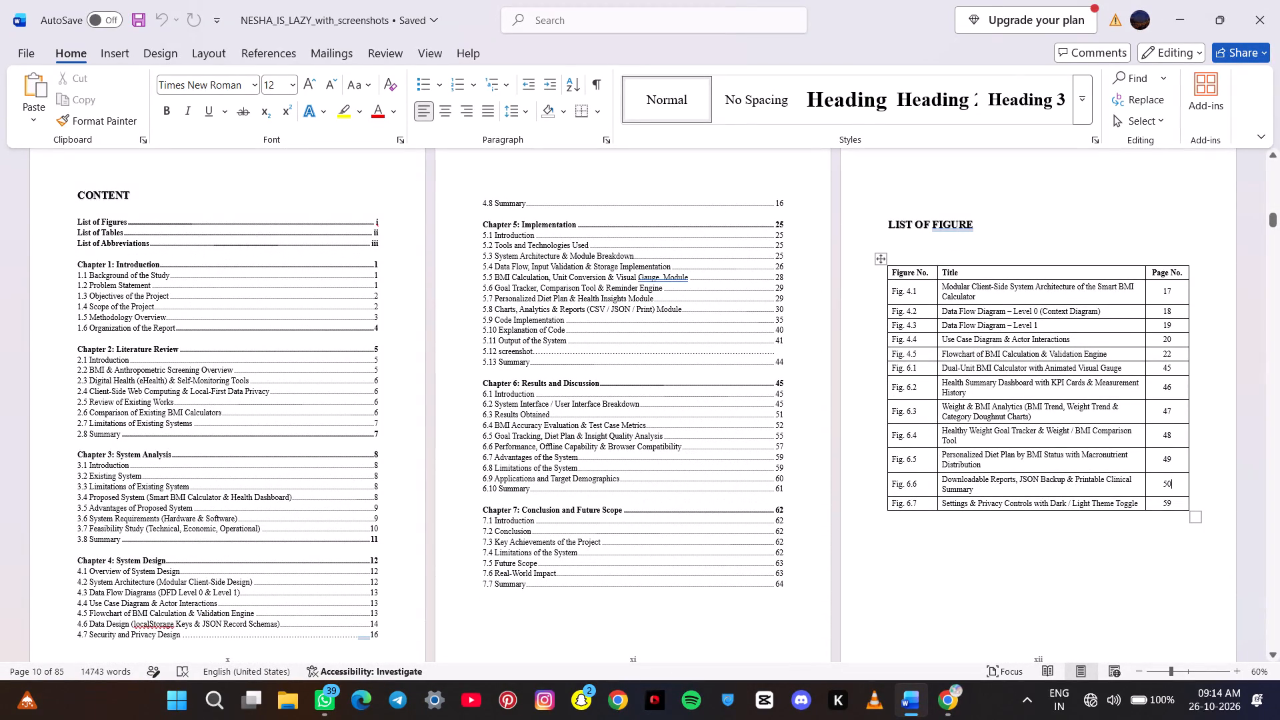
{"action": "key", "text": "BackSpace"}
{"action": "key", "text": "7"}
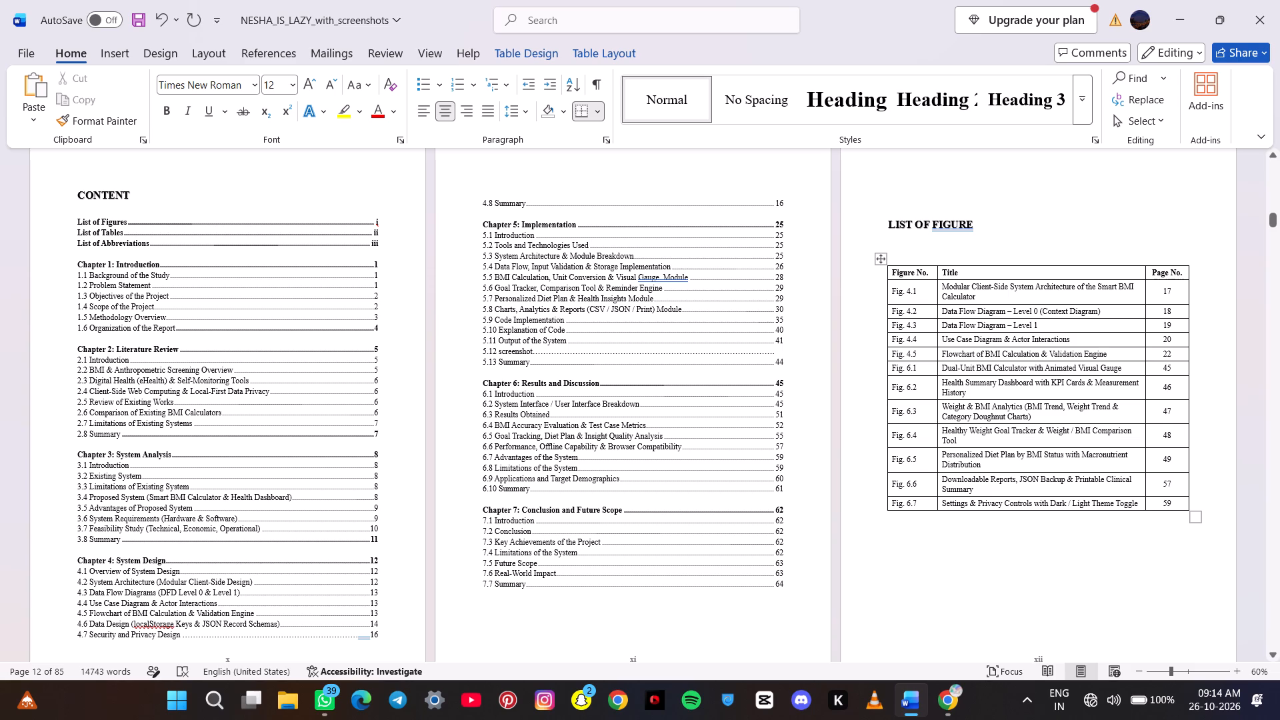
Find Figure 6.7, Settings & Privacy Controls, in Chapter 6 and check which page it is on.
{"action": "scroll", "coordinate": [1127, 553], "scroll_direction": "down", "scroll_amount": 7}
{"action": "scroll", "coordinate": [1127, 553], "scroll_direction": "down", "scroll_amount": 20}
{"action": "scroll", "coordinate": [1127, 553], "scroll_direction": "down", "scroll_amount": 20}
{"action": "scroll", "coordinate": [1127, 553], "scroll_direction": "down", "scroll_amount": 8}
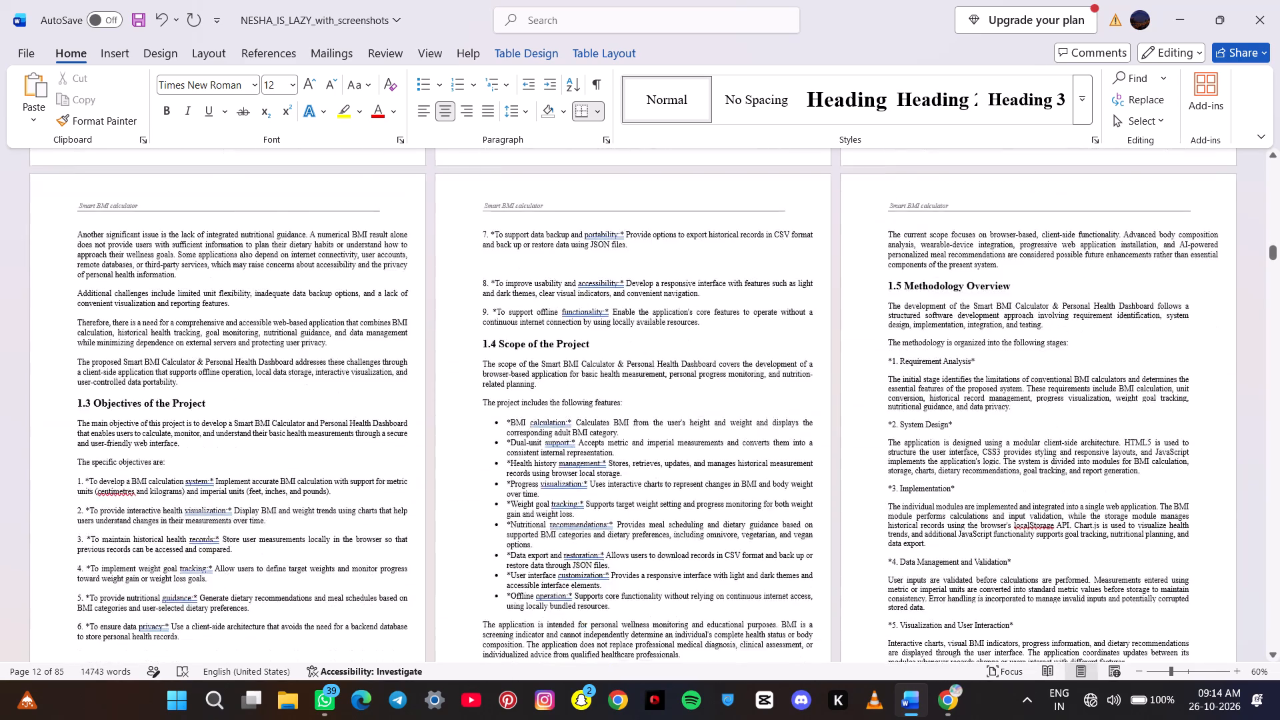
{"action": "scroll", "coordinate": [1127, 553], "scroll_direction": "down", "scroll_amount": 20}
{"action": "scroll", "coordinate": [1127, 553], "scroll_direction": "down", "scroll_amount": 11}
{"action": "scroll", "coordinate": [1127, 553], "scroll_direction": "down", "scroll_amount": 20}
{"action": "scroll", "coordinate": [1127, 553], "scroll_direction": "down", "scroll_amount": 8}
{"action": "scroll", "coordinate": [1127, 553], "scroll_direction": "down", "scroll_amount": 20}
{"action": "scroll", "coordinate": [1127, 553], "scroll_direction": "down", "scroll_amount": 20}
{"action": "scroll", "coordinate": [1127, 553], "scroll_direction": "down", "scroll_amount": 20}
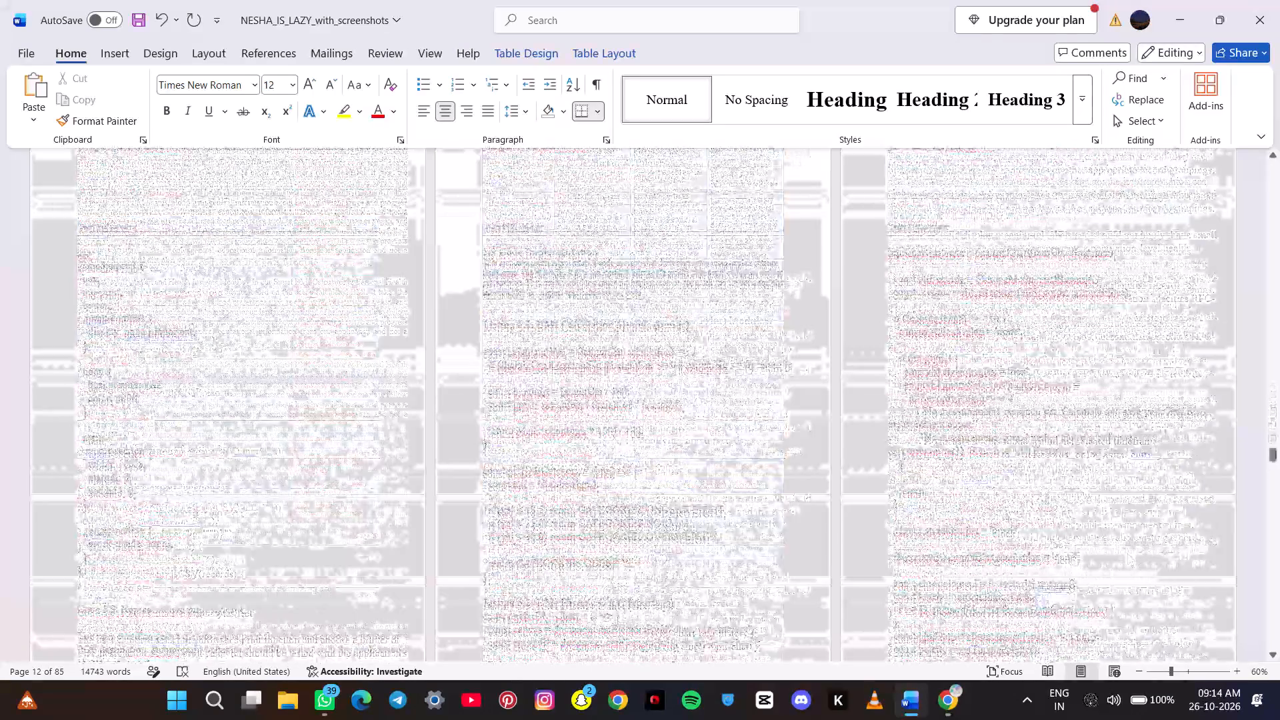
{"action": "scroll", "coordinate": [1127, 553], "scroll_direction": "down", "scroll_amount": 20}
{"action": "scroll", "coordinate": [1127, 553], "scroll_direction": "down", "scroll_amount": 20}
{"action": "scroll", "coordinate": [1127, 553], "scroll_direction": "down", "scroll_amount": 20}
{"action": "scroll", "coordinate": [1127, 553], "scroll_direction": "up", "scroll_amount": 7}
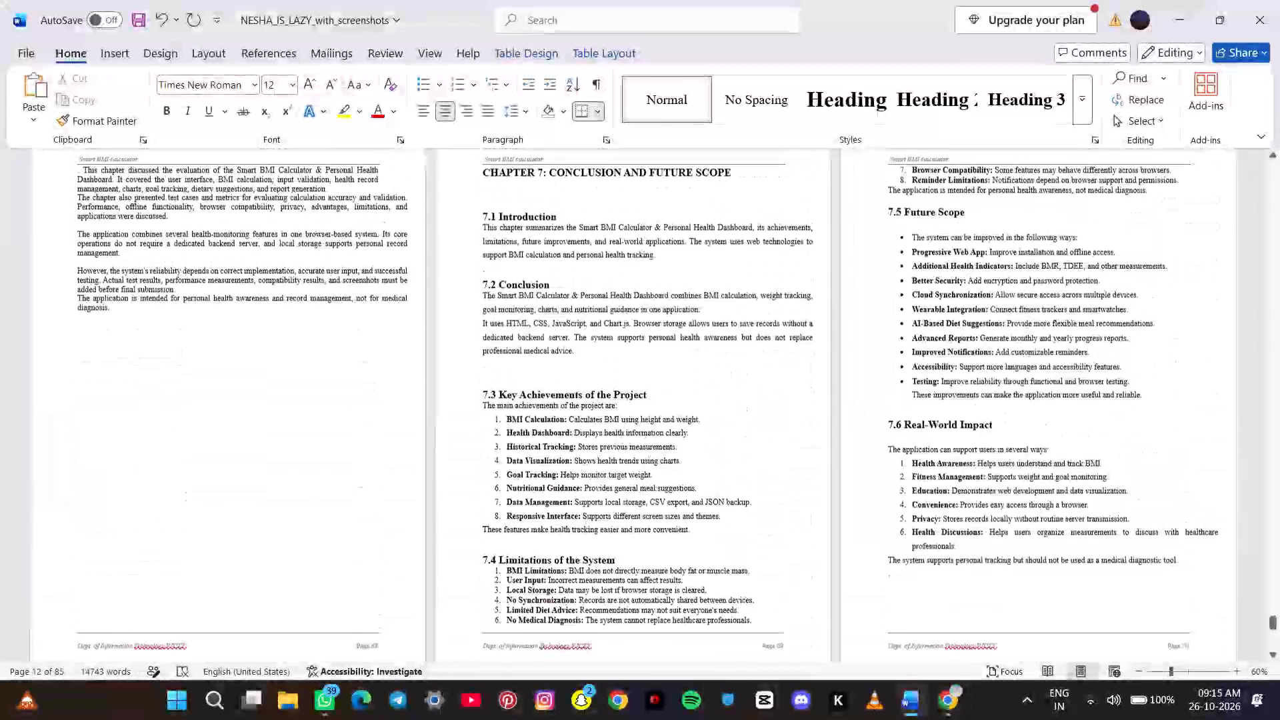
{"action": "scroll", "coordinate": [1127, 553], "scroll_direction": "up", "scroll_amount": 4}
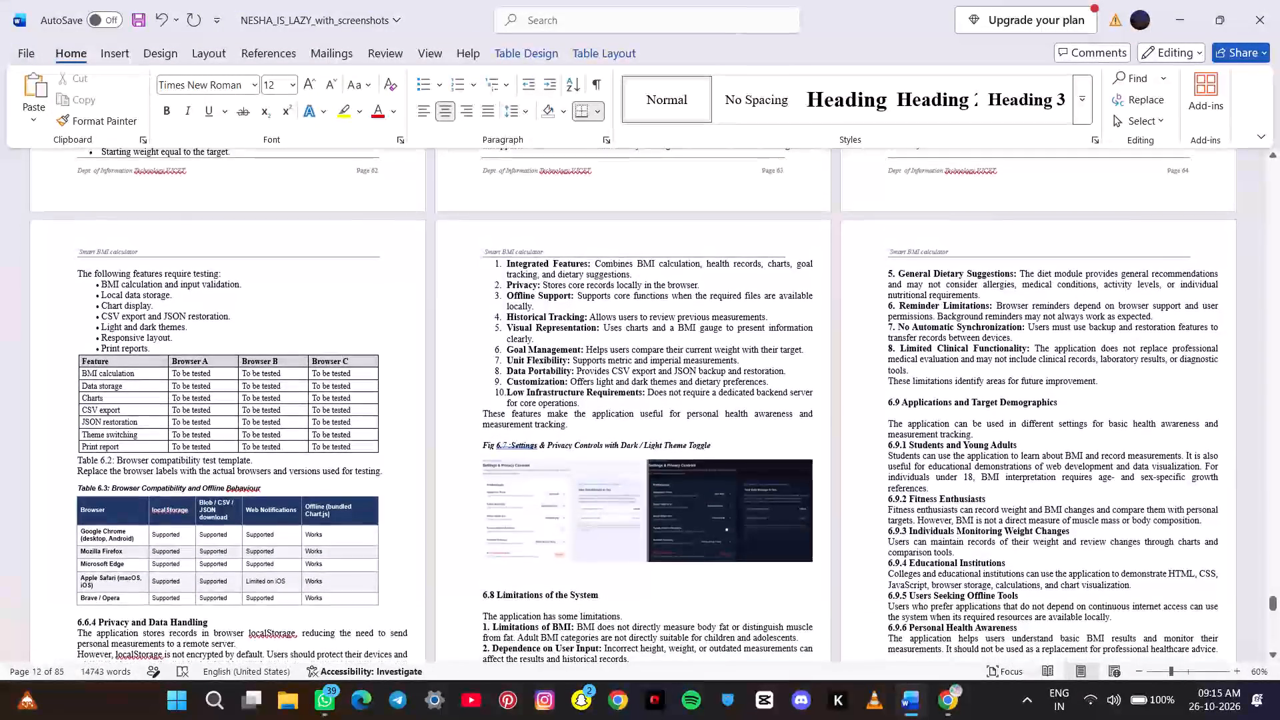
{"action": "scroll", "coordinate": [1127, 553], "scroll_direction": "down", "scroll_amount": 3}
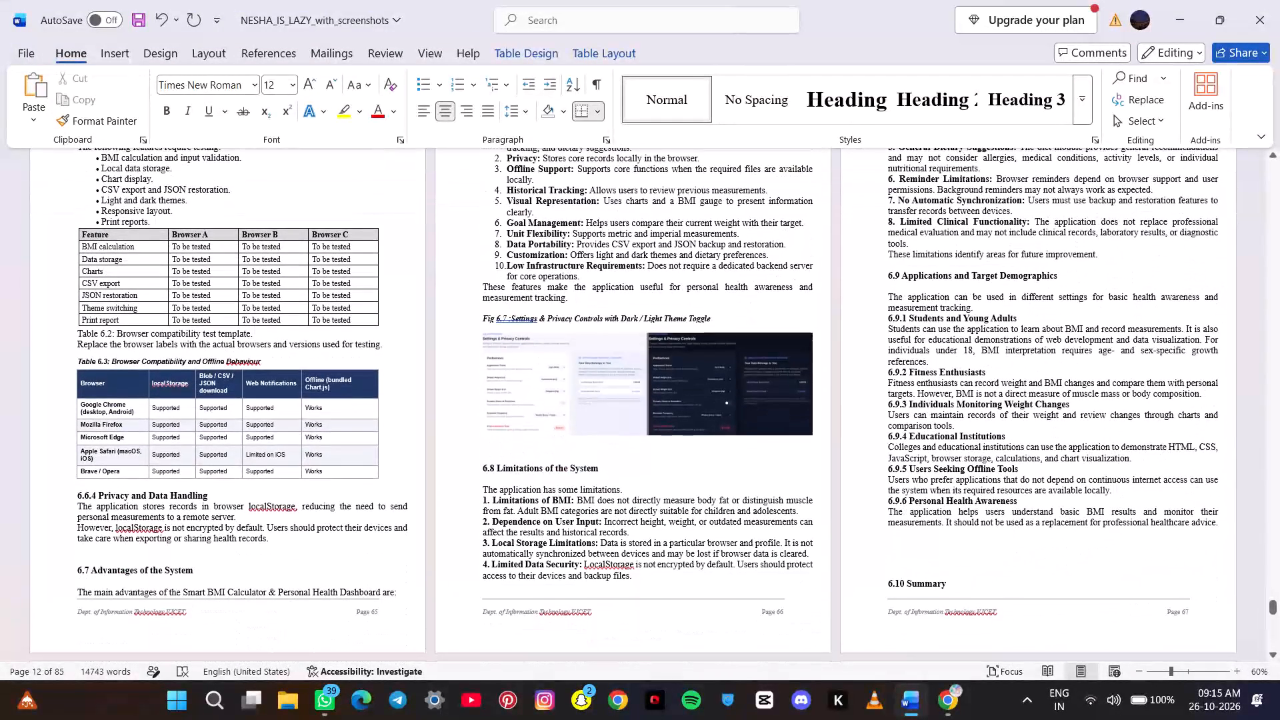
Change the page number of Fig. 6.7 in the List of Figure table to 66.
{"action": "scroll", "coordinate": [1127, 553], "scroll_direction": "down", "scroll_amount": 1}
{"action": "left_click_drag", "start_coordinate": [1270, 605], "coordinate": [1247, 269]}
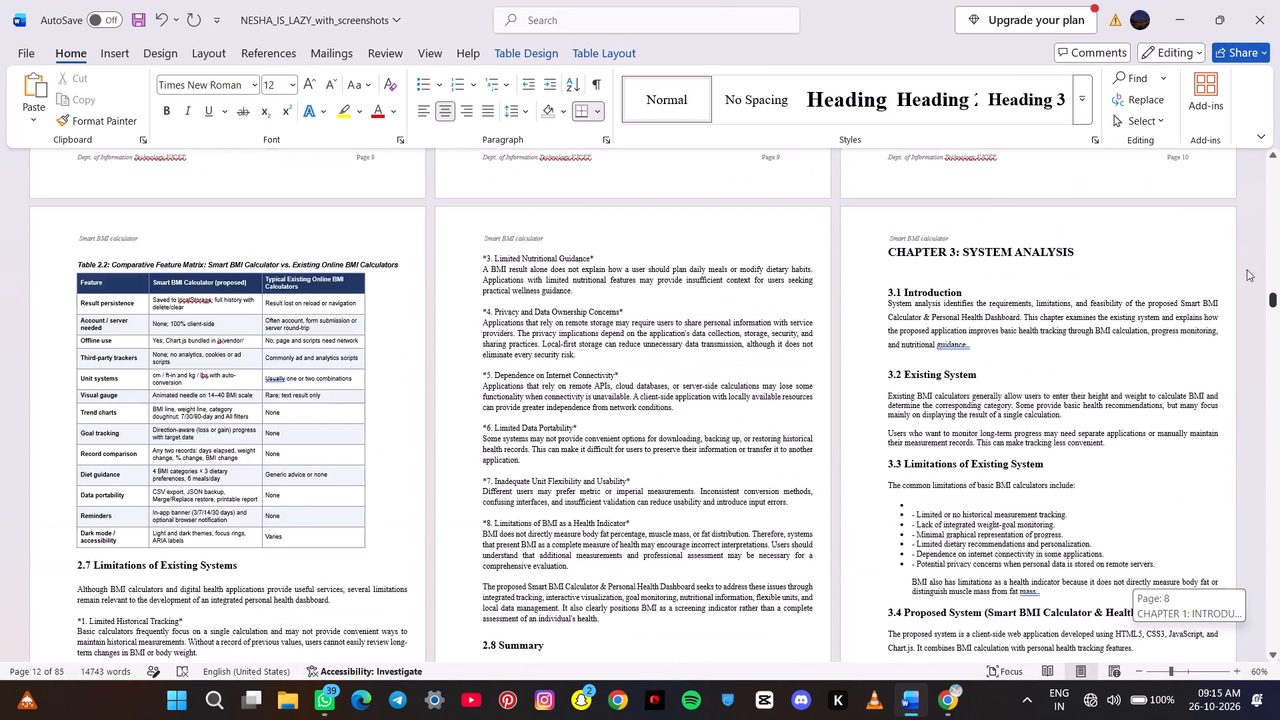
{"action": "left_click_drag", "start_coordinate": [1247, 269], "coordinate": [1243, 221]}
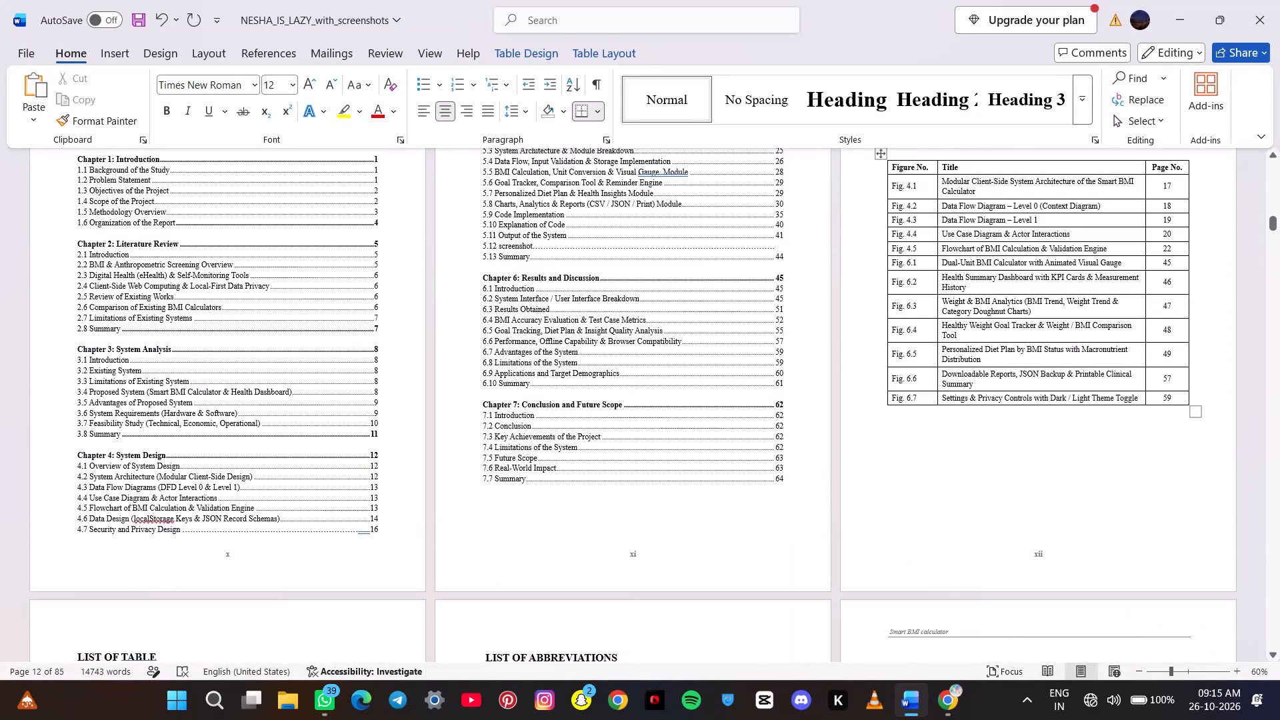
{"action": "left_click", "coordinate": [1178, 394]}
{"action": "key", "text": "BackSpace"}
{"action": "key", "text": "BackSpace"}
{"action": "type", "text": "66"}
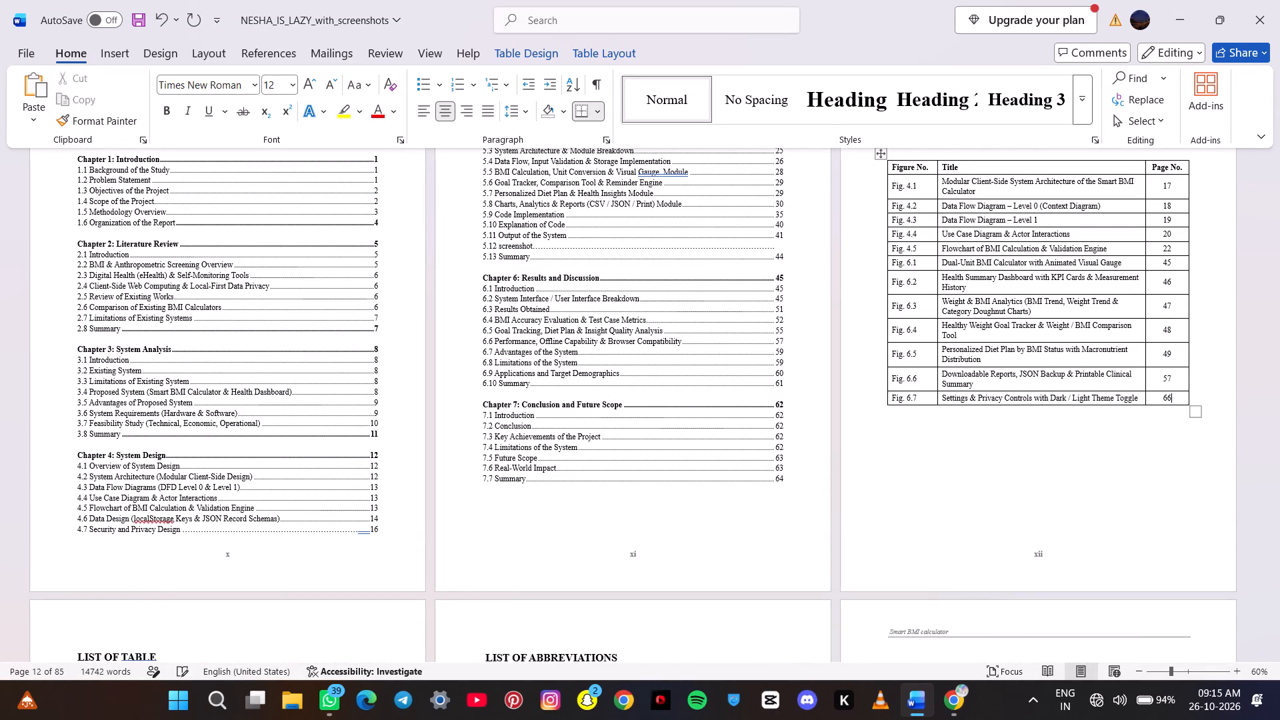
{"action": "left_click", "coordinate": [1220, 370]}
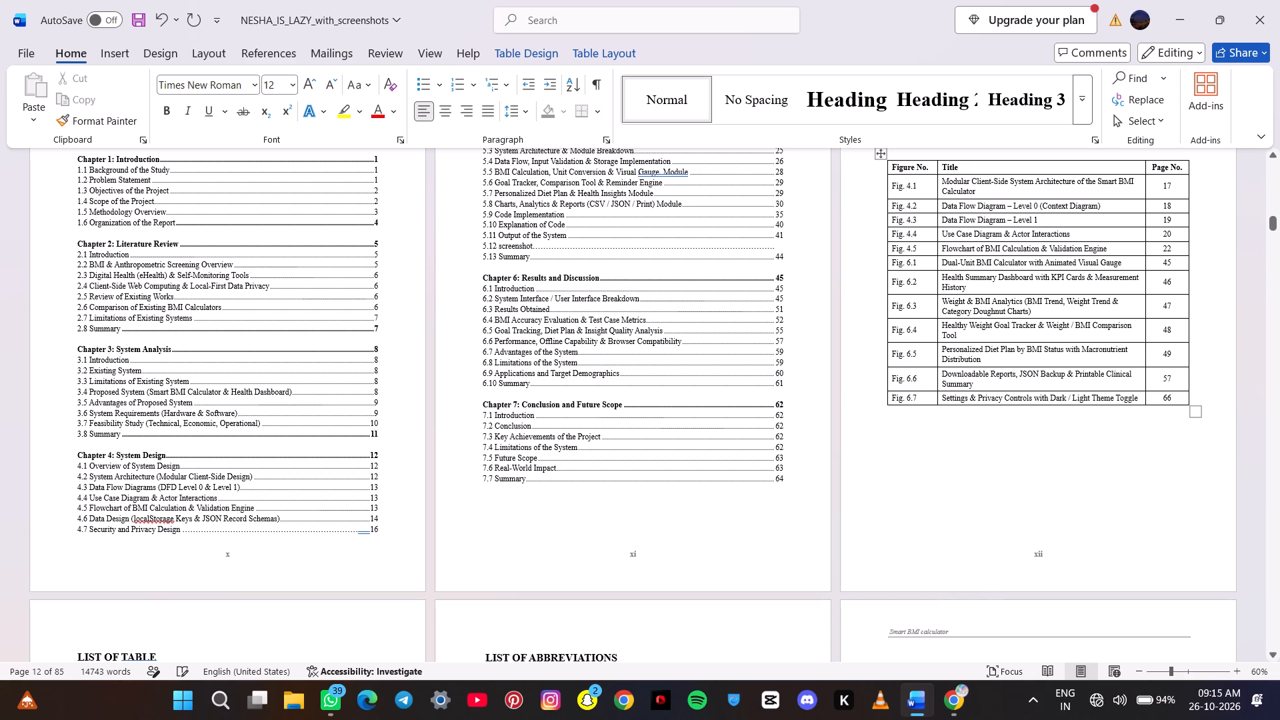
Compare the List of Table entries with the Chapter 6 pages, checking where Table 6.3, Browser Compatibility and Offline Behaviour, appears.
{"action": "scroll", "coordinate": [1220, 370], "scroll_direction": "up", "scroll_amount": 1}
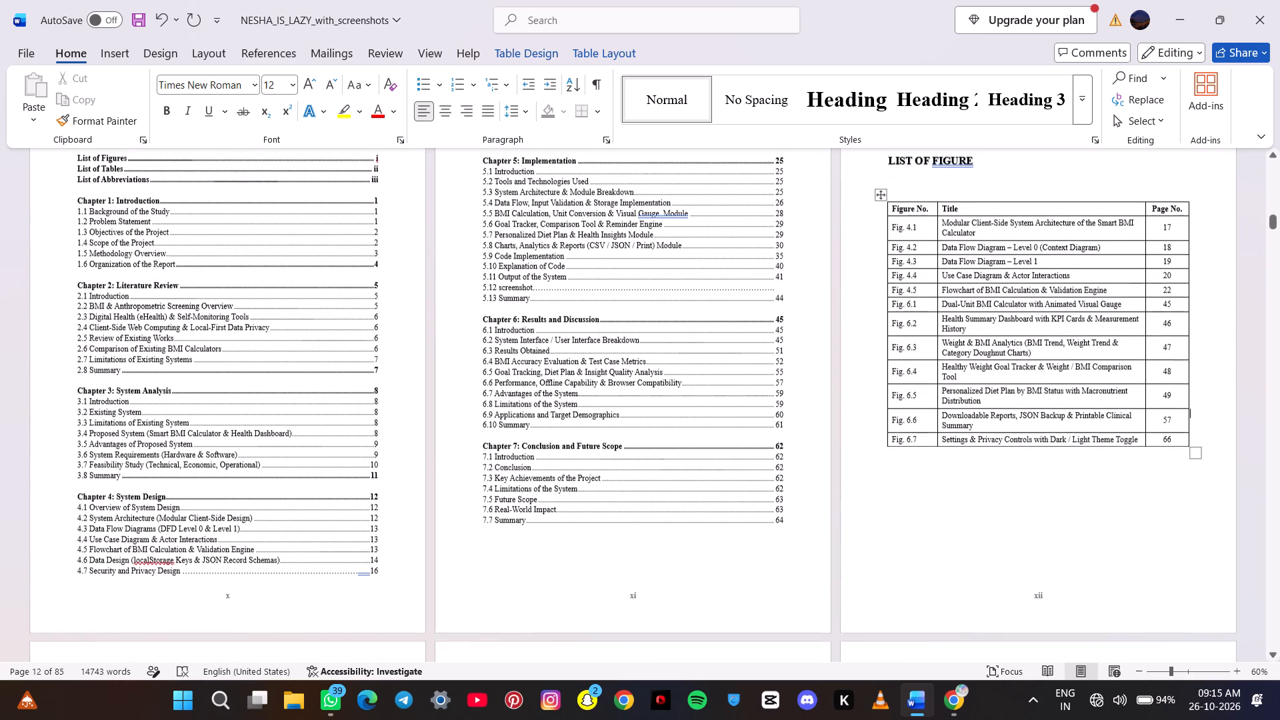
{"action": "scroll", "coordinate": [1220, 370], "scroll_direction": "up", "scroll_amount": 1}
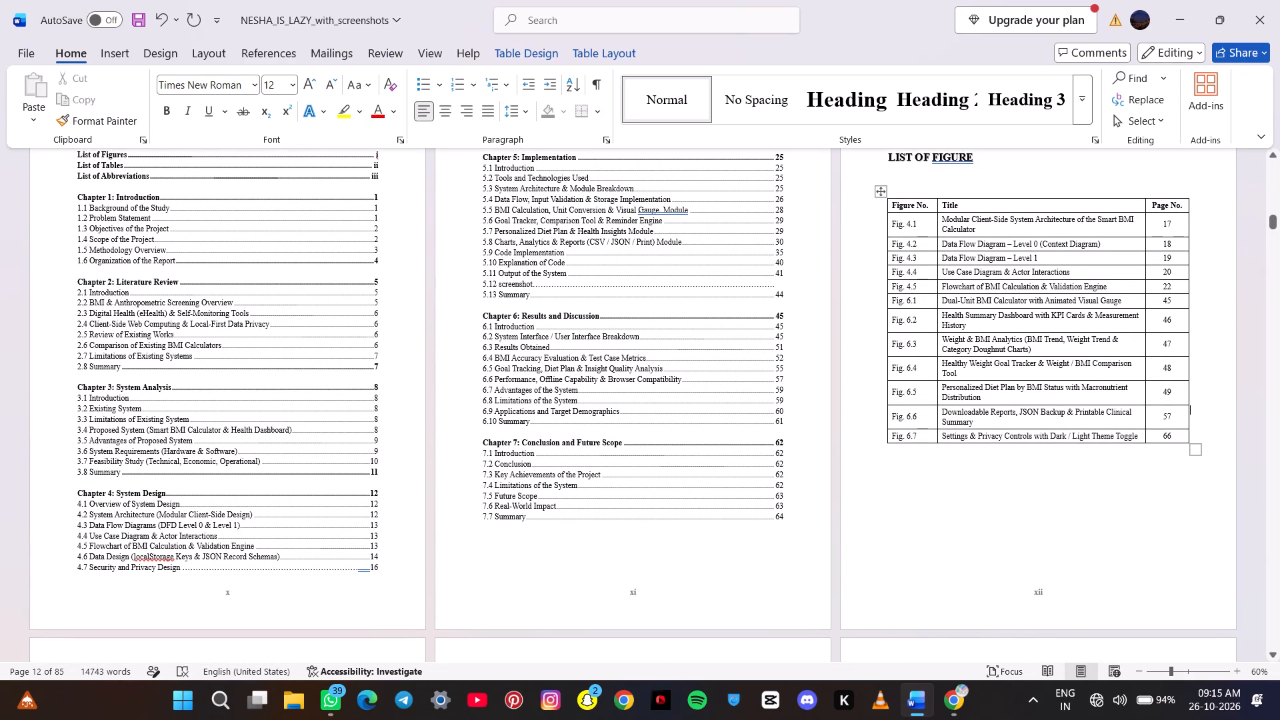
{"action": "scroll", "coordinate": [975, 381], "scroll_direction": "down", "scroll_amount": 1}
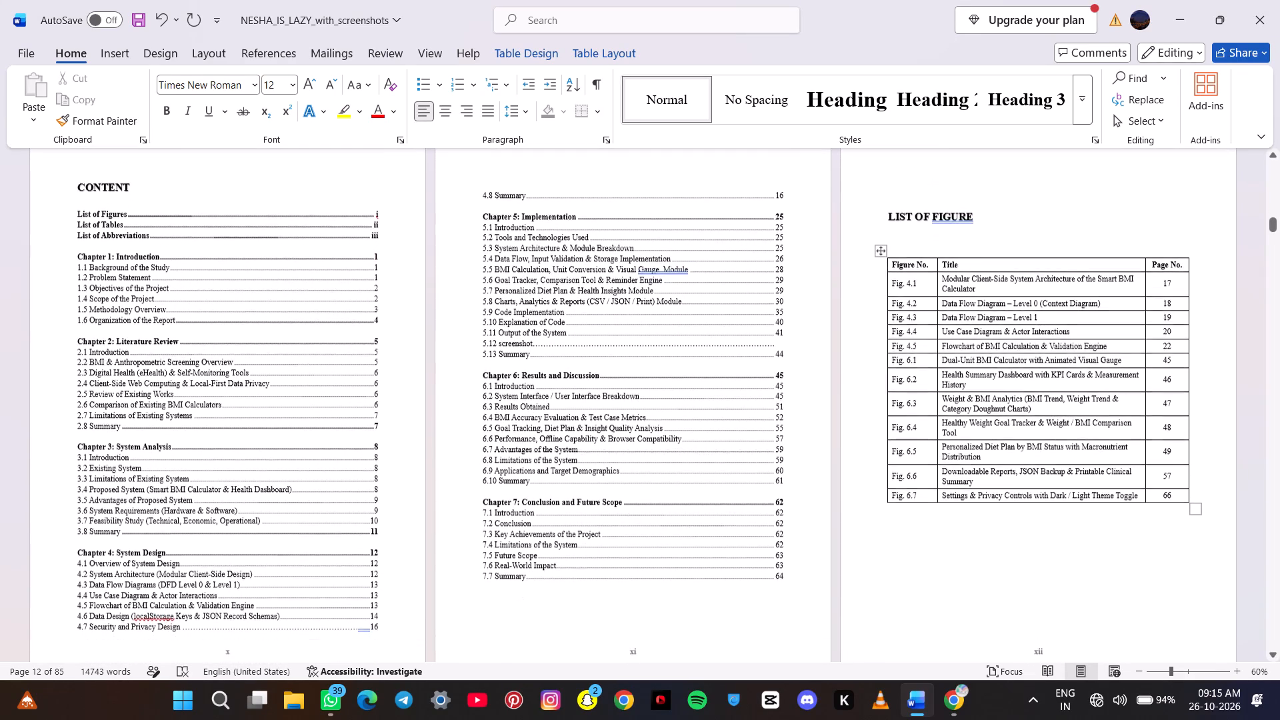
{"action": "scroll", "coordinate": [975, 381], "scroll_direction": "down", "scroll_amount": 2}
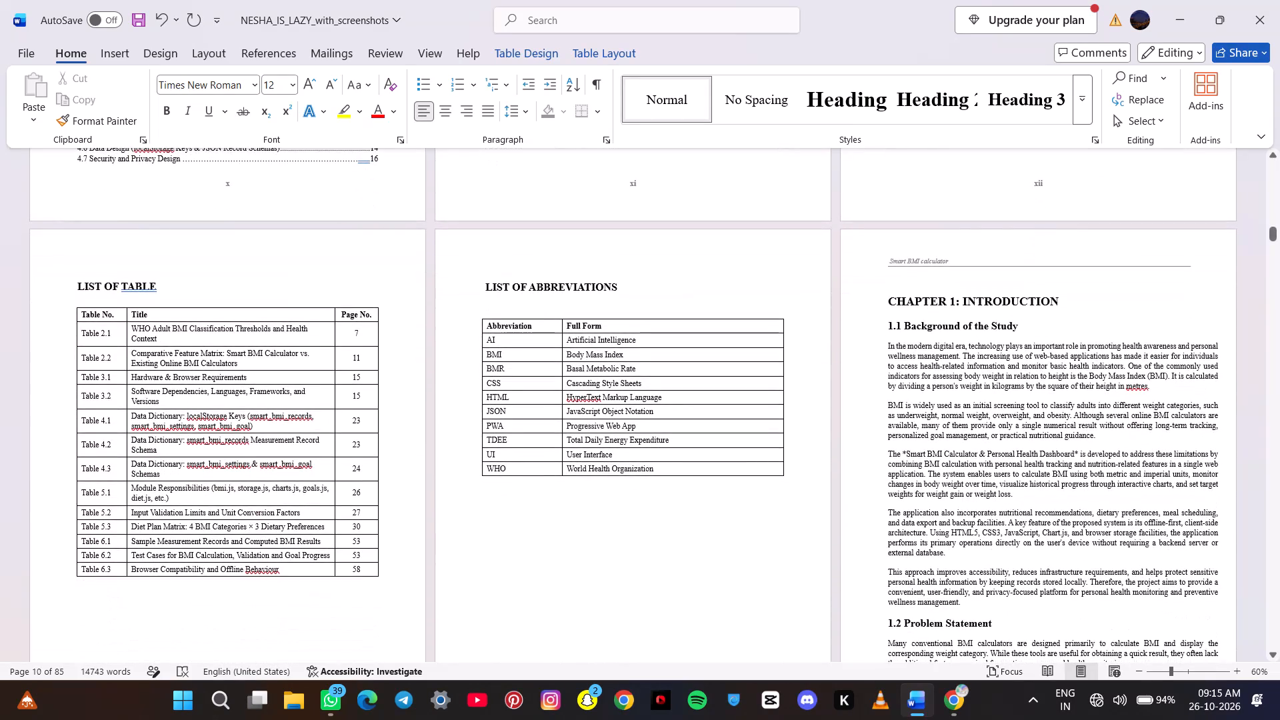
{"action": "scroll", "coordinate": [892, 555], "scroll_direction": "down", "scroll_amount": 20}
{"action": "scroll", "coordinate": [892, 555], "scroll_direction": "down", "scroll_amount": 20}
{"action": "scroll", "coordinate": [892, 555], "scroll_direction": "down", "scroll_amount": 20}
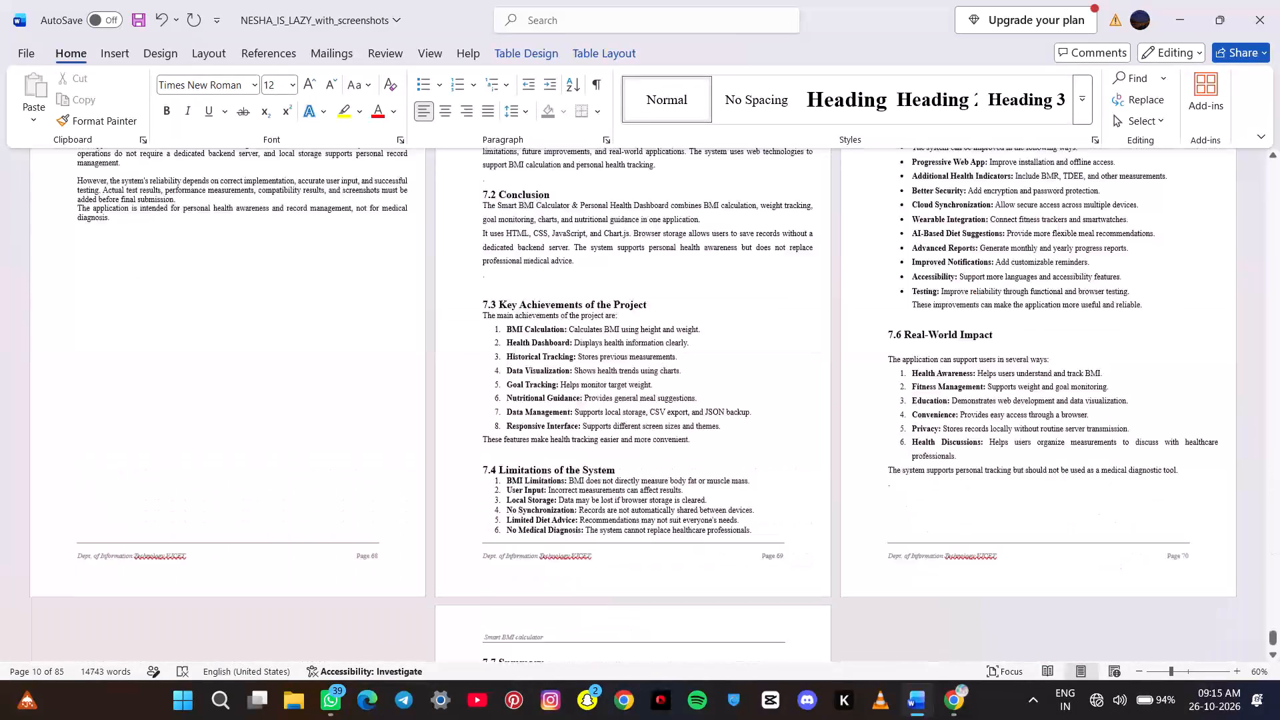
{"action": "scroll", "coordinate": [892, 555], "scroll_direction": "down", "scroll_amount": 20}
{"action": "scroll", "coordinate": [892, 555], "scroll_direction": "down", "scroll_amount": 20}
{"action": "scroll", "coordinate": [892, 555], "scroll_direction": "down", "scroll_amount": 20}
{"action": "scroll", "coordinate": [892, 555], "scroll_direction": "up", "scroll_amount": 14}
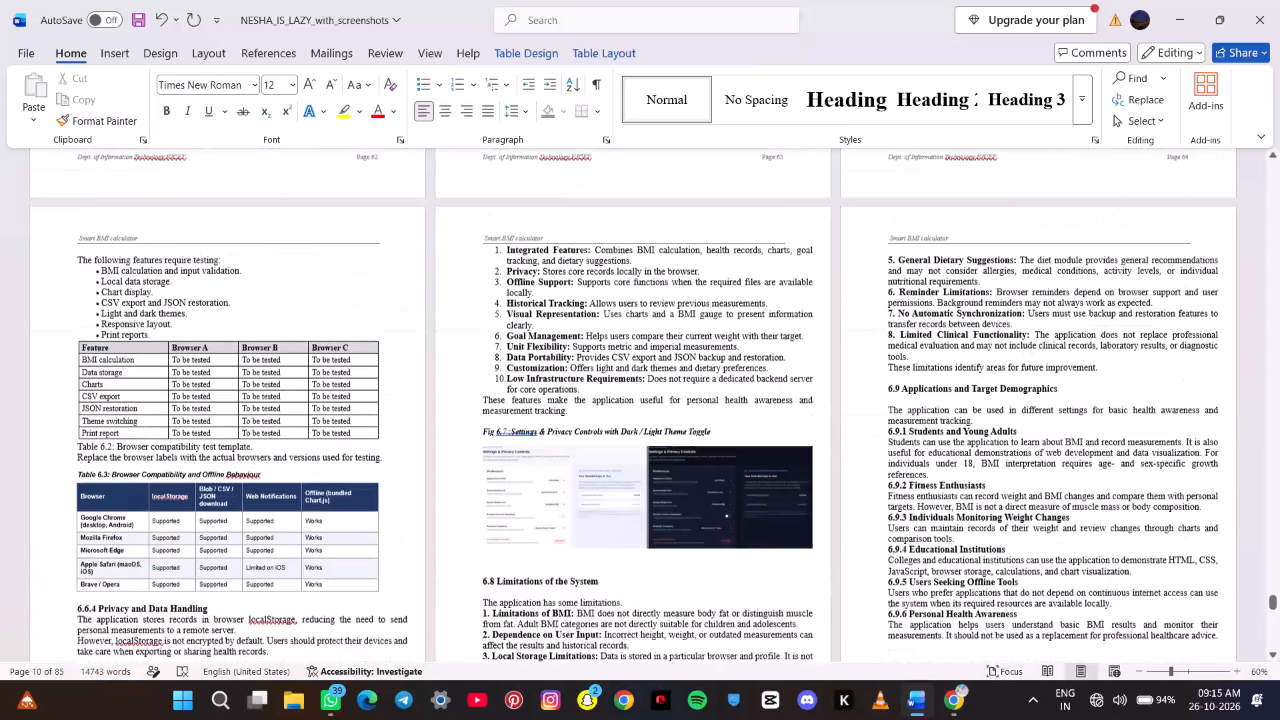
{"action": "scroll", "coordinate": [892, 555], "scroll_direction": "right", "scroll_amount": 1}
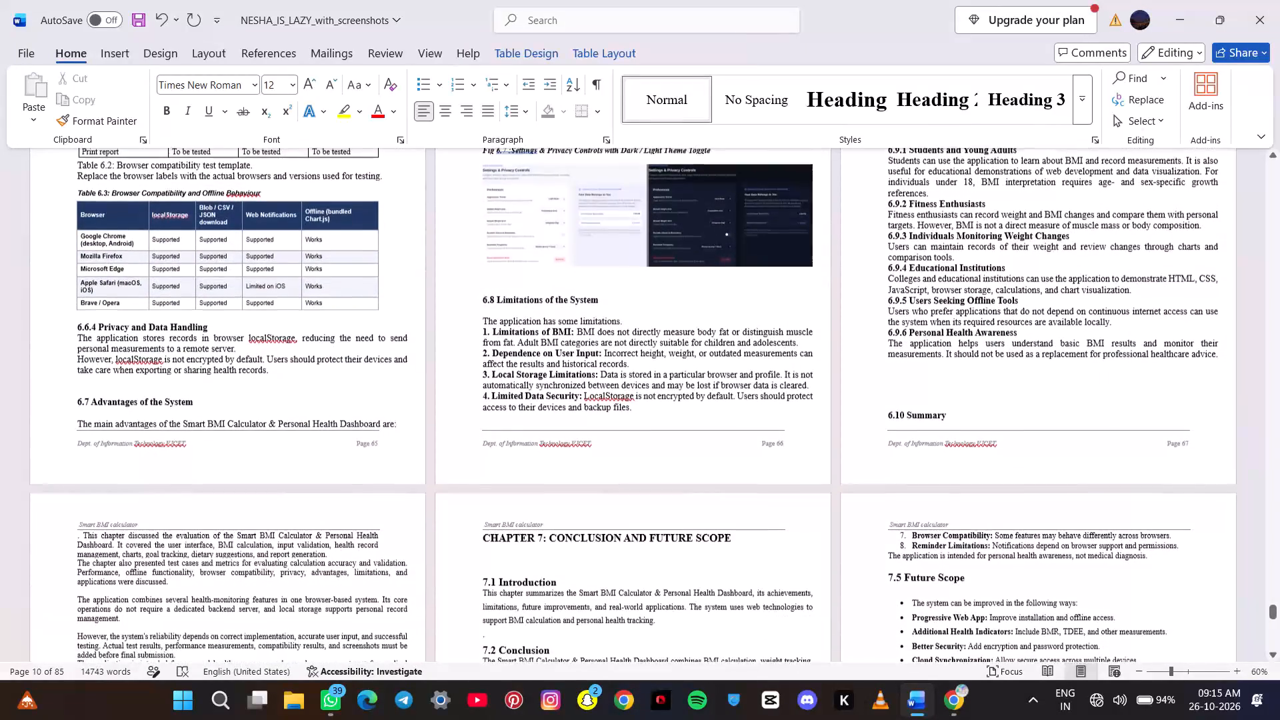
{"action": "scroll", "coordinate": [892, 555], "scroll_direction": "right", "scroll_amount": 1}
{"action": "scroll", "coordinate": [892, 555], "scroll_direction": "up", "scroll_amount": 13}
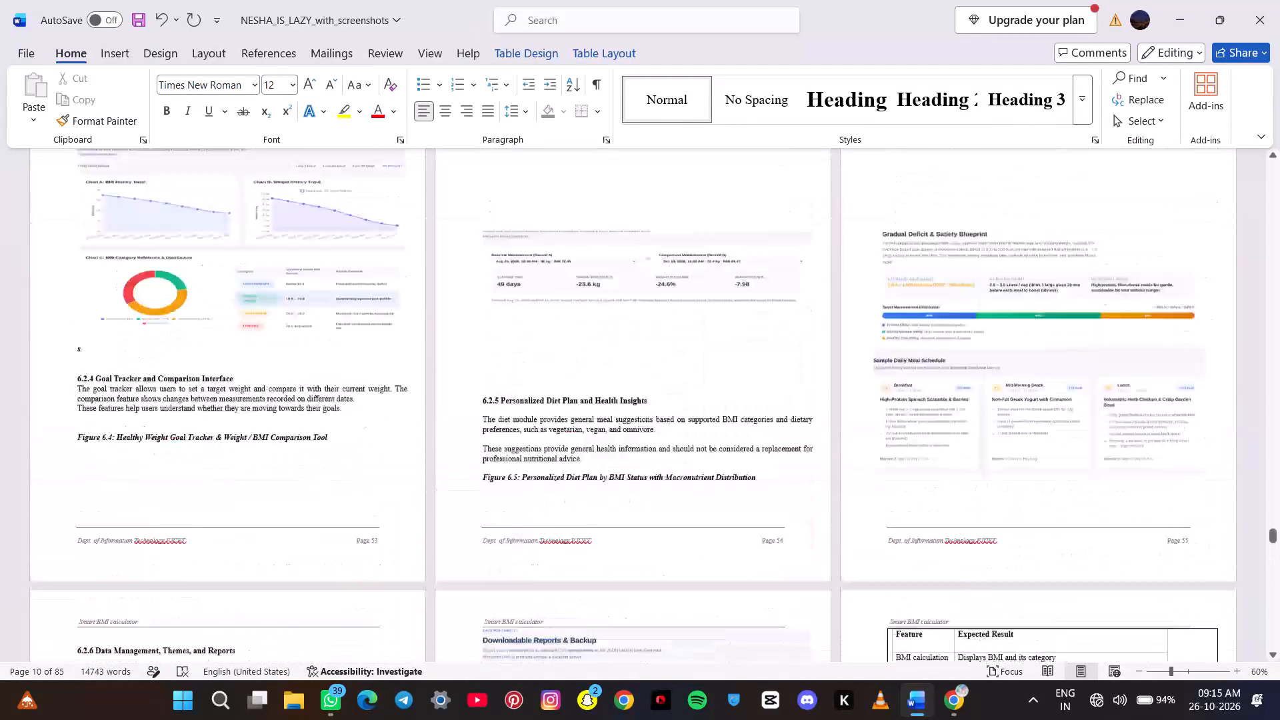
{"action": "scroll", "coordinate": [892, 555], "scroll_direction": "up", "scroll_amount": 6}
{"action": "scroll", "coordinate": [892, 555], "scroll_direction": "up", "scroll_amount": 20}
{"action": "scroll", "coordinate": [892, 555], "scroll_direction": "up", "scroll_amount": 20}
{"action": "scroll", "coordinate": [892, 555], "scroll_direction": "up", "scroll_amount": 20}
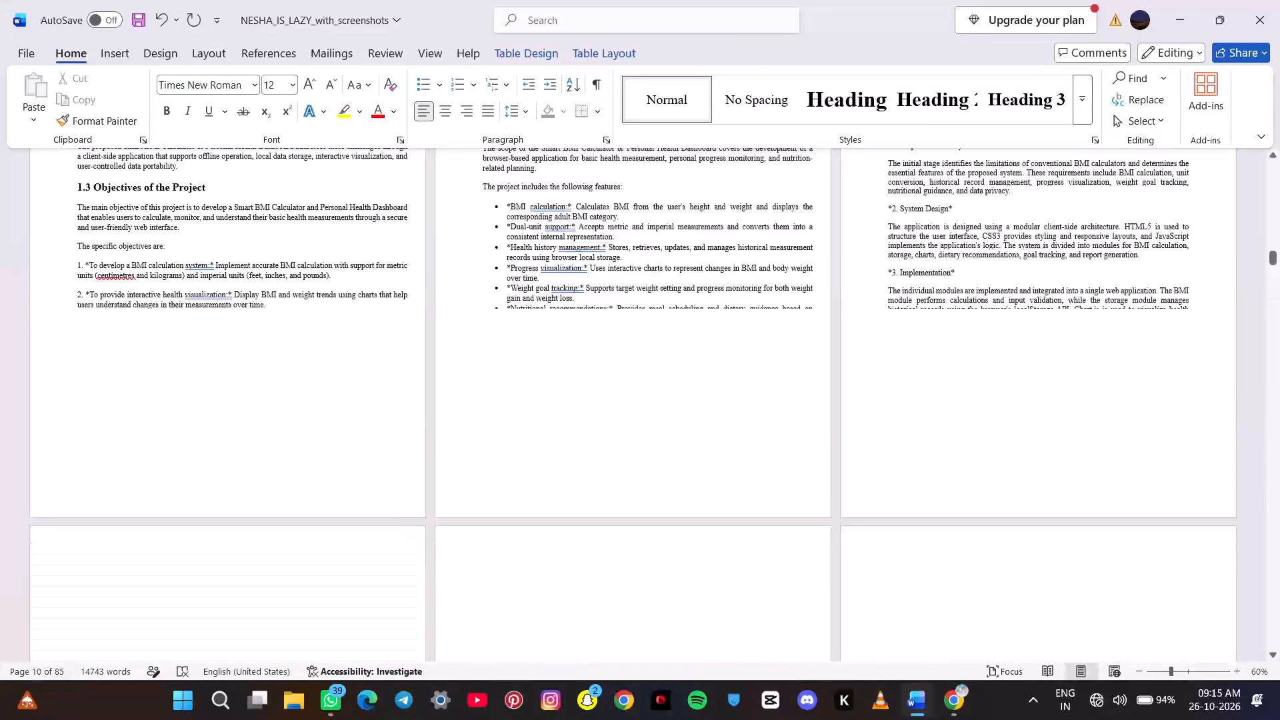
{"action": "scroll", "coordinate": [892, 555], "scroll_direction": "up", "scroll_amount": 20}
{"action": "scroll", "coordinate": [892, 555], "scroll_direction": "up", "scroll_amount": 20}
{"action": "scroll", "coordinate": [892, 555], "scroll_direction": "up", "scroll_amount": 20}
{"action": "scroll", "coordinate": [892, 555], "scroll_direction": "down", "scroll_amount": 8}
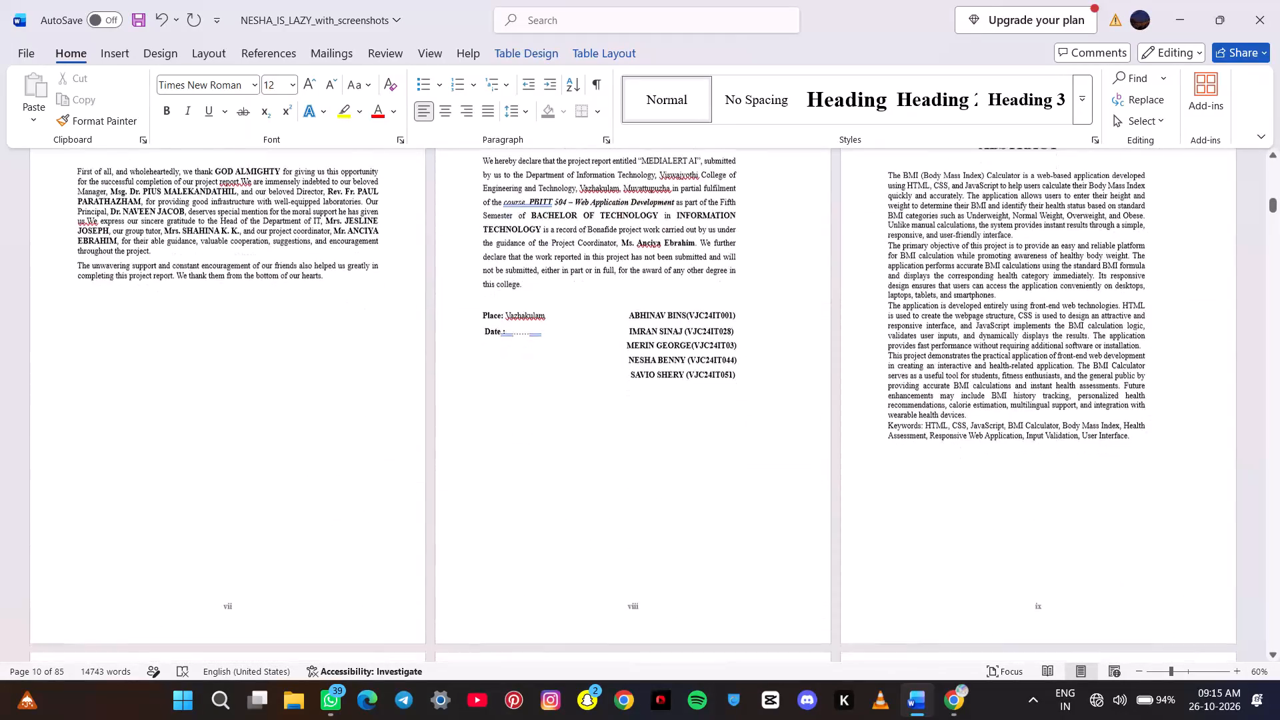
{"action": "scroll", "coordinate": [892, 555], "scroll_direction": "down", "scroll_amount": 12}
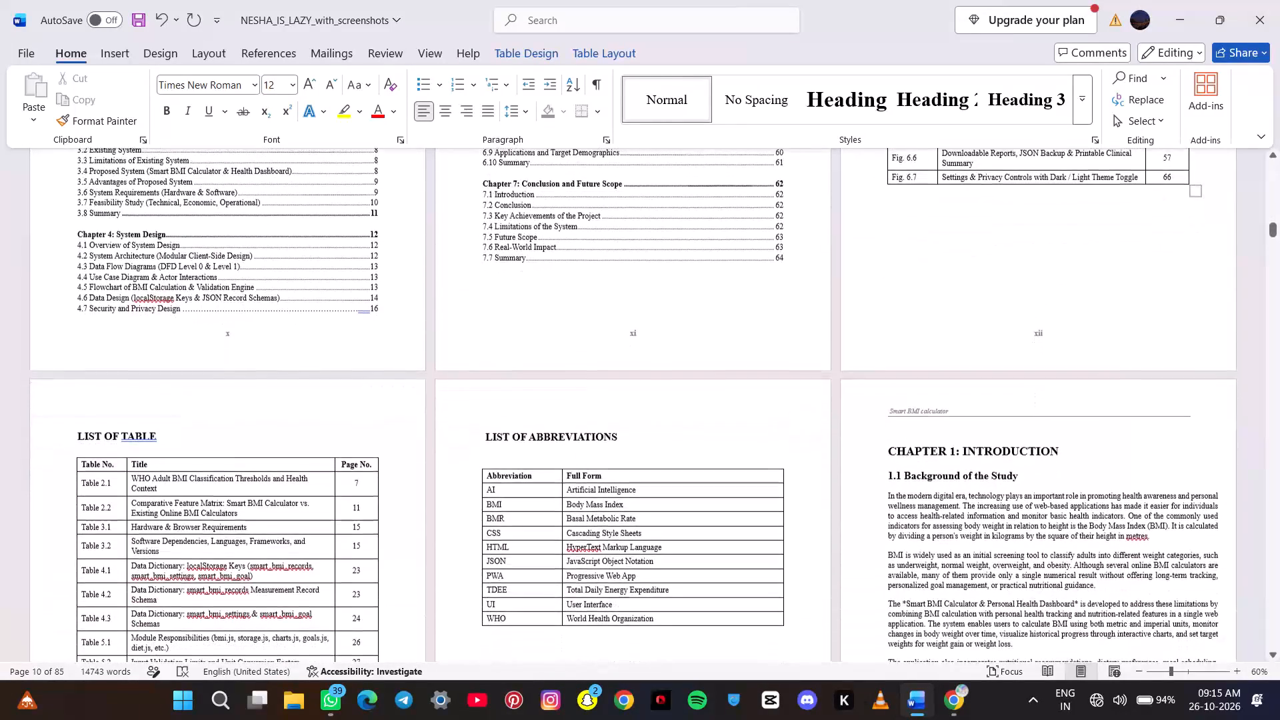
{"action": "scroll", "coordinate": [892, 555], "scroll_direction": "down", "scroll_amount": 3}
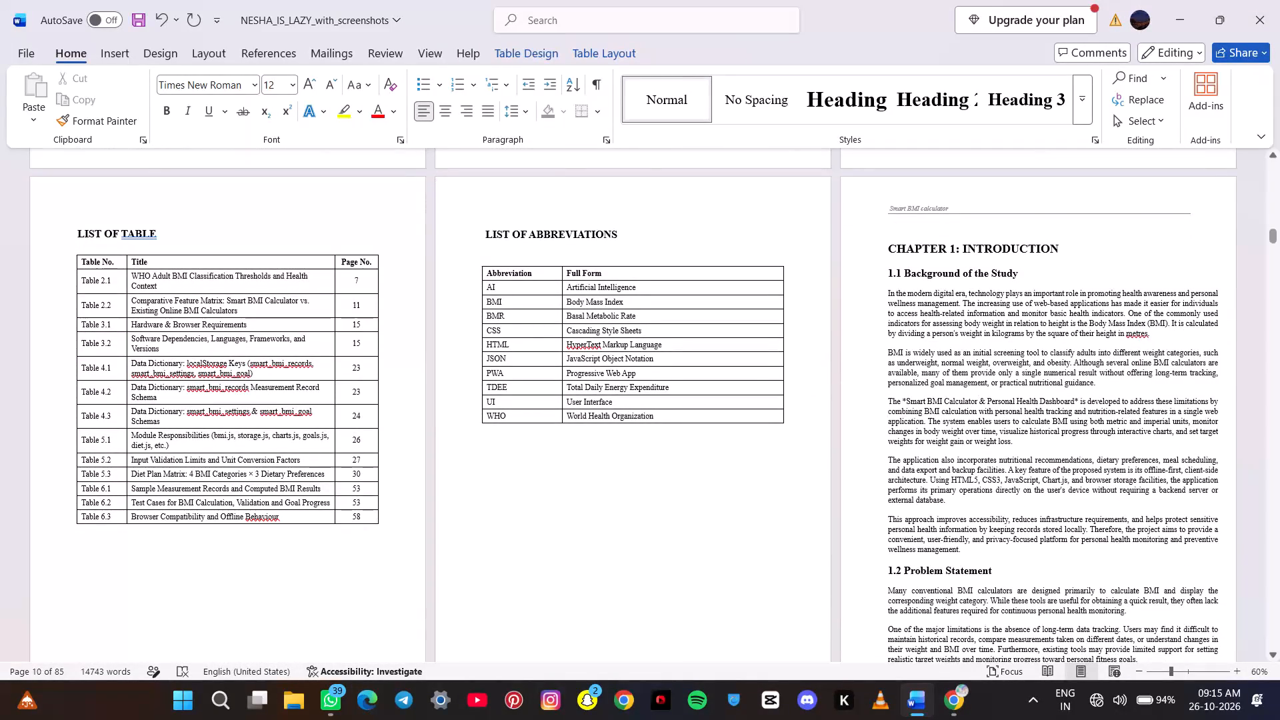
Change the page number of Table 6.3 in the List of Table to 63.
{"action": "left_click", "coordinate": [367, 521]}
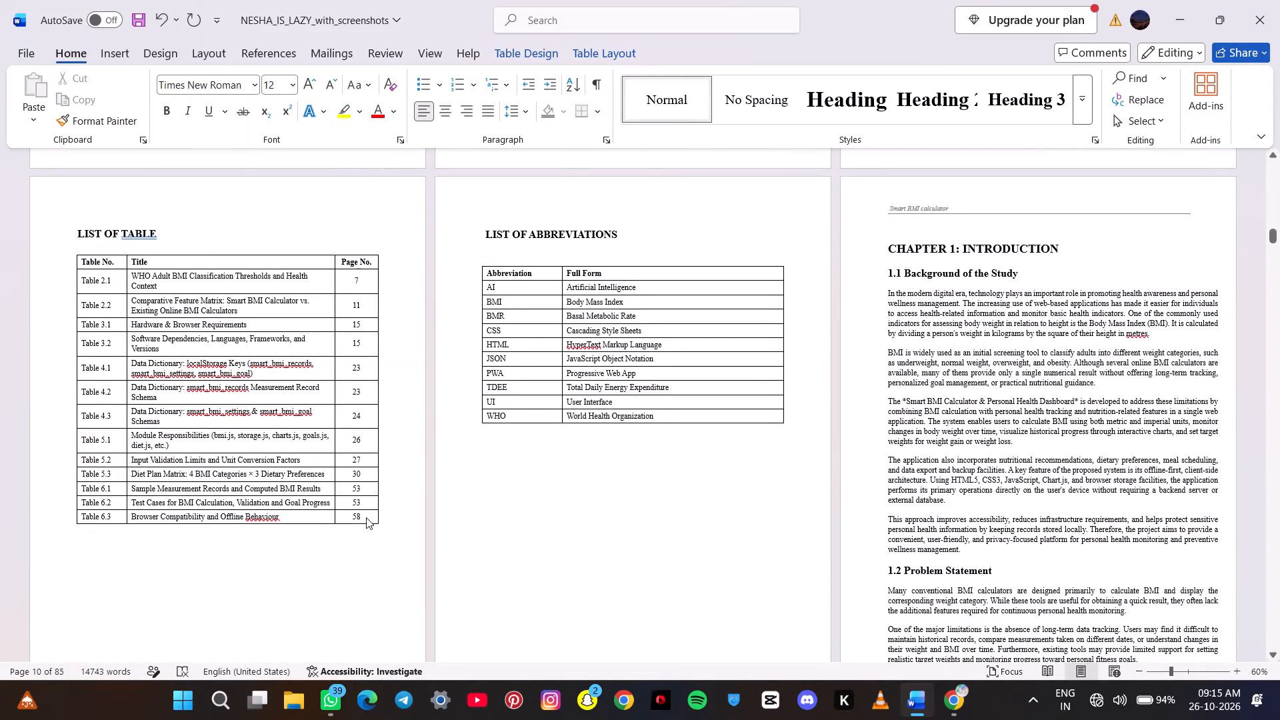
{"action": "double_click", "coordinate": [366, 517]}
{"action": "key", "text": "BackSpace"}
{"action": "key", "text": "BackSpace"}
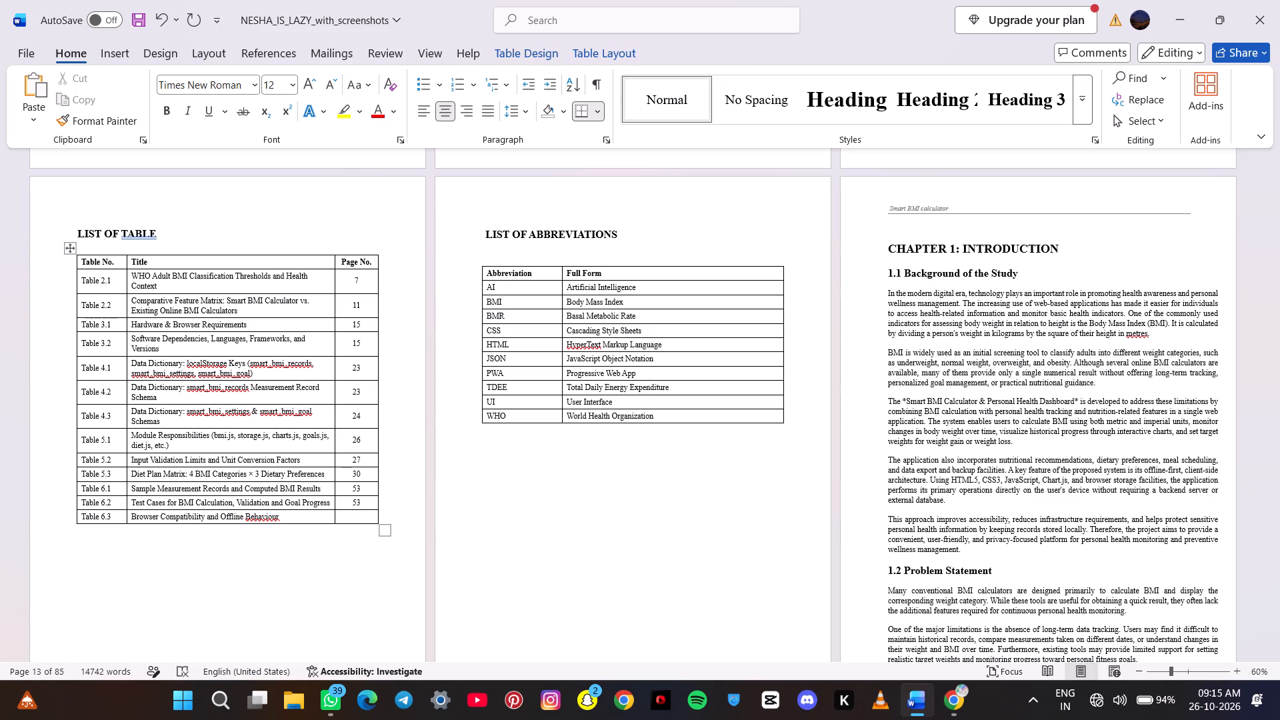
{"action": "key", "text": "Right"}
{"action": "key", "text": "Page_Down"}
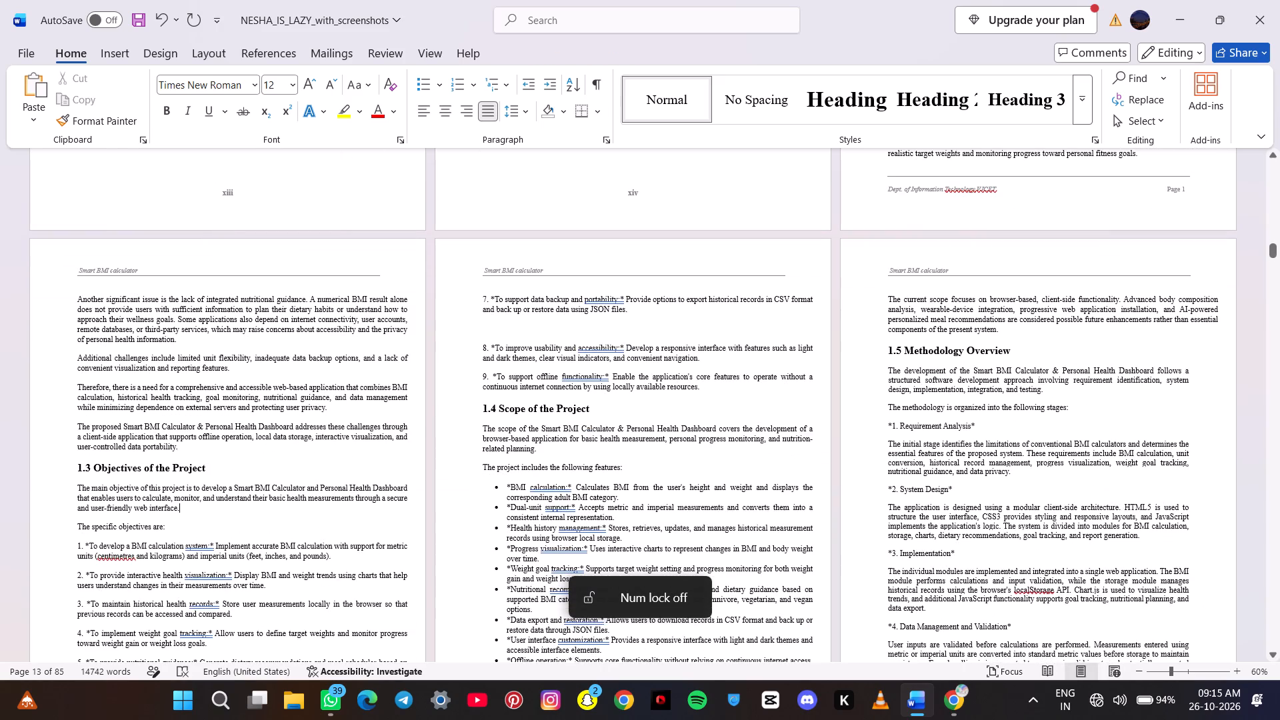
{"action": "scroll", "coordinate": [366, 517], "scroll_direction": "up", "scroll_amount": 3}
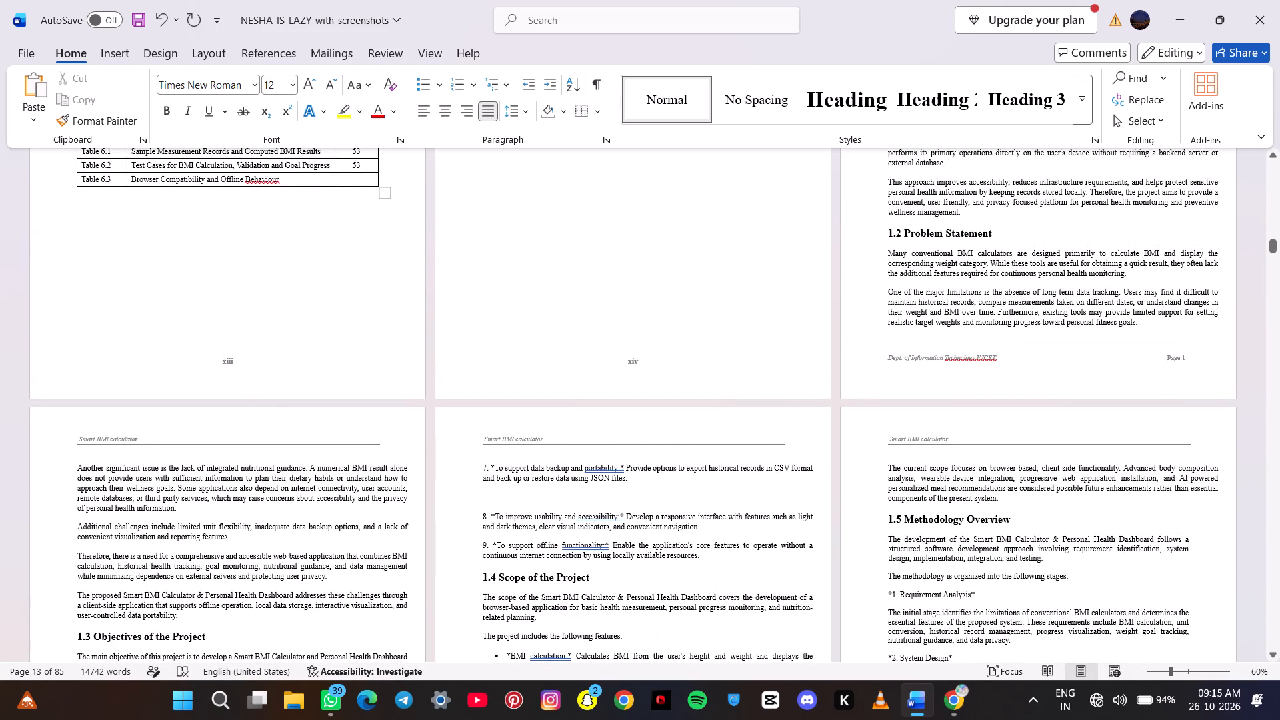
{"action": "double_click", "coordinate": [353, 182]}
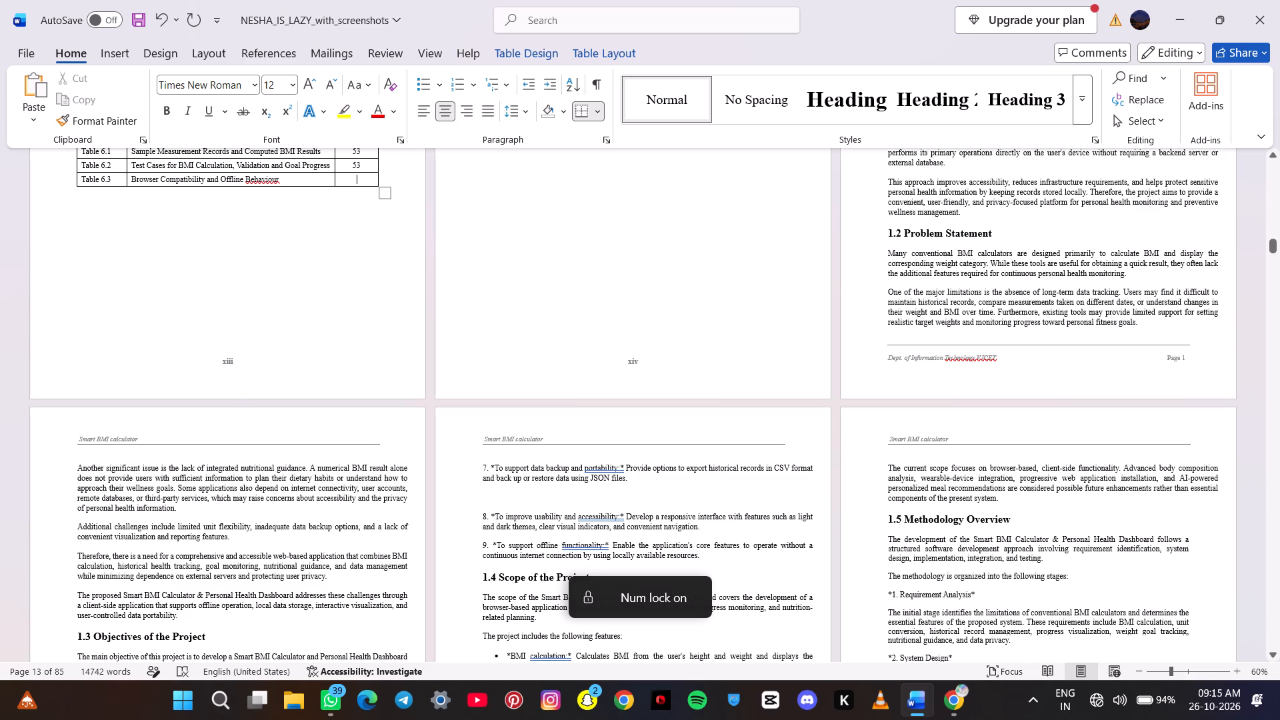
{"action": "key", "text": "6"}
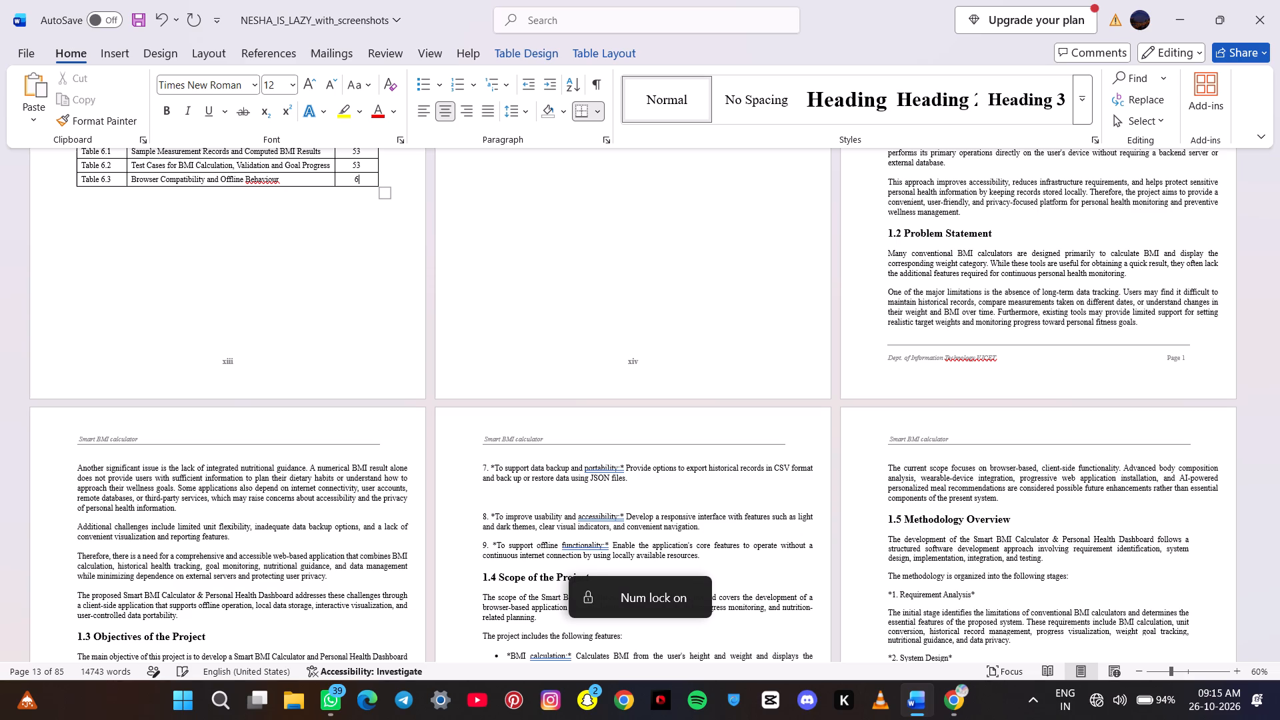
{"action": "key", "text": "3"}
Change the page number of Table 6.2 in the List of Table to 63.
{"action": "scroll", "coordinate": [353, 182], "scroll_direction": "up", "scroll_amount": 1}
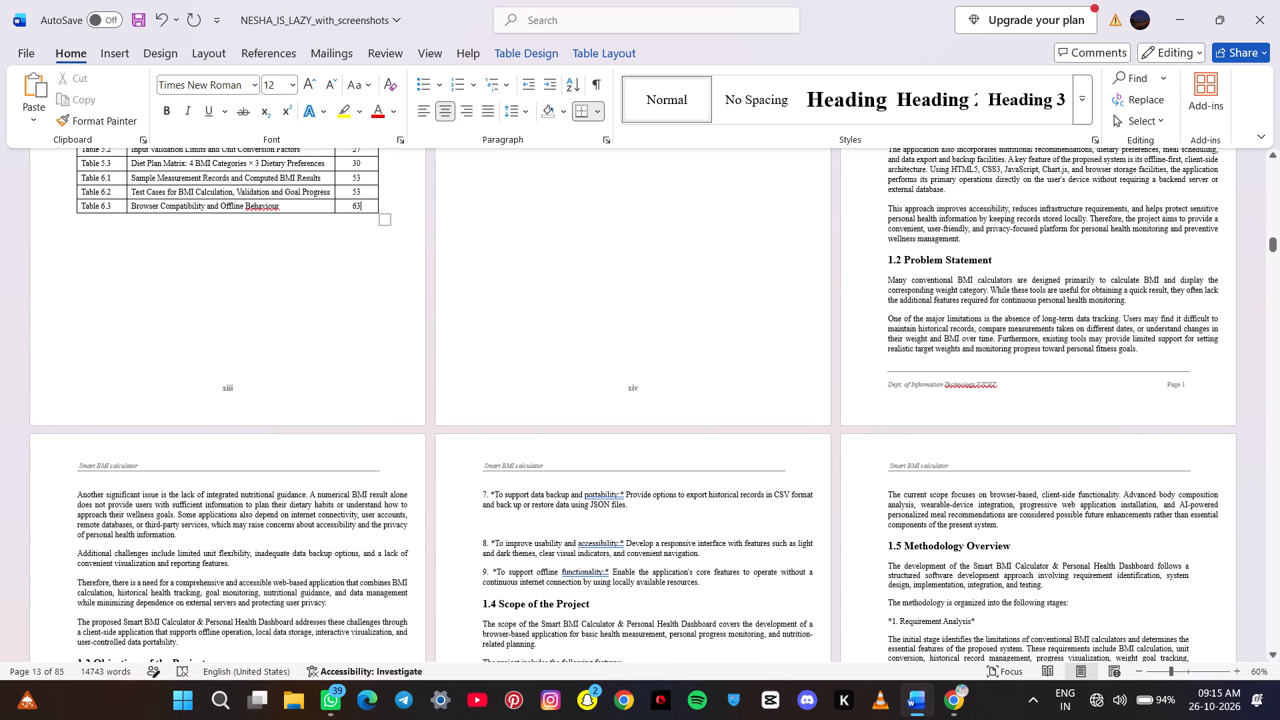
{"action": "left_click", "coordinate": [361, 195]}
{"action": "key", "text": "BackSpace"}
{"action": "key", "text": "BackSpace"}
{"action": "type", "text": "63"}
Find Tables 6.1 and 6.2 in section 6.4 of Chapter 6 and check the page numbers in their footers.
{"action": "scroll", "coordinate": [361, 195], "scroll_direction": "up", "scroll_amount": 3}
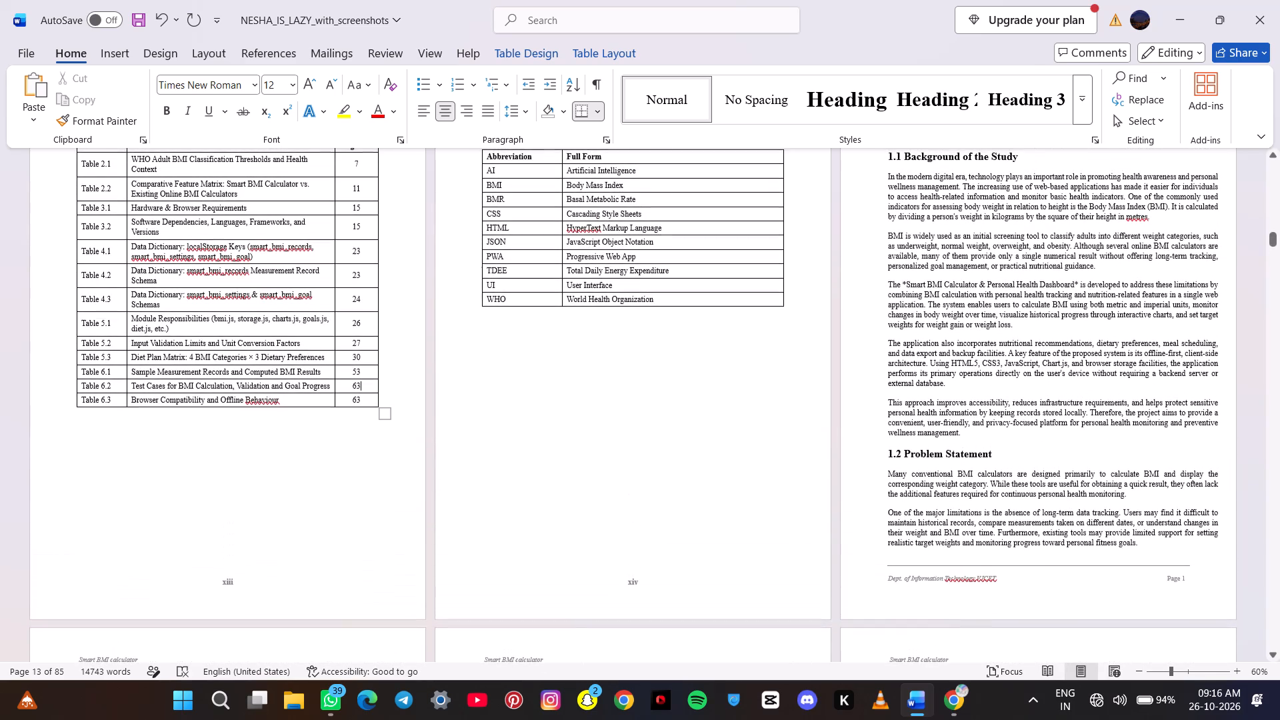
{"action": "scroll", "coordinate": [361, 195], "scroll_direction": "up", "scroll_amount": 1}
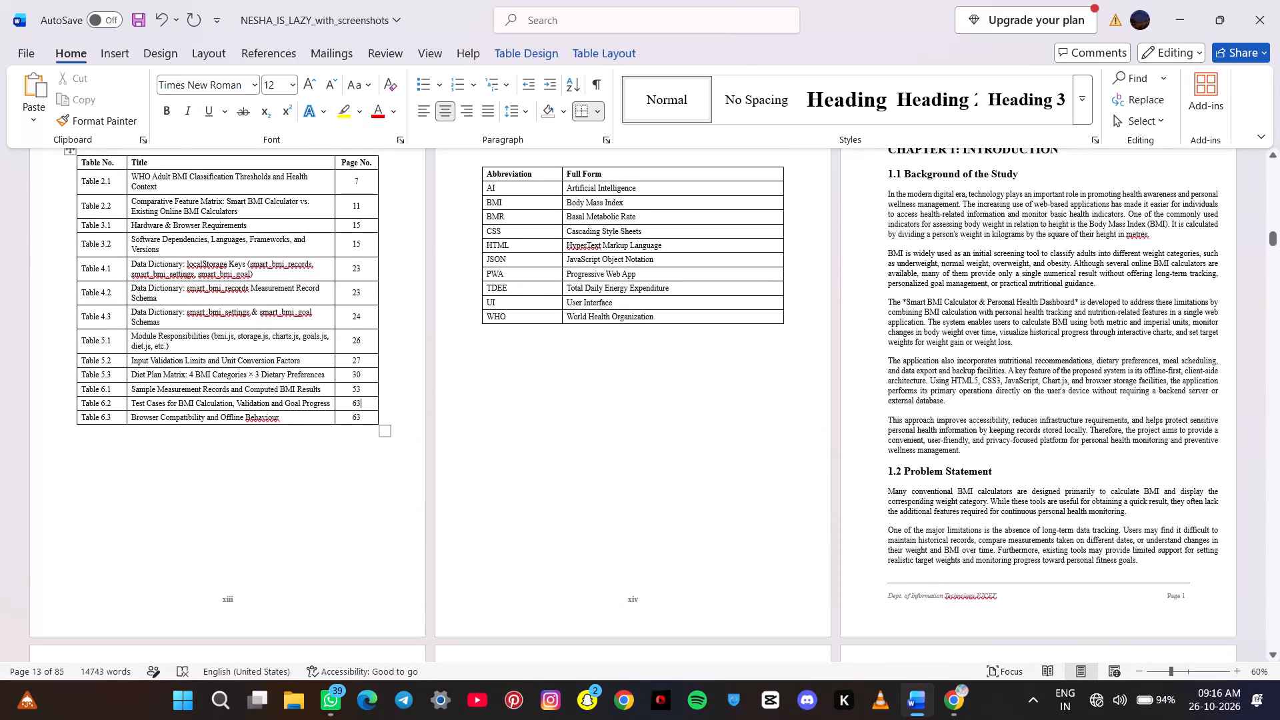
{"action": "scroll", "coordinate": [361, 195], "scroll_direction": "down", "scroll_amount": 4}
{"action": "scroll", "coordinate": [361, 195], "scroll_direction": "down", "scroll_amount": 20}
{"action": "scroll", "coordinate": [361, 195], "scroll_direction": "down", "scroll_amount": 20}
{"action": "scroll", "coordinate": [361, 195], "scroll_direction": "down", "scroll_amount": 20}
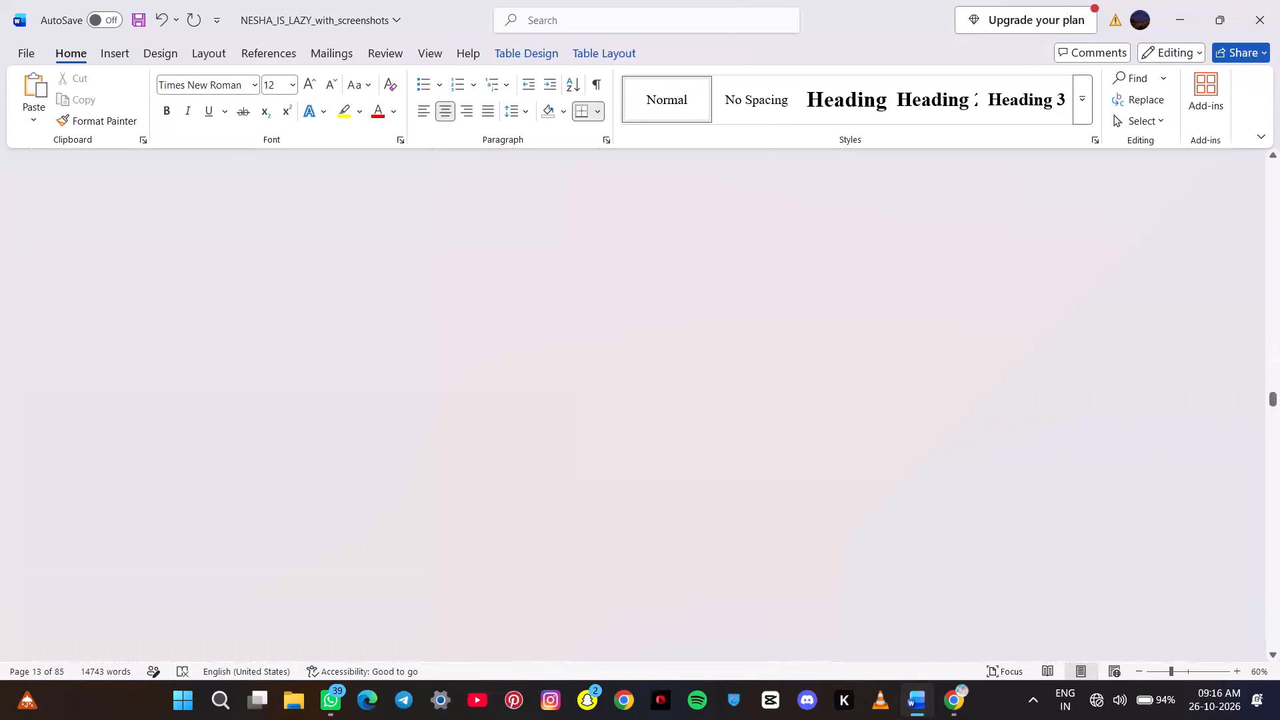
{"action": "scroll", "coordinate": [361, 195], "scroll_direction": "down", "scroll_amount": 16}
{"action": "scroll", "coordinate": [361, 195], "scroll_direction": "down", "scroll_amount": 6}
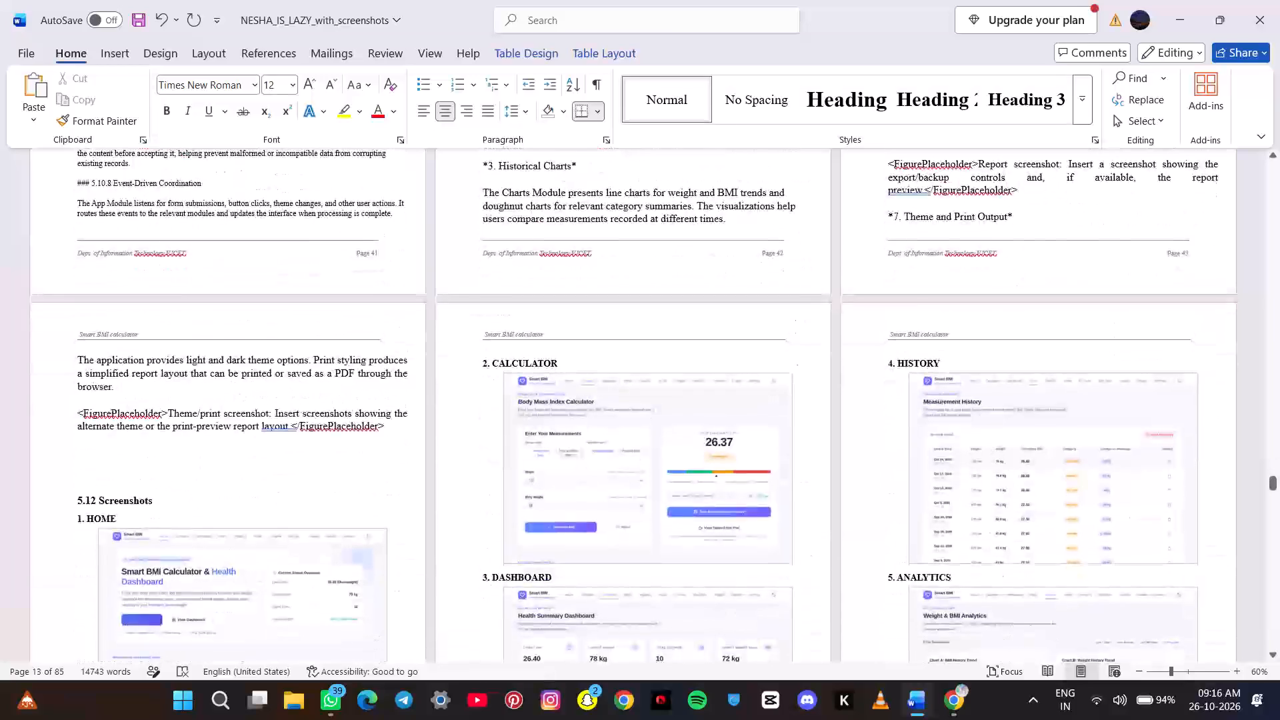
{"action": "scroll", "coordinate": [361, 195], "scroll_direction": "down", "scroll_amount": 12}
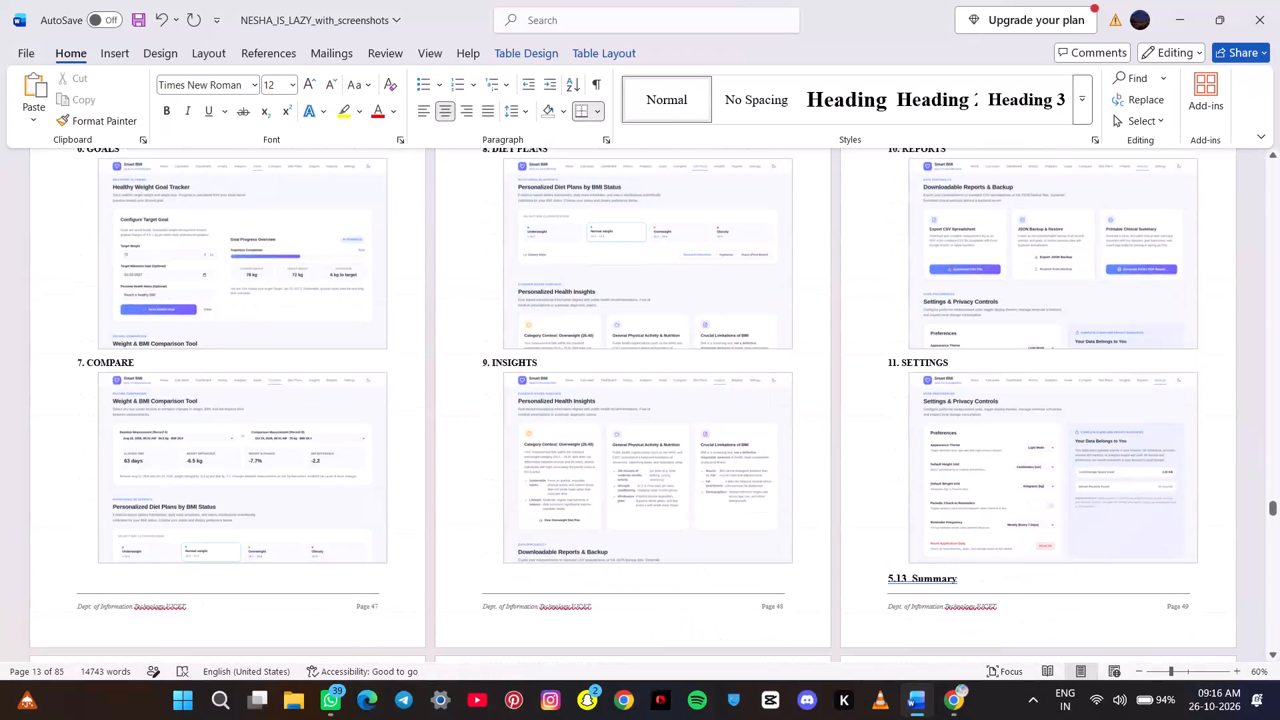
{"action": "scroll", "coordinate": [361, 195], "scroll_direction": "down", "scroll_amount": 9}
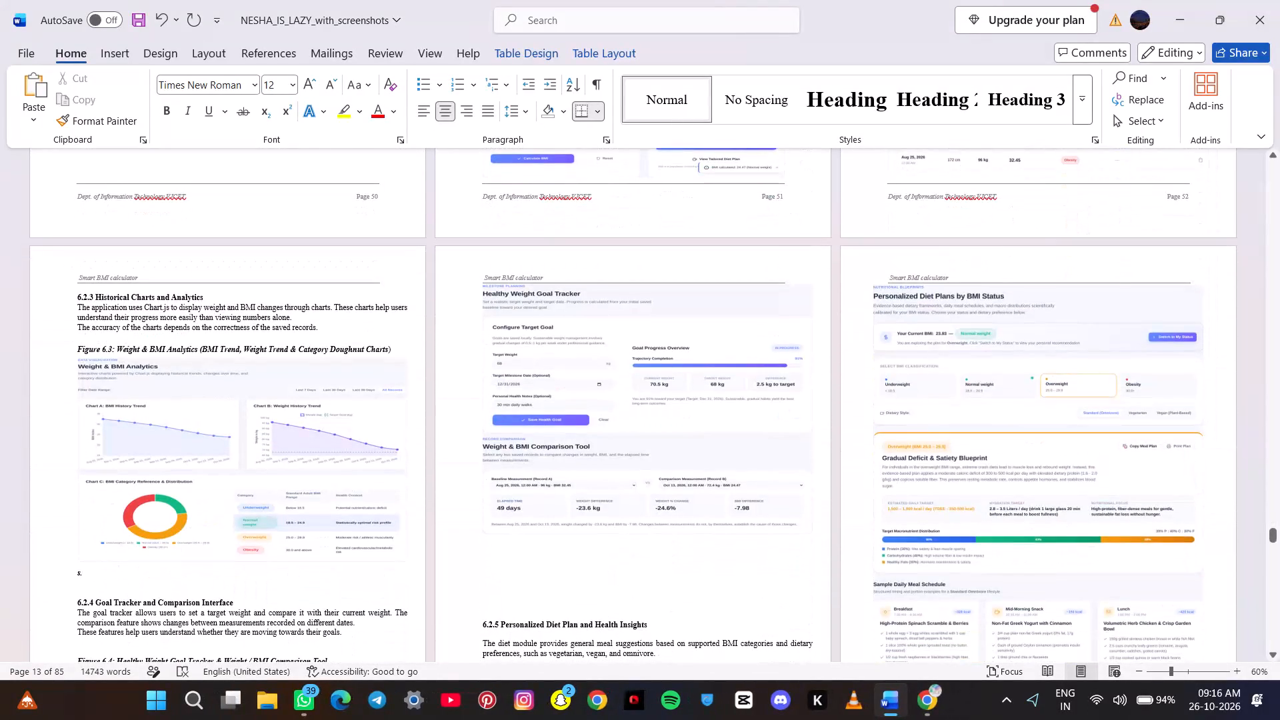
{"action": "scroll", "coordinate": [361, 195], "scroll_direction": "down", "scroll_amount": 7}
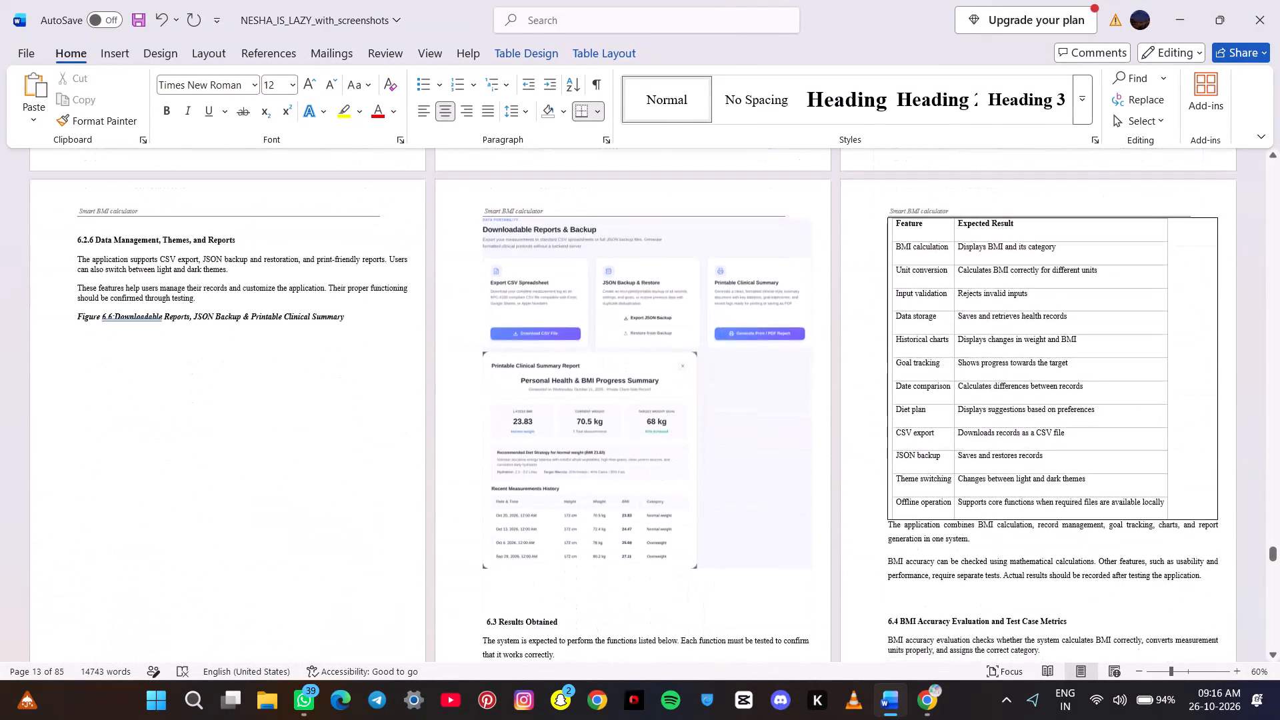
{"action": "scroll", "coordinate": [361, 195], "scroll_direction": "down", "scroll_amount": 4}
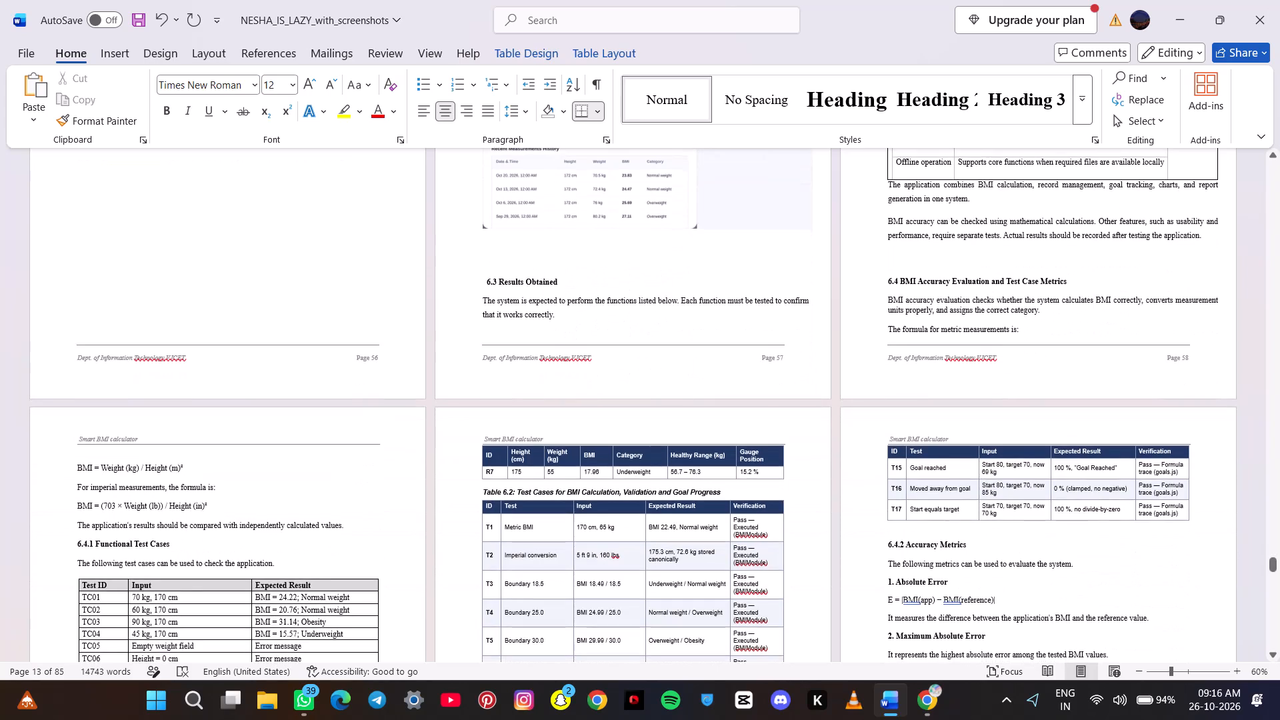
{"action": "scroll", "coordinate": [361, 195], "scroll_direction": "down", "scroll_amount": 2}
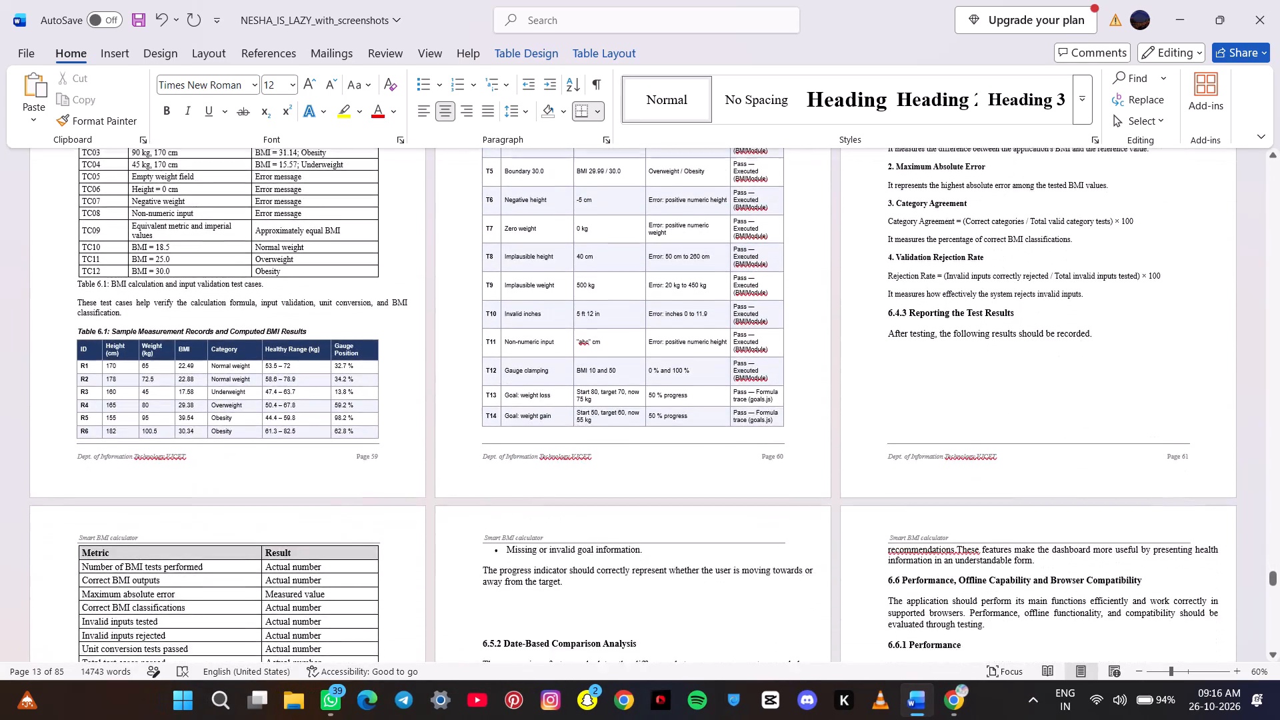
Change the page number of Table 6.2, Test Cases for BMI Calculation, Validation and Goal Progress, in the List of Table to 60.
{"action": "scroll", "coordinate": [361, 195], "scroll_direction": "down", "scroll_amount": 2}
{"action": "scroll", "coordinate": [361, 195], "scroll_direction": "up", "scroll_amount": 1}
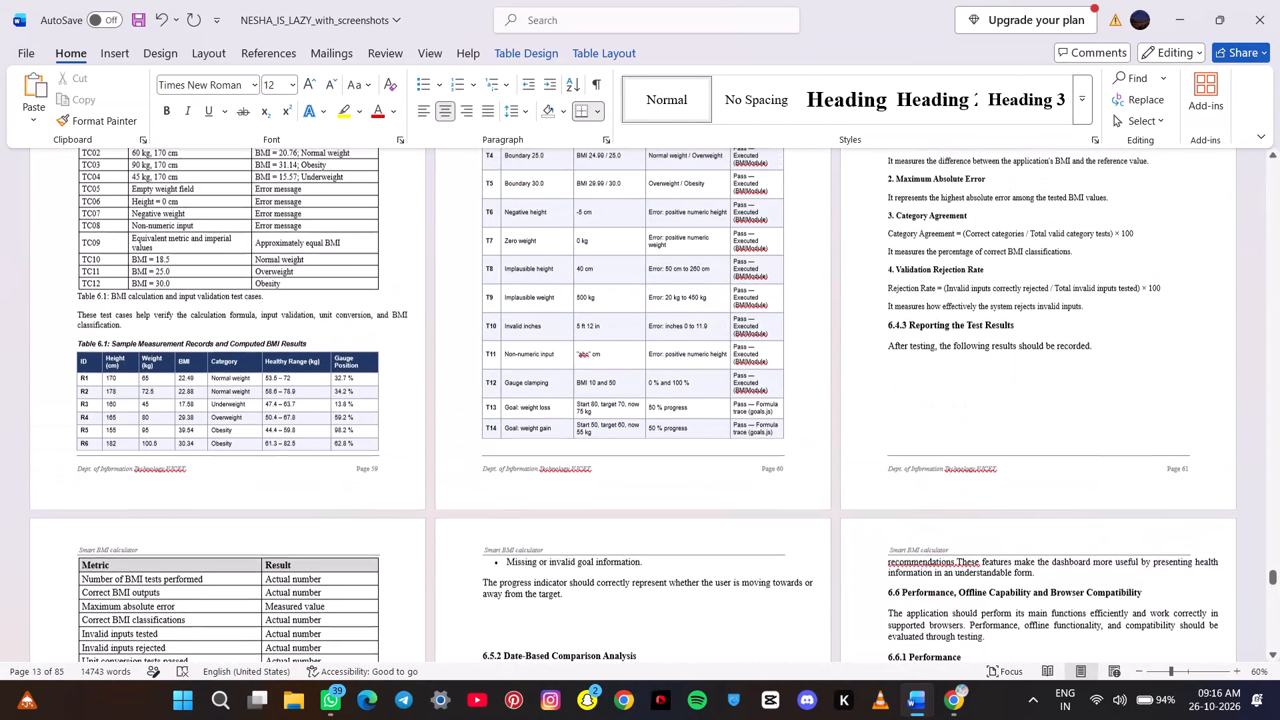
{"action": "scroll", "coordinate": [361, 195], "scroll_direction": "up", "scroll_amount": 16}
{"action": "scroll", "coordinate": [361, 195], "scroll_direction": "up", "scroll_amount": 20}
{"action": "scroll", "coordinate": [361, 195], "scroll_direction": "up", "scroll_amount": 20}
{"action": "scroll", "coordinate": [361, 195], "scroll_direction": "up", "scroll_amount": 20}
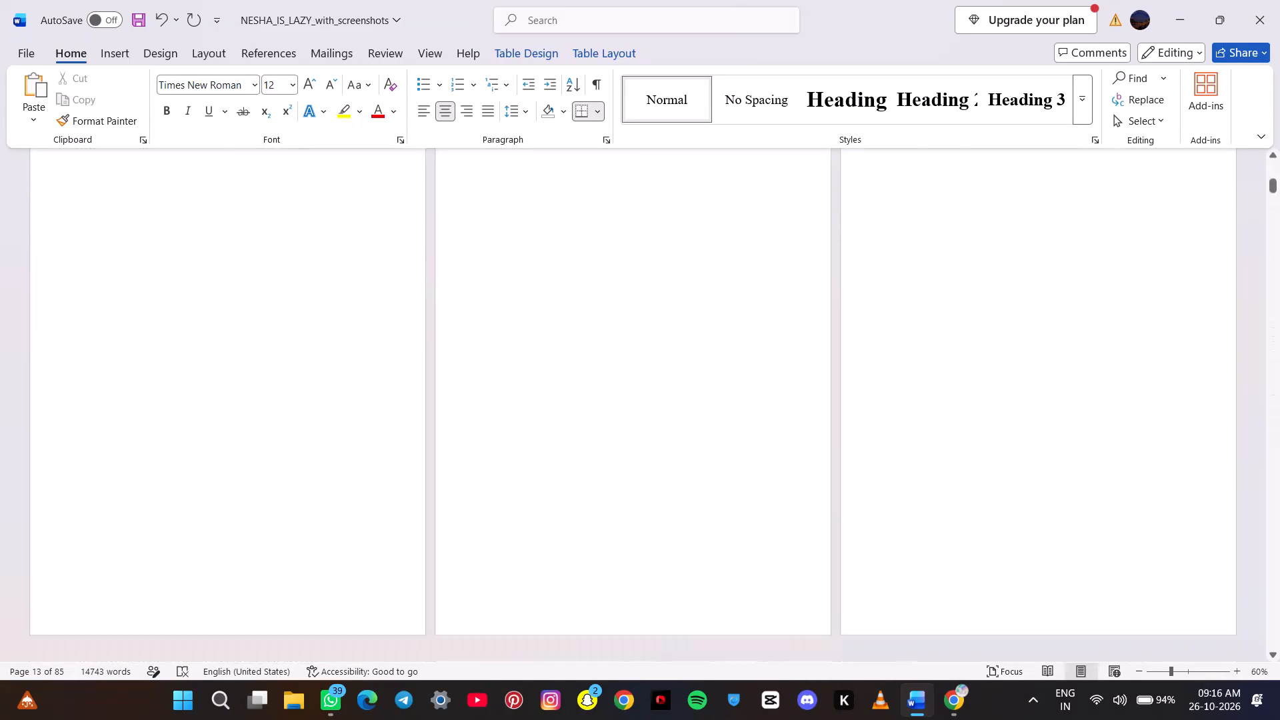
{"action": "scroll", "coordinate": [361, 195], "scroll_direction": "up", "scroll_amount": 9}
{"action": "scroll", "coordinate": [361, 195], "scroll_direction": "down", "scroll_amount": 10}
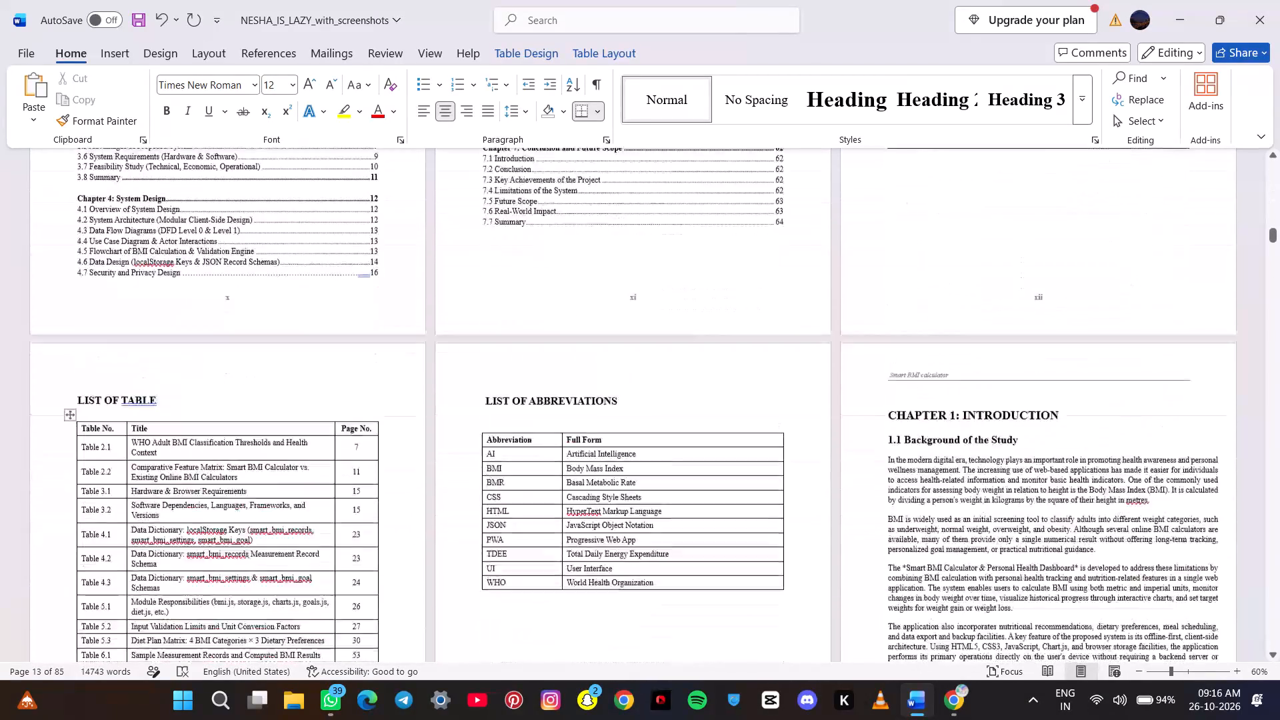
{"action": "scroll", "coordinate": [361, 195], "scroll_direction": "down", "scroll_amount": 2}
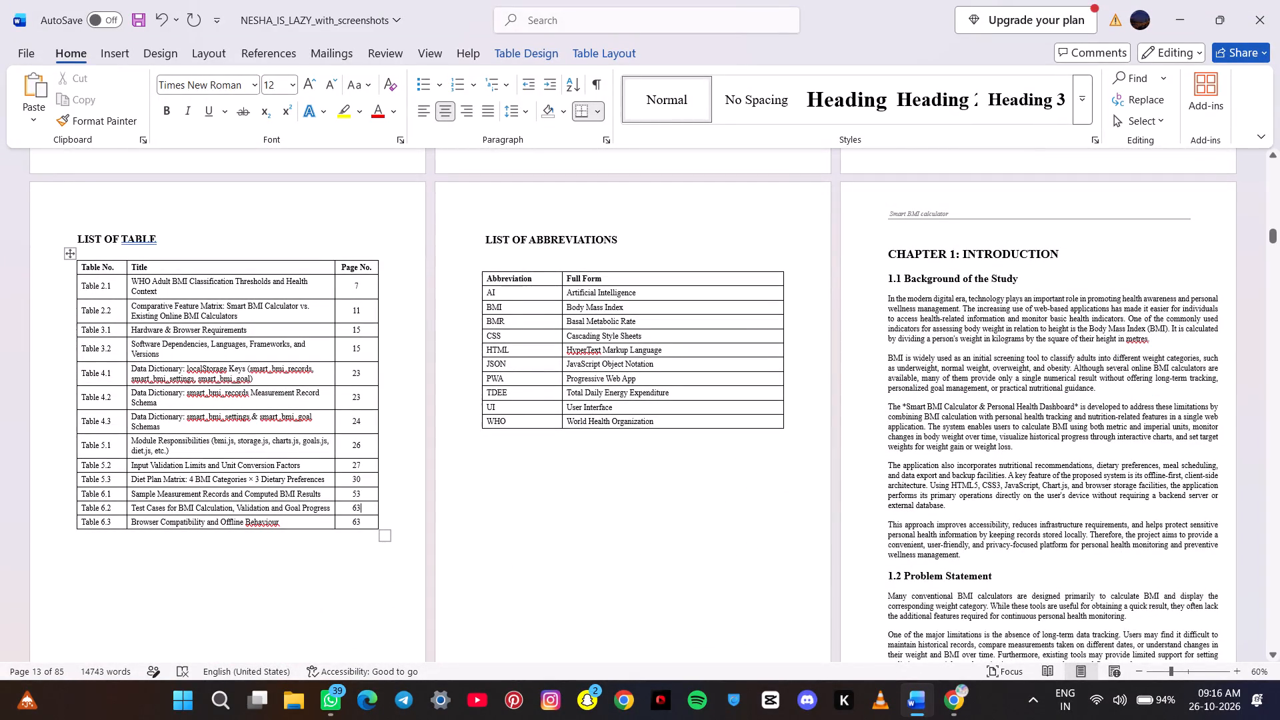
{"action": "key", "text": "BackSpace"}
{"action": "key", "text": "0"}
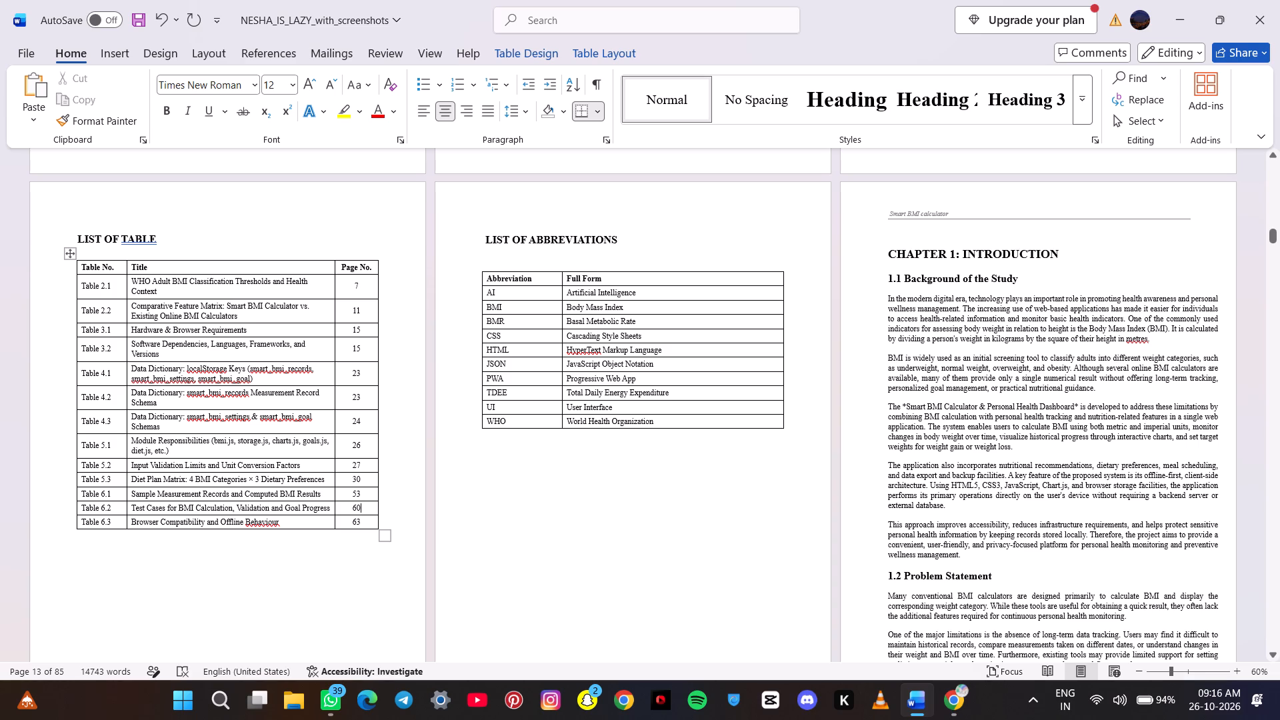
Change the page number of Table 6.1, Sample Measurement Records and Computed BMI Results, in the List of Table to 59.
{"action": "left_click", "coordinate": [363, 495]}
{"action": "key", "text": "BackSpace"}
{"action": "key", "text": "9"}
Review the Content pages, the List of Figure and the List of Table, checking their page number entries.
{"action": "scroll", "coordinate": [549, 493], "scroll_direction": "down", "scroll_amount": 1}
{"action": "scroll", "coordinate": [549, 493], "scroll_direction": "up", "scroll_amount": 5}
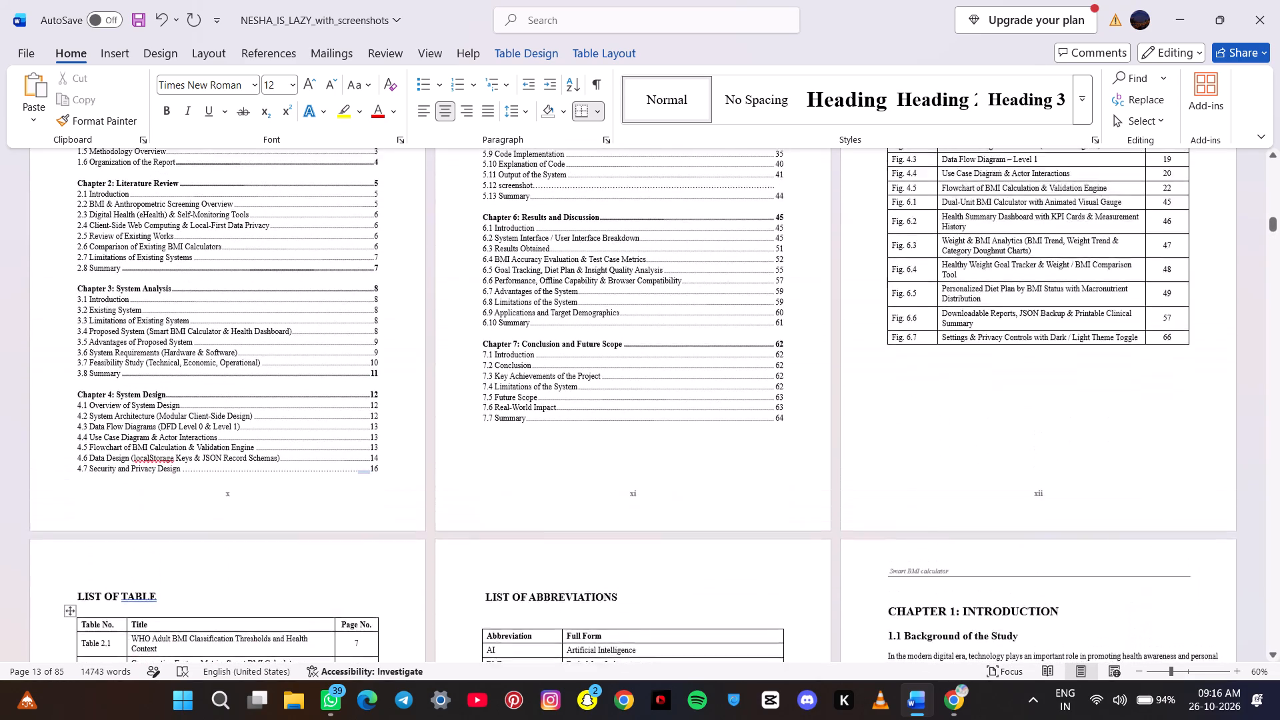
{"action": "scroll", "coordinate": [549, 493], "scroll_direction": "up", "scroll_amount": 5}
{"action": "scroll", "coordinate": [549, 493], "scroll_direction": "down", "scroll_amount": 1}
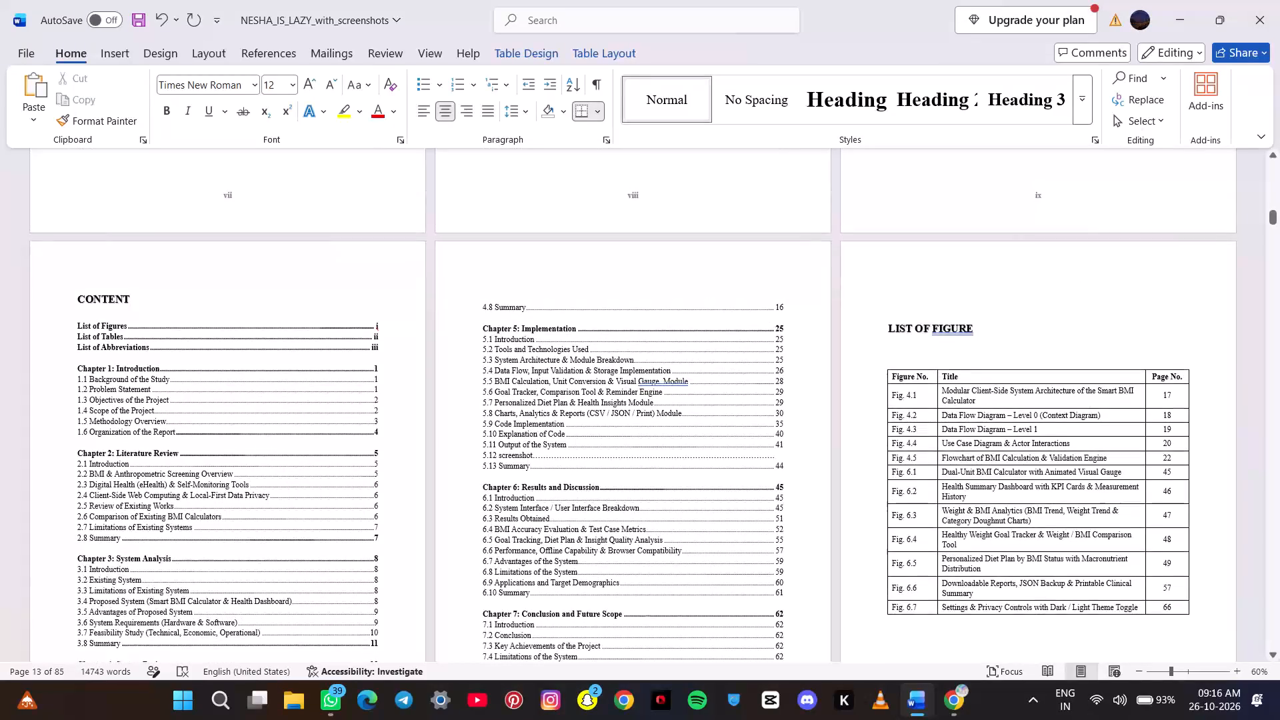
{"action": "scroll", "coordinate": [549, 493], "scroll_direction": "down", "scroll_amount": 3}
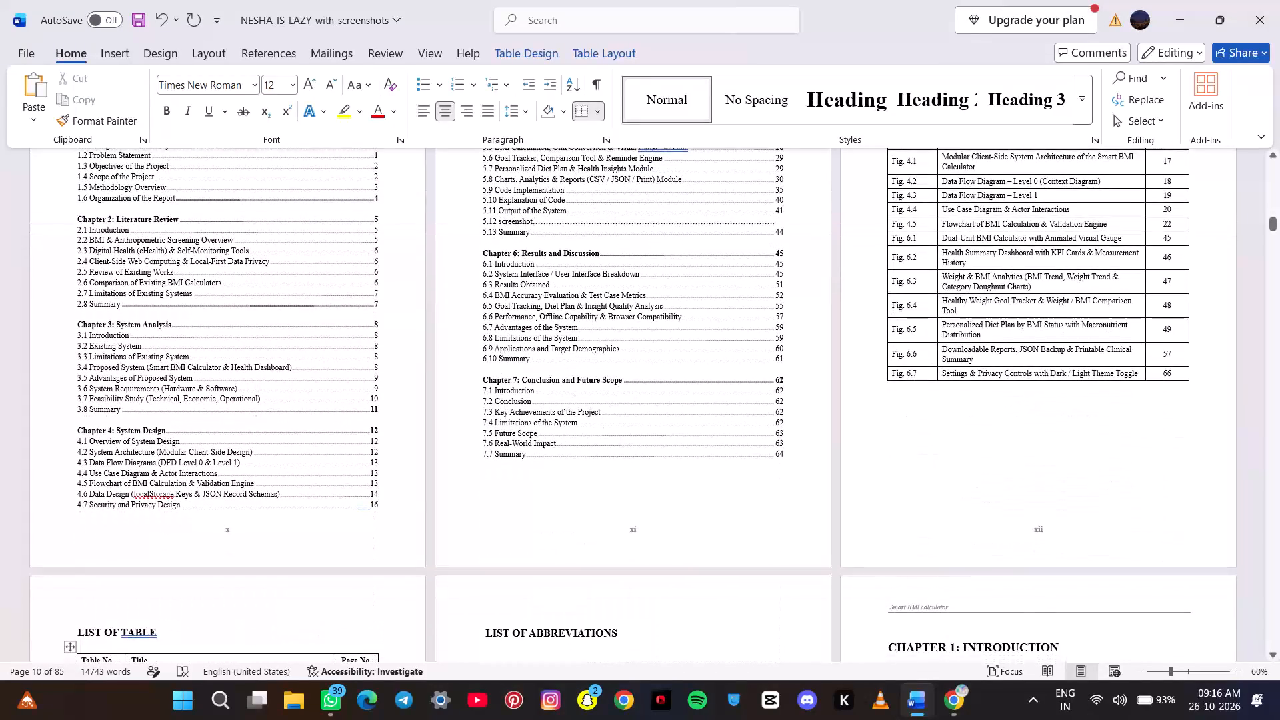
{"action": "scroll", "coordinate": [549, 493], "scroll_direction": "down", "scroll_amount": 2}
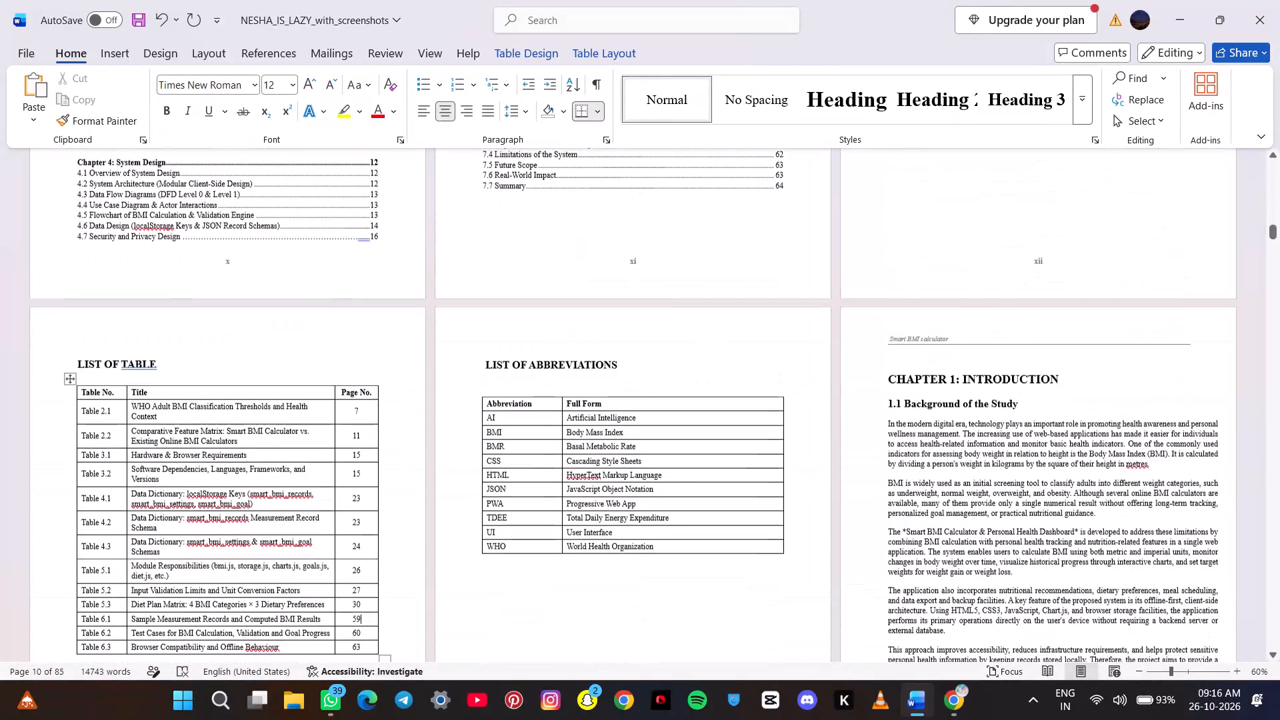
{"action": "scroll", "coordinate": [549, 493], "scroll_direction": "down", "scroll_amount": 3}
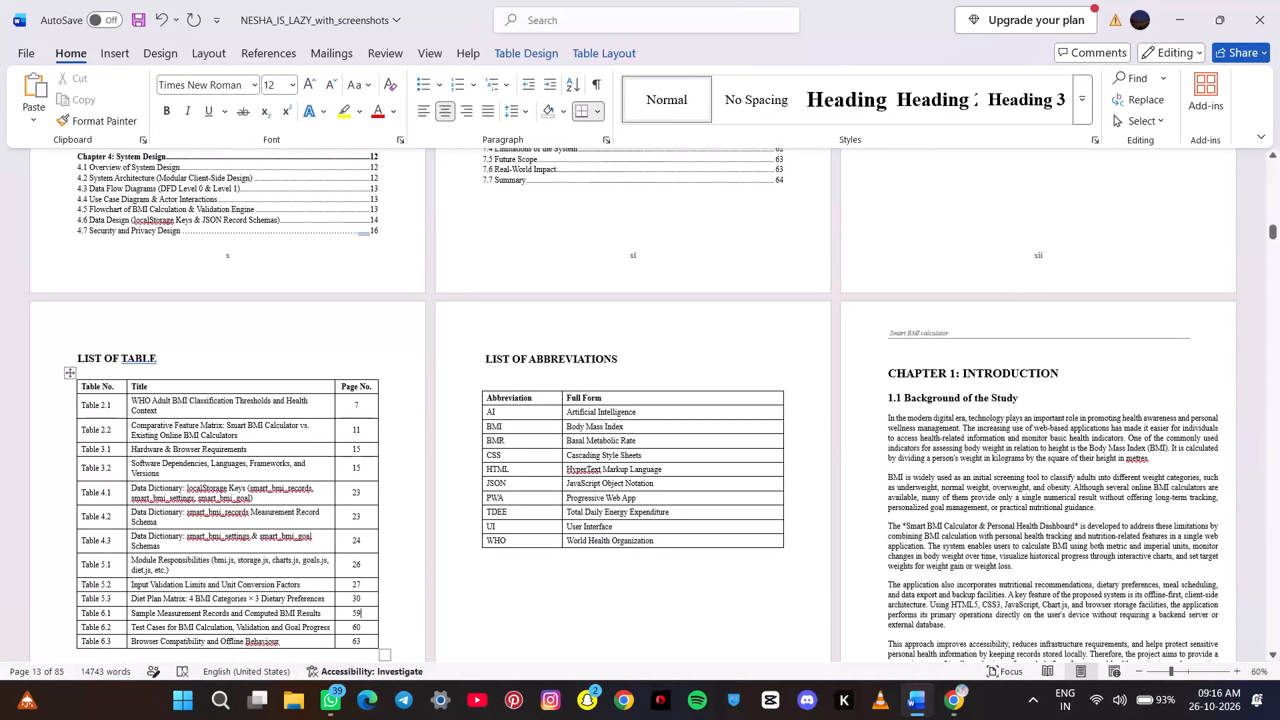
{"action": "scroll", "coordinate": [549, 493], "scroll_direction": "down", "scroll_amount": 13}
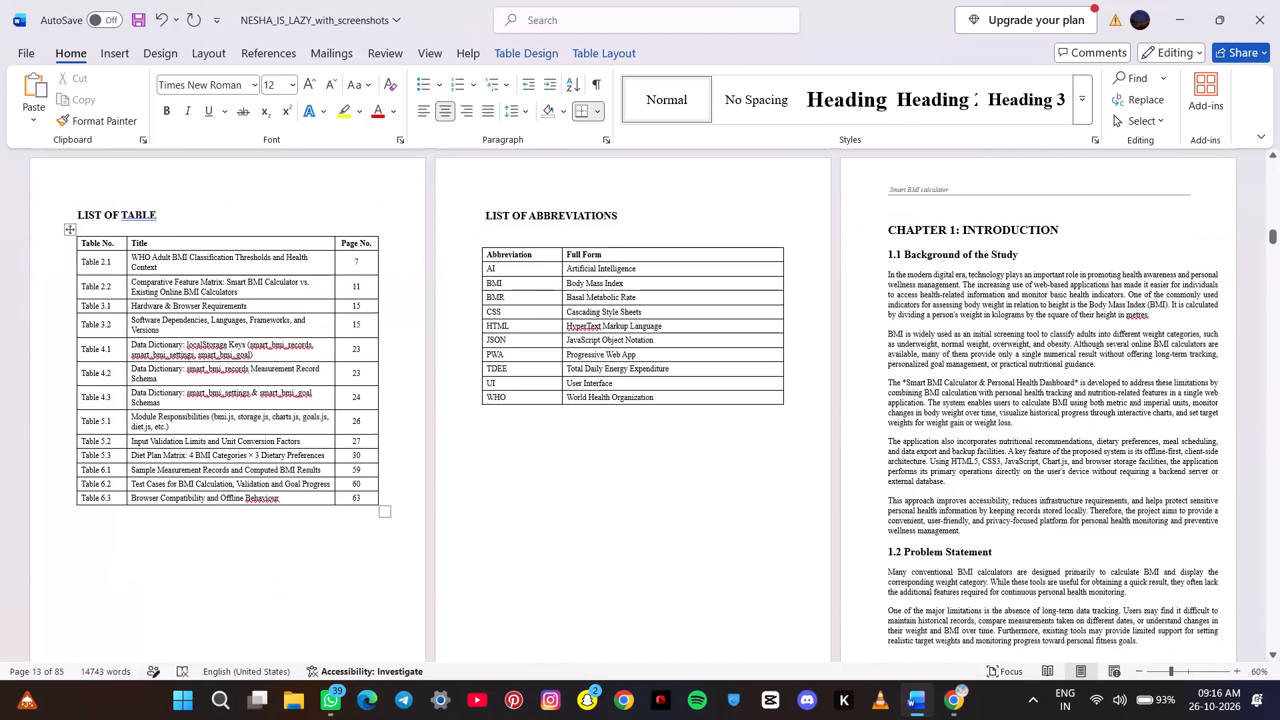
Look through the pages of Chapters 6 and 7 to the end of the report, checking layout and footer page numbers.
{"action": "scroll", "coordinate": [549, 493], "scroll_direction": "down", "scroll_amount": 20}
{"action": "scroll", "coordinate": [549, 493], "scroll_direction": "down", "scroll_amount": 8}
{"action": "scroll", "coordinate": [549, 493], "scroll_direction": "down", "scroll_amount": 20}
{"action": "scroll", "coordinate": [549, 493], "scroll_direction": "down", "scroll_amount": 20}
{"action": "scroll", "coordinate": [549, 493], "scroll_direction": "down", "scroll_amount": 16}
{"action": "scroll", "coordinate": [549, 493], "scroll_direction": "down", "scroll_amount": 5}
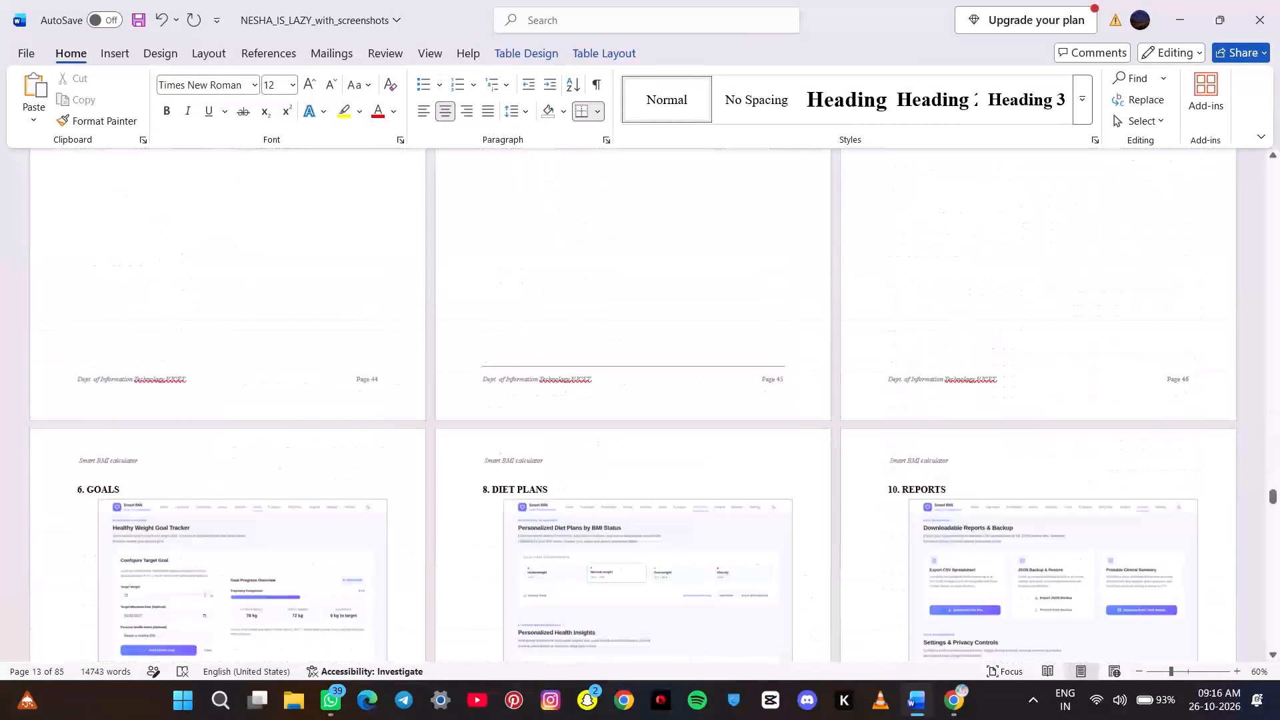
{"action": "scroll", "coordinate": [549, 493], "scroll_direction": "down", "scroll_amount": 4}
{"action": "scroll", "coordinate": [549, 493], "scroll_direction": "down", "scroll_amount": 18}
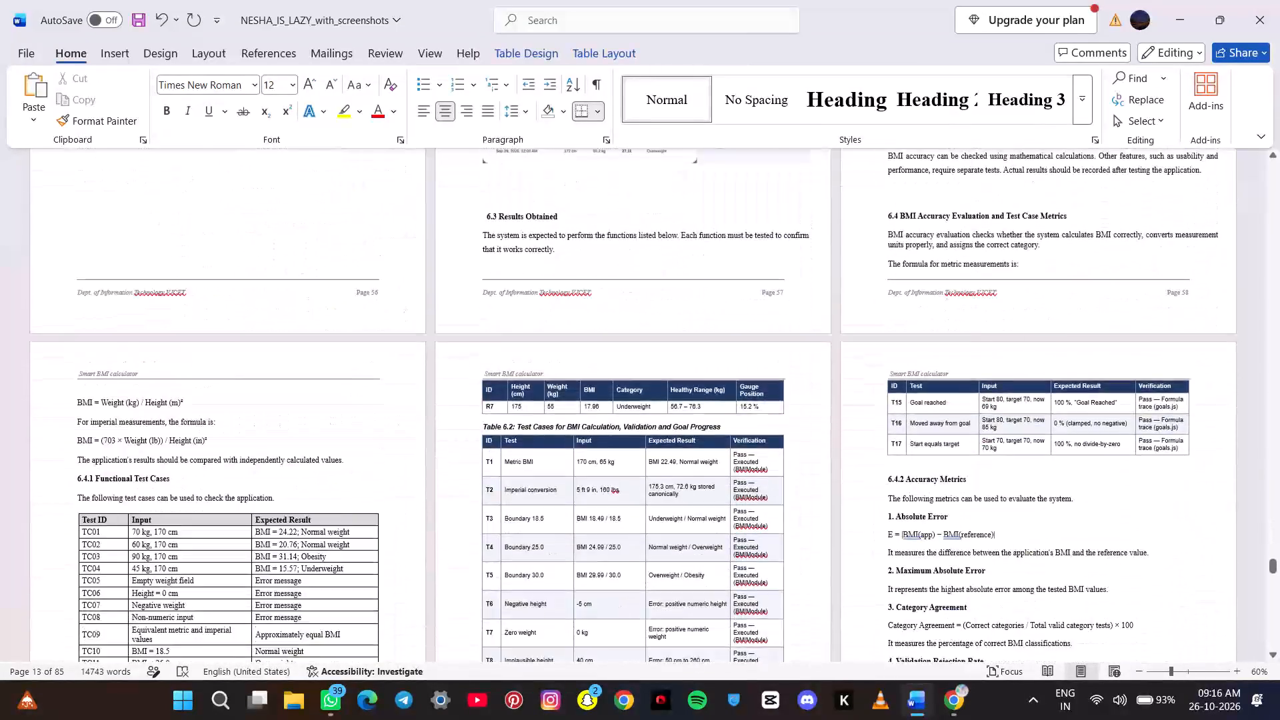
{"action": "scroll", "coordinate": [549, 493], "scroll_direction": "down", "scroll_amount": 20}
{"action": "scroll", "coordinate": [549, 493], "scroll_direction": "down", "scroll_amount": 20}
{"action": "scroll", "coordinate": [549, 493], "scroll_direction": "down", "scroll_amount": 20}
{"action": "scroll", "coordinate": [549, 493], "scroll_direction": "up", "scroll_amount": 4}
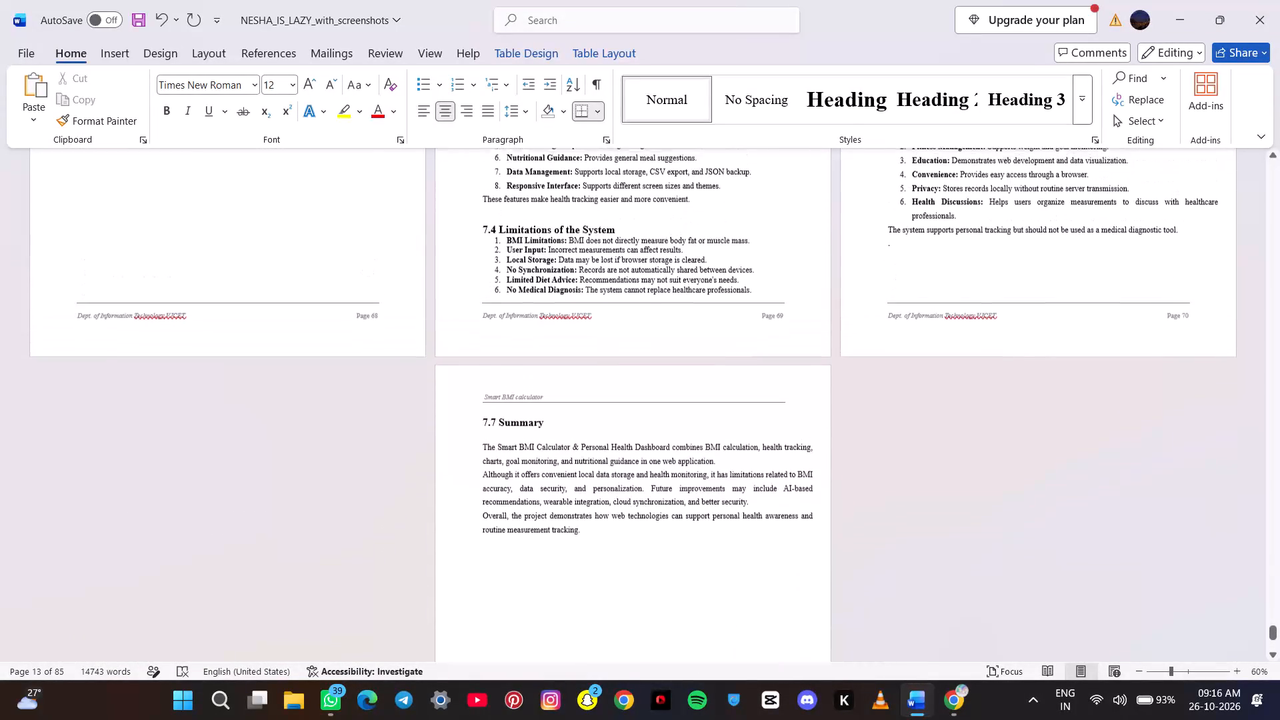
{"action": "scroll", "coordinate": [549, 493], "scroll_direction": "up", "scroll_amount": 3}
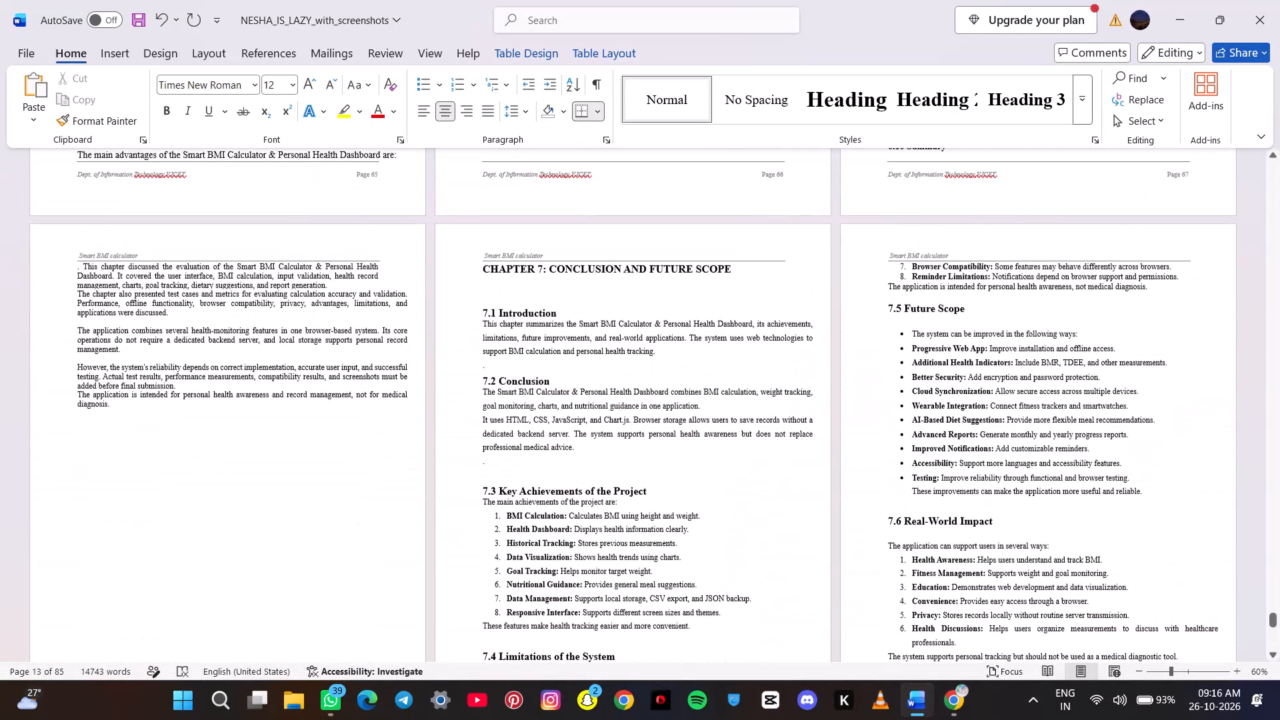
{"action": "scroll", "coordinate": [549, 493], "scroll_direction": "up", "scroll_amount": 5}
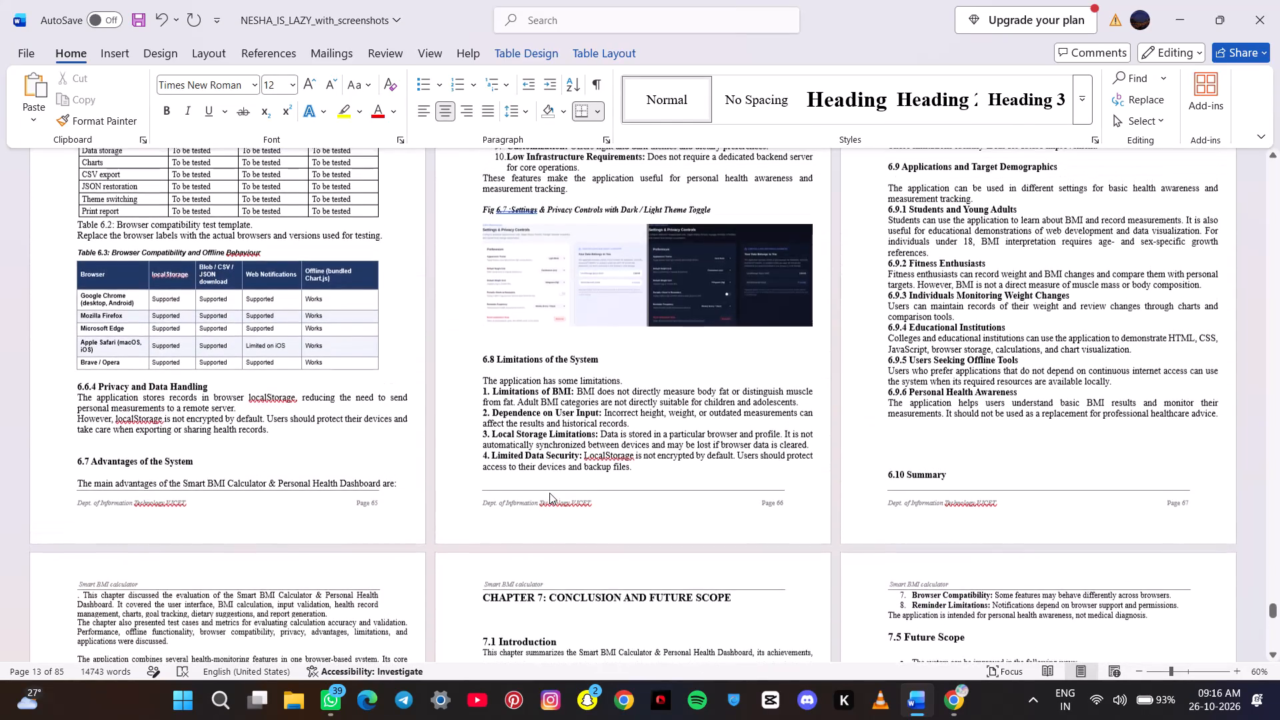
{"action": "scroll", "coordinate": [549, 493], "scroll_direction": "up", "scroll_amount": 6}
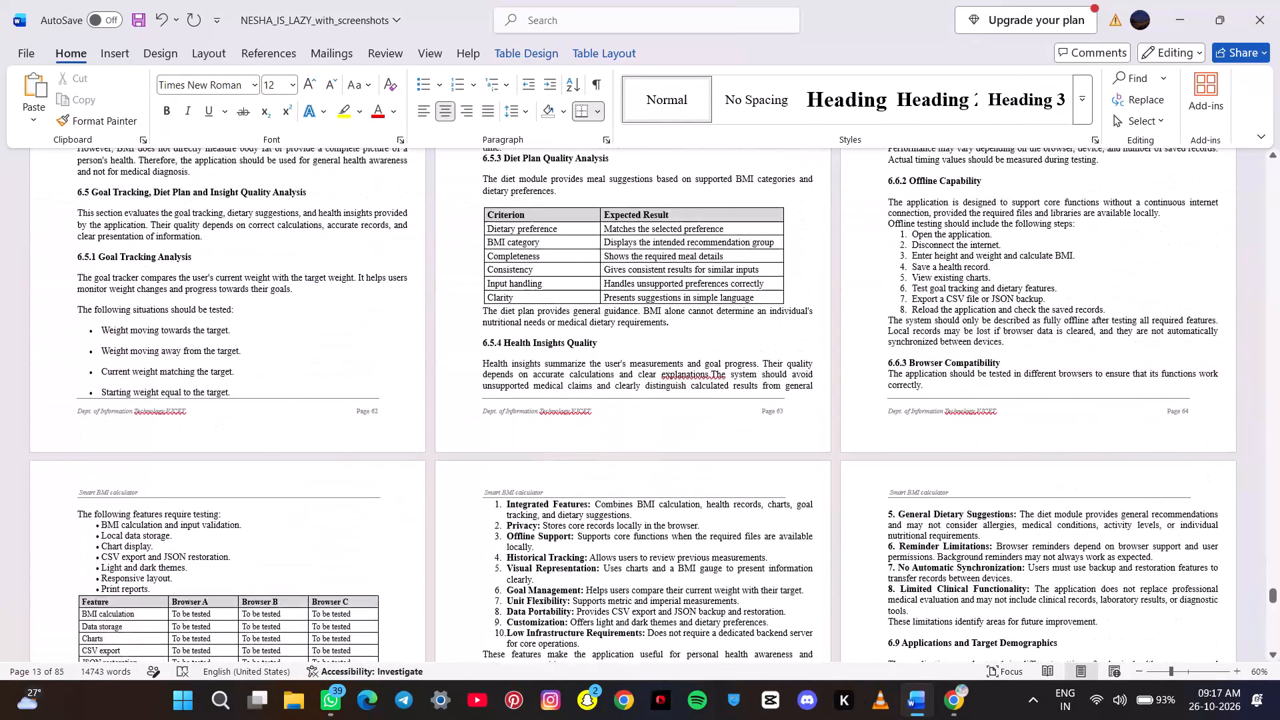
{"action": "scroll", "coordinate": [549, 493], "scroll_direction": "up", "scroll_amount": 3}
{"action": "scroll", "coordinate": [549, 493], "scroll_direction": "down", "scroll_amount": 1, "text": "ctrl"}
{"action": "scroll", "coordinate": [549, 493], "scroll_direction": "up", "scroll_amount": 1, "text": "ctrl"}
{"action": "scroll", "coordinate": [549, 493], "scroll_direction": "down", "scroll_amount": 1, "text": "ctrl"}
{"action": "scroll", "coordinate": [549, 493], "scroll_direction": "up", "scroll_amount": 1, "text": "ctrl"}
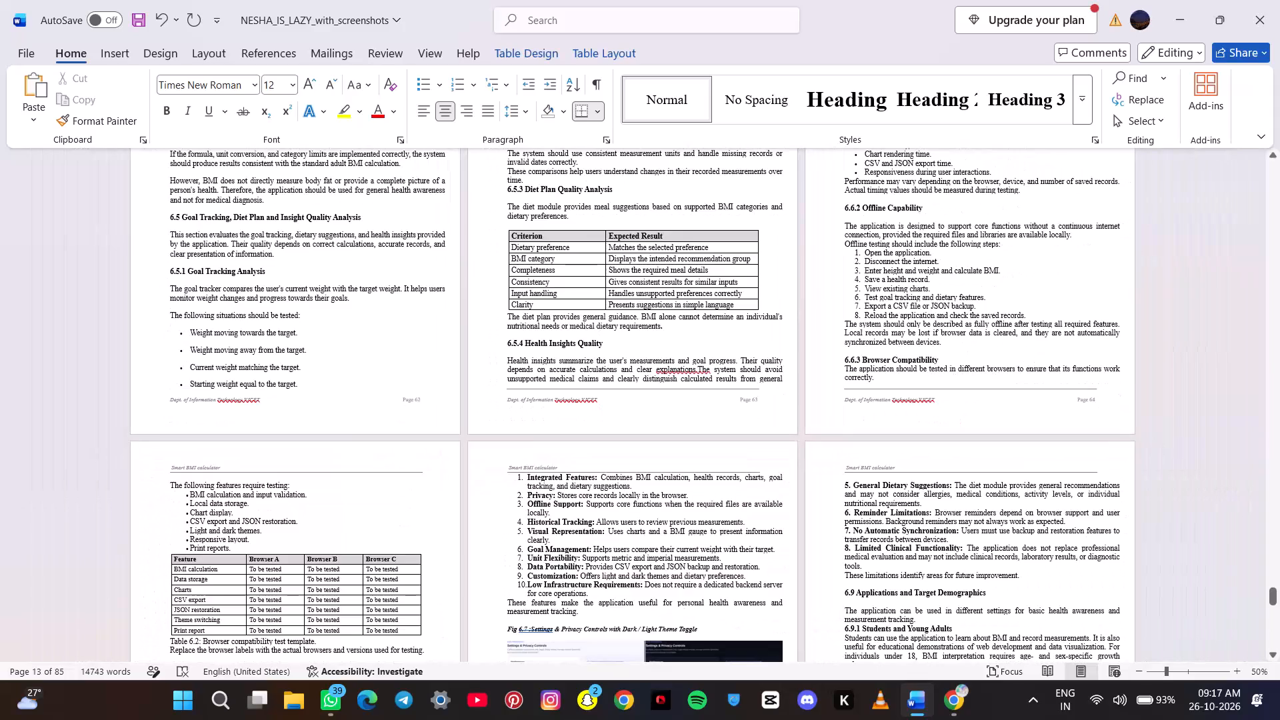
{"action": "scroll", "coordinate": [549, 493], "scroll_direction": "up", "scroll_amount": 4}
{"action": "scroll", "coordinate": [549, 493], "scroll_direction": "down", "scroll_amount": 20}
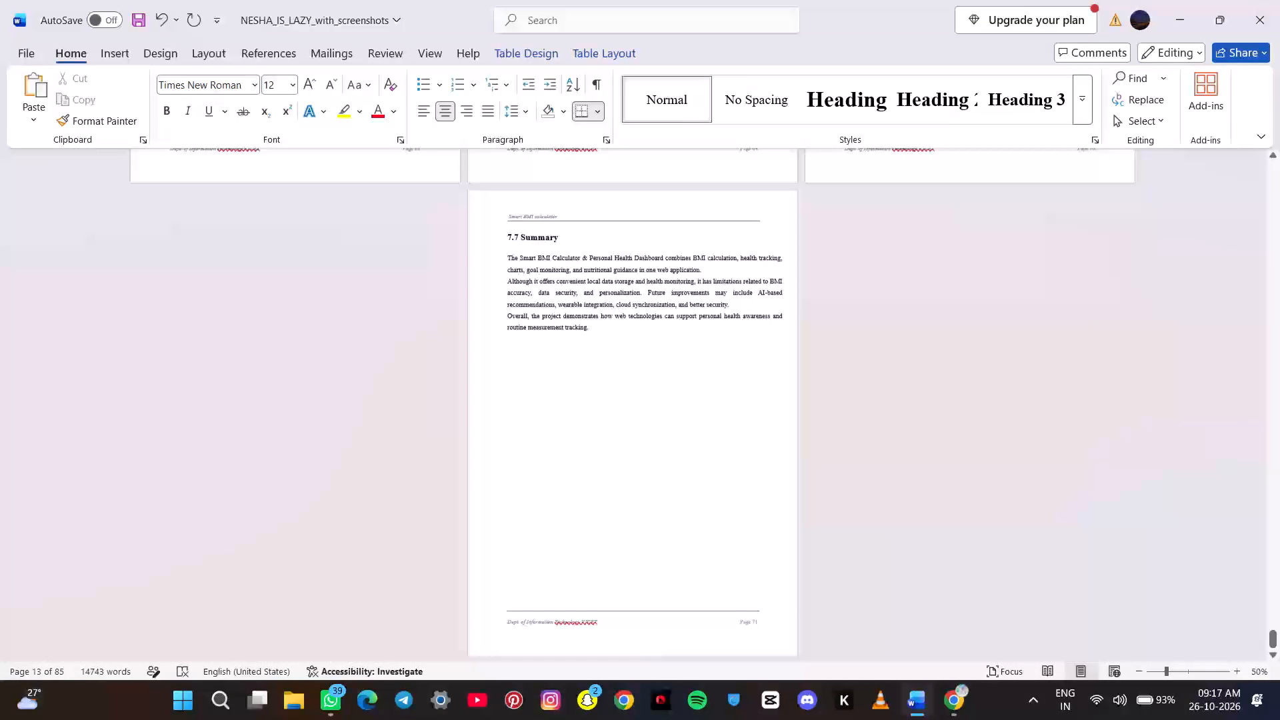
{"action": "scroll", "coordinate": [549, 493], "scroll_direction": "down", "scroll_amount": 1}
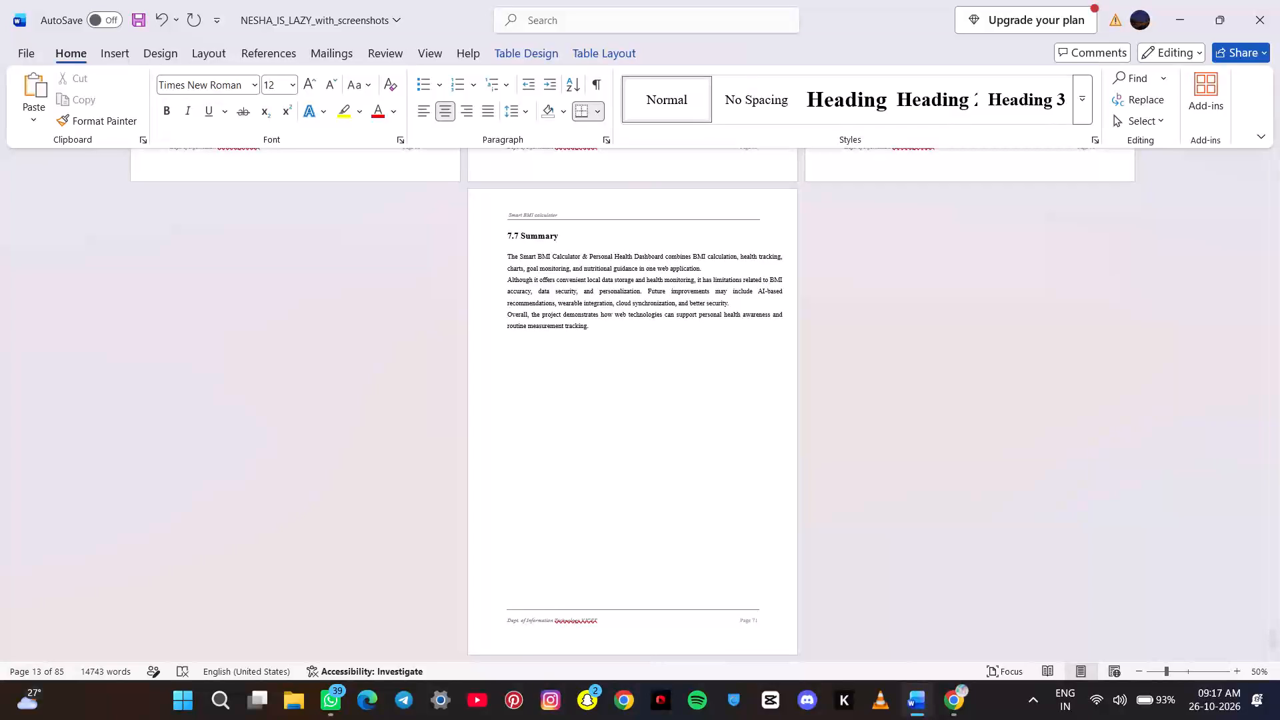
Set the line spacing of the Chapter 5 summary paragraphs, on the page before Chapter 6, to 1.5.
{"action": "scroll", "coordinate": [549, 493], "scroll_direction": "up", "scroll_amount": 2}
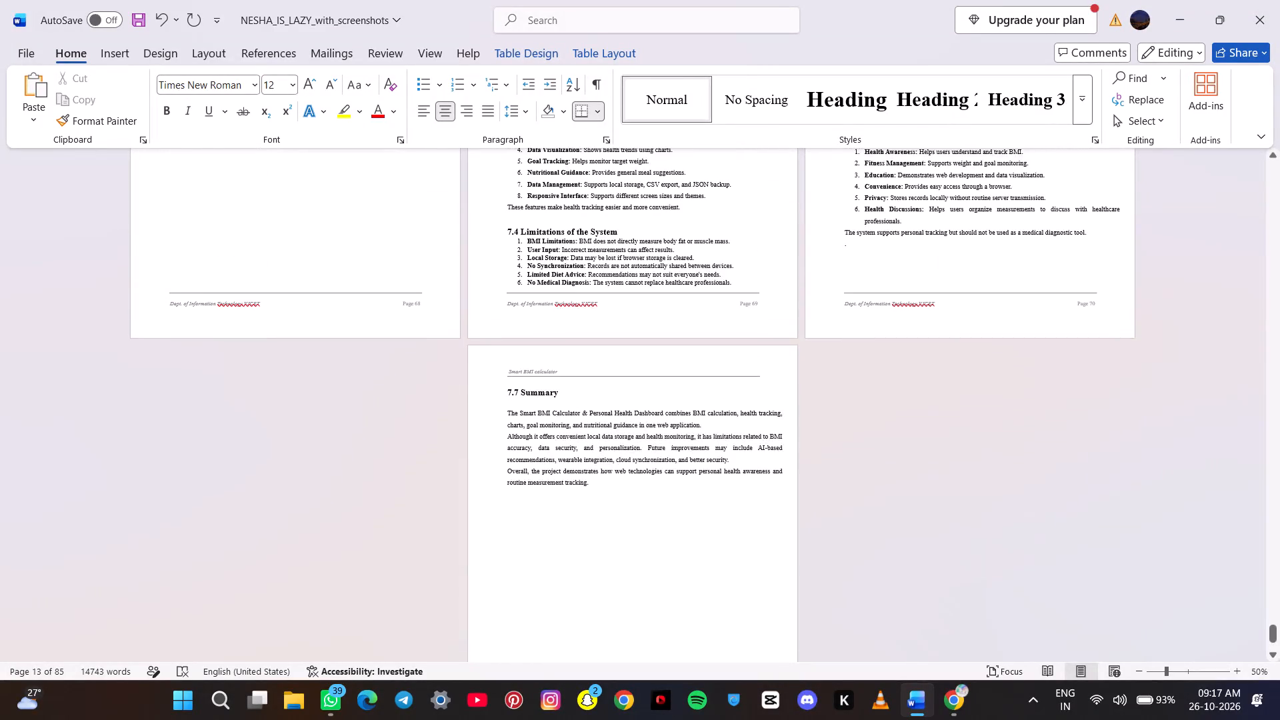
{"action": "scroll", "coordinate": [549, 493], "scroll_direction": "up", "scroll_amount": 17}
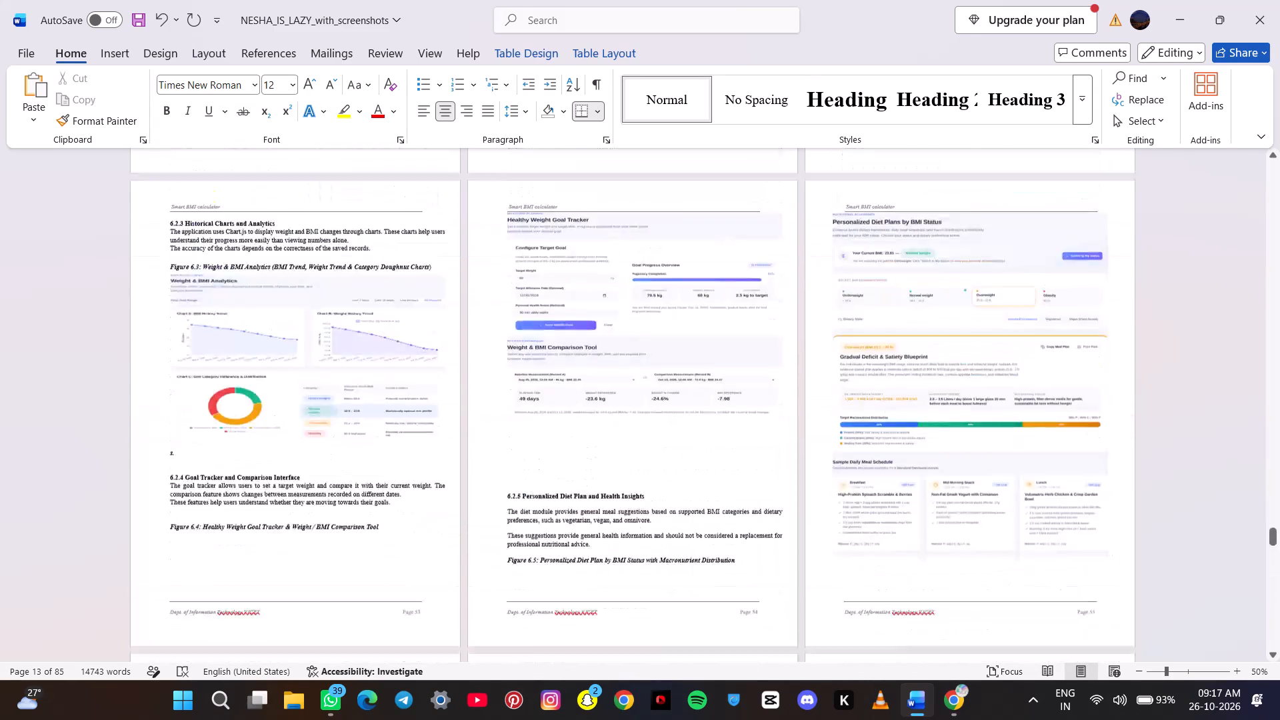
{"action": "scroll", "coordinate": [549, 493], "scroll_direction": "up", "scroll_amount": 8}
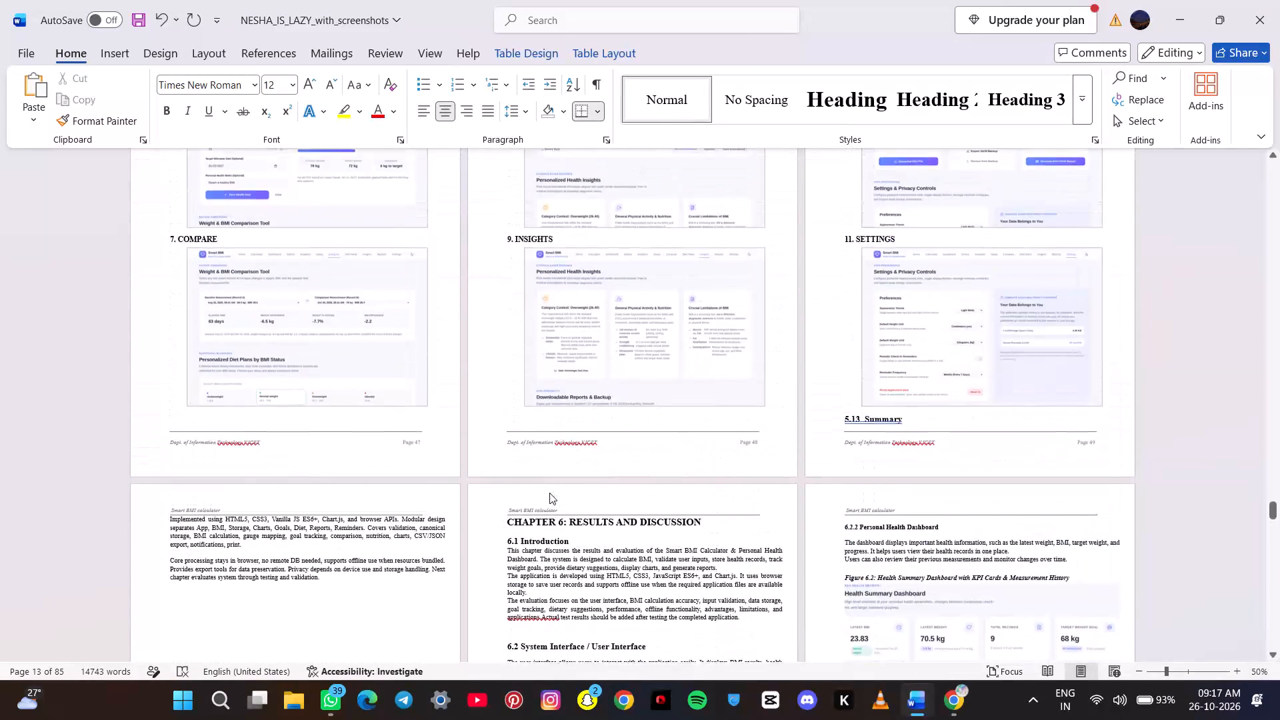
{"action": "scroll", "coordinate": [549, 493], "scroll_direction": "up", "scroll_amount": 1}
{"action": "scroll", "coordinate": [549, 493], "scroll_direction": "down", "scroll_amount": 3}
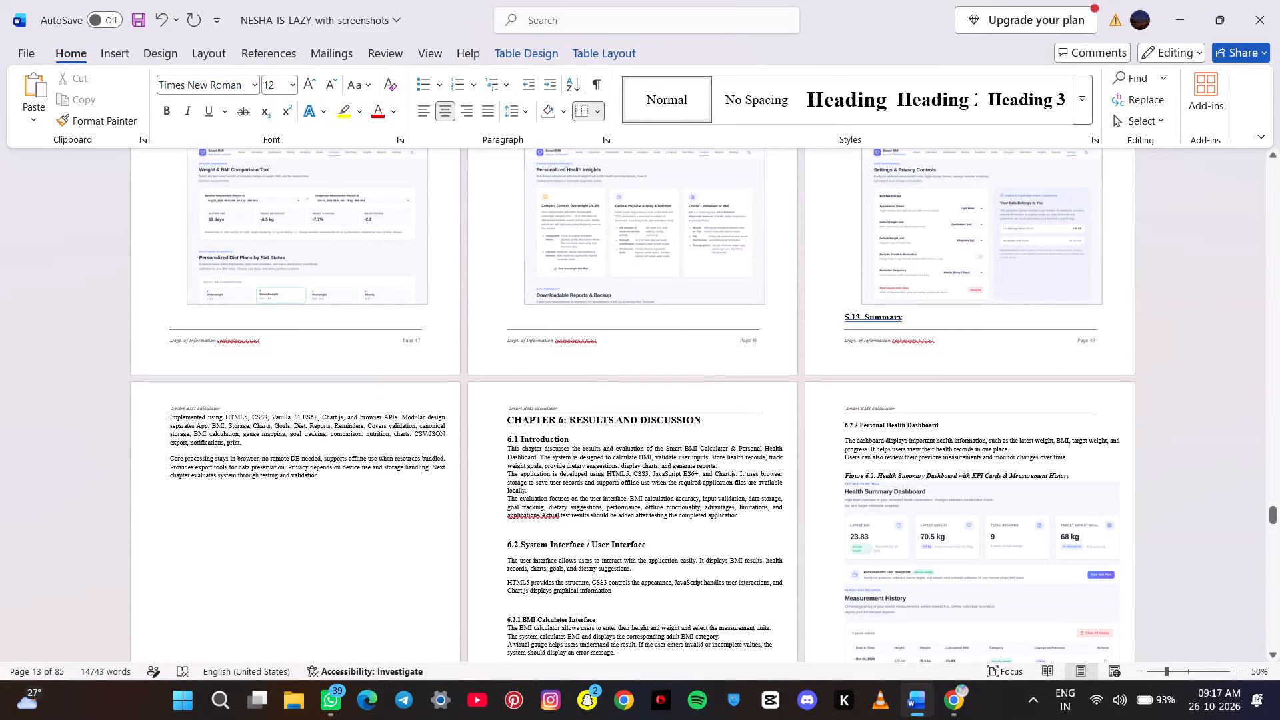
{"action": "left_click_drag", "start_coordinate": [333, 481], "coordinate": [177, 424]}
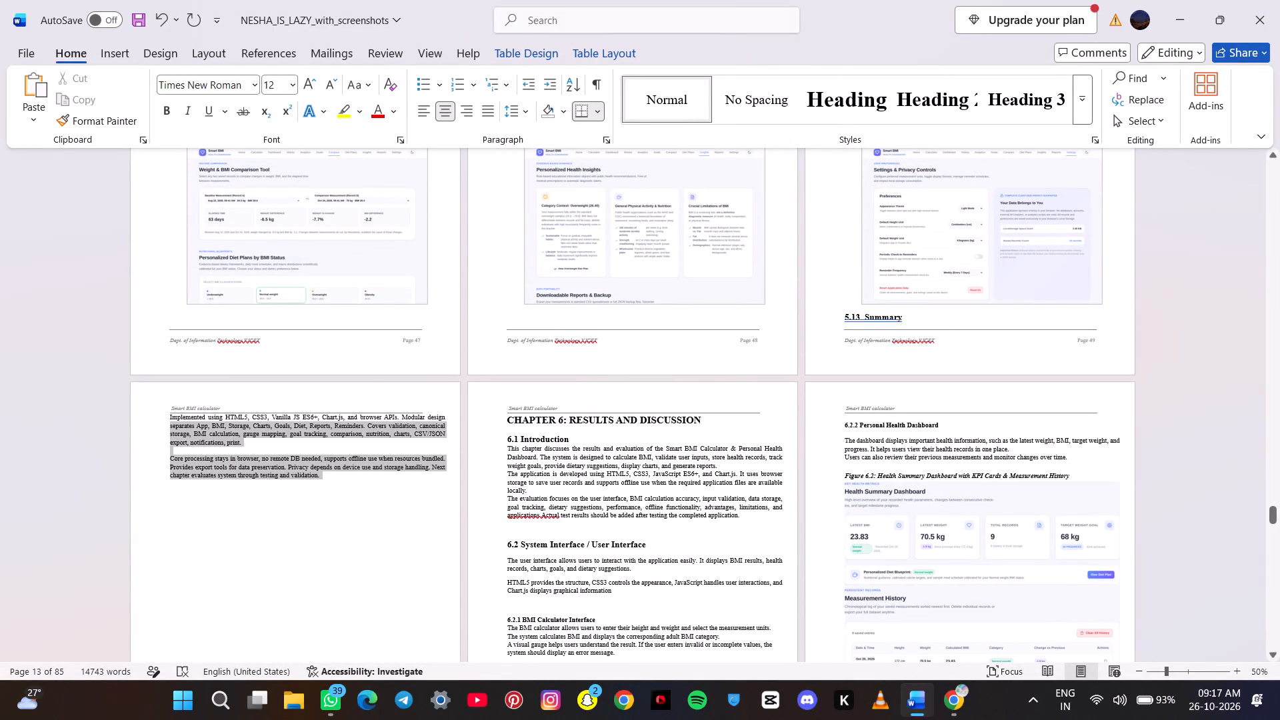
{"action": "left_click_drag", "start_coordinate": [177, 424], "coordinate": [166, 419]}
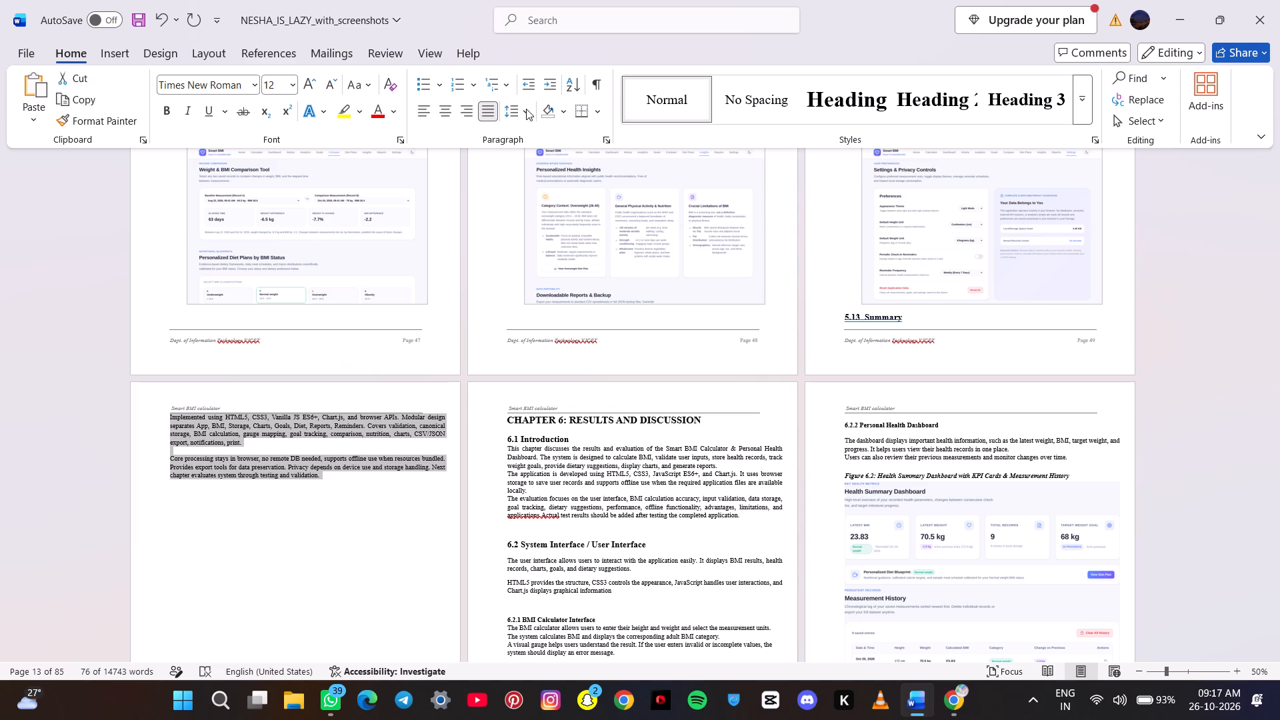
{"action": "left_click", "coordinate": [523, 111]}
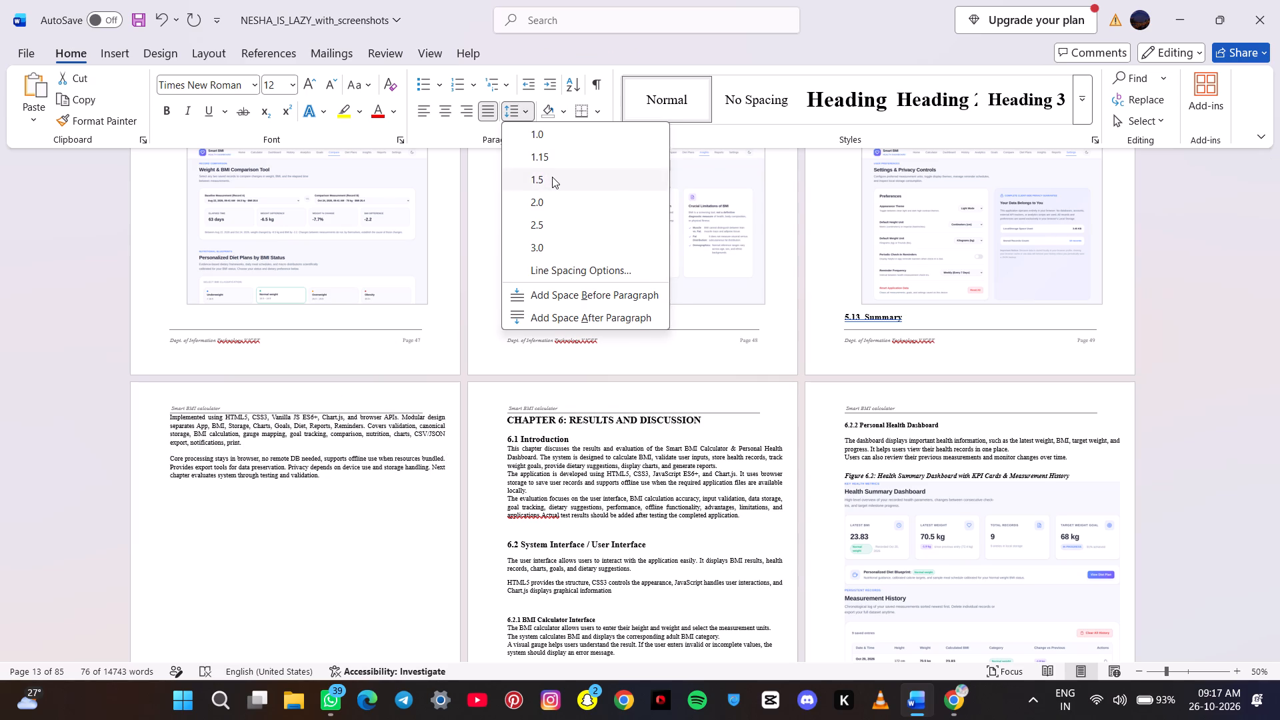
{"action": "left_click", "coordinate": [552, 177]}
{"action": "left_click", "coordinate": [385, 535]}
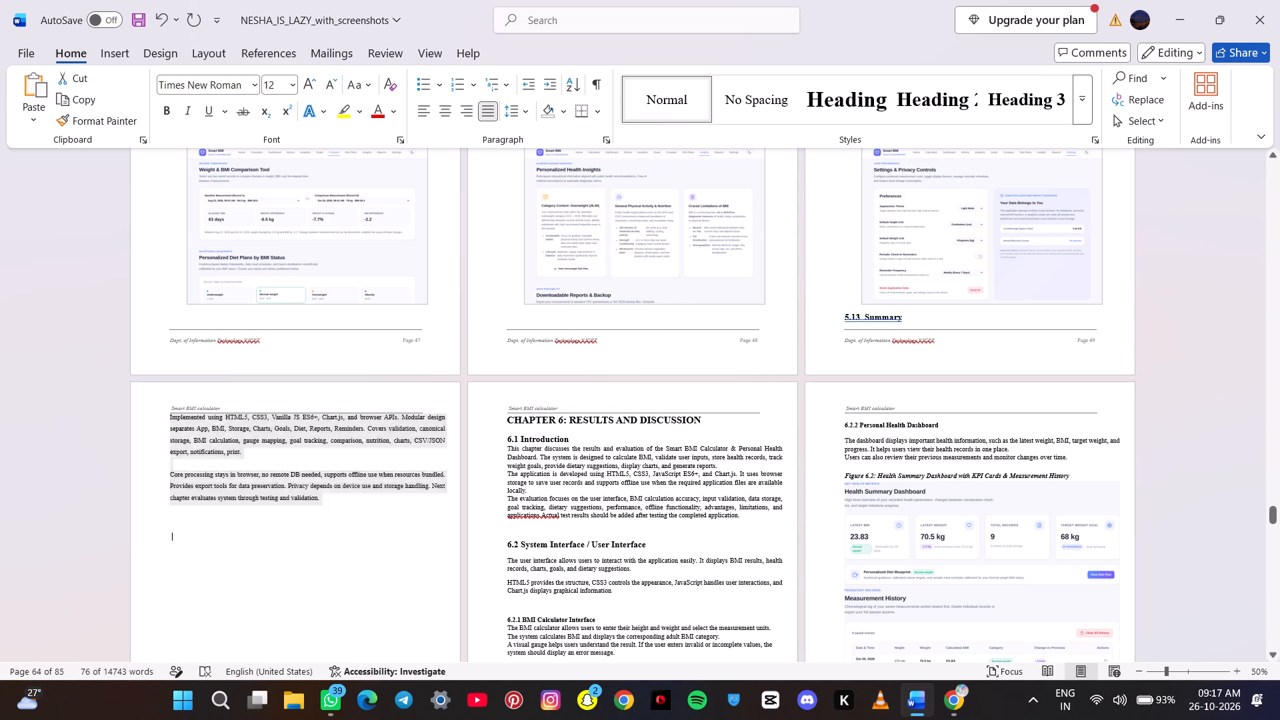
Go back through the report to the List of Table and review its page number entries.
{"action": "scroll", "coordinate": [483, 509], "scroll_direction": "up", "scroll_amount": 12}
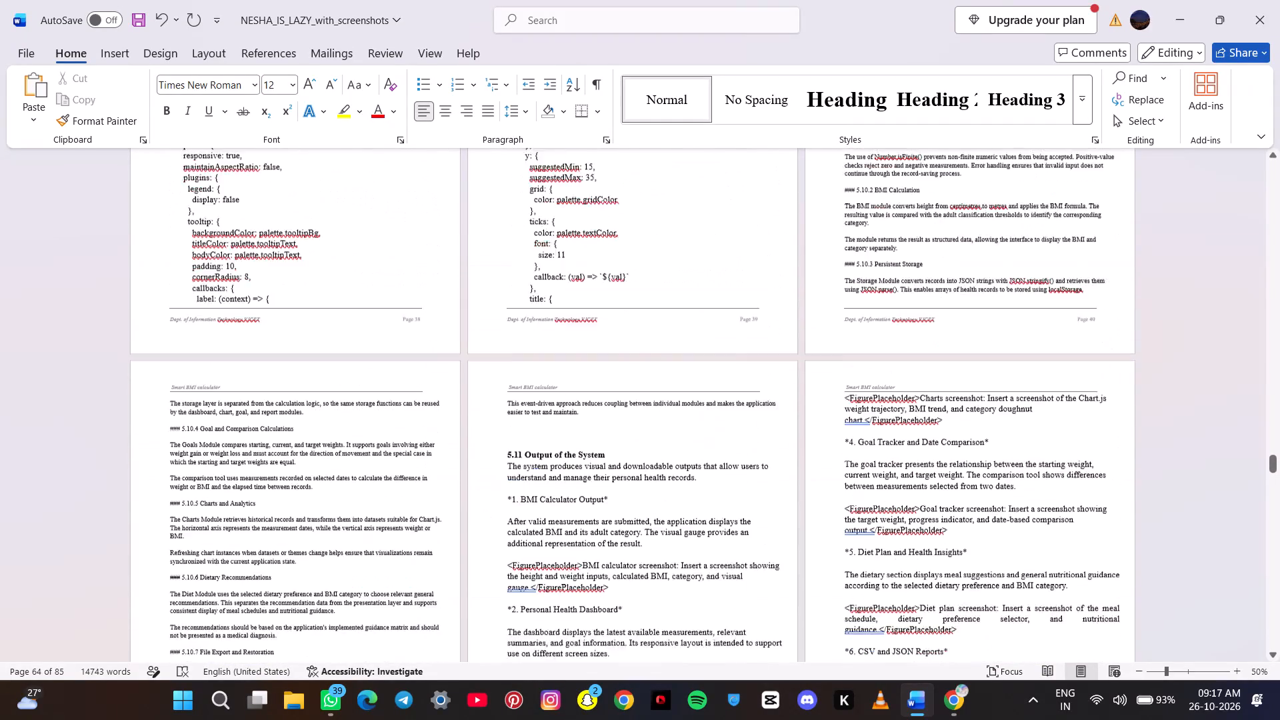
{"action": "scroll", "coordinate": [483, 509], "scroll_direction": "up", "scroll_amount": 20}
{"action": "scroll", "coordinate": [483, 509], "scroll_direction": "up", "scroll_amount": 20}
{"action": "scroll", "coordinate": [483, 509], "scroll_direction": "up", "scroll_amount": 20}
{"action": "scroll", "coordinate": [483, 509], "scroll_direction": "up", "scroll_amount": 20}
{"action": "scroll", "coordinate": [483, 509], "scroll_direction": "up", "scroll_amount": 20}
{"action": "scroll", "coordinate": [483, 509], "scroll_direction": "up", "scroll_amount": 20}
{"action": "scroll", "coordinate": [483, 509], "scroll_direction": "down", "scroll_amount": 20}
{"action": "scroll", "coordinate": [483, 509], "scroll_direction": "down", "scroll_amount": 6}
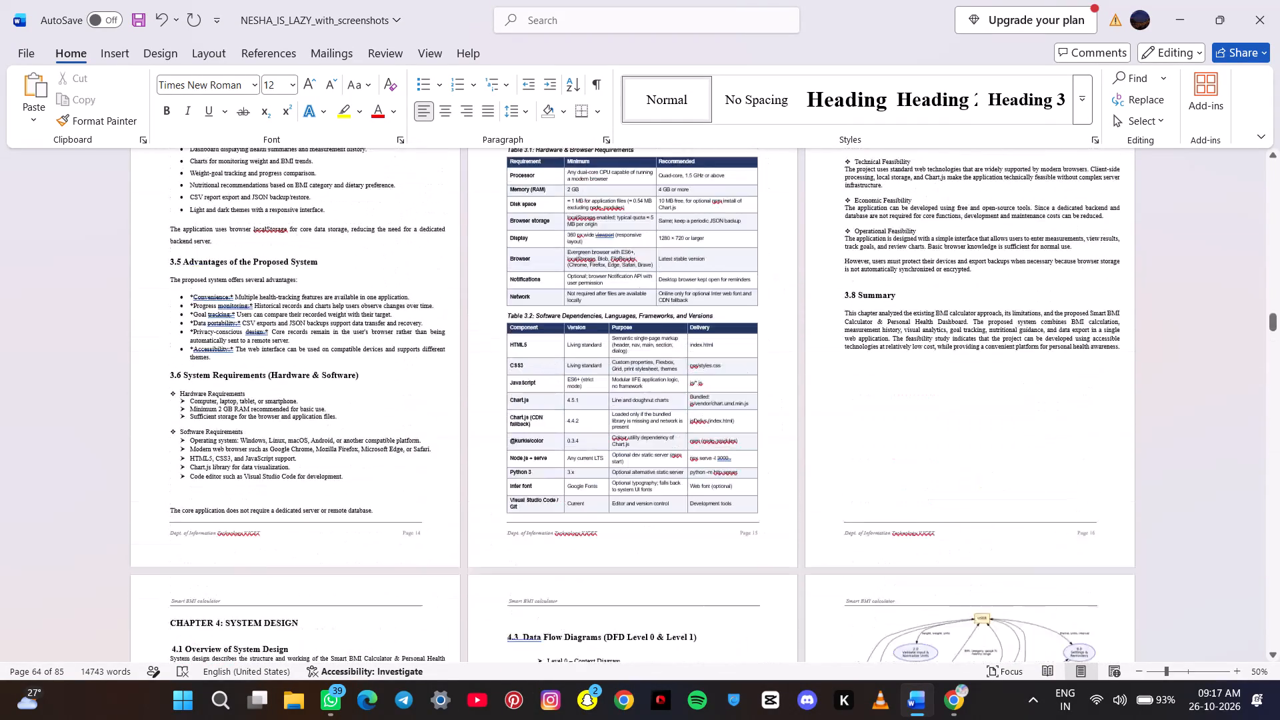
{"action": "scroll", "coordinate": [483, 509], "scroll_direction": "up", "scroll_amount": 5}
{"action": "scroll", "coordinate": [483, 509], "scroll_direction": "up", "scroll_amount": 20}
{"action": "scroll", "coordinate": [483, 509], "scroll_direction": "up", "scroll_amount": 20}
{"action": "scroll", "coordinate": [483, 509], "scroll_direction": "up", "scroll_amount": 20}
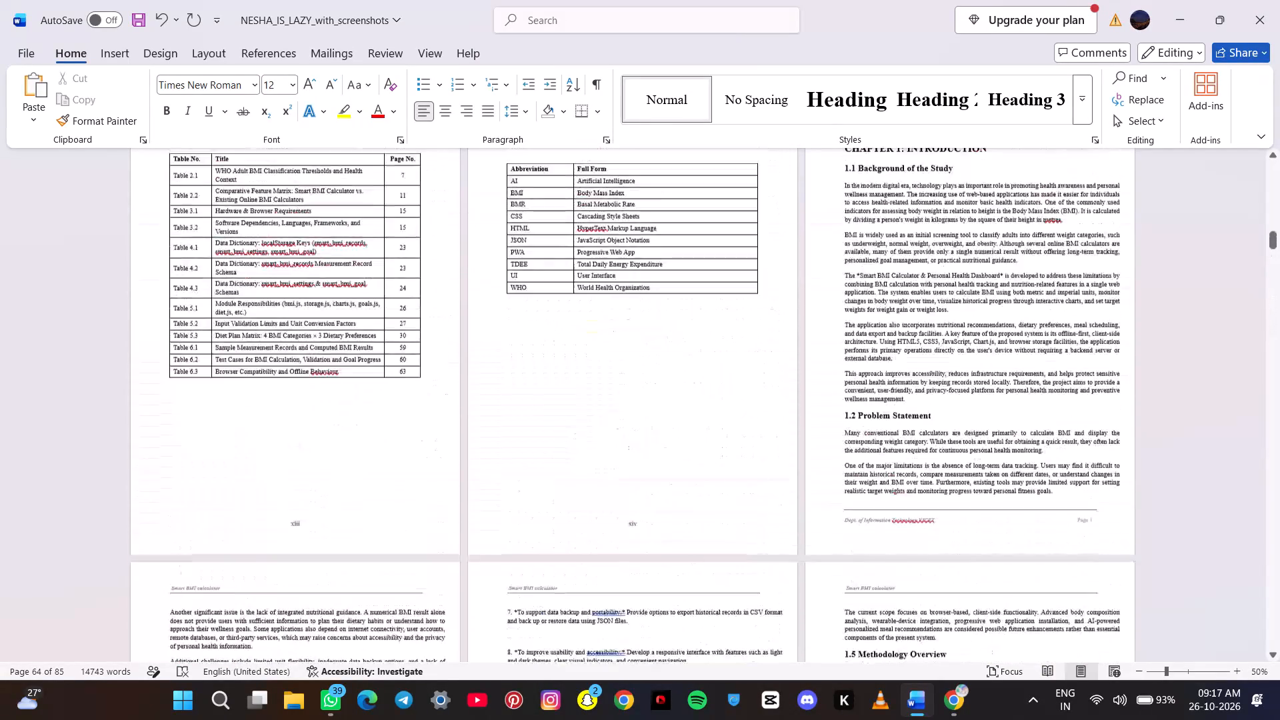
{"action": "scroll", "coordinate": [483, 509], "scroll_direction": "up", "scroll_amount": 20}
{"action": "scroll", "coordinate": [483, 509], "scroll_direction": "up", "scroll_amount": 4}
{"action": "scroll", "coordinate": [483, 509], "scroll_direction": "down", "scroll_amount": 5}
{"action": "scroll", "coordinate": [483, 509], "scroll_direction": "up", "scroll_amount": 1}
{"action": "scroll", "coordinate": [483, 509], "scroll_direction": "down", "scroll_amount": 2}
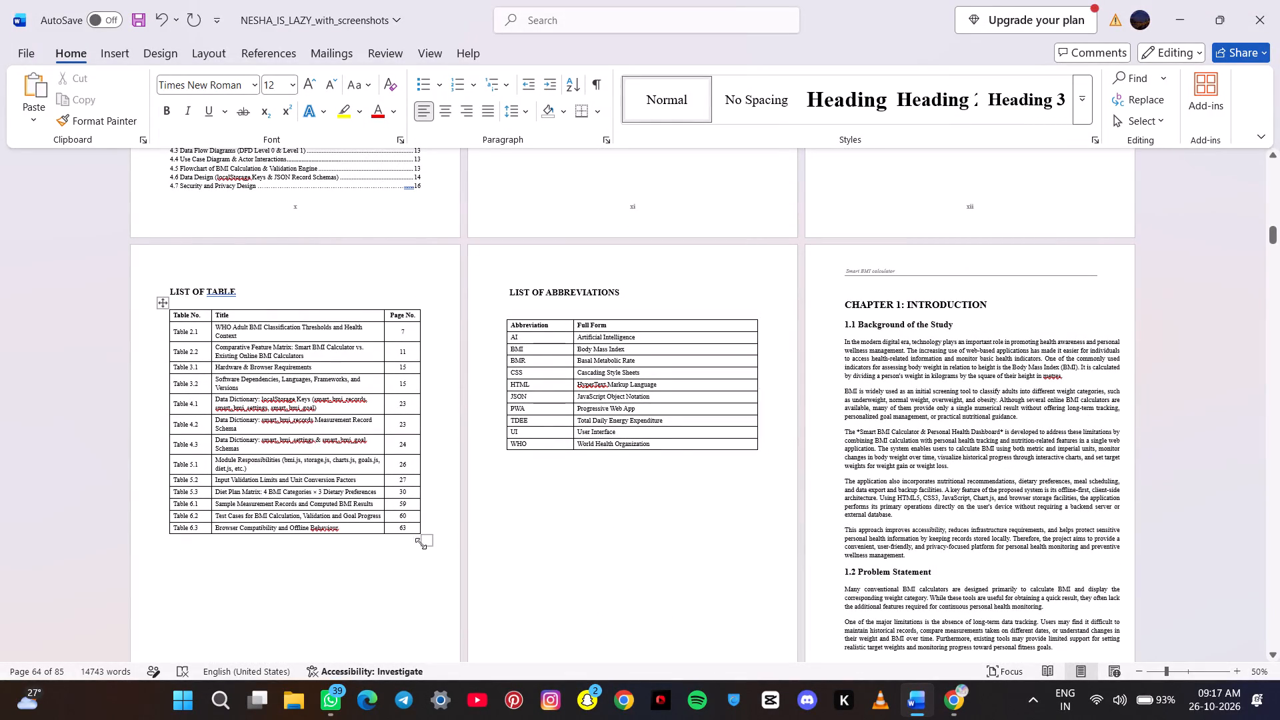
Look through the report from the List of Table to the end of Chapter 7, checking table locations, footer page numbers and layout.
{"action": "left_click", "coordinate": [396, 402]}
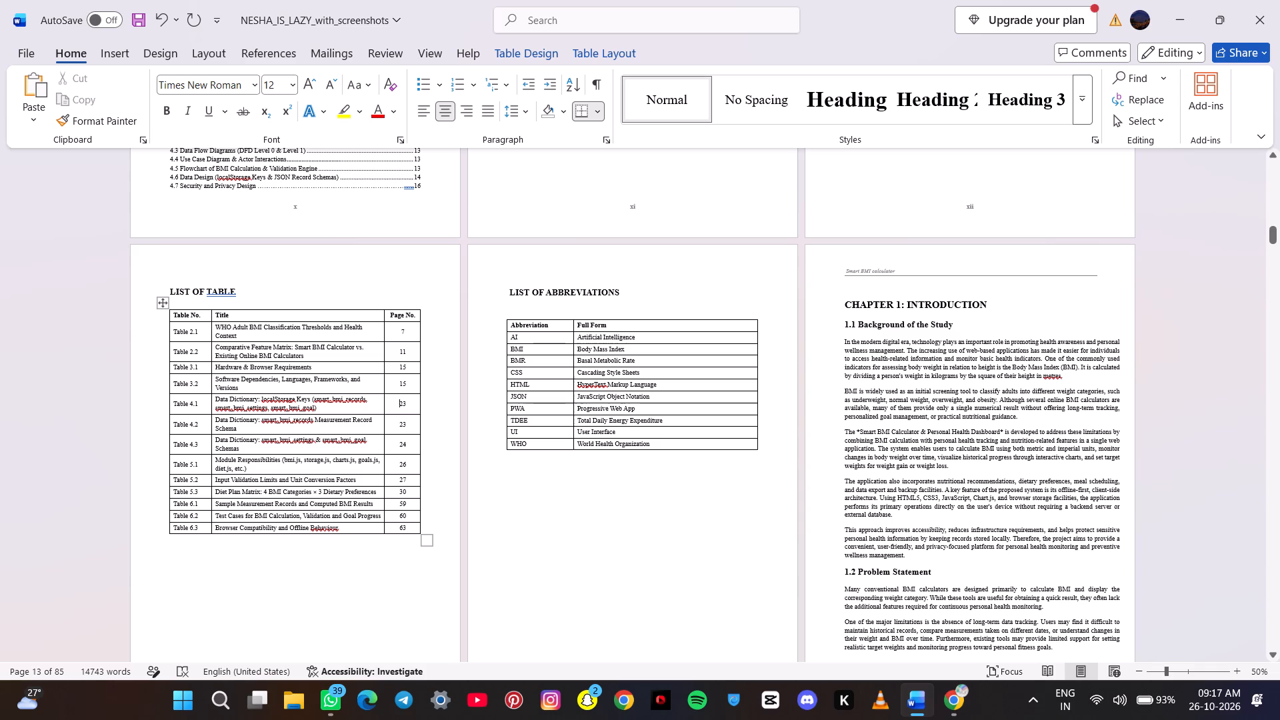
{"action": "scroll", "coordinate": [565, 366], "scroll_direction": "up", "scroll_amount": 6}
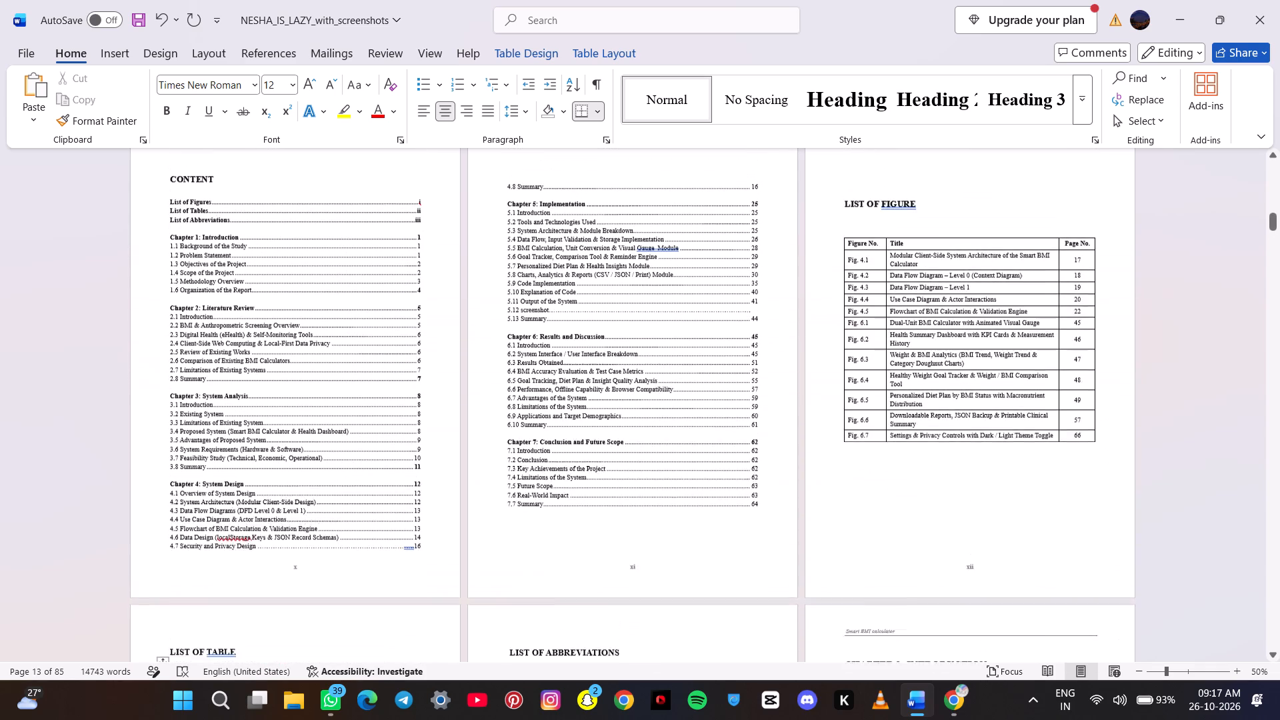
{"action": "scroll", "coordinate": [899, 302], "scroll_direction": "down", "scroll_amount": 12}
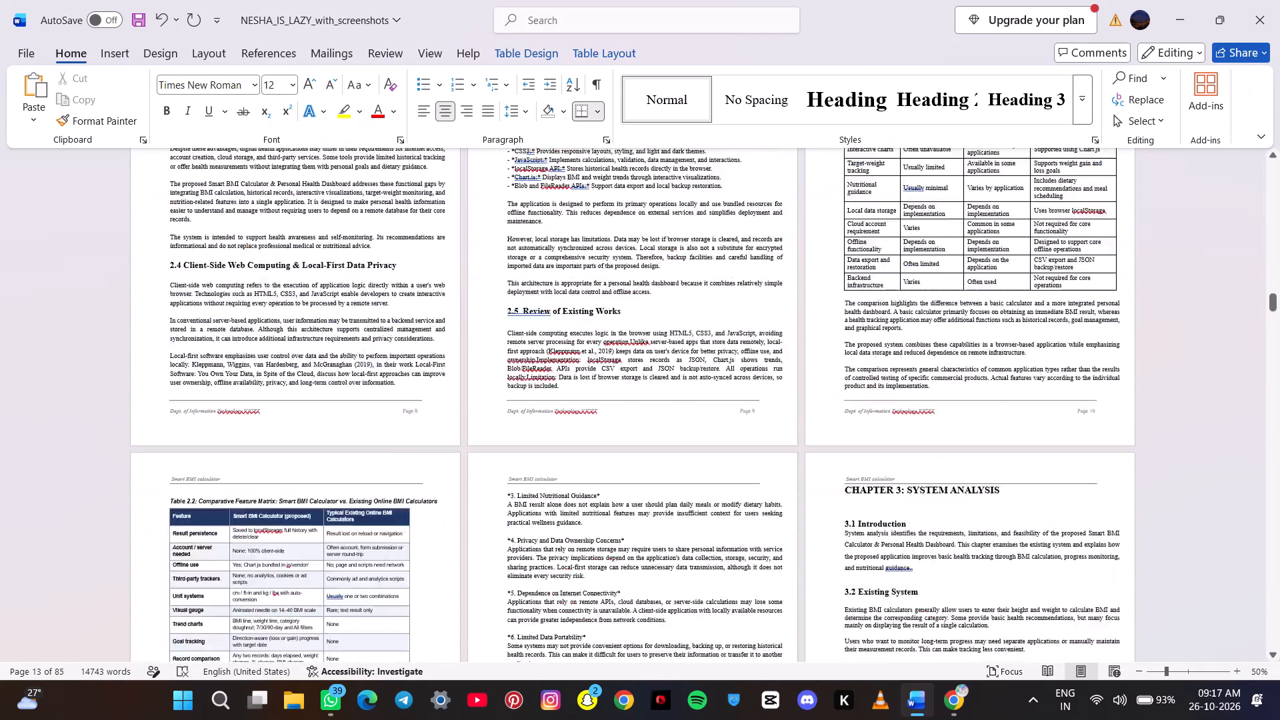
{"action": "scroll", "coordinate": [899, 302], "scroll_direction": "down", "scroll_amount": 3}
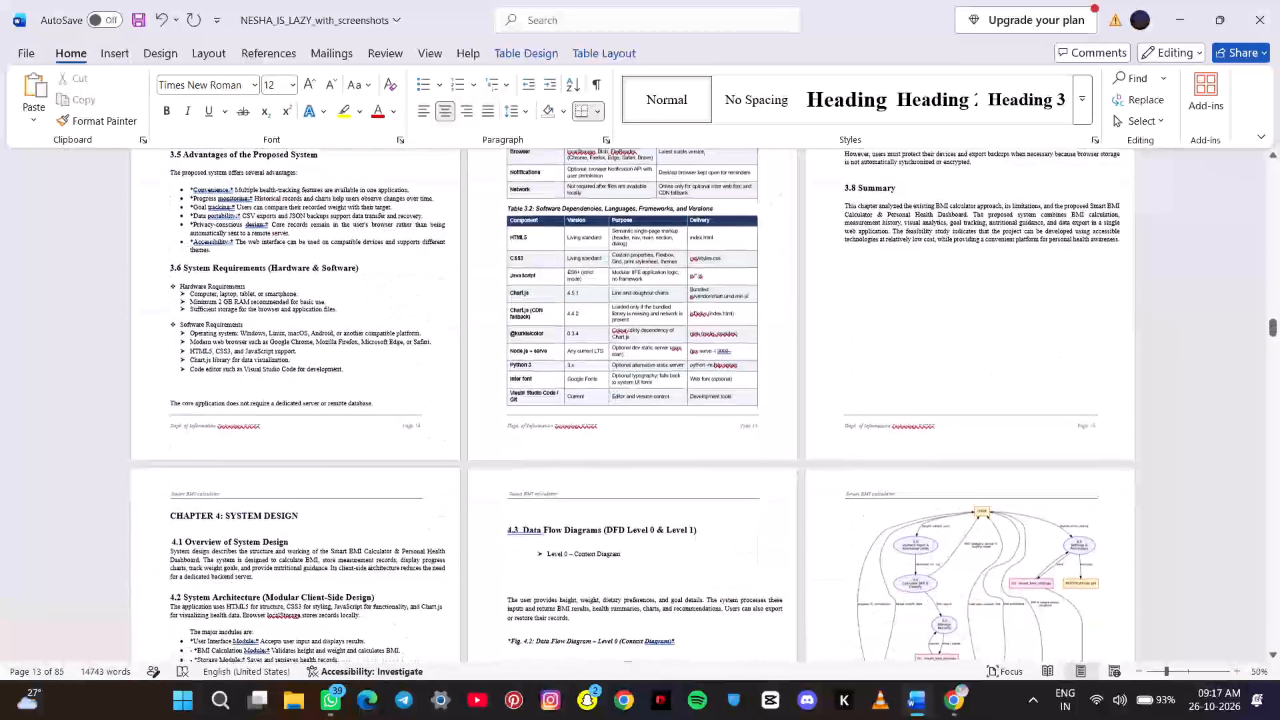
{"action": "scroll", "coordinate": [899, 302], "scroll_direction": "down", "scroll_amount": 7}
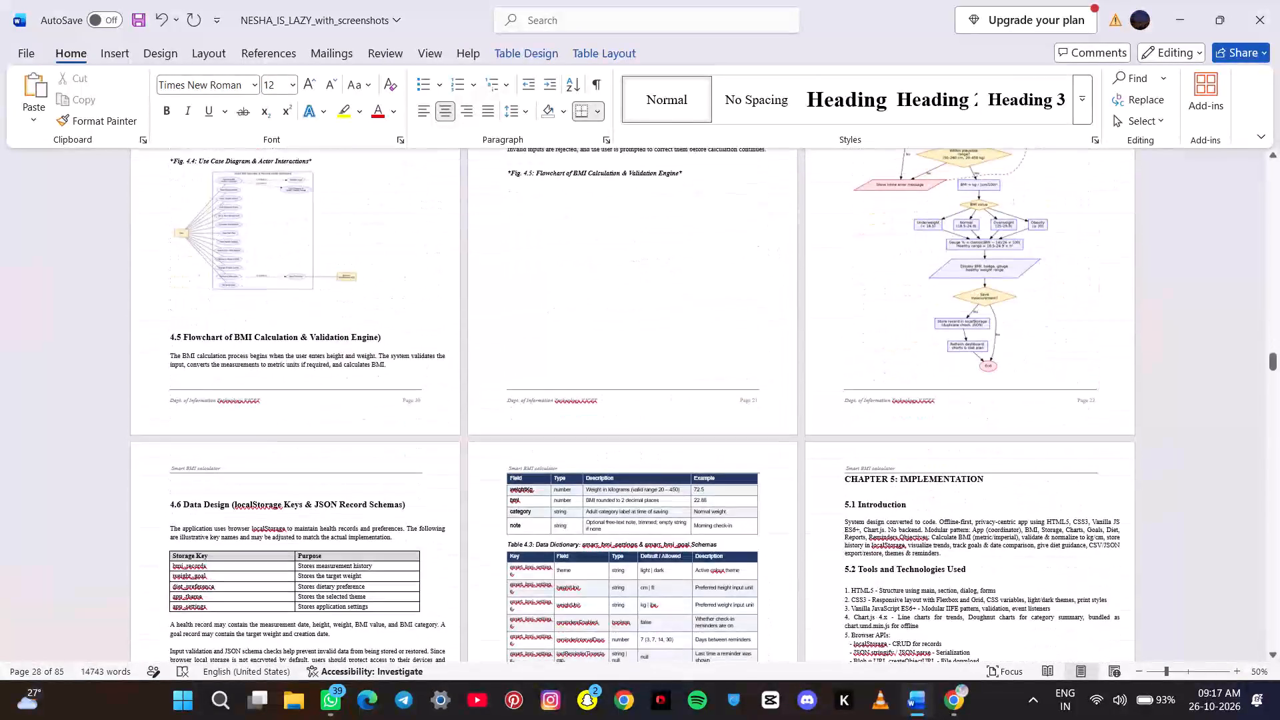
{"action": "scroll", "coordinate": [899, 302], "scroll_direction": "down", "scroll_amount": 9}
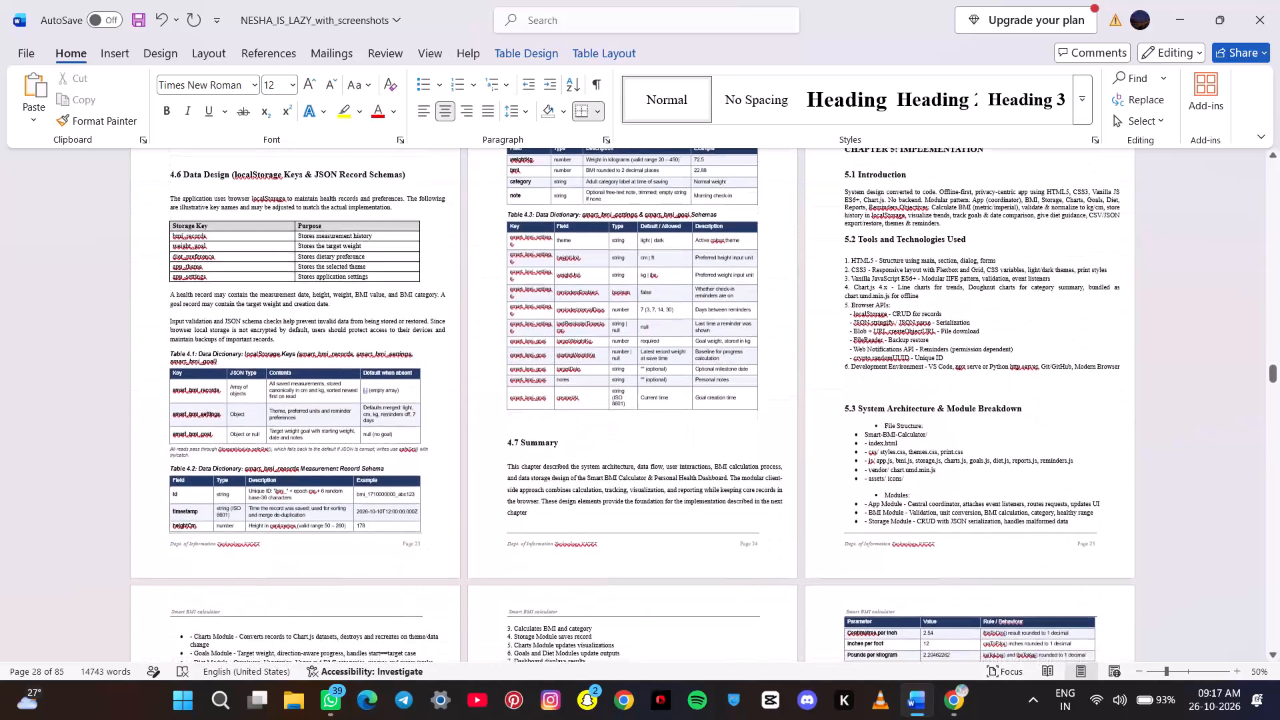
{"action": "scroll", "coordinate": [899, 302], "scroll_direction": "down", "scroll_amount": 1}
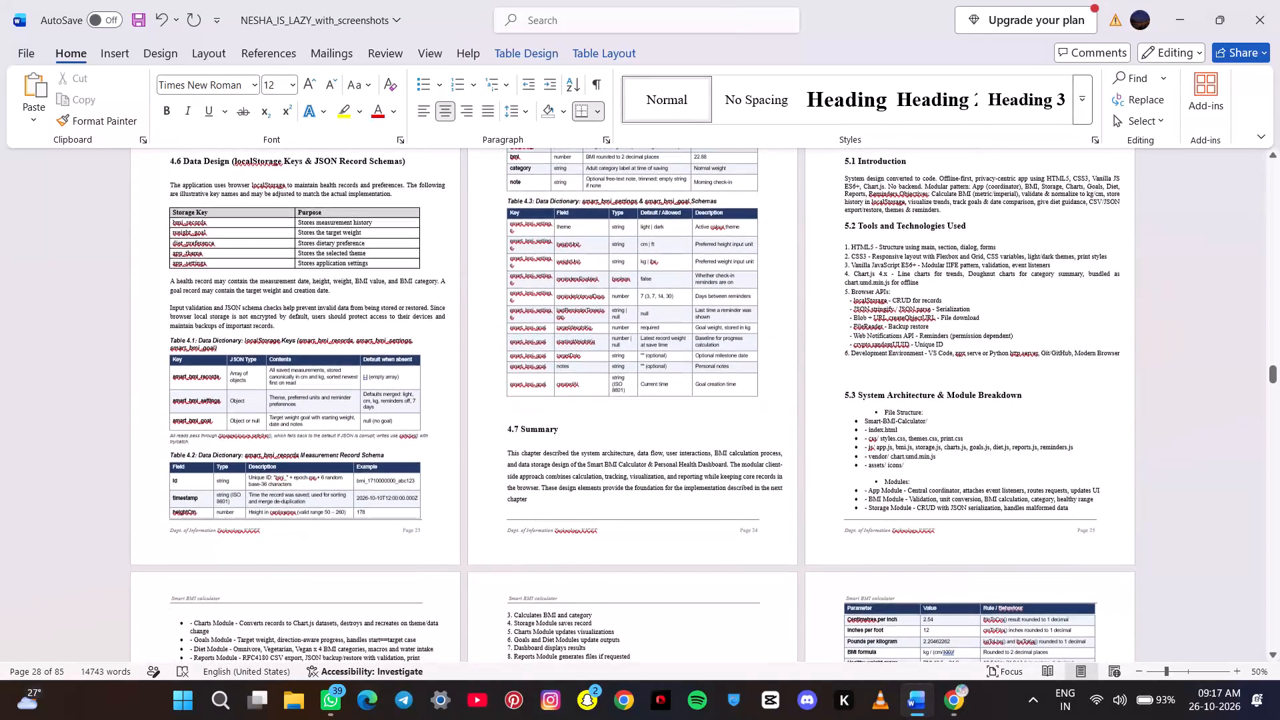
{"action": "scroll", "coordinate": [899, 302], "scroll_direction": "down", "scroll_amount": 6}
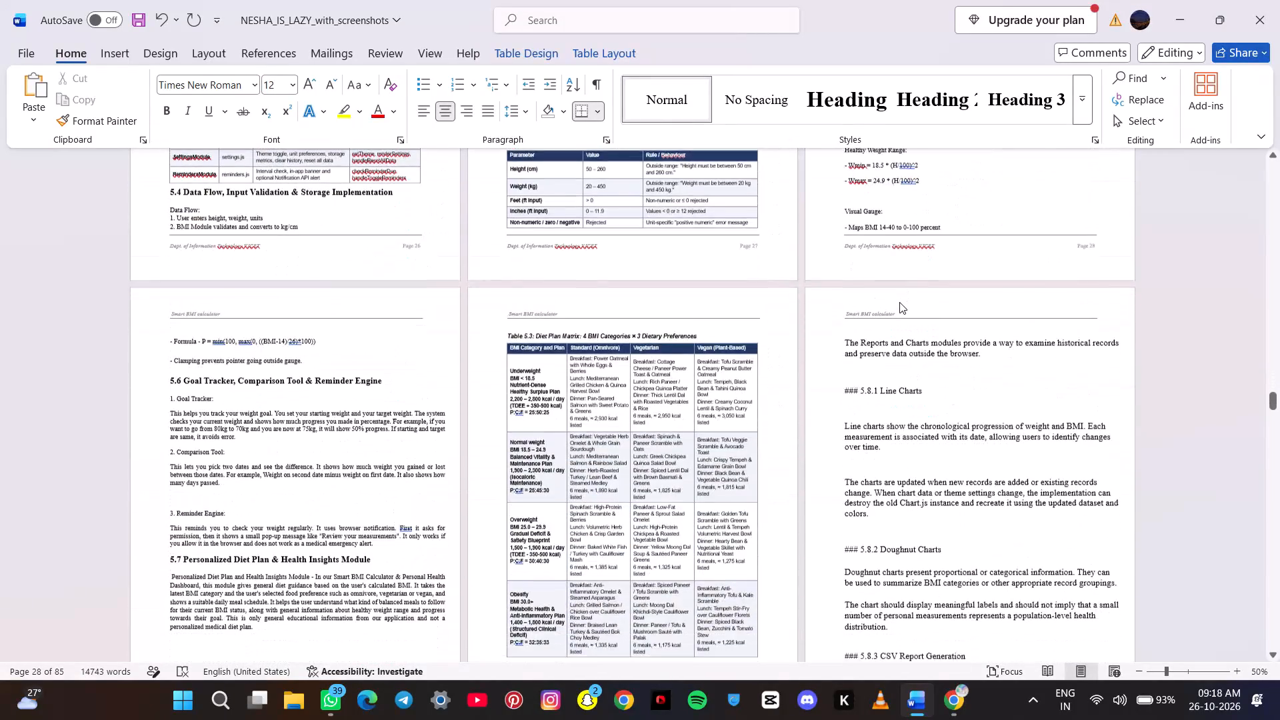
{"action": "scroll", "coordinate": [899, 302], "scroll_direction": "down", "scroll_amount": 8}
{"action": "scroll", "coordinate": [899, 302], "scroll_direction": "down", "scroll_amount": 14}
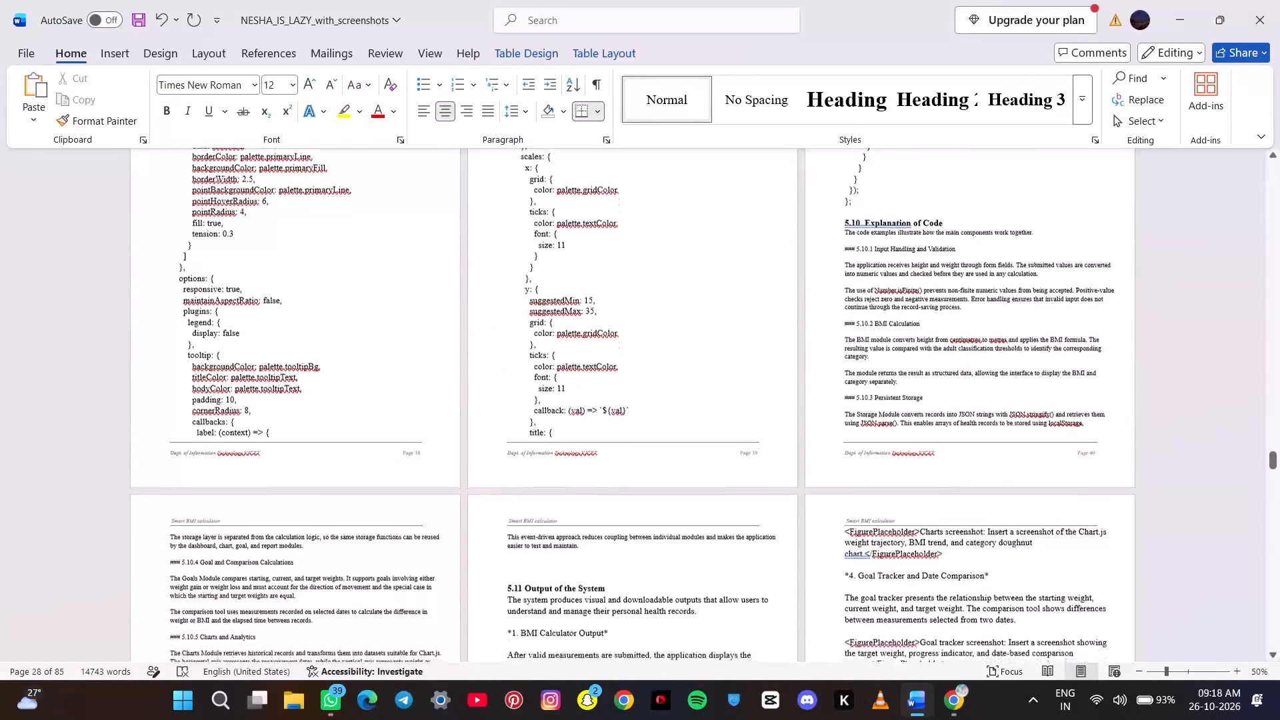
{"action": "scroll", "coordinate": [899, 302], "scroll_direction": "down", "scroll_amount": 3}
{"action": "scroll", "coordinate": [899, 302], "scroll_direction": "down", "scroll_amount": 20}
{"action": "scroll", "coordinate": [899, 302], "scroll_direction": "down", "scroll_amount": 20}
{"action": "scroll", "coordinate": [899, 302], "scroll_direction": "down", "scroll_amount": 17}
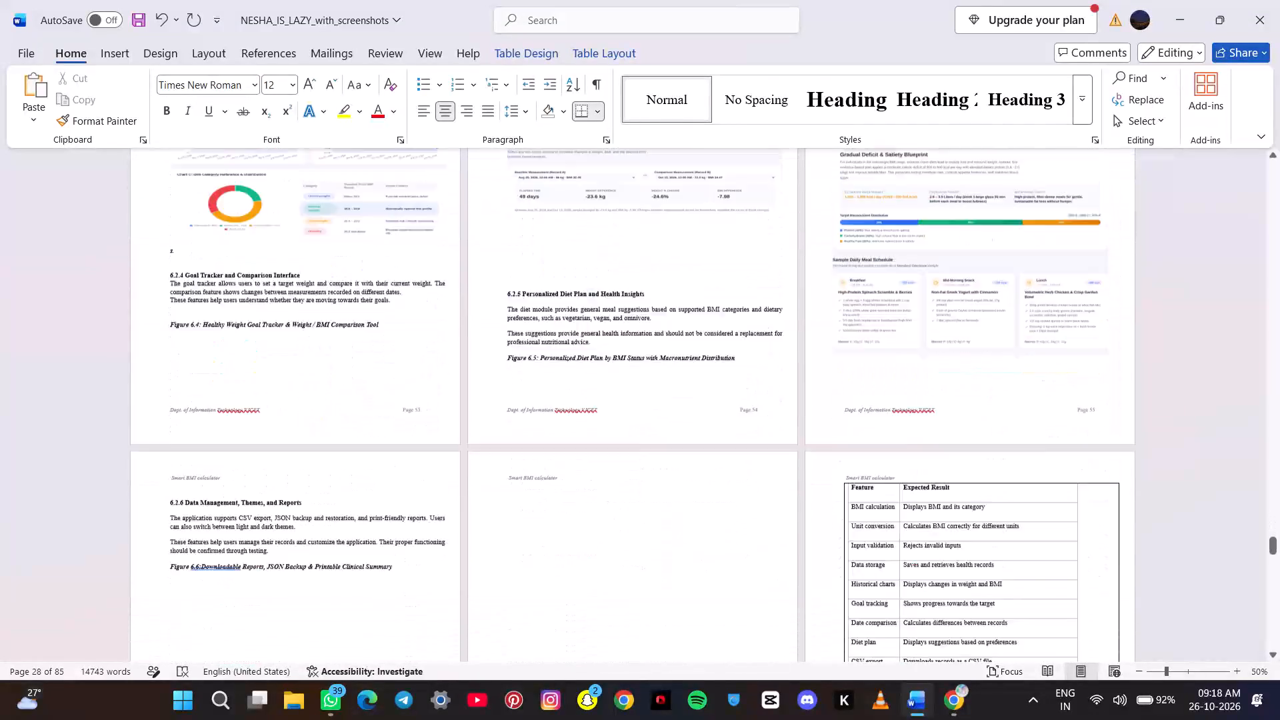
{"action": "scroll", "coordinate": [899, 302], "scroll_direction": "down", "scroll_amount": 16}
{"action": "scroll", "coordinate": [899, 302], "scroll_direction": "down", "scroll_amount": 19}
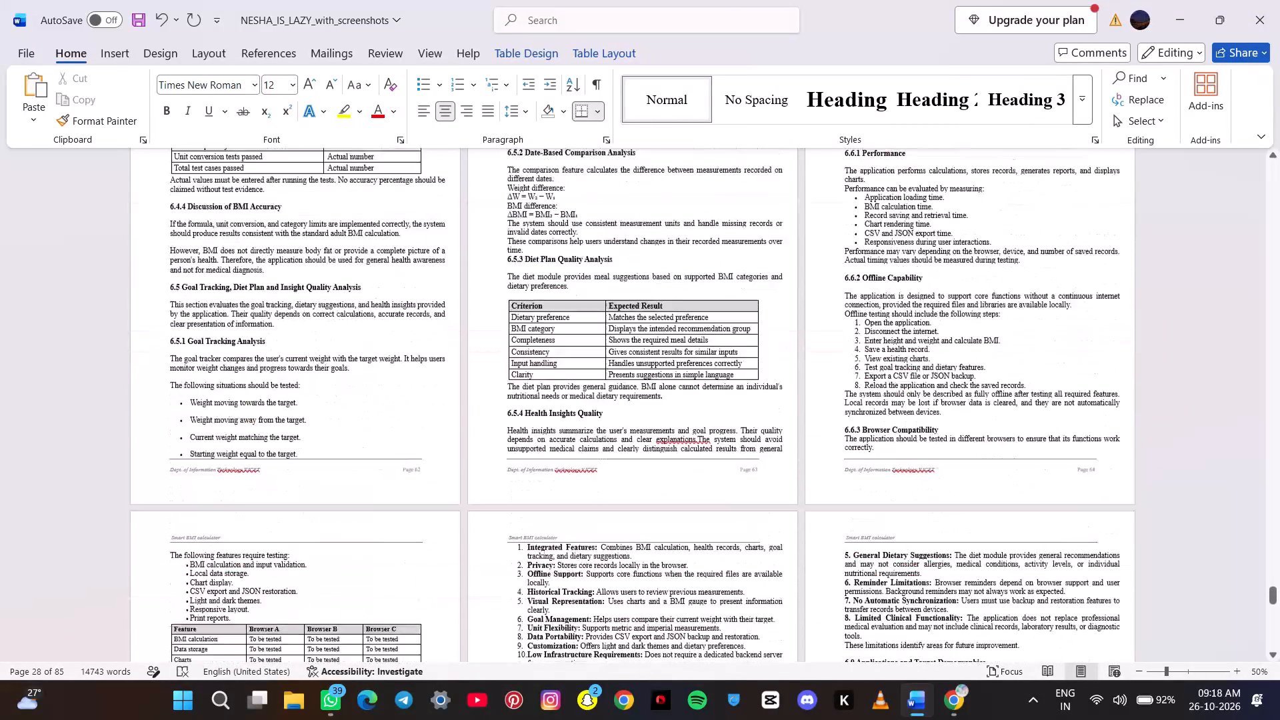
{"action": "scroll", "coordinate": [899, 302], "scroll_direction": "down", "scroll_amount": 13}
Set the line spacing of the Chapter 6 summary, from "The chapter also presented test cases" to its end, to 1.5.
{"action": "scroll", "coordinate": [899, 302], "scroll_direction": "up", "scroll_amount": 2}
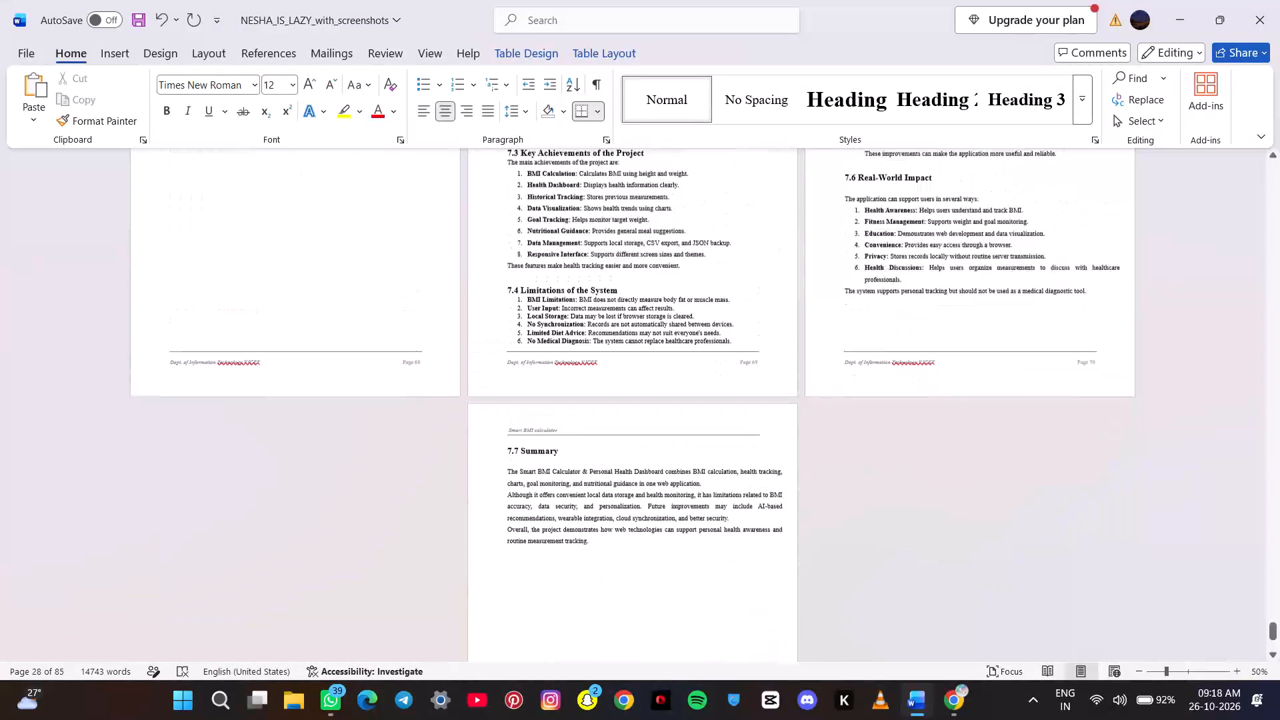
{"action": "scroll", "coordinate": [899, 302], "scroll_direction": "up", "scroll_amount": 4}
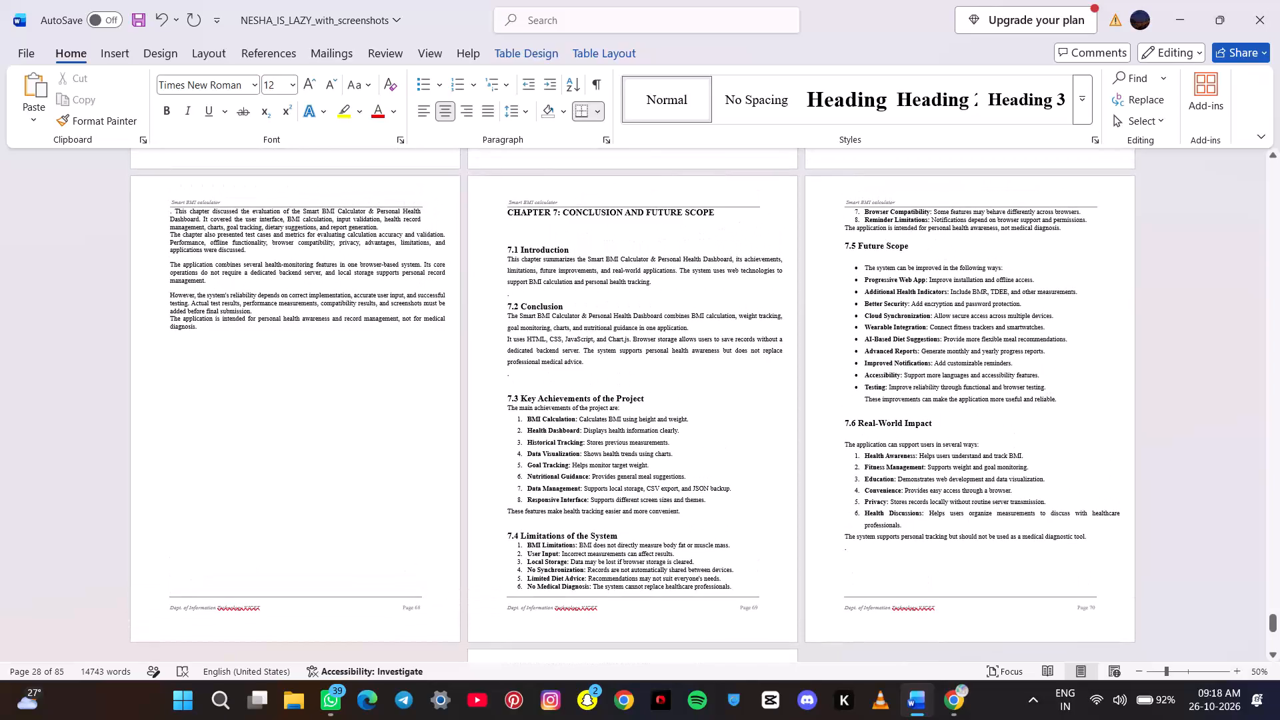
{"action": "left_click_drag", "start_coordinate": [451, 328], "coordinate": [348, 287]}
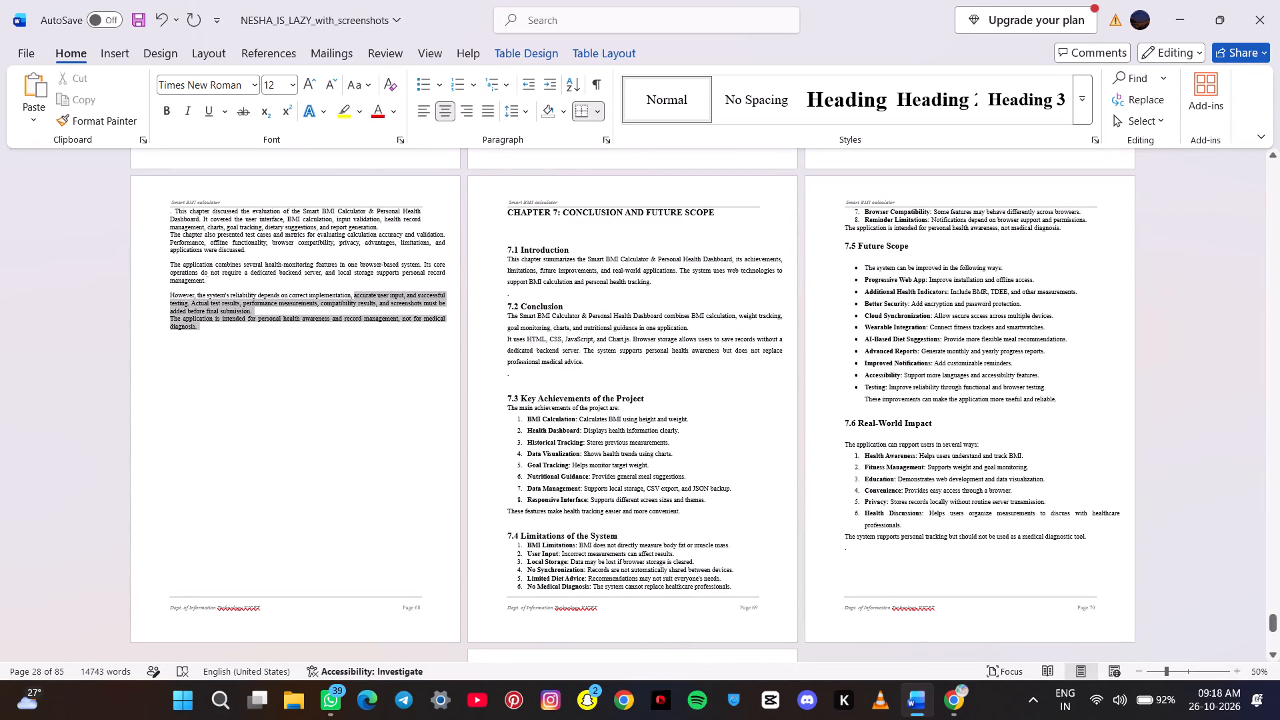
{"action": "left_click_drag", "start_coordinate": [348, 287], "coordinate": [167, 239]}
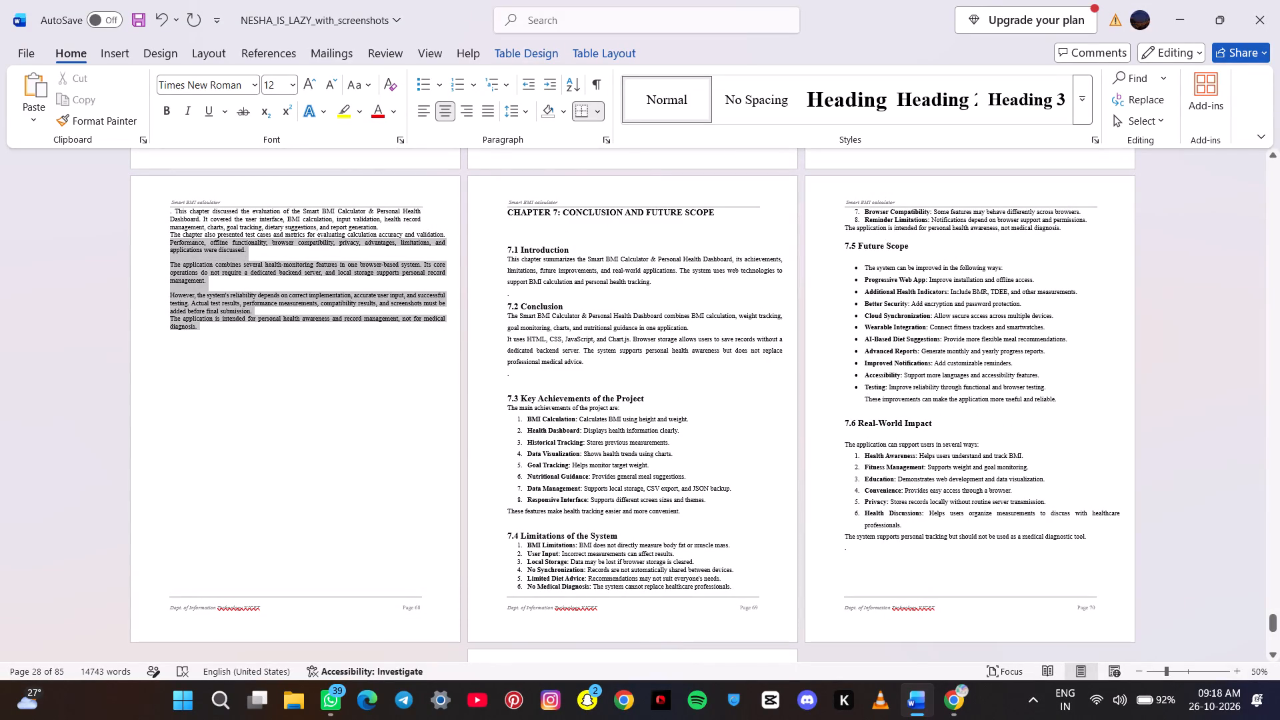
{"action": "left_click_drag", "start_coordinate": [167, 239], "coordinate": [167, 236]}
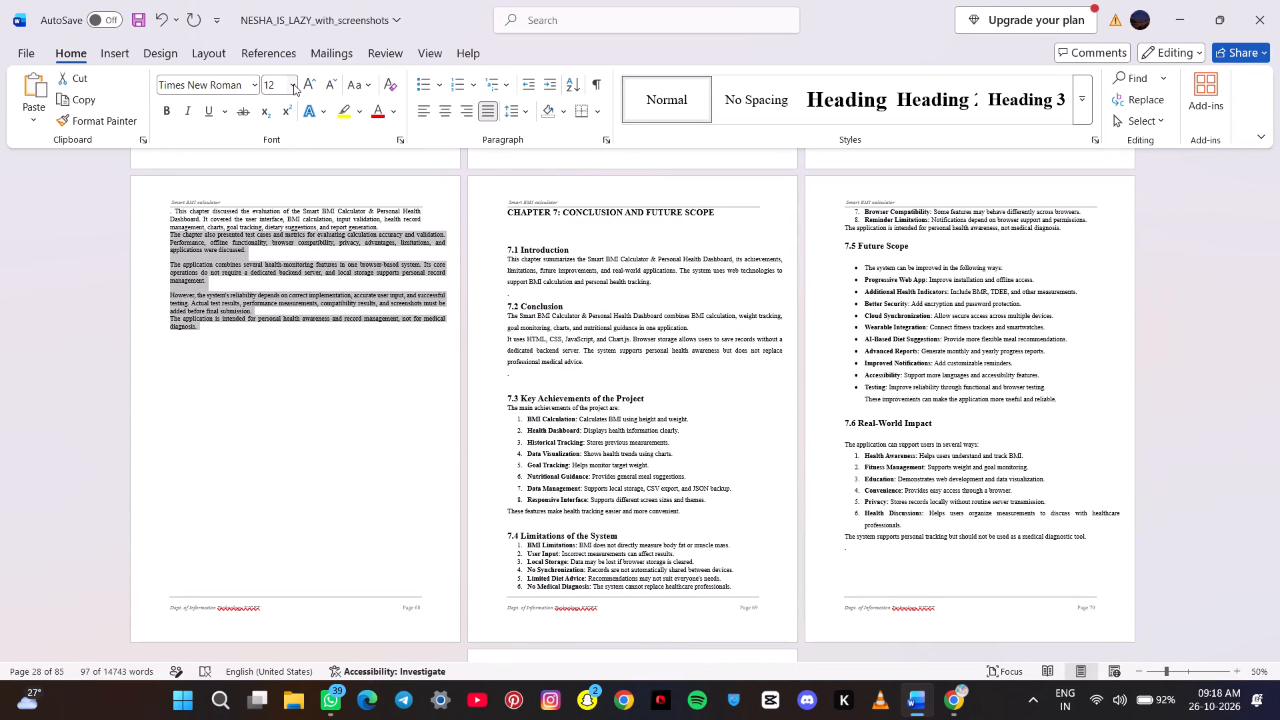
{"action": "left_click", "coordinate": [516, 114]}
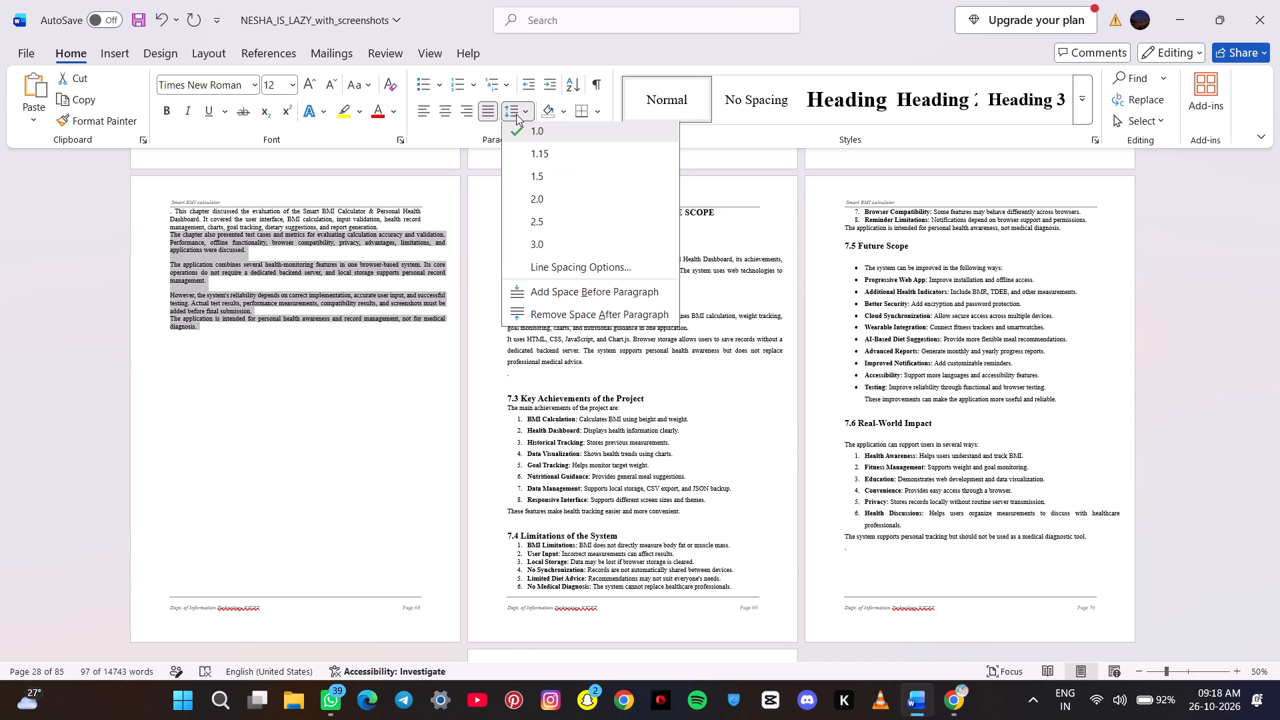
{"action": "left_click", "coordinate": [543, 178]}
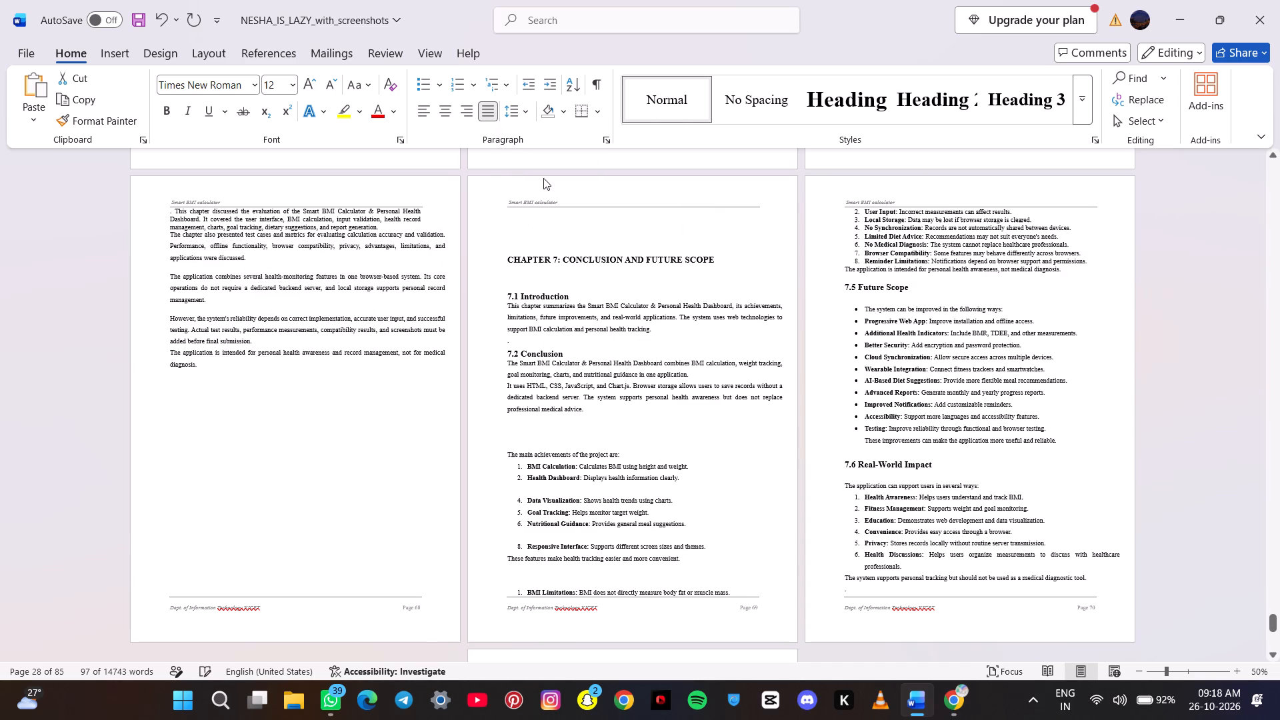
{"action": "left_click", "coordinate": [378, 482]}
Set the line spacing of the whole Chapter 6 summary text, including its opening paragraph, to 1.5.
{"action": "scroll", "coordinate": [378, 482], "scroll_direction": "up", "scroll_amount": 2}
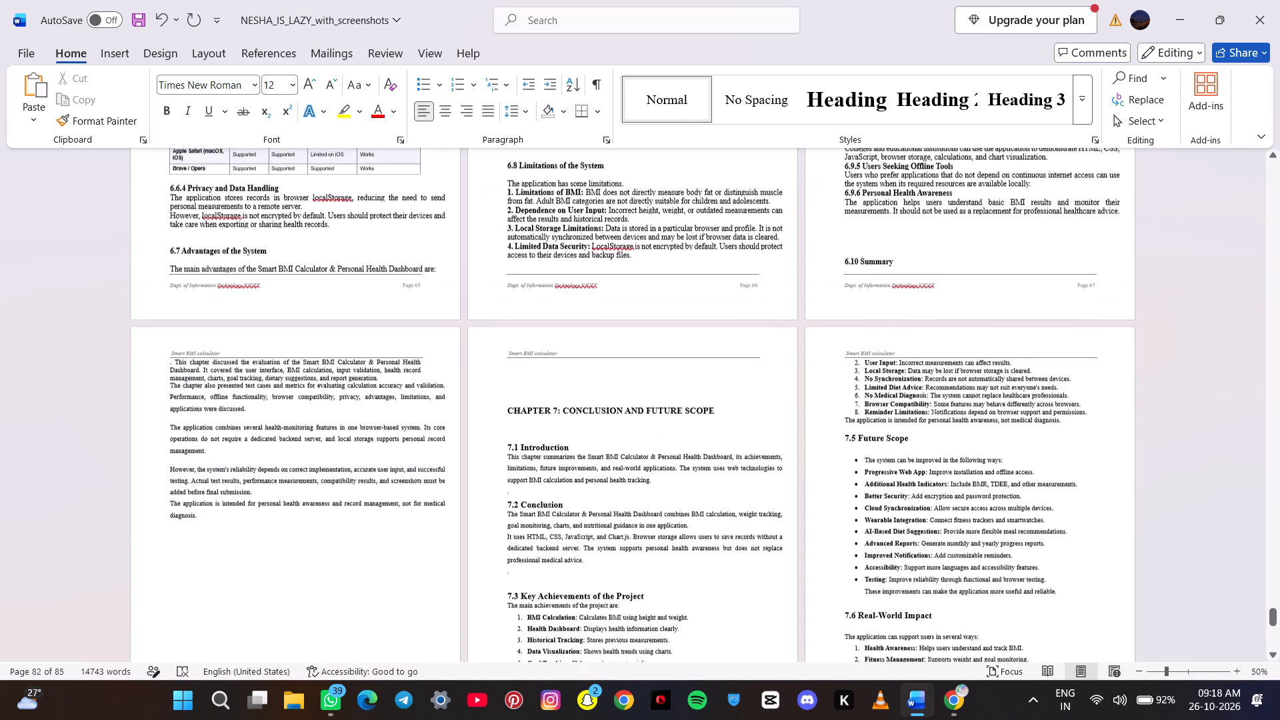
{"action": "scroll", "coordinate": [378, 482], "scroll_direction": "up", "scroll_amount": 2}
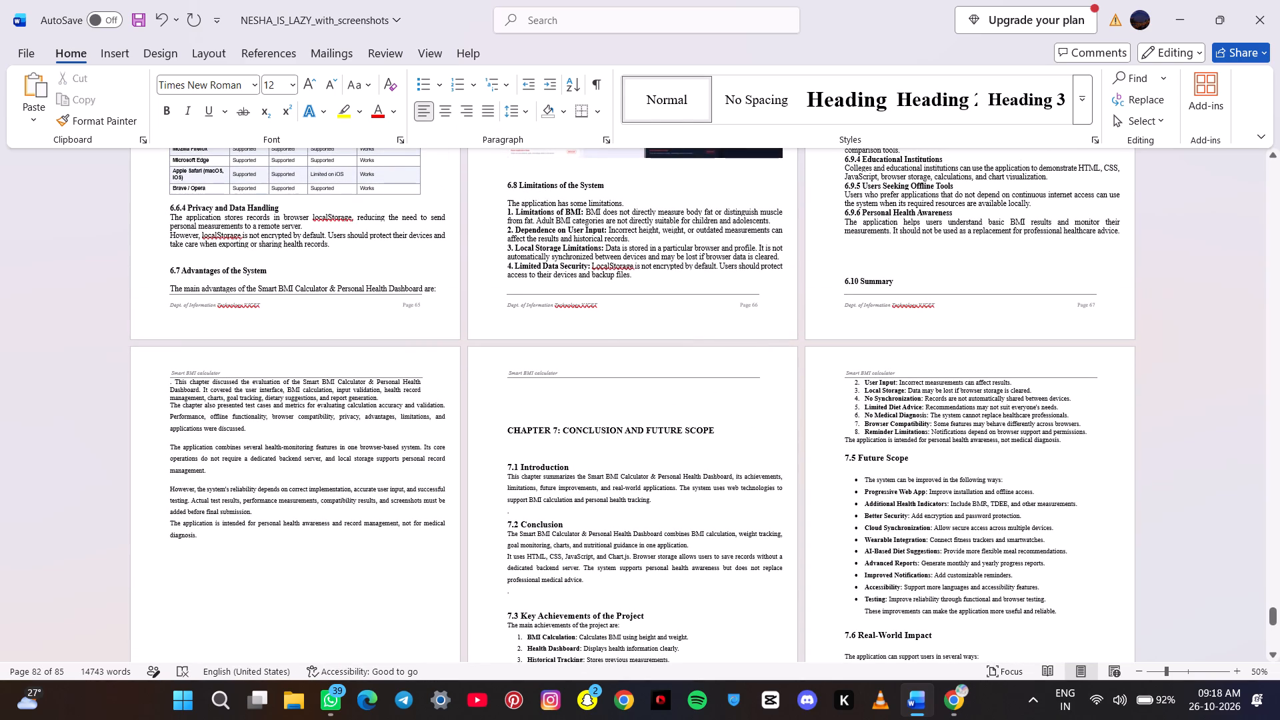
{"action": "left_click", "coordinate": [380, 399]}
{"action": "left_click_drag", "start_coordinate": [377, 548], "coordinate": [362, 531]}
{"action": "left_click_drag", "start_coordinate": [362, 531], "coordinate": [169, 385]}
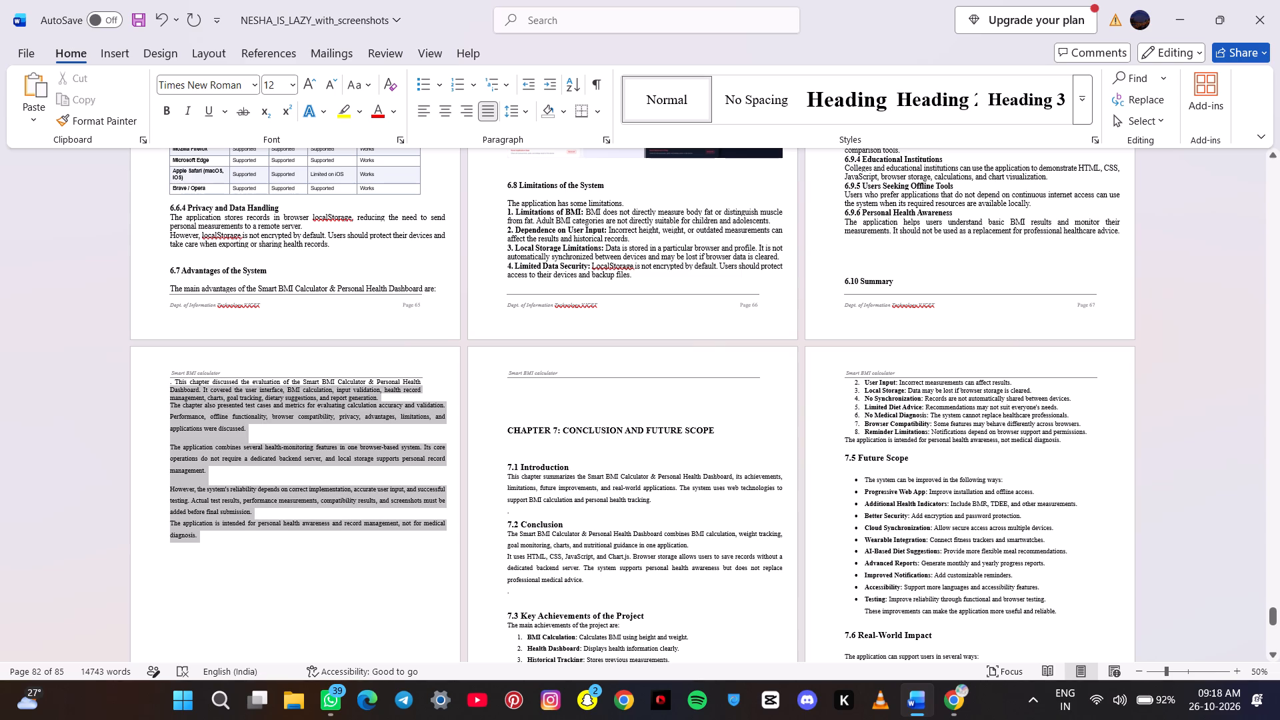
{"action": "left_click_drag", "start_coordinate": [169, 385], "coordinate": [167, 379]}
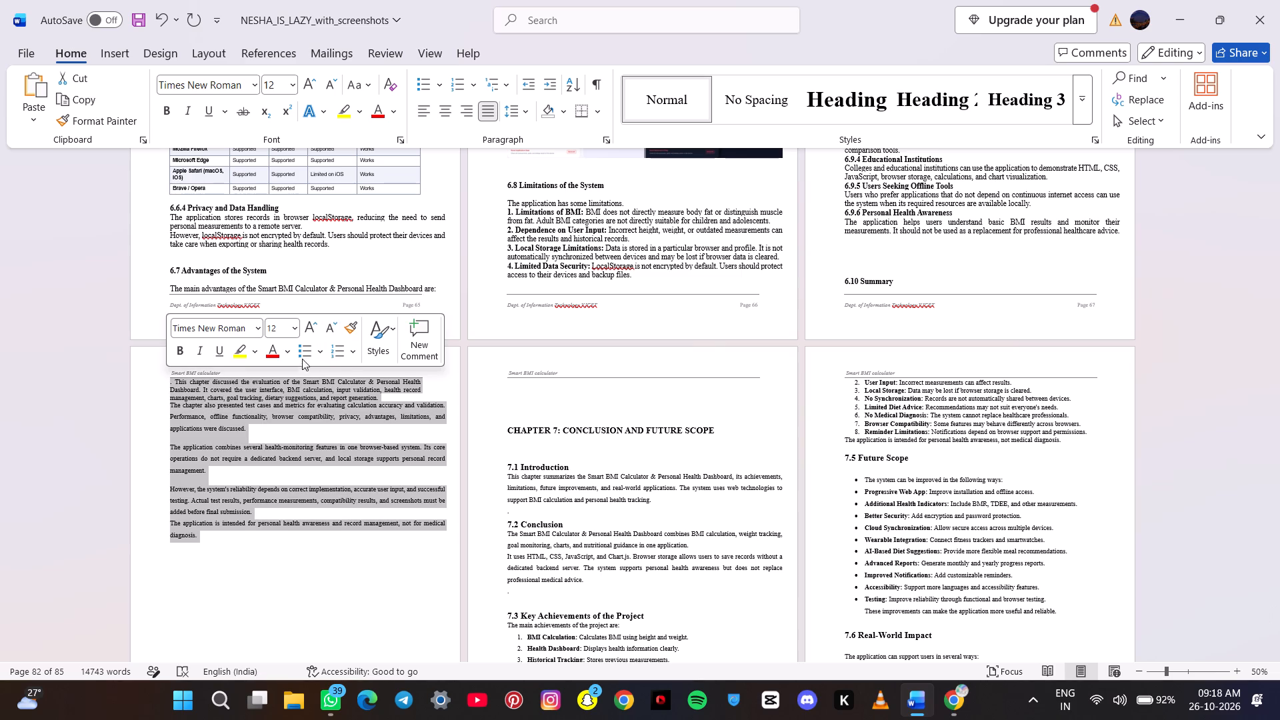
{"action": "left_click", "coordinate": [519, 111]}
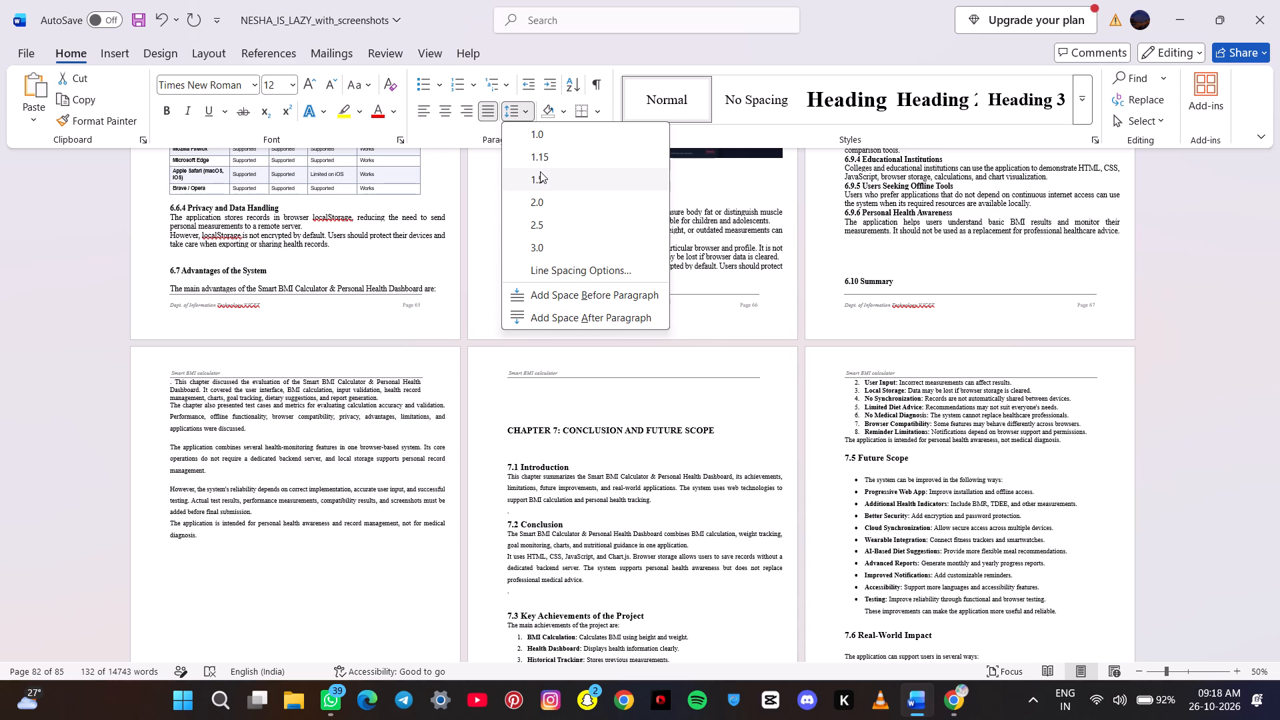
{"action": "left_click", "coordinate": [540, 171]}
{"action": "left_click", "coordinate": [355, 575]}
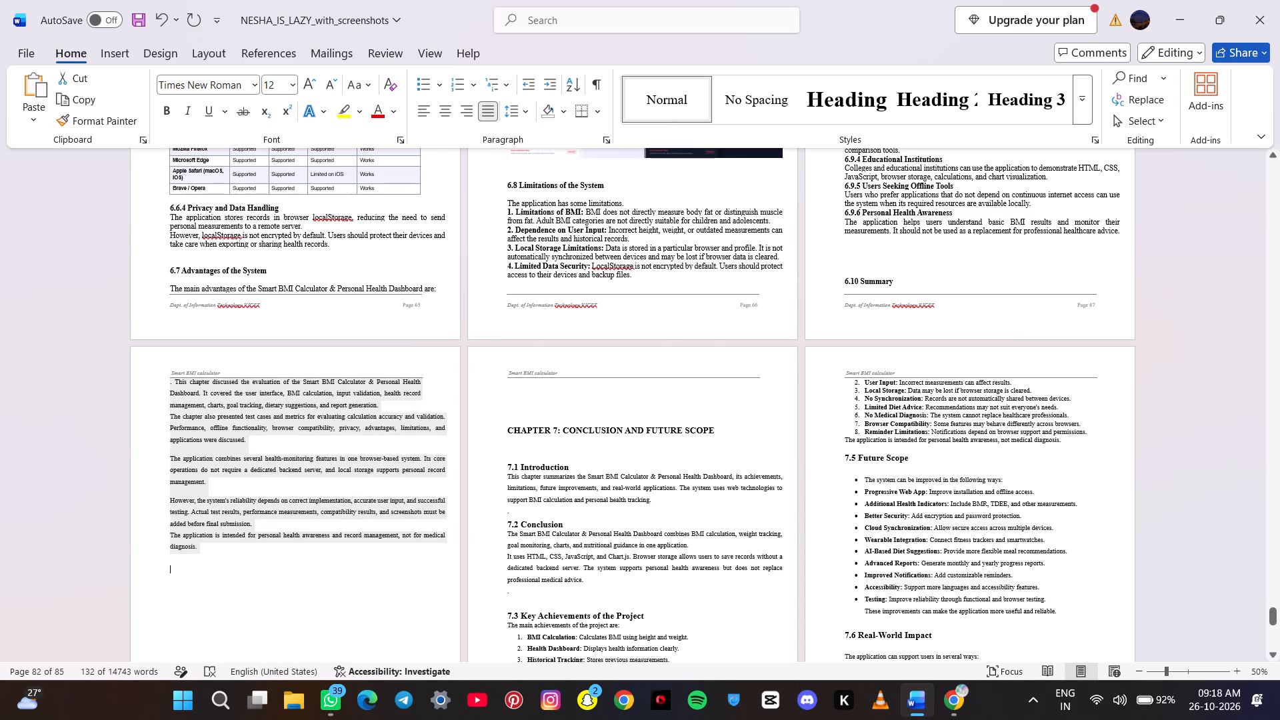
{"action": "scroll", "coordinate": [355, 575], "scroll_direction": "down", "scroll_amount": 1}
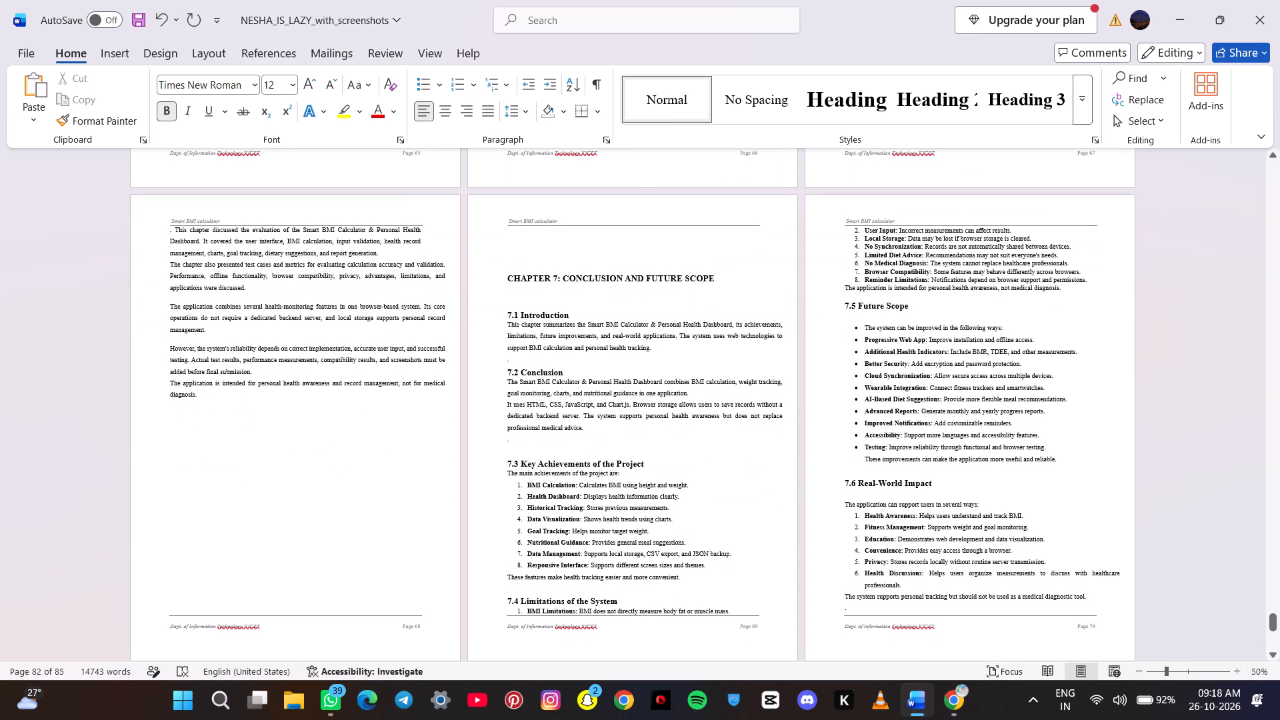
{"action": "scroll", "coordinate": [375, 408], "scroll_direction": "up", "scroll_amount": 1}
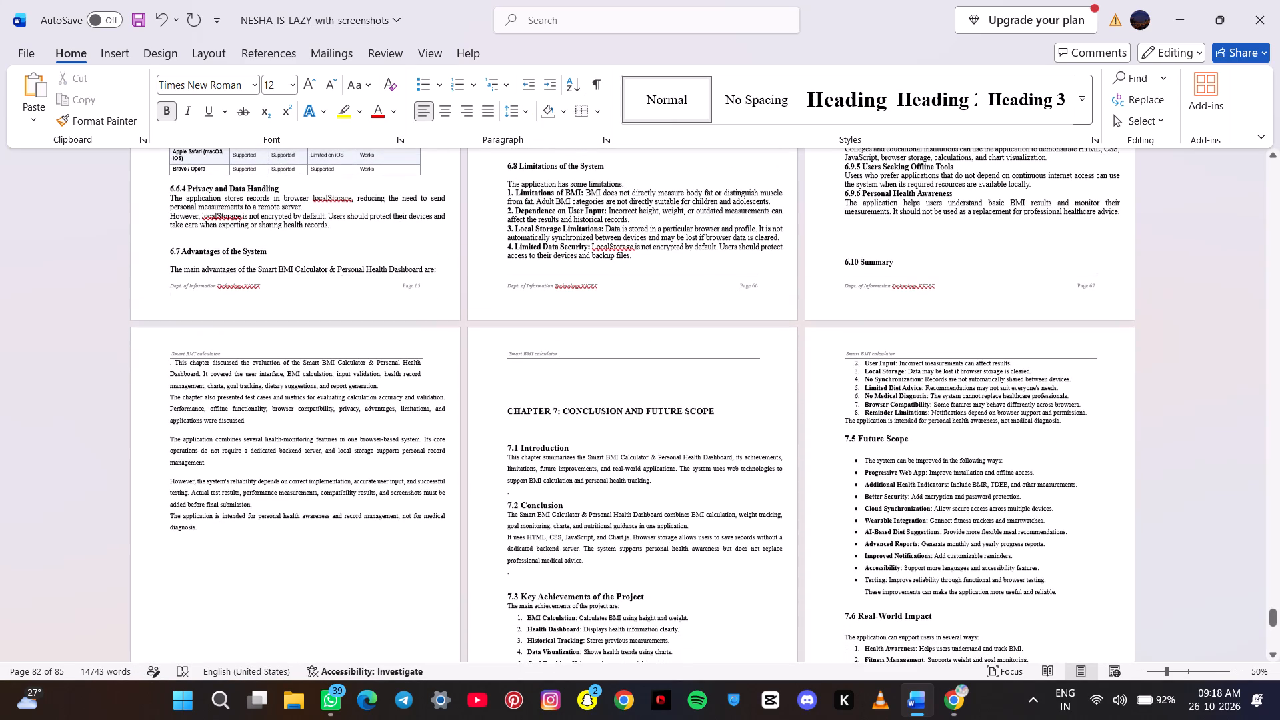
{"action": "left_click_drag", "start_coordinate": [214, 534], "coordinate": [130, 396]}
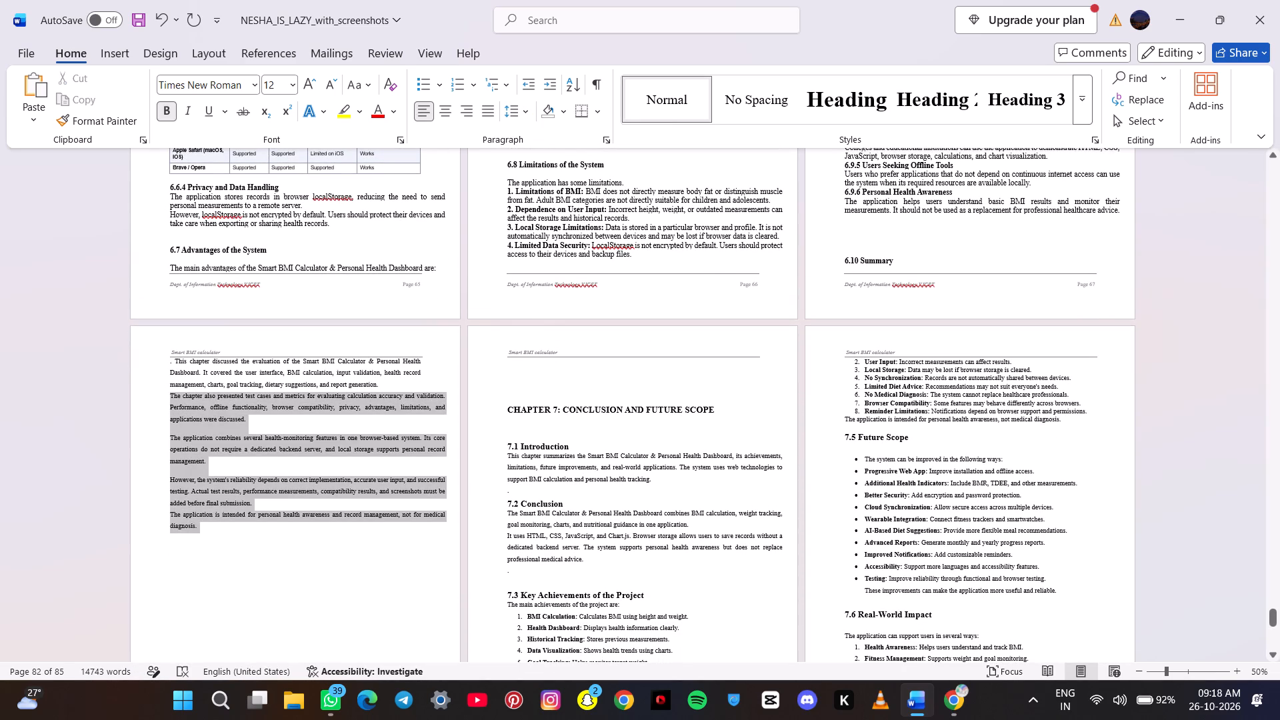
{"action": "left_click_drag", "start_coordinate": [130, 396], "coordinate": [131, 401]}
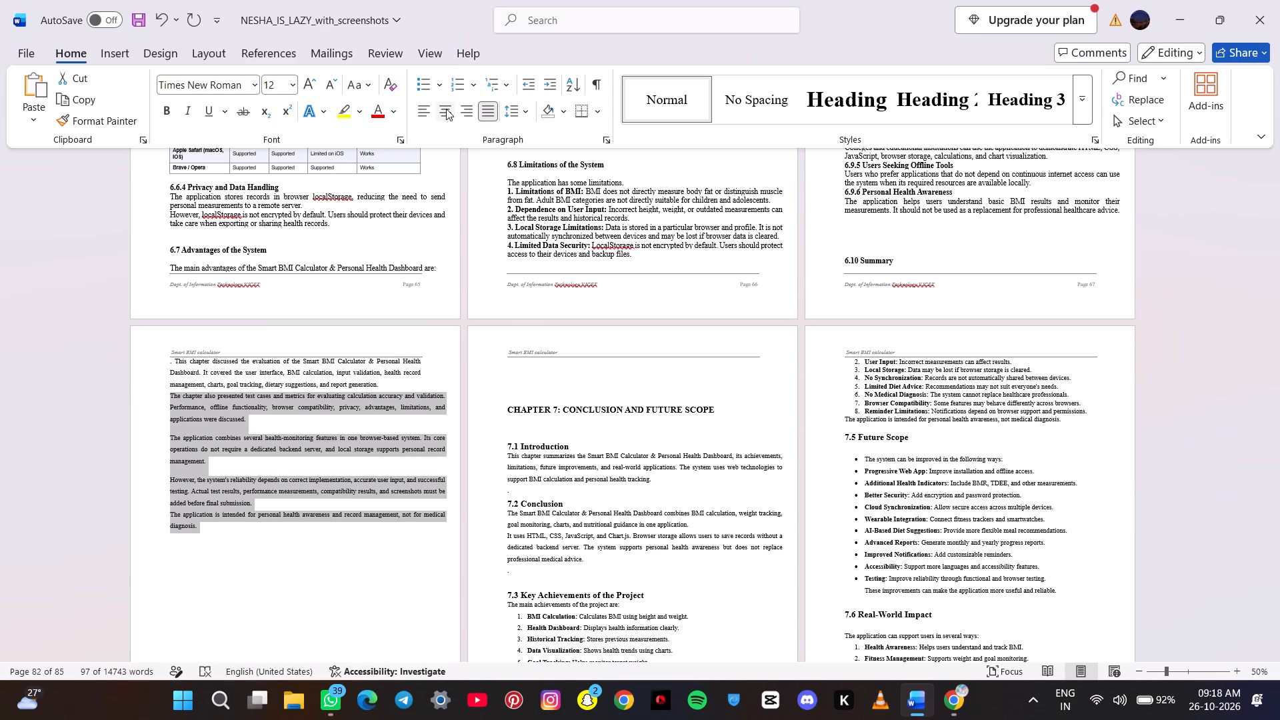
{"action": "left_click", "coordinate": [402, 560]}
Look back through Chapter 6 to the end of Chapter 5, then through to the Chapter 7 summary, checking layout and spacing.
{"action": "scroll", "coordinate": [402, 560], "scroll_direction": "up", "scroll_amount": 5}
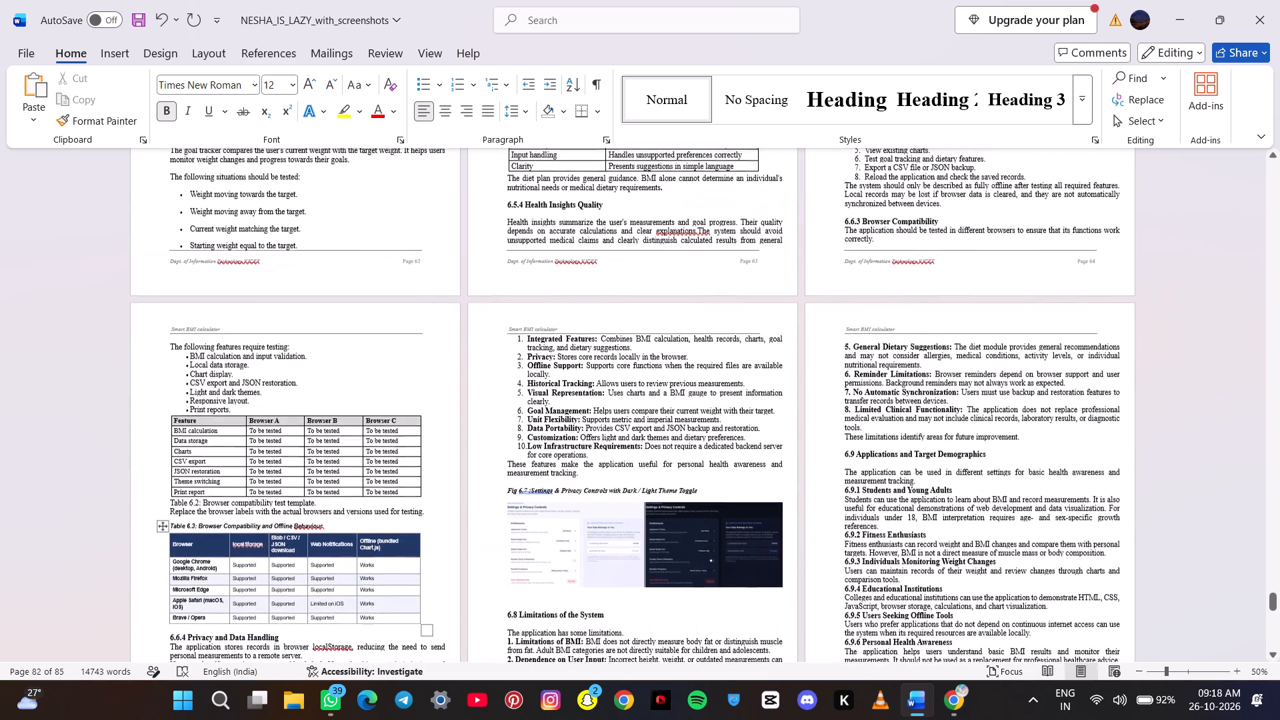
{"action": "scroll", "coordinate": [402, 560], "scroll_direction": "up", "scroll_amount": 4}
{"action": "scroll", "coordinate": [402, 560], "scroll_direction": "down", "scroll_amount": 1, "text": "ctrl"}
{"action": "scroll", "coordinate": [402, 560], "scroll_direction": "up", "scroll_amount": 1, "text": "ctrl"}
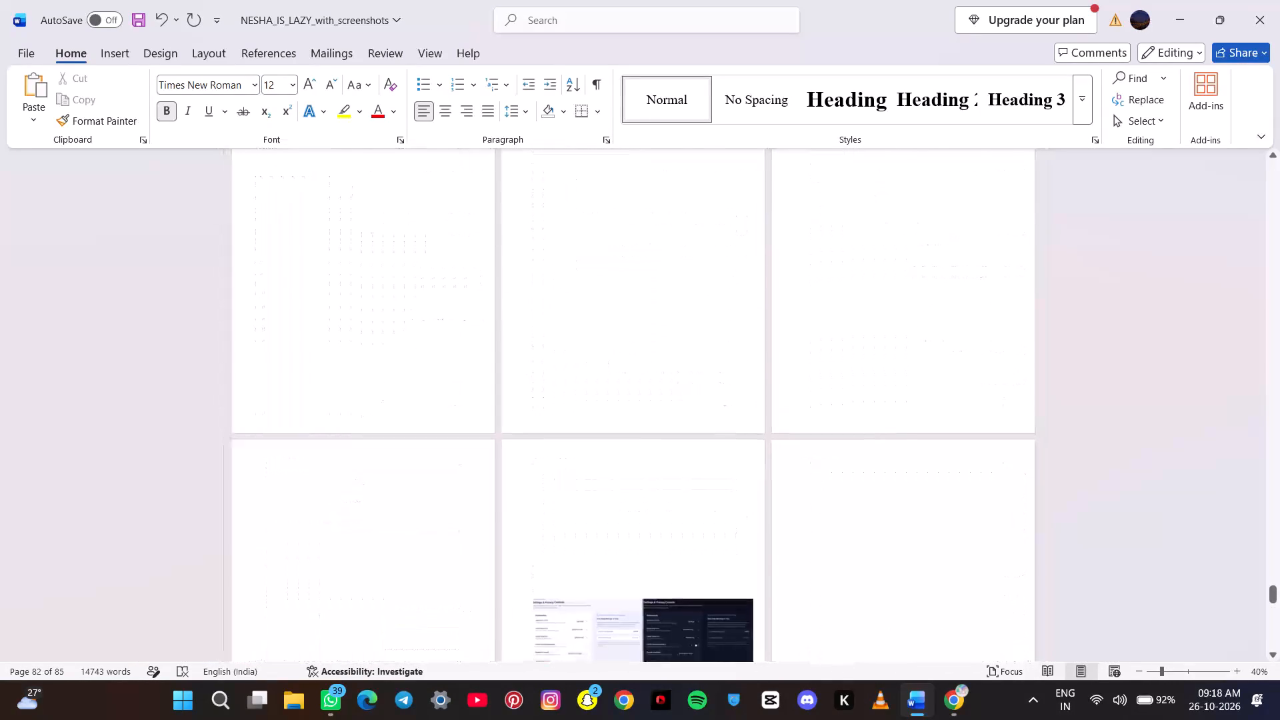
{"action": "scroll", "coordinate": [655, 399], "scroll_direction": "up", "scroll_amount": 2}
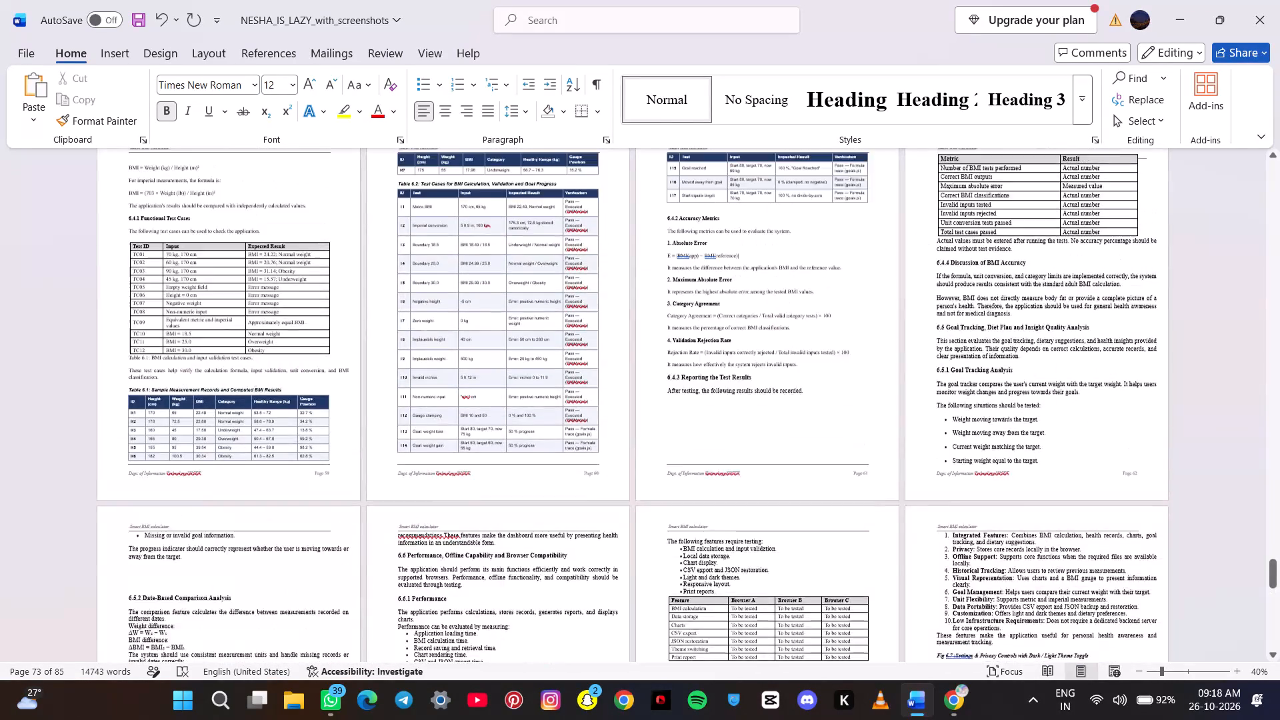
{"action": "scroll", "coordinate": [655, 399], "scroll_direction": "up", "scroll_amount": 8}
{"action": "scroll", "coordinate": [655, 399], "scroll_direction": "right", "scroll_amount": 1}
{"action": "scroll", "coordinate": [655, 399], "scroll_direction": "up", "scroll_amount": 1}
{"action": "scroll", "coordinate": [655, 399], "scroll_direction": "down", "scroll_amount": 2}
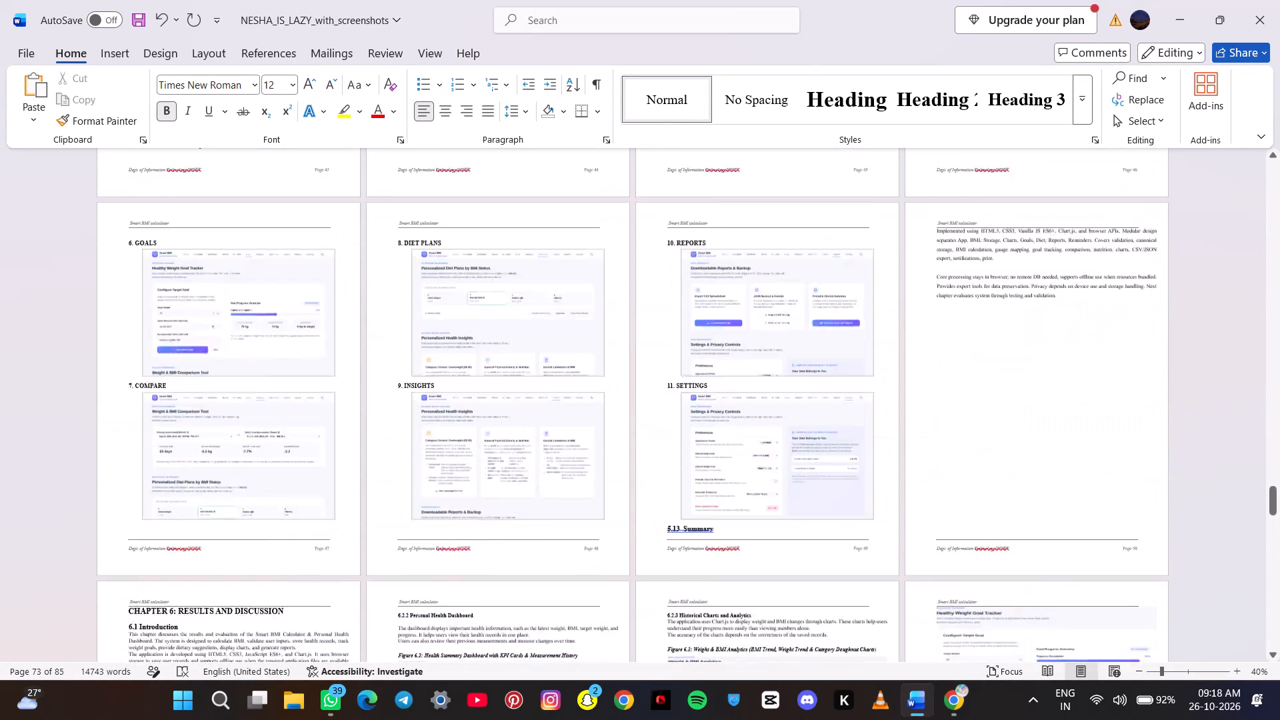
{"action": "scroll", "coordinate": [655, 399], "scroll_direction": "down", "scroll_amount": 7}
{"action": "scroll", "coordinate": [655, 399], "scroll_direction": "left", "scroll_amount": 1}
{"action": "scroll", "coordinate": [655, 399], "scroll_direction": "up", "scroll_amount": 2}
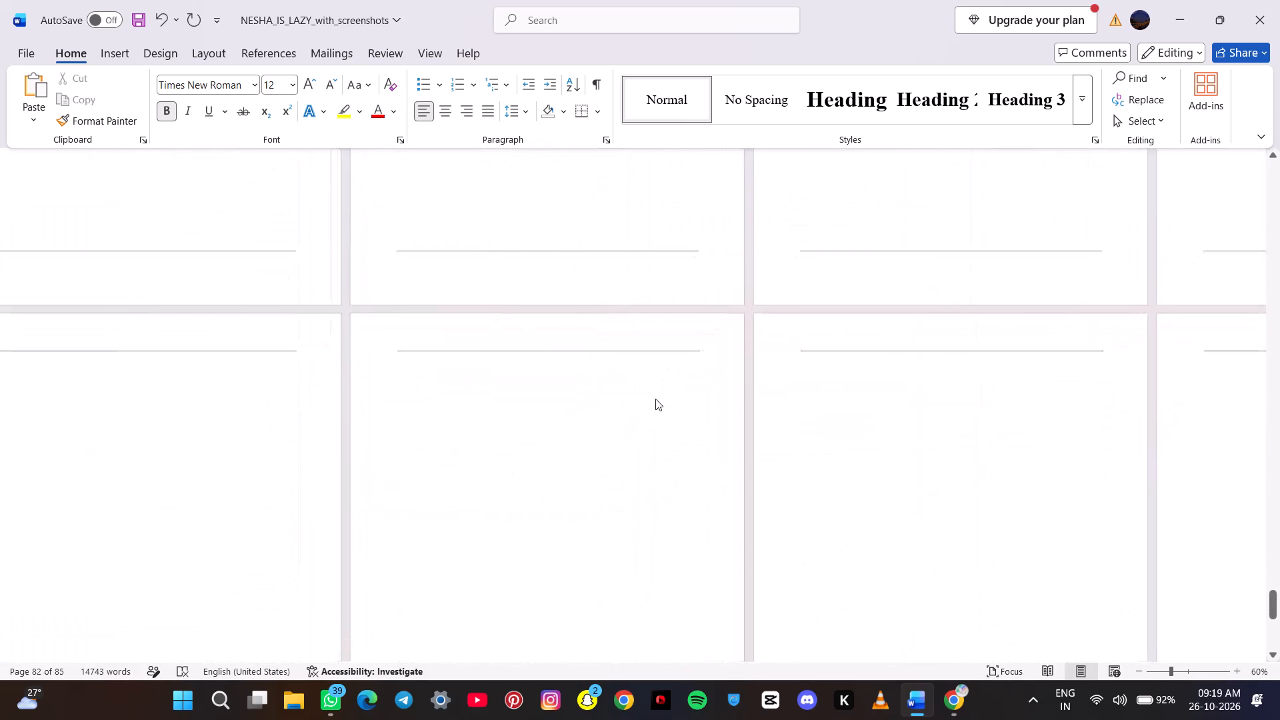
{"action": "scroll", "coordinate": [655, 399], "scroll_direction": "down", "scroll_amount": 5}
{"action": "scroll", "coordinate": [655, 399], "scroll_direction": "up", "scroll_amount": 1}
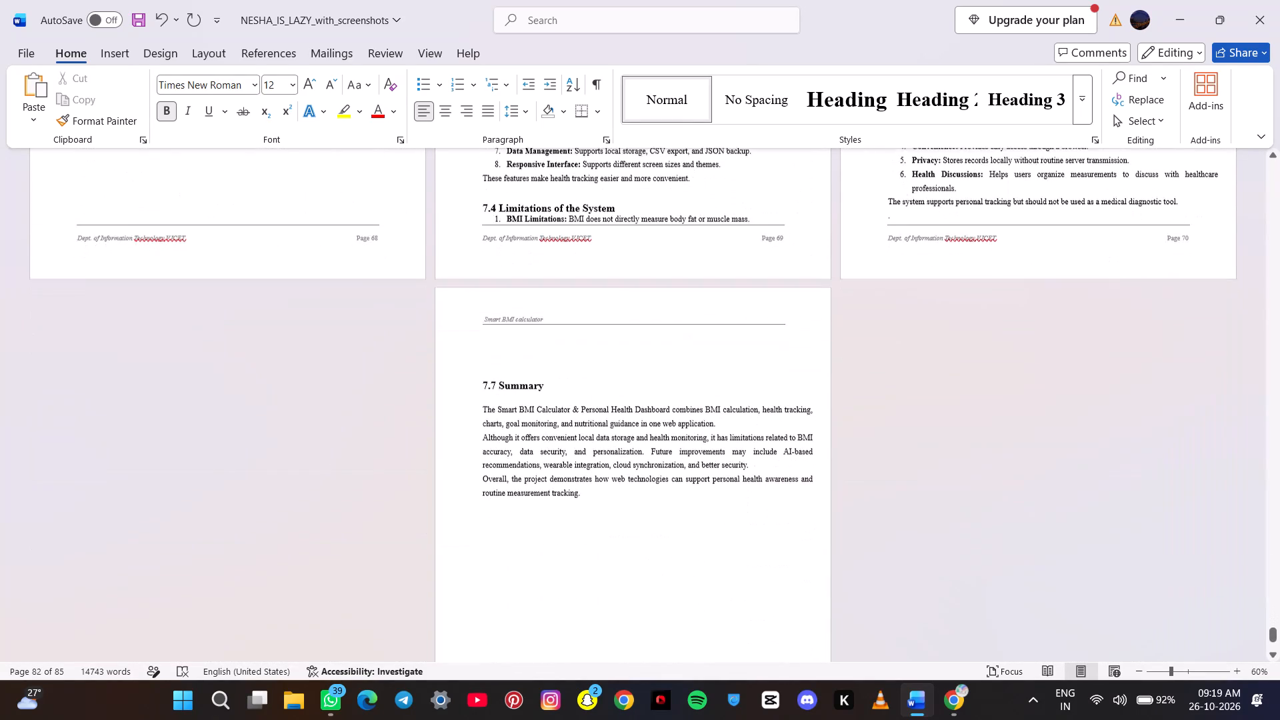
Return to the title pages and look through the whole report to the Chapter 7 summary, checking page layout and formatting.
{"action": "scroll", "coordinate": [655, 399], "scroll_direction": "up", "scroll_amount": 2}
{"action": "scroll", "coordinate": [655, 399], "scroll_direction": "up", "scroll_amount": 20}
{"action": "scroll", "coordinate": [655, 399], "scroll_direction": "up", "scroll_amount": 14}
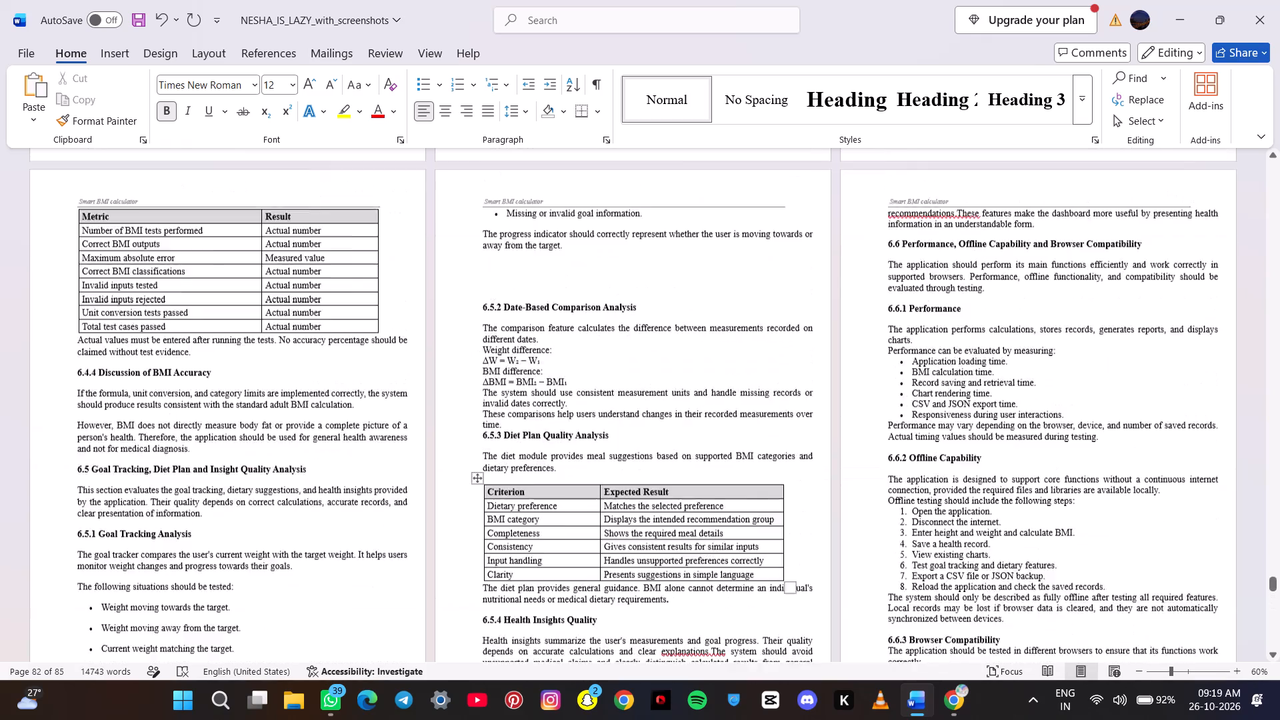
{"action": "scroll", "coordinate": [655, 399], "scroll_direction": "up", "scroll_amount": 16}
{"action": "scroll", "coordinate": [655, 399], "scroll_direction": "down", "scroll_amount": 4}
{"action": "scroll", "coordinate": [655, 399], "scroll_direction": "up", "scroll_amount": 20}
{"action": "scroll", "coordinate": [655, 399], "scroll_direction": "up", "scroll_amount": 20}
{"action": "scroll", "coordinate": [655, 399], "scroll_direction": "up", "scroll_amount": 20}
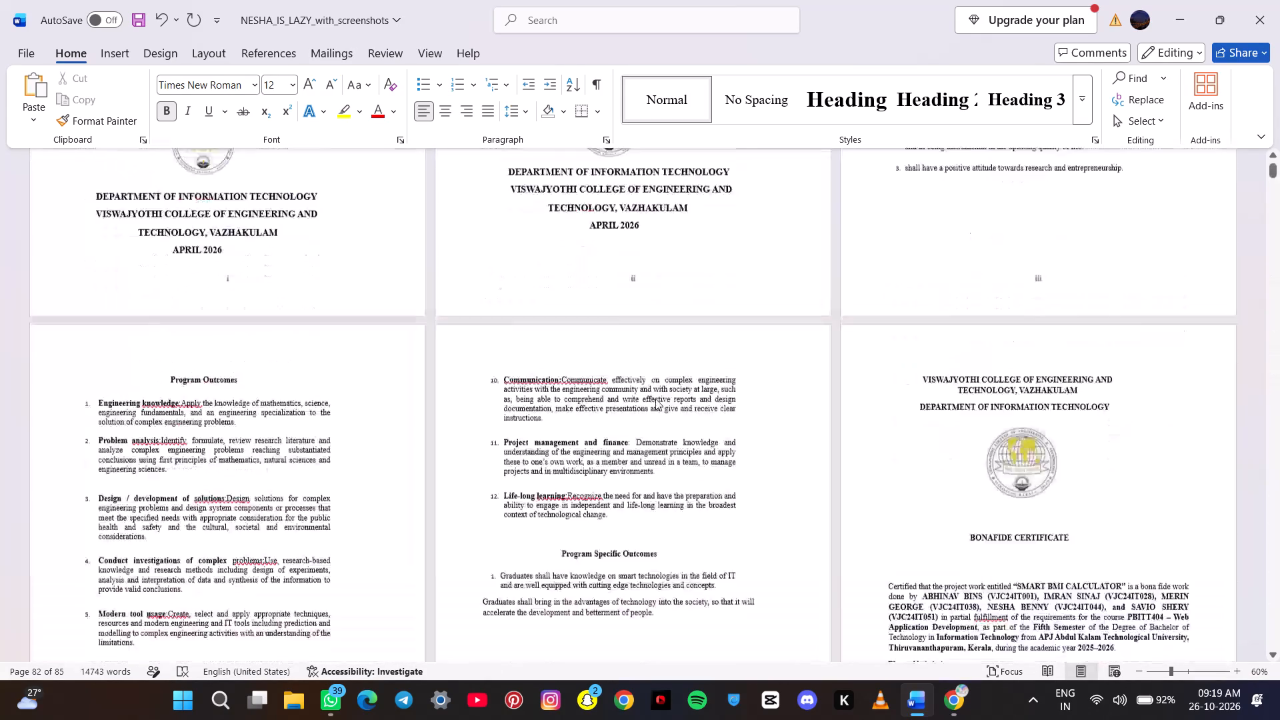
{"action": "scroll", "coordinate": [655, 399], "scroll_direction": "up", "scroll_amount": 8}
{"action": "scroll", "coordinate": [655, 399], "scroll_direction": "down", "scroll_amount": 2}
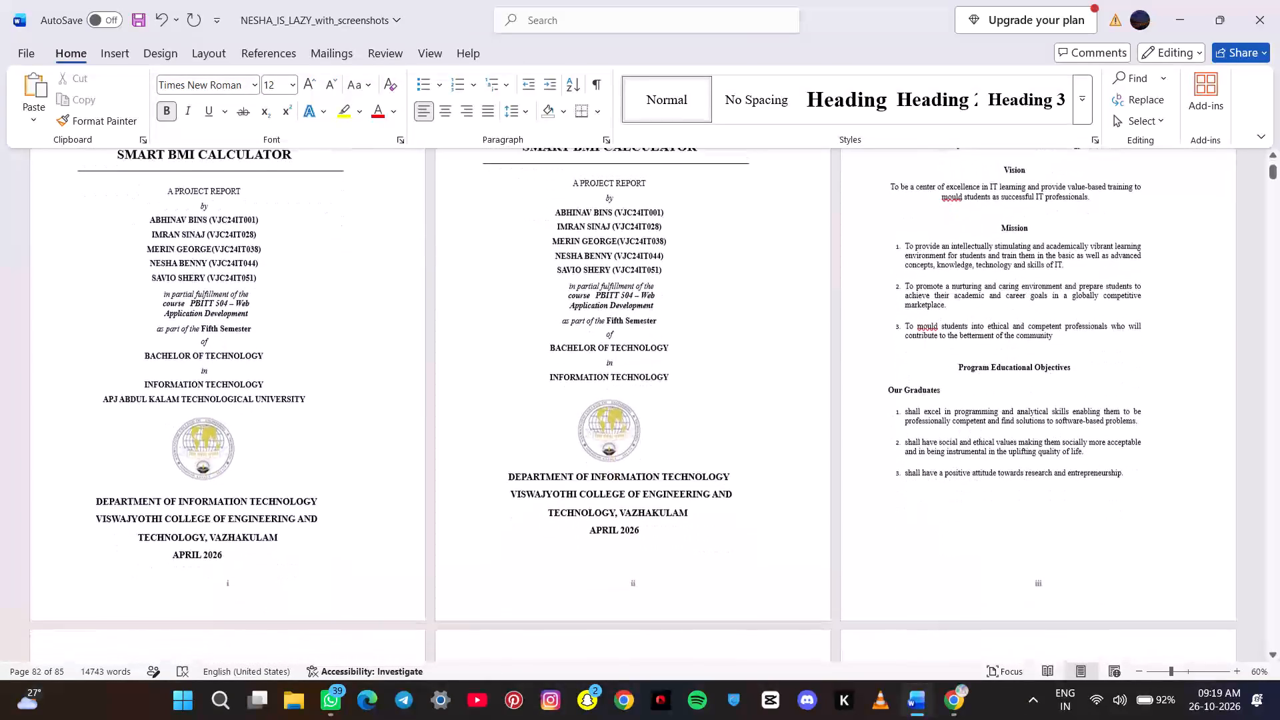
{"action": "scroll", "coordinate": [655, 399], "scroll_direction": "down", "scroll_amount": 7}
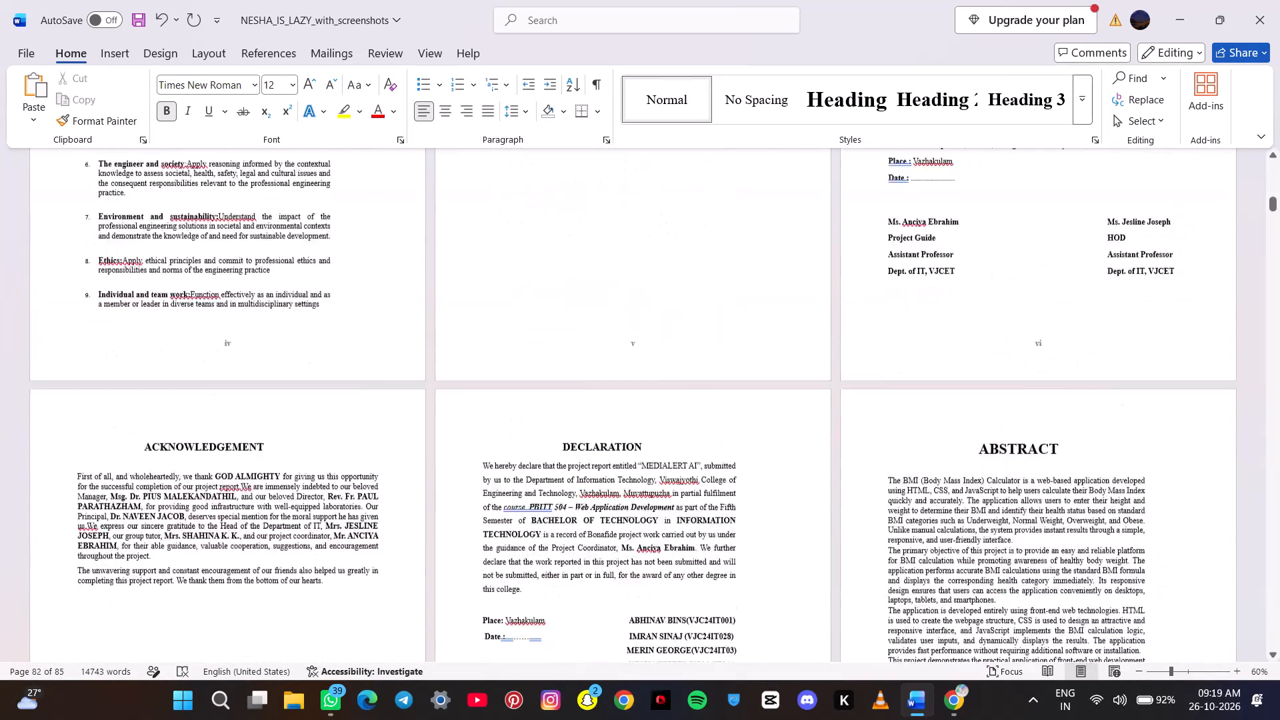
{"action": "scroll", "coordinate": [655, 399], "scroll_direction": "down", "scroll_amount": 16}
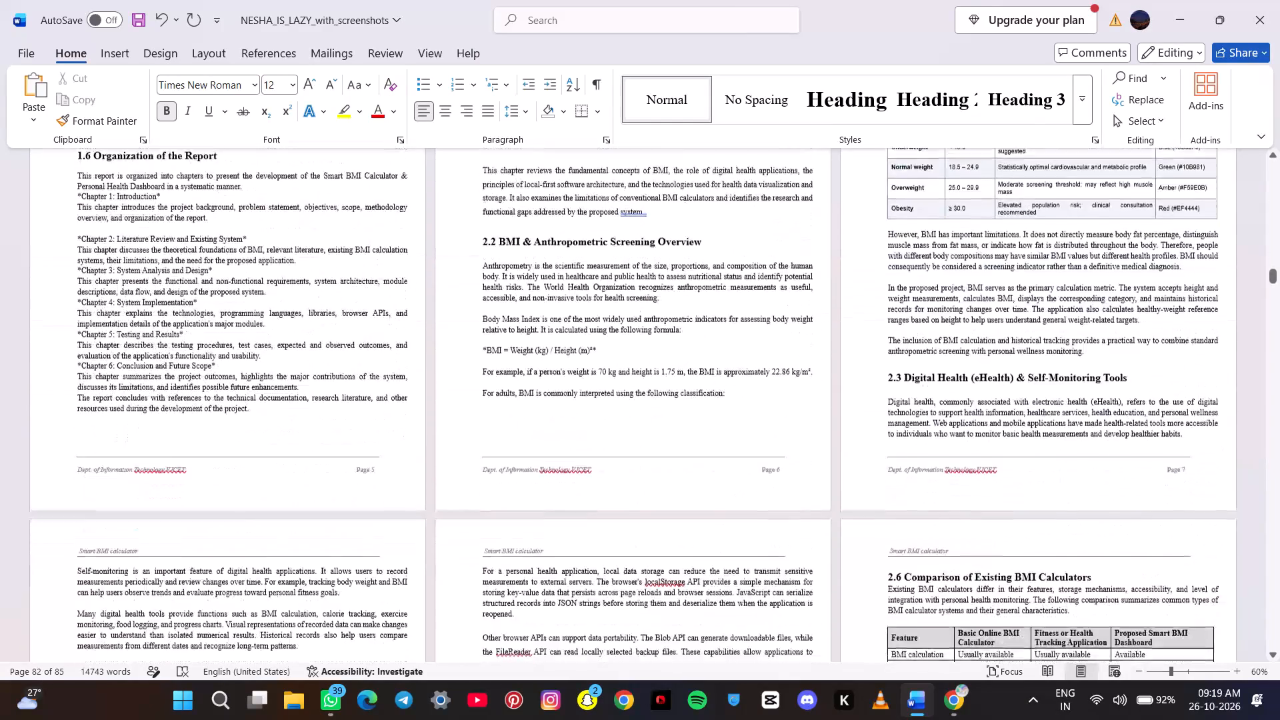
{"action": "scroll", "coordinate": [655, 399], "scroll_direction": "down", "scroll_amount": 9}
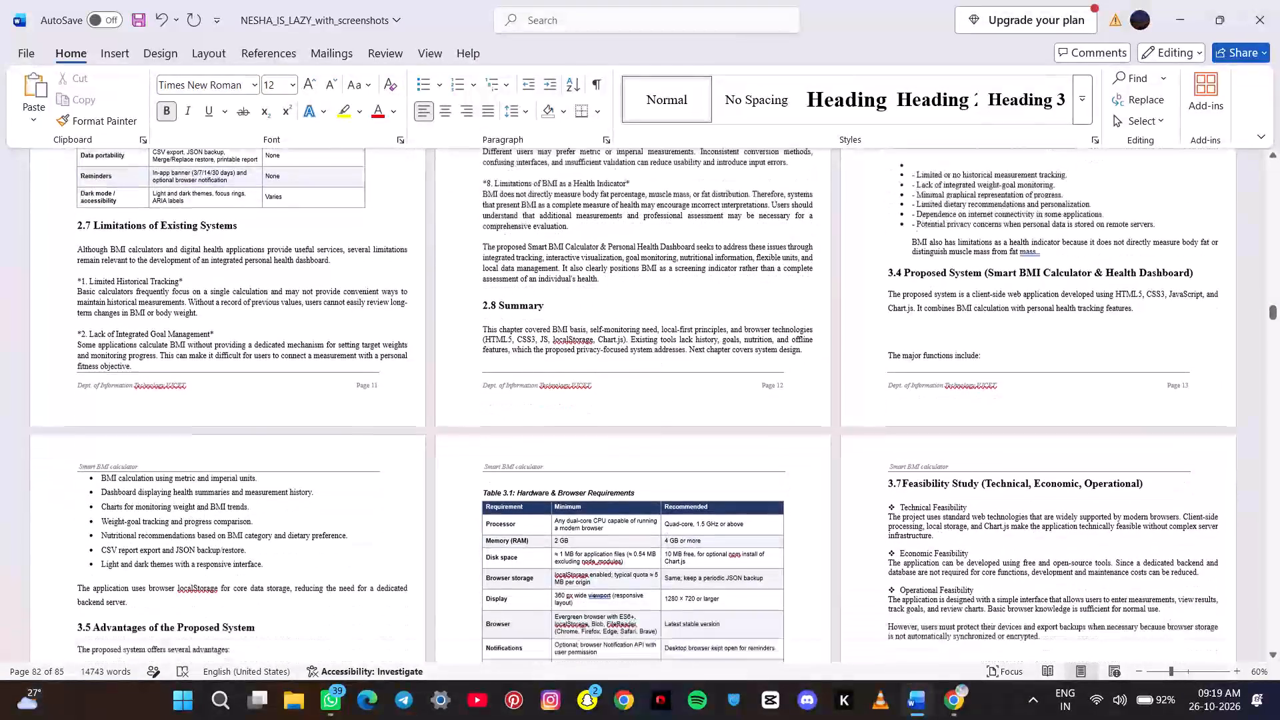
{"action": "scroll", "coordinate": [655, 399], "scroll_direction": "down", "scroll_amount": 17}
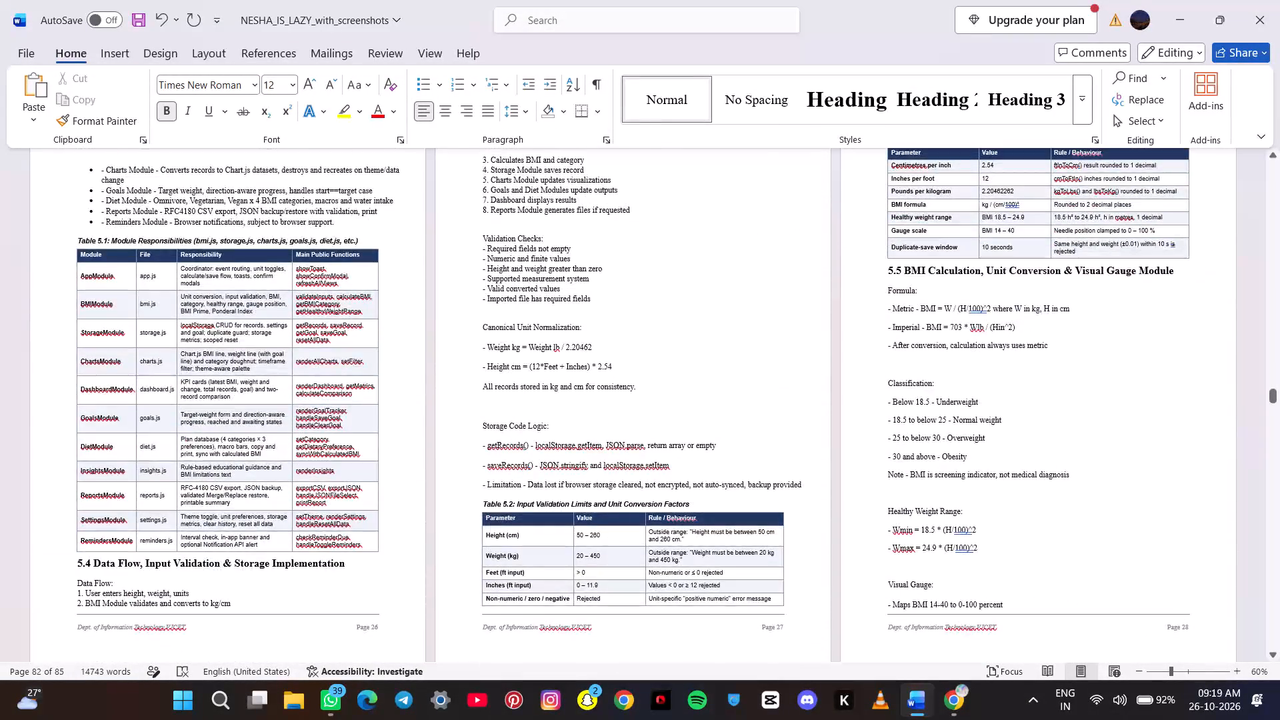
{"action": "scroll", "coordinate": [655, 399], "scroll_direction": "down", "scroll_amount": 20}
{"action": "scroll", "coordinate": [655, 399], "scroll_direction": "down", "scroll_amount": 20}
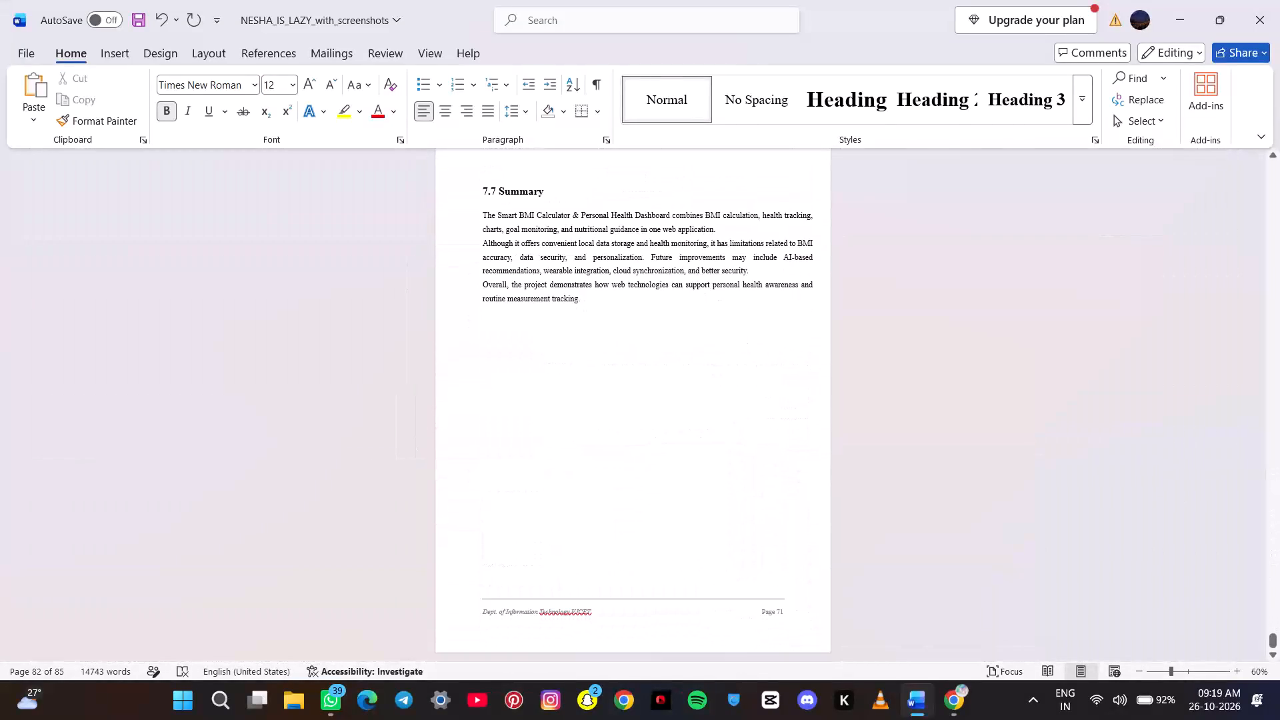
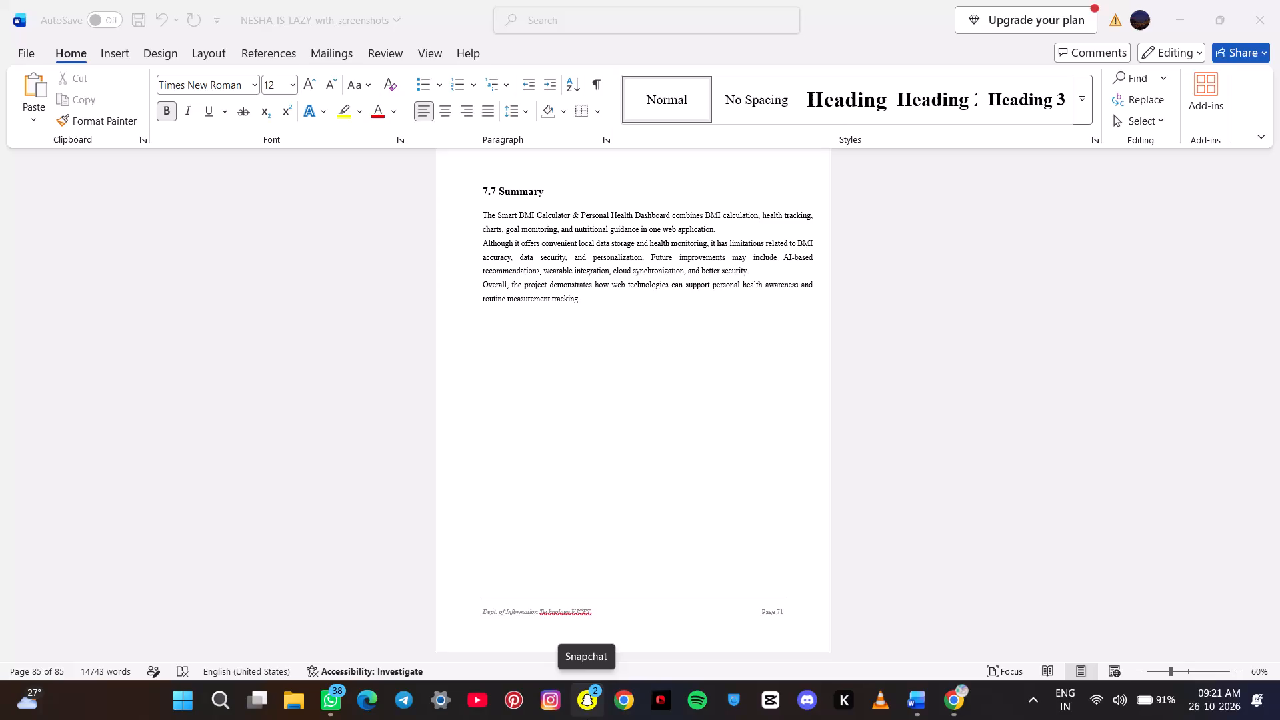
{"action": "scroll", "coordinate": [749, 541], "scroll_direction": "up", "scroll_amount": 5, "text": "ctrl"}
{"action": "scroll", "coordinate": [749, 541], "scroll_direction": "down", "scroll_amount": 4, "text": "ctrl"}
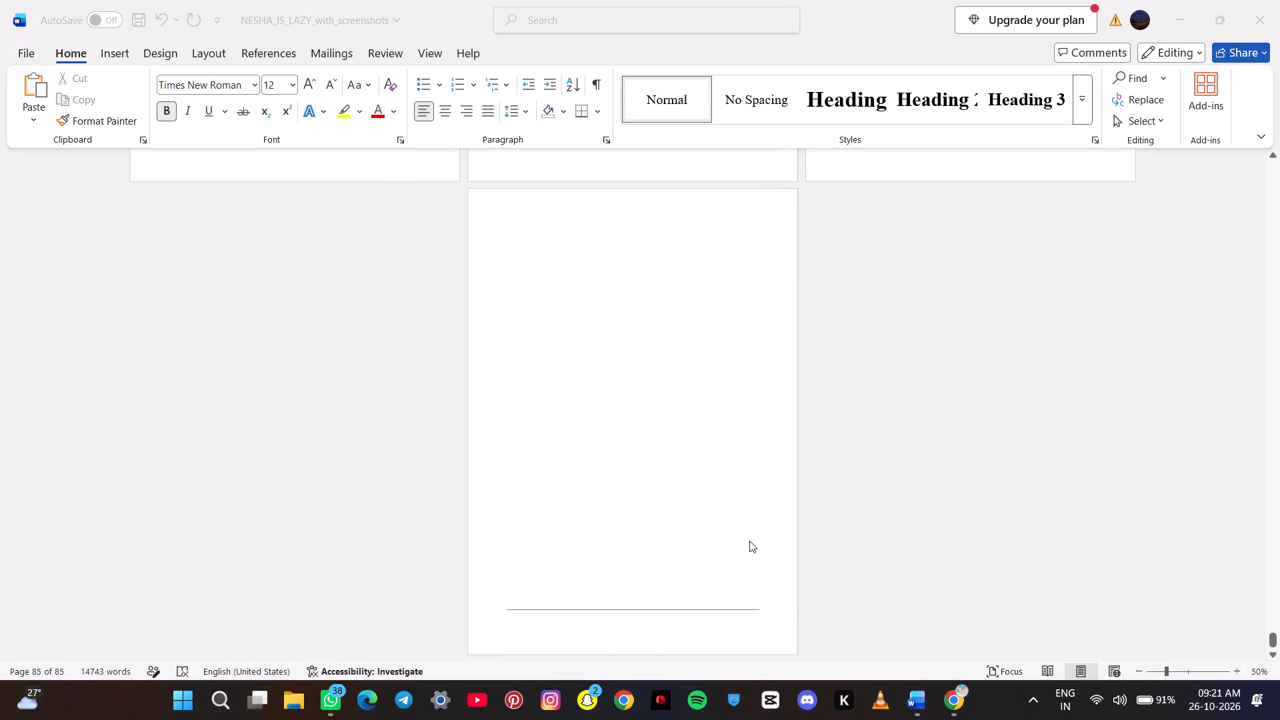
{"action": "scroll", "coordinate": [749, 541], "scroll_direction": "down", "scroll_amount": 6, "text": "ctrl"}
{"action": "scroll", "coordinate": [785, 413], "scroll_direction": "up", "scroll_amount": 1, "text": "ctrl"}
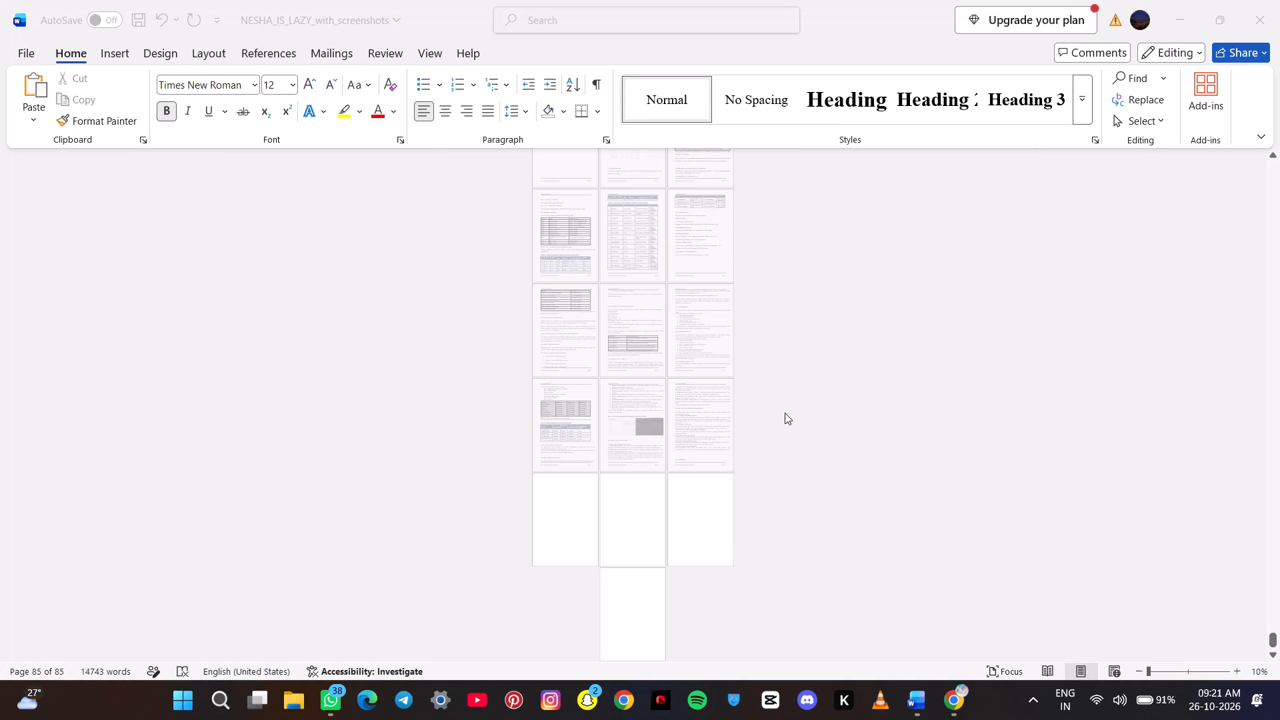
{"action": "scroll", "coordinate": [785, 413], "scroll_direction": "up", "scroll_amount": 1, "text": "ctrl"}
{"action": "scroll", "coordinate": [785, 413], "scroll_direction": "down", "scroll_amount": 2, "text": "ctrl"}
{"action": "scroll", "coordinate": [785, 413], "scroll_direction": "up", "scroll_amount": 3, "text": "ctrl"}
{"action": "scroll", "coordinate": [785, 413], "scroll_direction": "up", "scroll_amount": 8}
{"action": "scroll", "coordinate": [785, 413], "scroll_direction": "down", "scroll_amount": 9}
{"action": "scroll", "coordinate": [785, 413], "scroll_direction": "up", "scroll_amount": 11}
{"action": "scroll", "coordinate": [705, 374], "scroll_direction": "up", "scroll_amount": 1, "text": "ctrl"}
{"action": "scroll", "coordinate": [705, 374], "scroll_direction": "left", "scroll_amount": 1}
Look from the Chapter 6 summary to the report's end and back through Chapter 7 to the 6.10 Summary heading, checking layout.
{"action": "scroll", "coordinate": [705, 374], "scroll_direction": "down", "scroll_amount": 1, "text": "ctrl"}
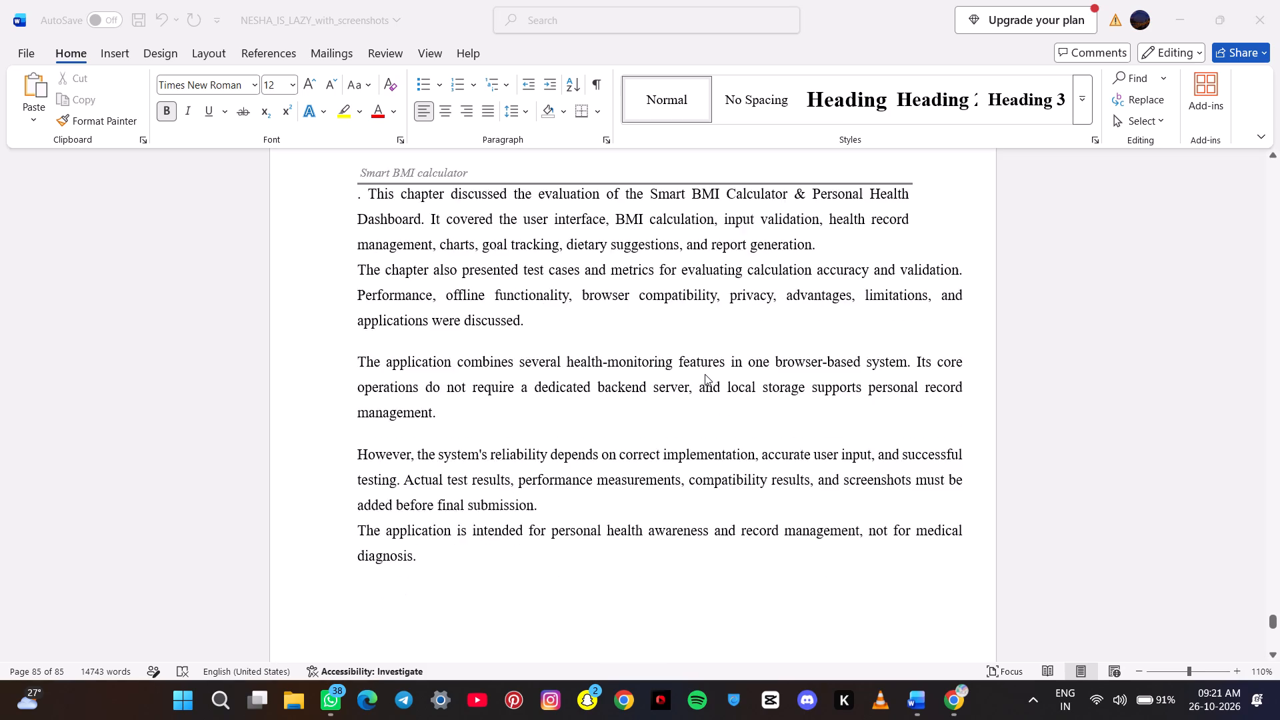
{"action": "scroll", "coordinate": [705, 374], "scroll_direction": "down", "scroll_amount": 4, "text": "ctrl"}
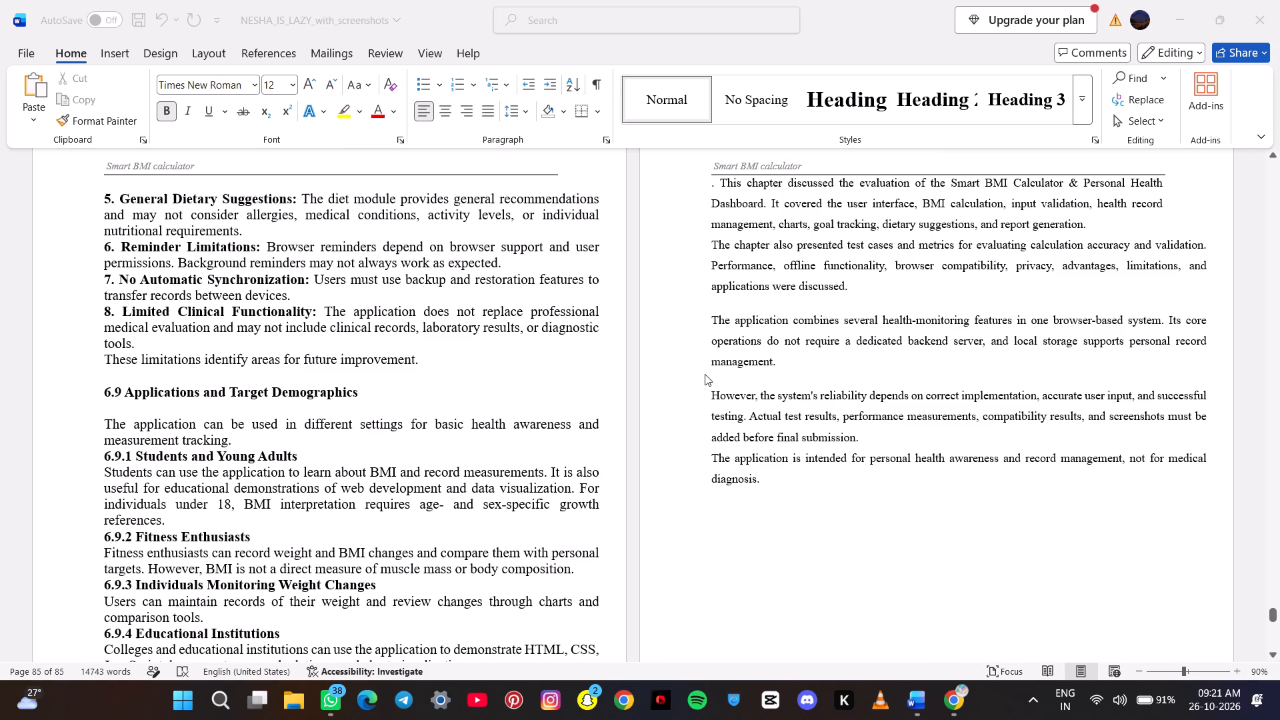
{"action": "scroll", "coordinate": [705, 374], "scroll_direction": "down", "scroll_amount": 6}
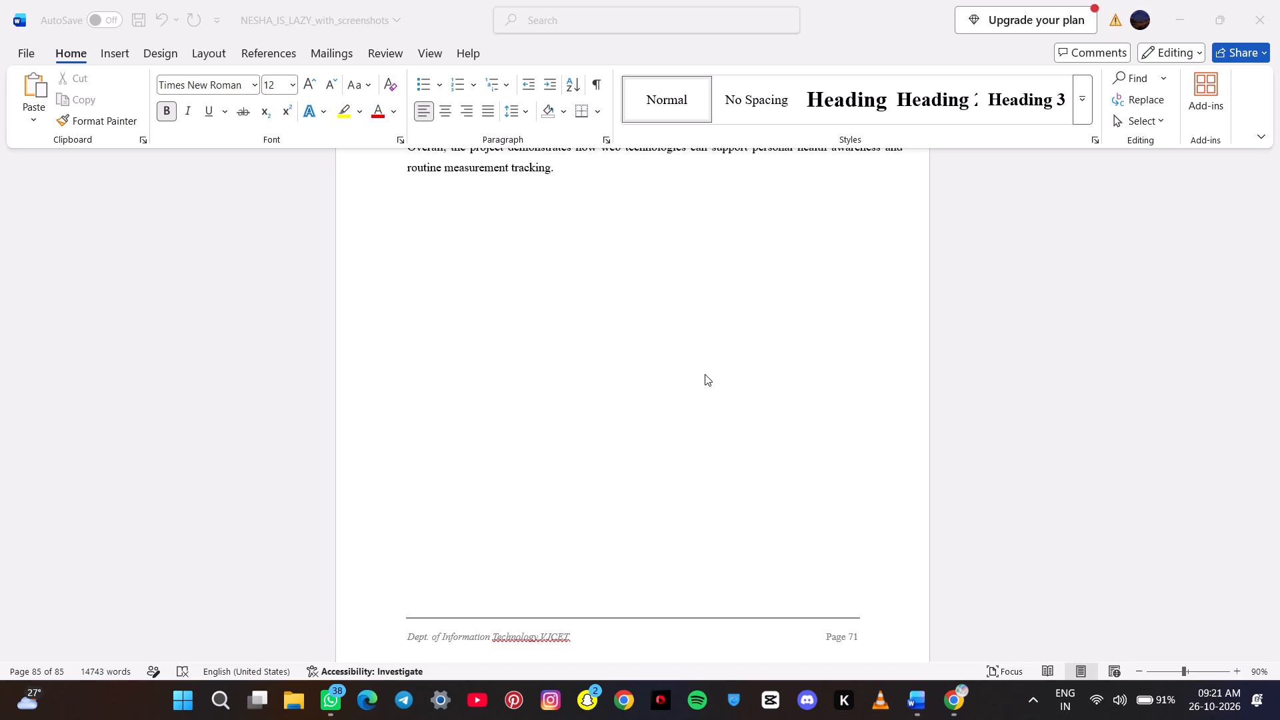
{"action": "scroll", "coordinate": [705, 374], "scroll_direction": "up", "scroll_amount": 5}
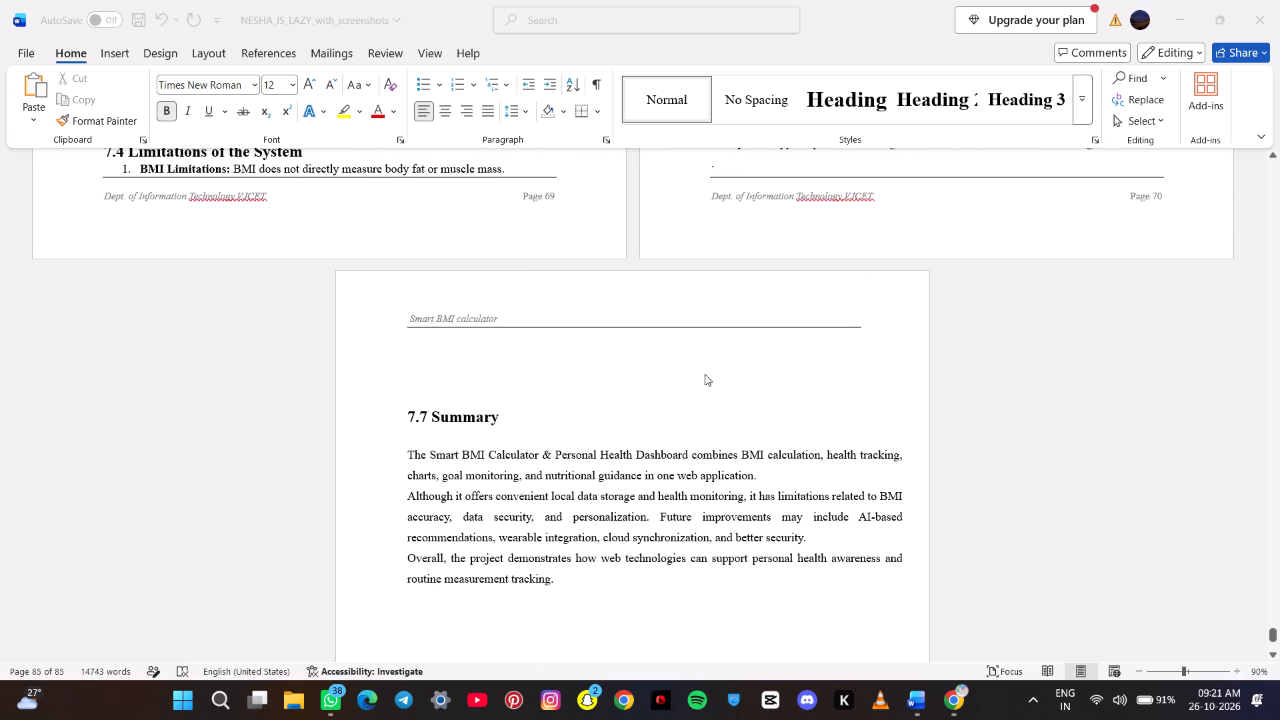
{"action": "scroll", "coordinate": [705, 374], "scroll_direction": "up", "scroll_amount": 2}
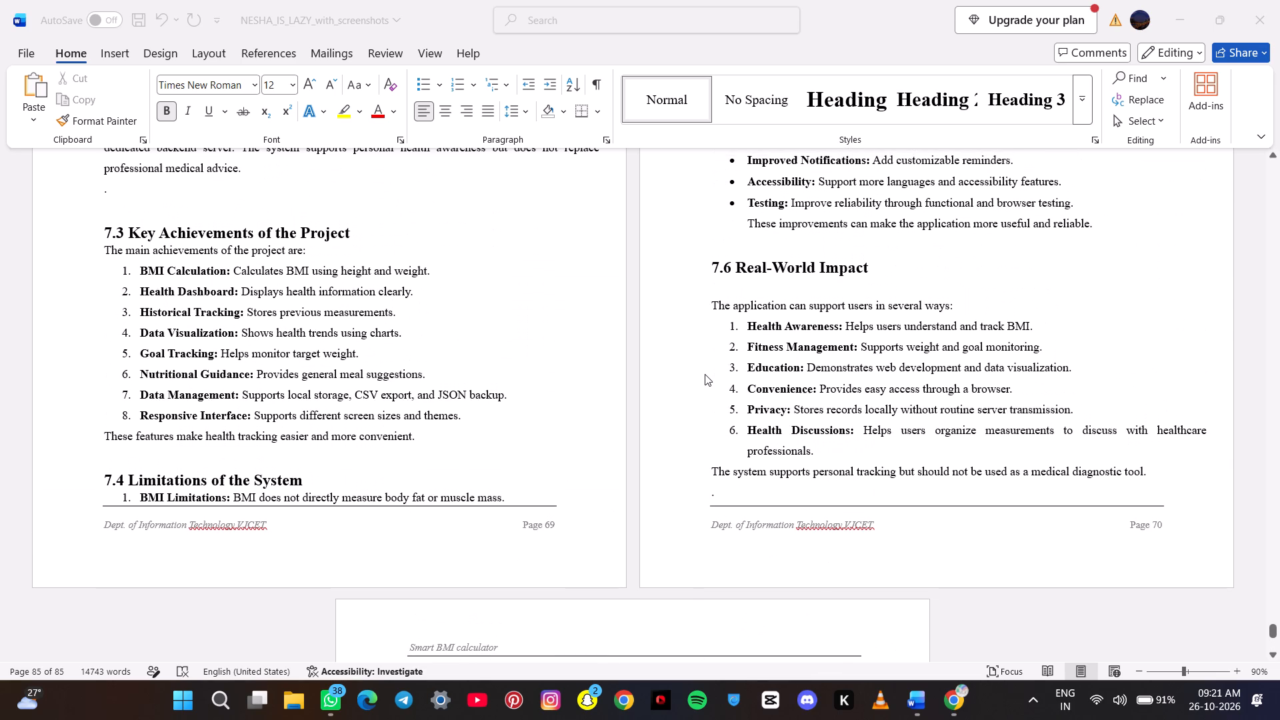
{"action": "scroll", "coordinate": [705, 374], "scroll_direction": "up", "scroll_amount": 1}
{"action": "scroll", "coordinate": [489, 367], "scroll_direction": "up", "scroll_amount": 1}
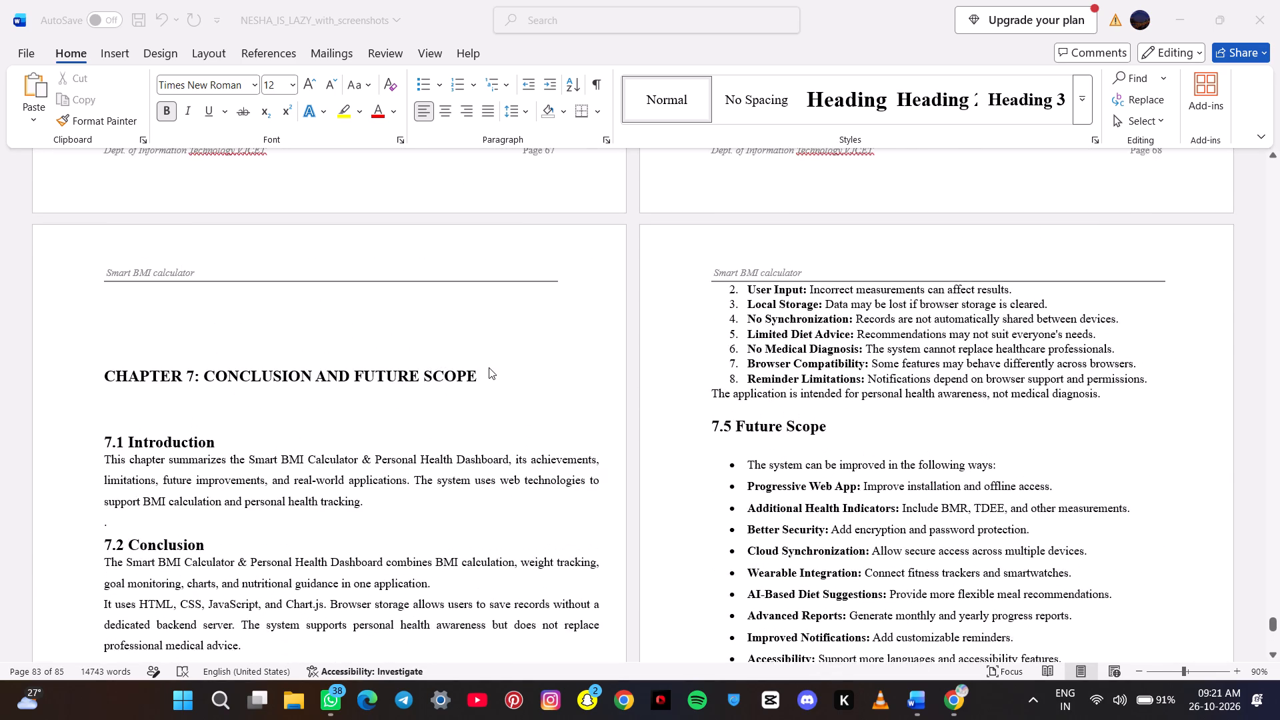
{"action": "scroll", "coordinate": [489, 367], "scroll_direction": "up", "scroll_amount": 5}
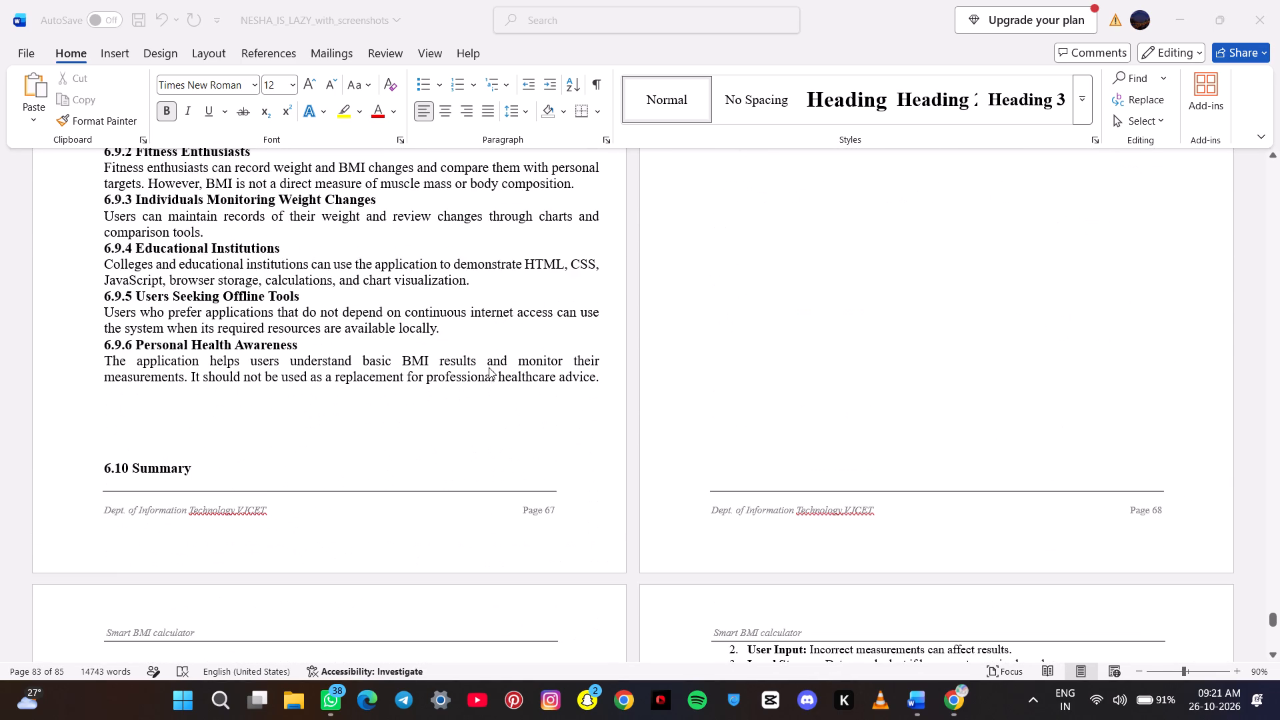
Insert a paragraph break before the 6.10 Summary heading at the end of page 67 to move it onto the next page.
{"action": "scroll", "coordinate": [489, 367], "scroll_direction": "up", "scroll_amount": 4}
{"action": "scroll", "coordinate": [489, 367], "scroll_direction": "down", "scroll_amount": 1}
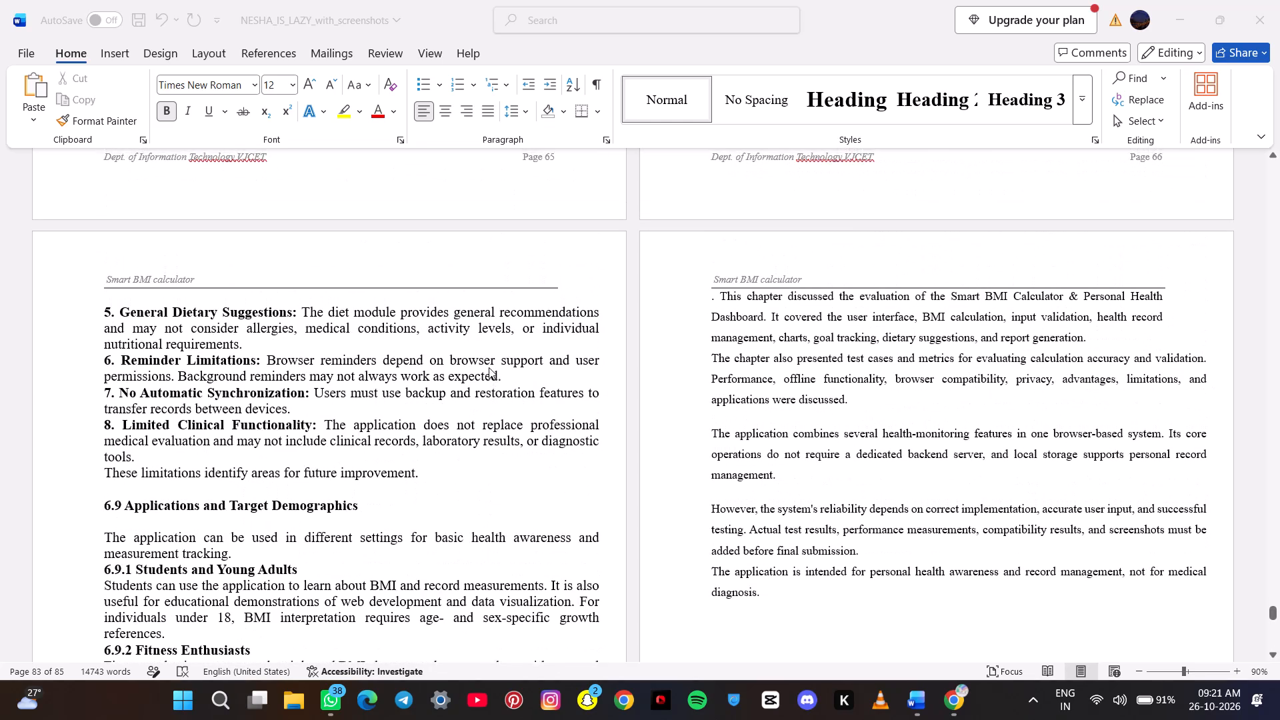
{"action": "scroll", "coordinate": [489, 367], "scroll_direction": "down", "scroll_amount": 1}
{"action": "left_click", "coordinate": [311, 366]}
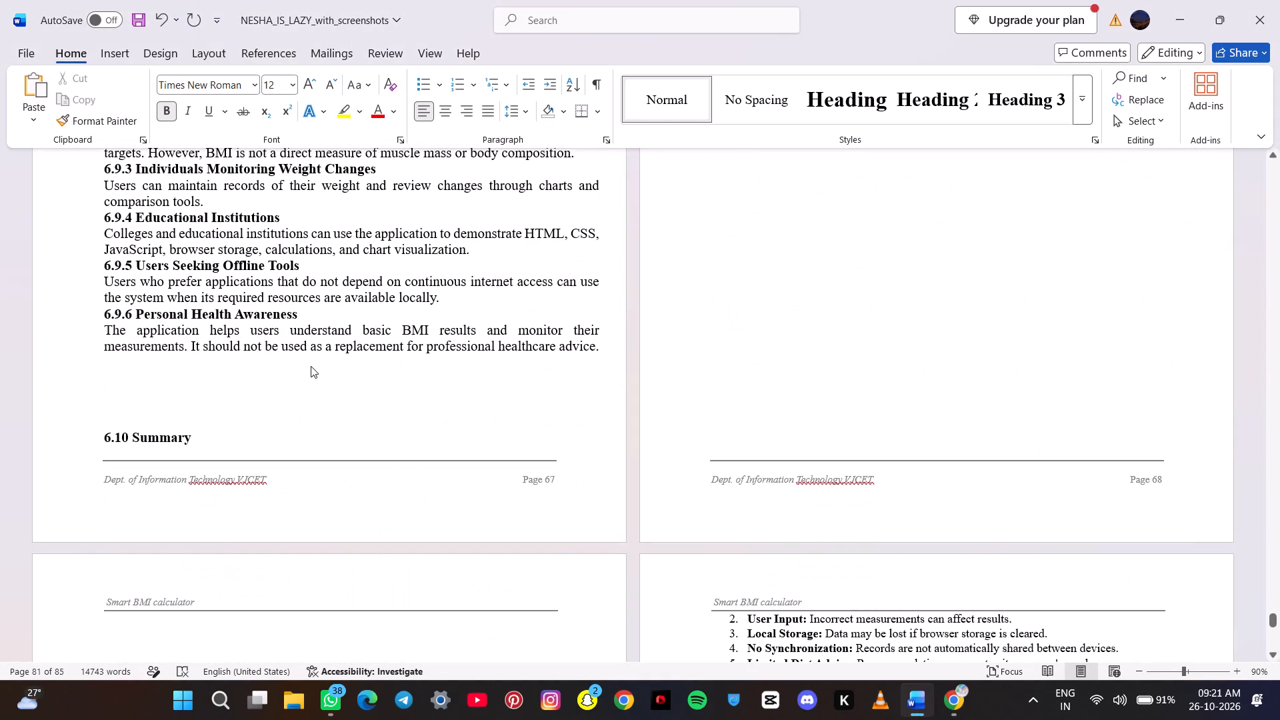
{"action": "left_click", "coordinate": [101, 427]}
{"action": "key", "text": "Return"}
Search the document for "refere", starting from Chapter 6, and close the search after viewing the first match.
{"action": "scroll", "coordinate": [101, 427], "scroll_direction": "up", "scroll_amount": 4}
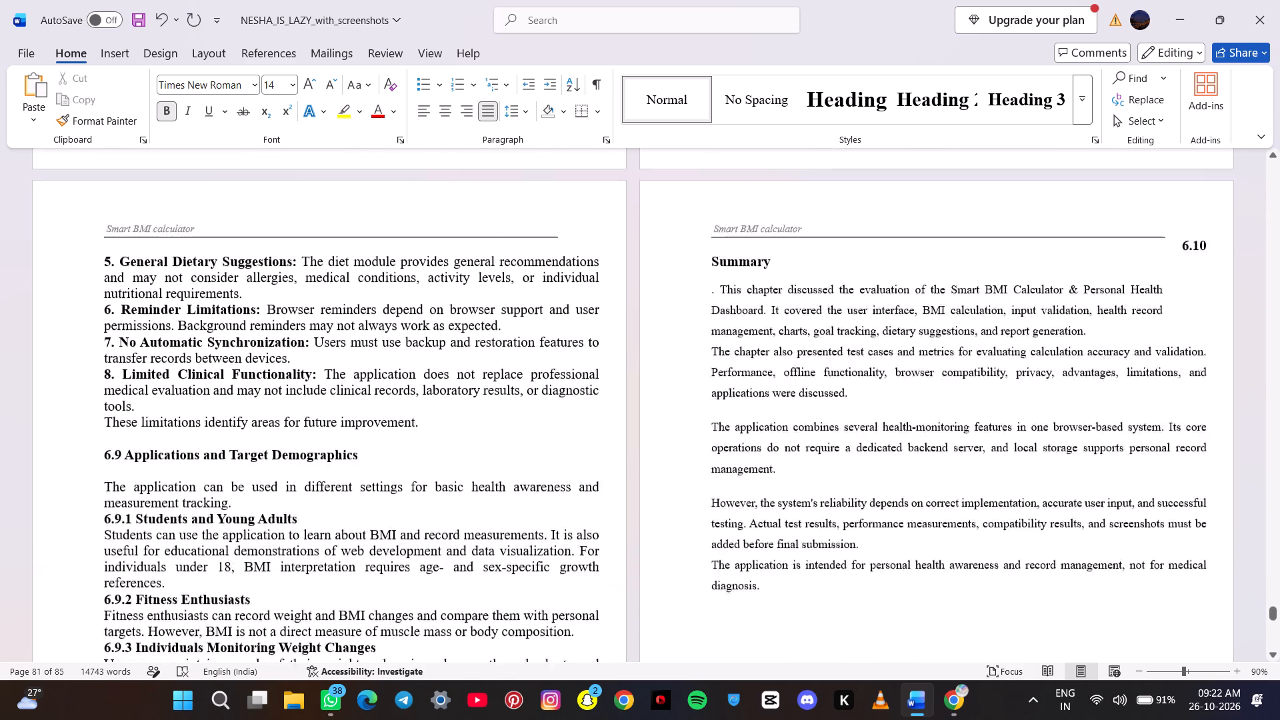
{"action": "scroll", "coordinate": [101, 427], "scroll_direction": "up", "scroll_amount": 4}
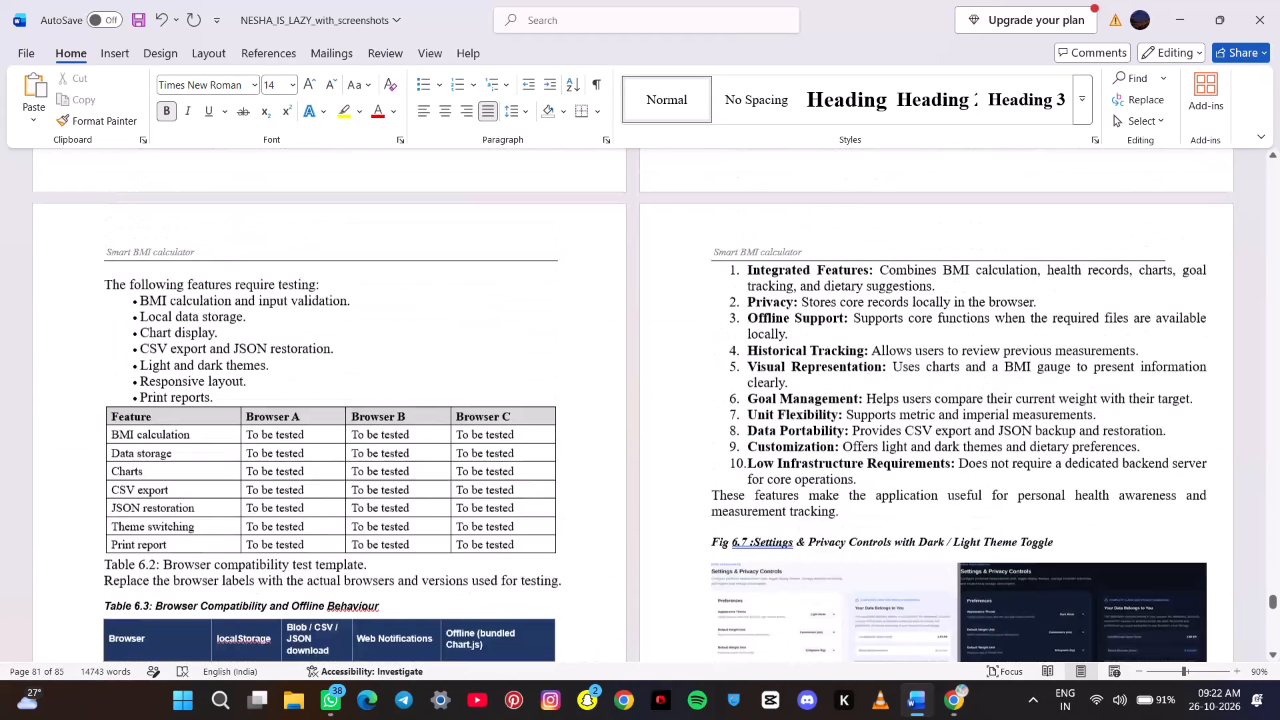
{"action": "scroll", "coordinate": [101, 427], "scroll_direction": "up", "scroll_amount": 1}
{"action": "key", "text": "ctrl+h"}
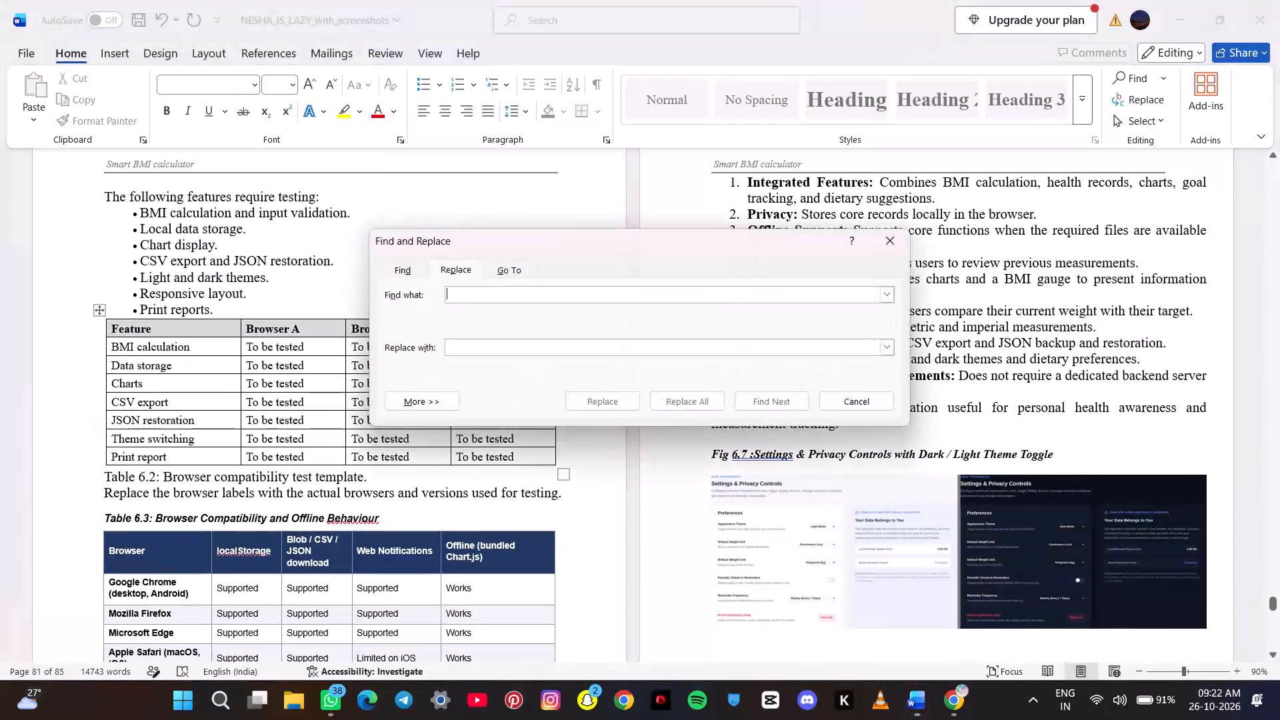
{"action": "type", "text": "referem"}
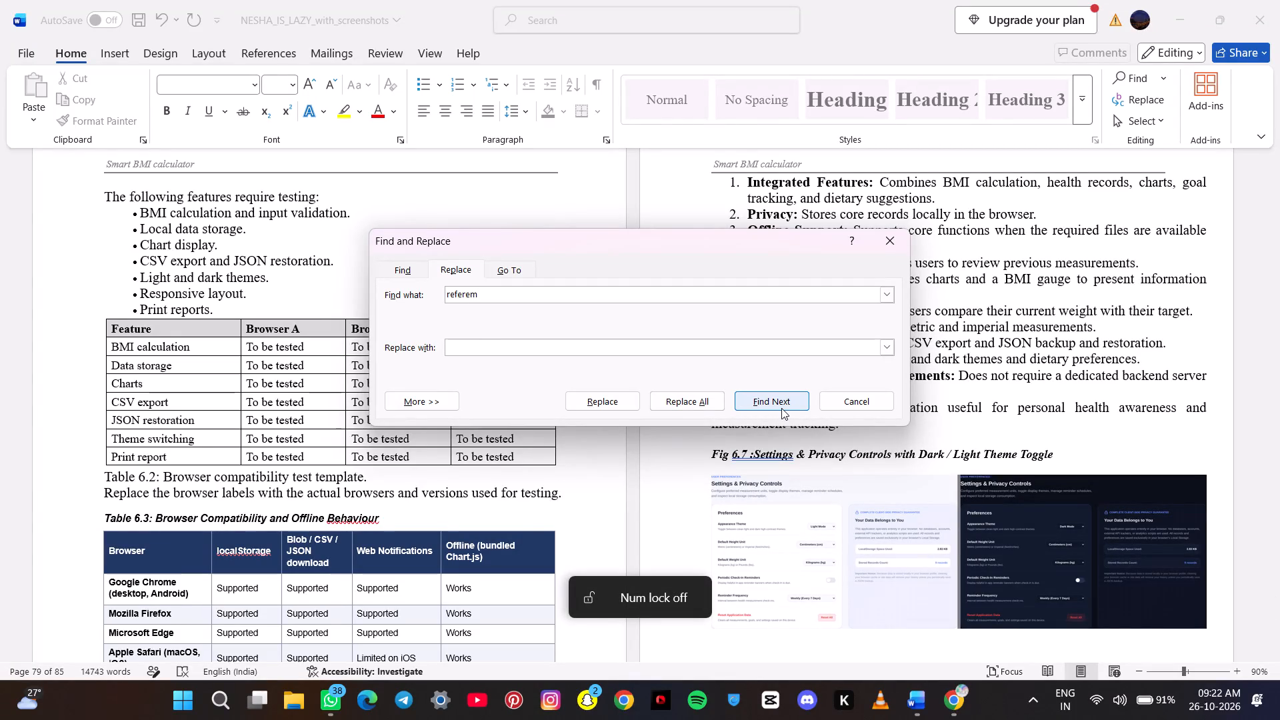
{"action": "key", "text": "Delete"}
{"action": "key", "text": "BackSpace"}
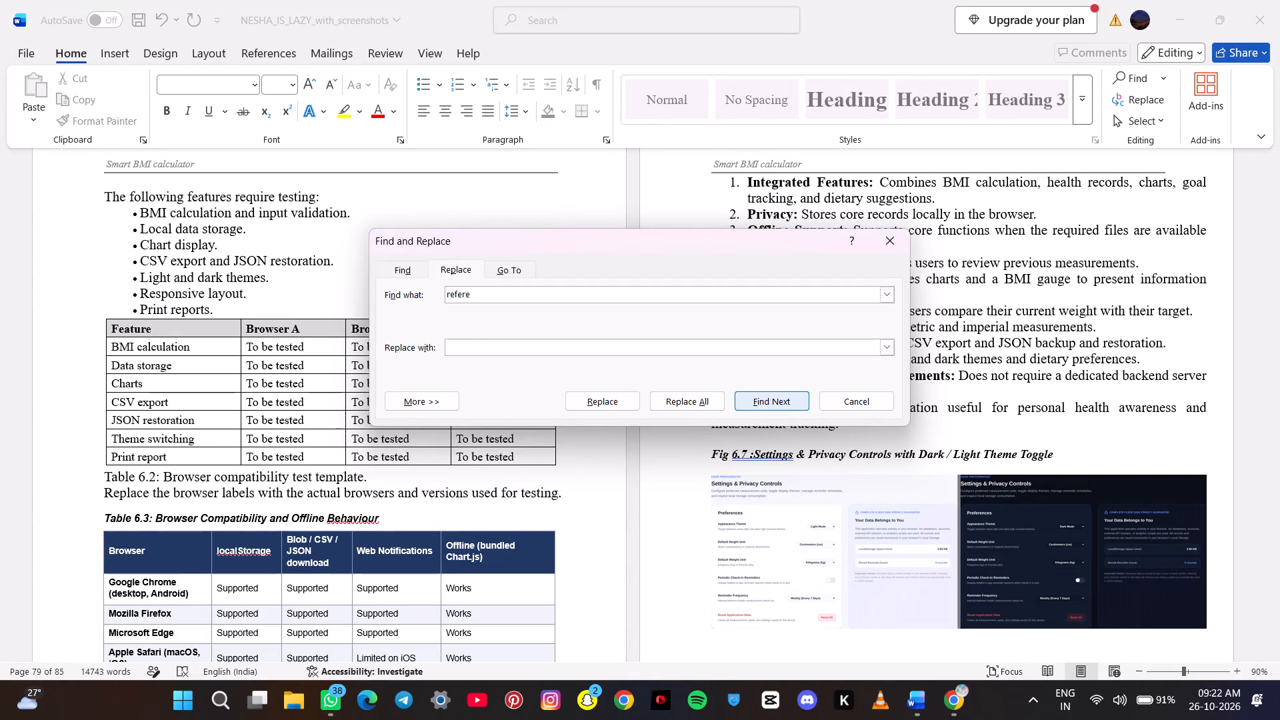
{"action": "left_click", "coordinate": [795, 401]}
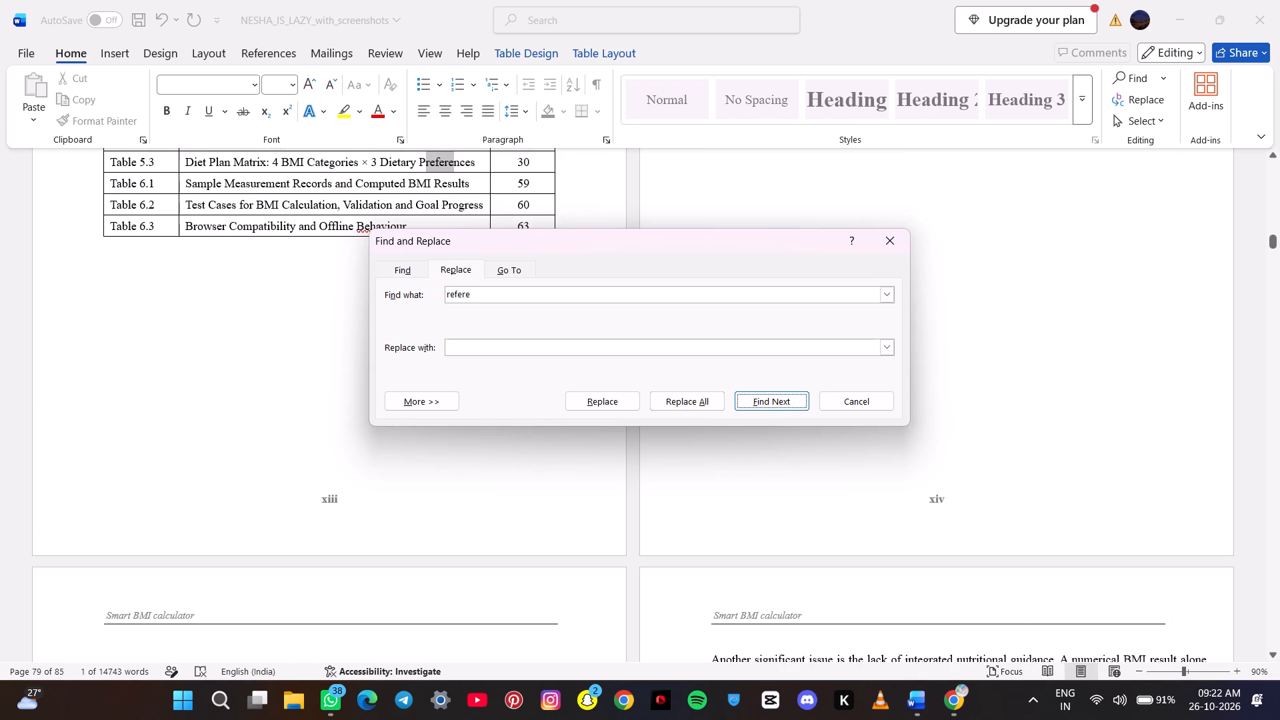
{"action": "scroll", "coordinate": [757, 497], "scroll_direction": "up", "scroll_amount": 6}
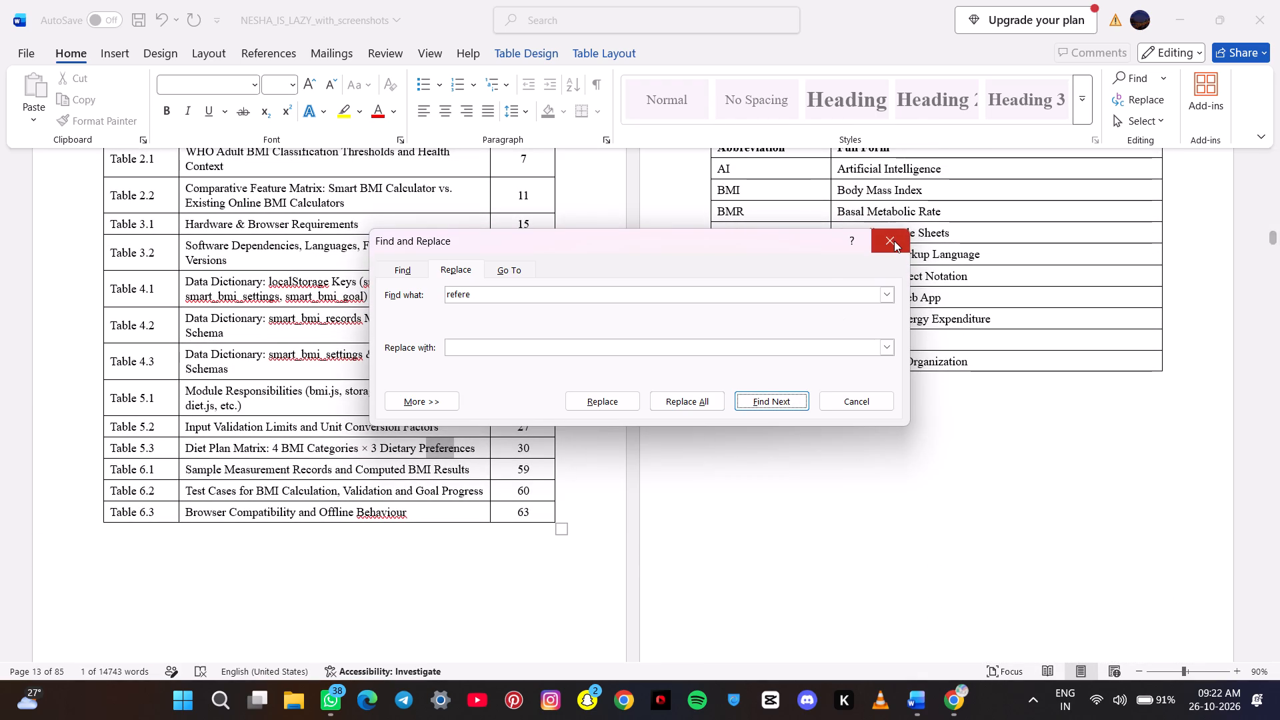
{"action": "left_click", "coordinate": [894, 241]}
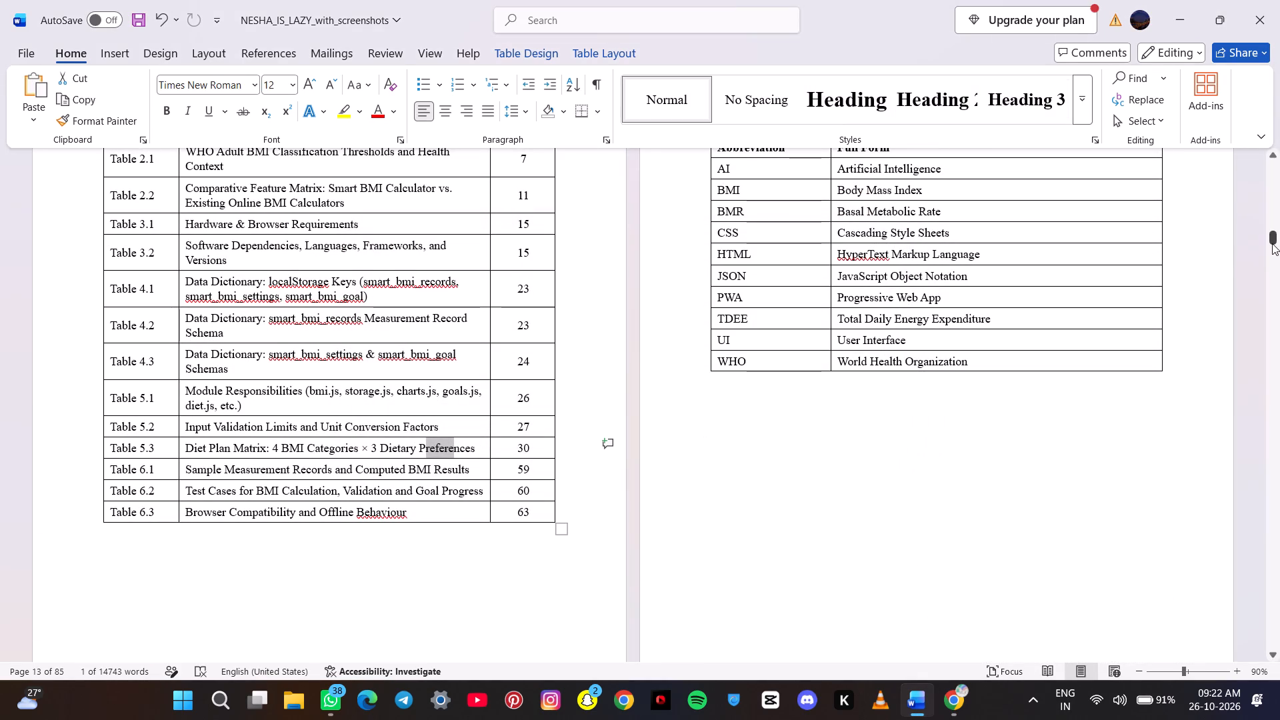
Go to the report's last page and check what follows the Chapter 7 summary.
{"action": "left_click_drag", "start_coordinate": [1272, 243], "coordinate": [1240, 719]}
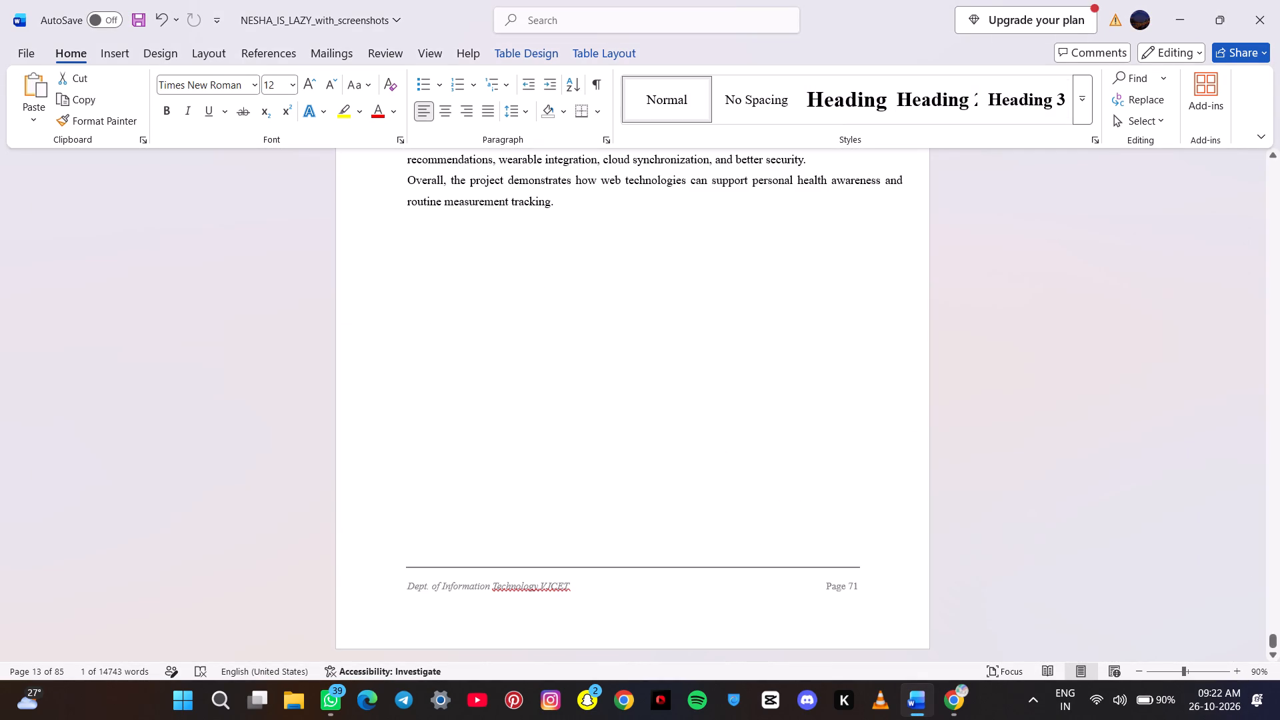
{"action": "scroll", "coordinate": [1119, 421], "scroll_direction": "down", "scroll_amount": 2}
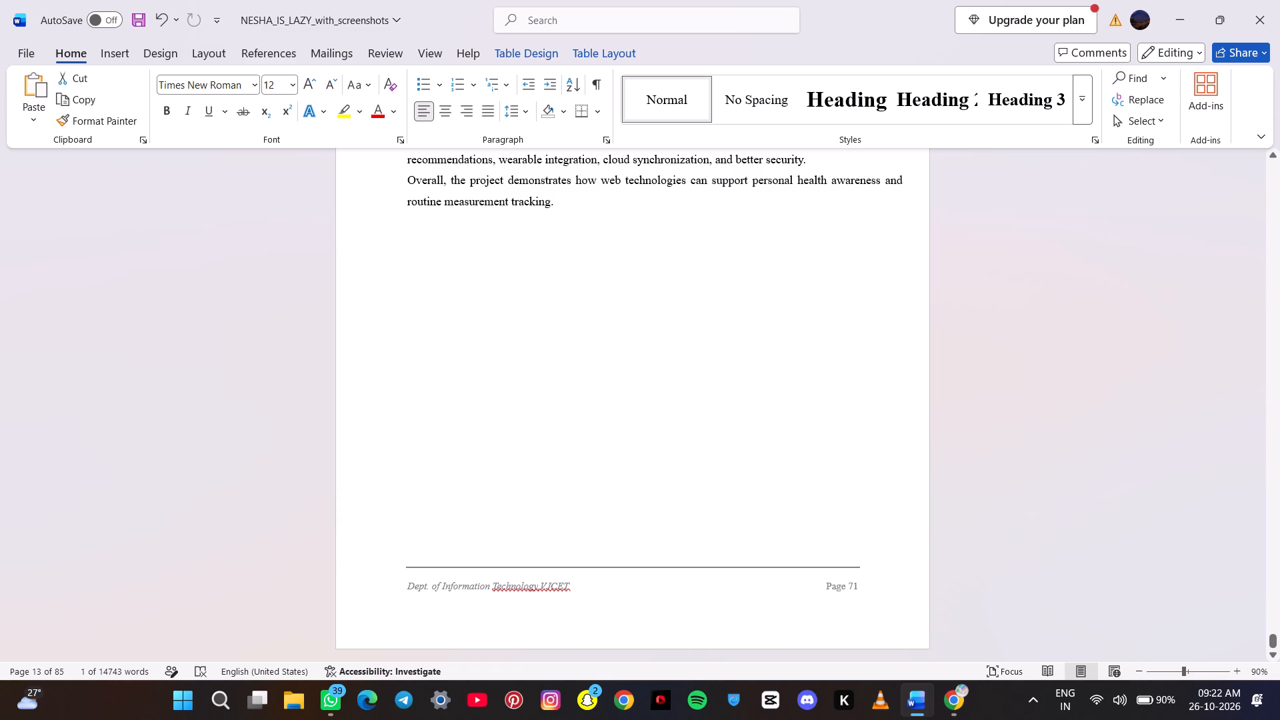
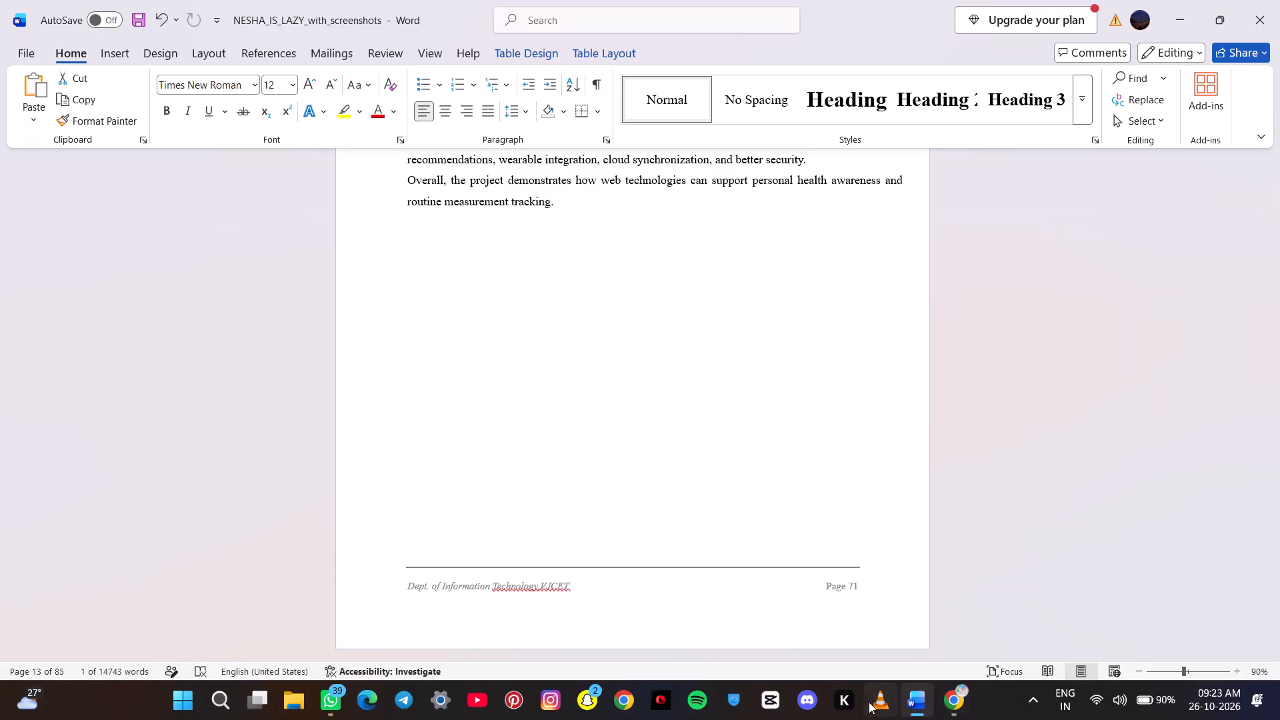
Switch to Chrome and start entering a Google search beginning with "g" on the new tab page.
{"action": "left_click", "coordinate": [963, 699]}
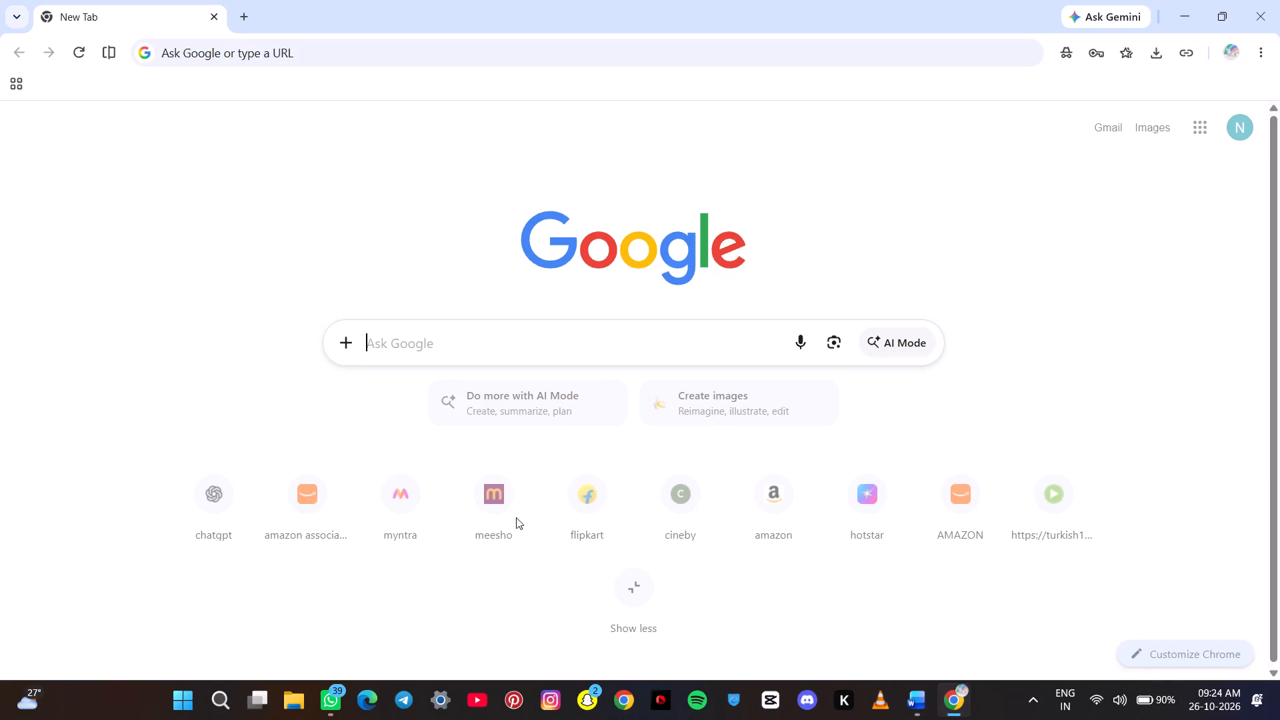
{"action": "left_click", "coordinate": [443, 337]}
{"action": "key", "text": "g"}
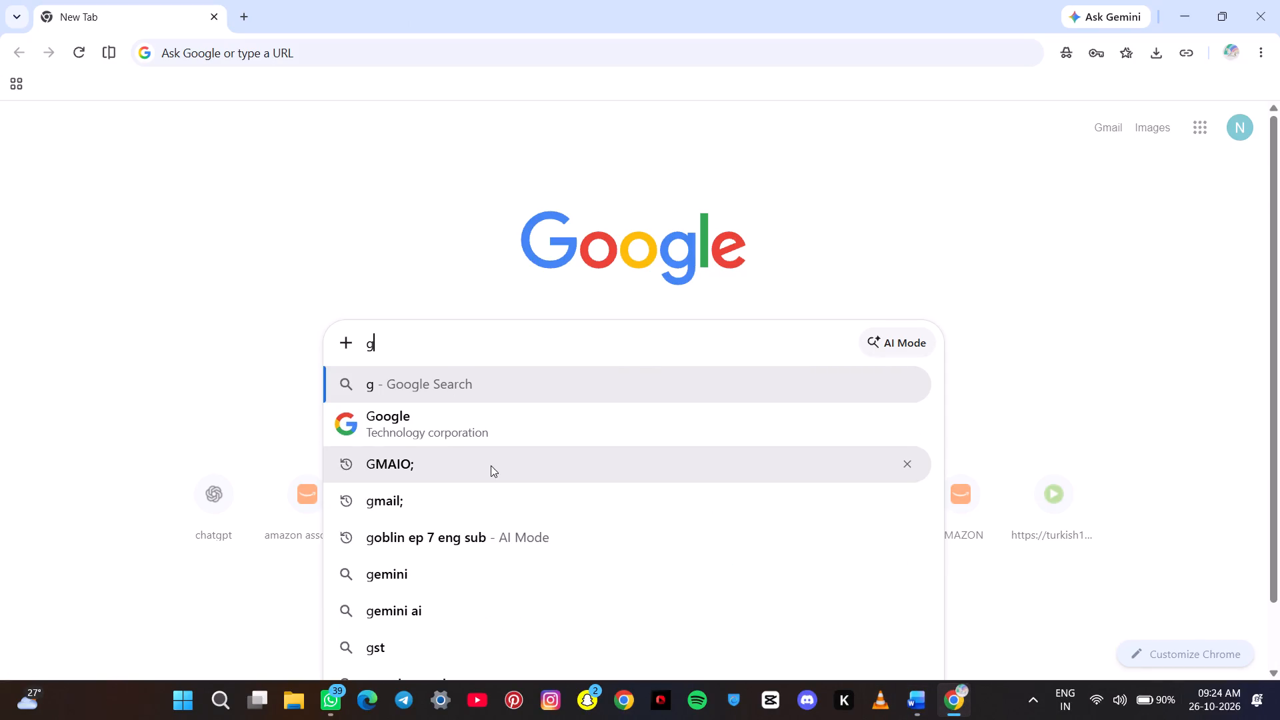
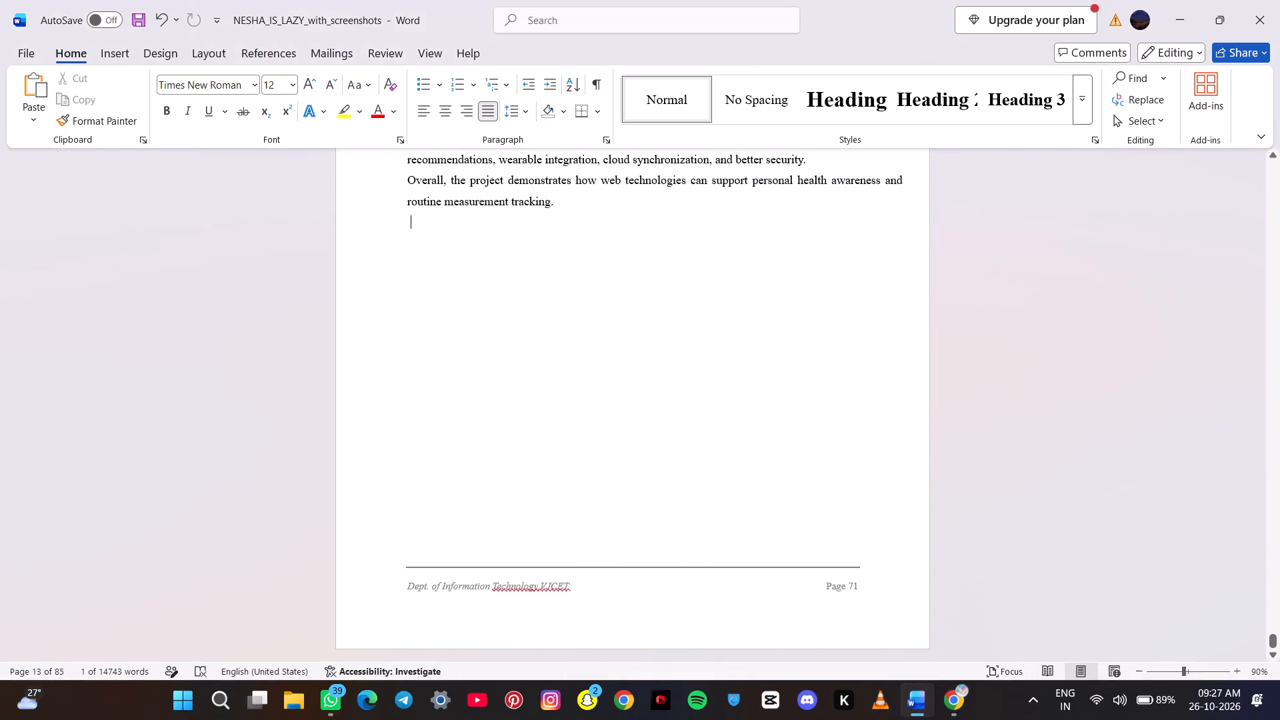
{"action": "key", "text": "backslash"}
{"action": "key", "text": "Return"}
{"action": "key", "text": "BackSpace"}
{"action": "key", "text": "BackSpace"}
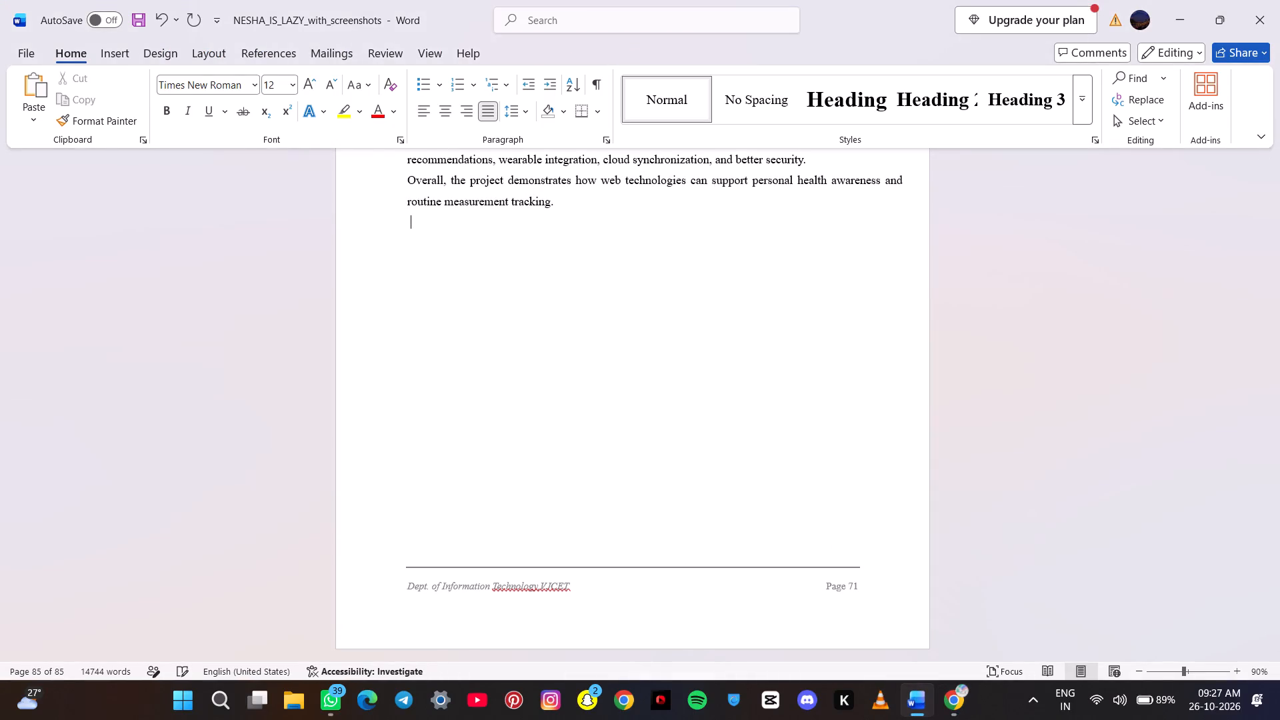
{"action": "key", "text": "Return"}
{"action": "key", "text": "Return"}
{"action": "key", "text": "Return"}
{"action": "key", "text": "ctrl+v"}
{"action": "scroll", "coordinate": [607, 372], "scroll_direction": "down", "scroll_amount": 4}
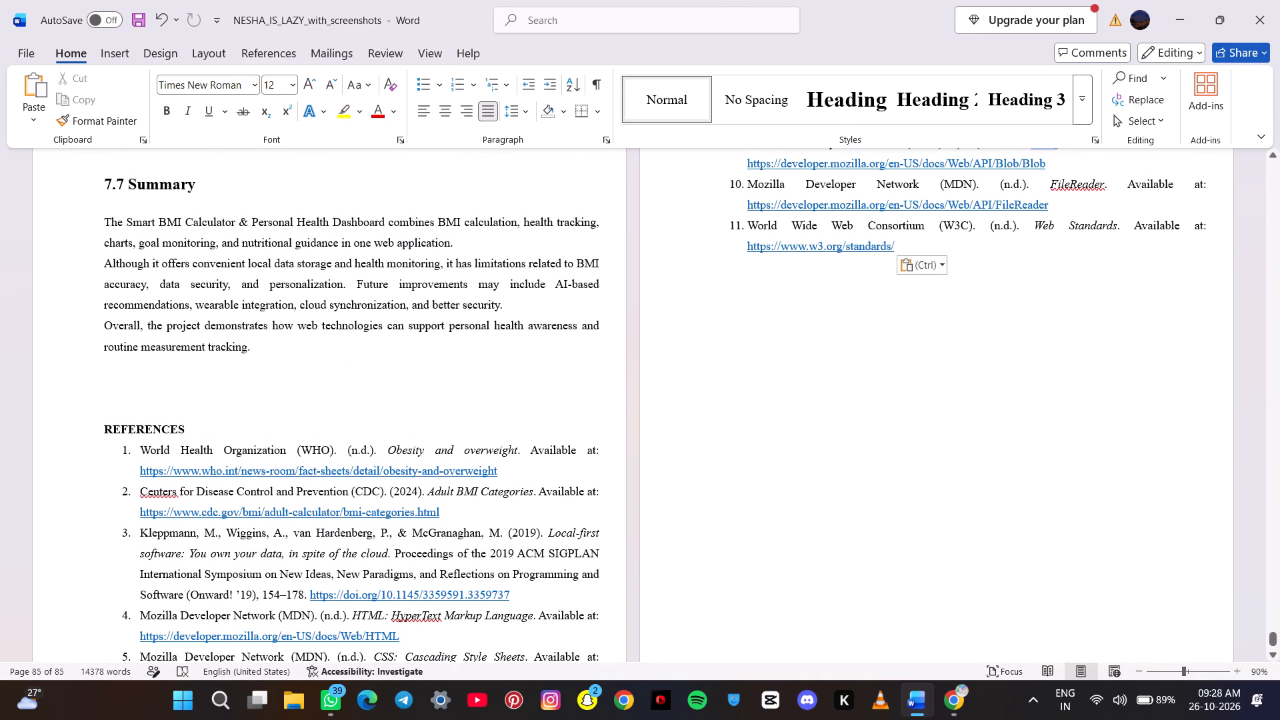
Insert blank lines above the REFERENCES heading so that the references start on a new page.
{"action": "left_click", "coordinate": [143, 407]}
{"action": "key", "text": "Return"}
{"action": "key", "text": "Return"}
{"action": "key", "text": "Return"}
{"action": "key", "text": "Return"}
{"action": "key", "text": "Return"}
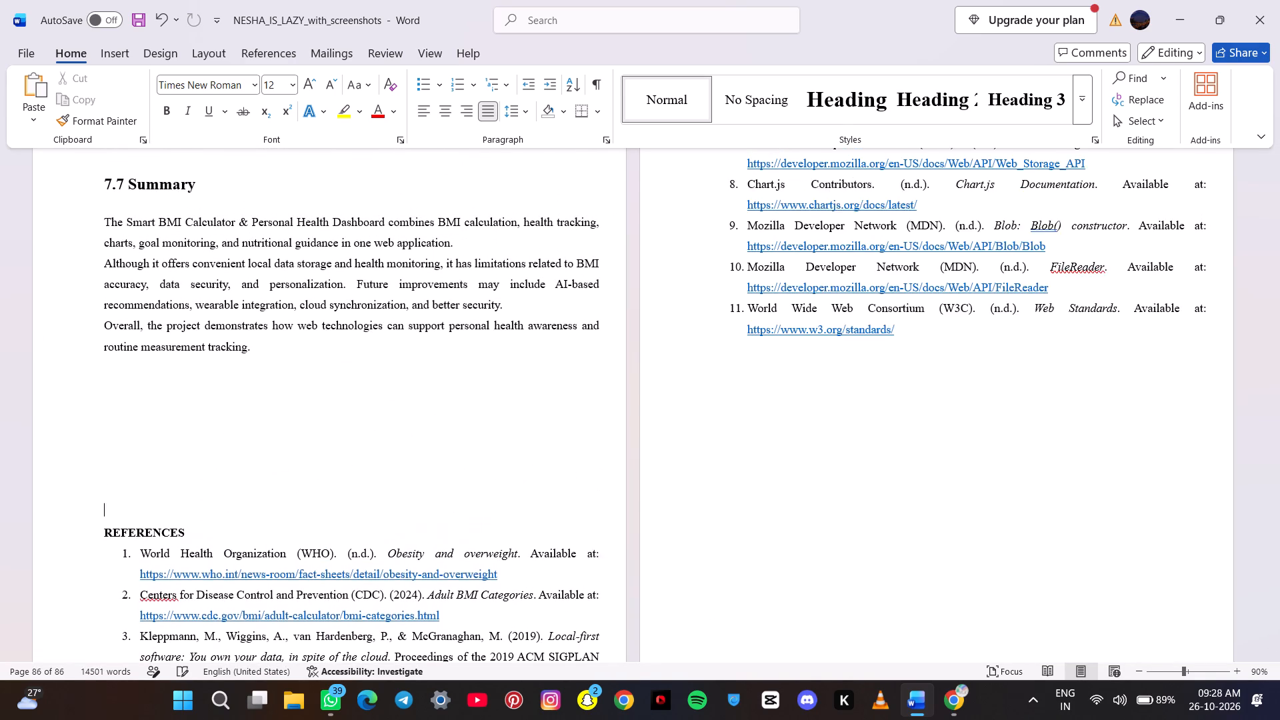
{"action": "key", "text": "Return"}
{"action": "key", "text": "Return"}
{"action": "key", "text": "Return"}
{"action": "key", "text": "Return"}
{"action": "key", "text": "Return"}
{"action": "key", "text": "Return"}
{"action": "key", "text": "Return"}
{"action": "key", "text": "Return"}
{"action": "key", "text": "Return"}
{"action": "key", "text": "Return"}
Check the 7.7 Summary heading's font size and set the REFERENCES heading to 16 pt.
{"action": "scroll", "coordinate": [143, 407], "scroll_direction": "up", "scroll_amount": 1}
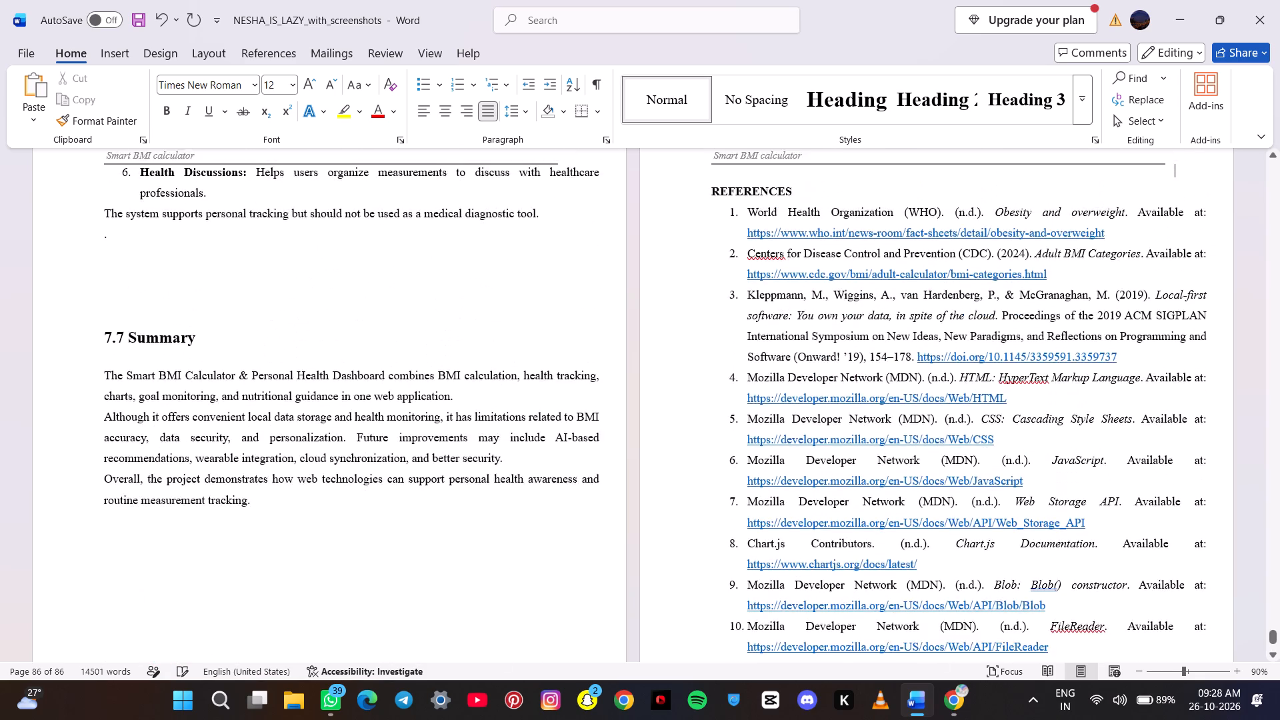
{"action": "scroll", "coordinate": [143, 407], "scroll_direction": "up", "scroll_amount": 1}
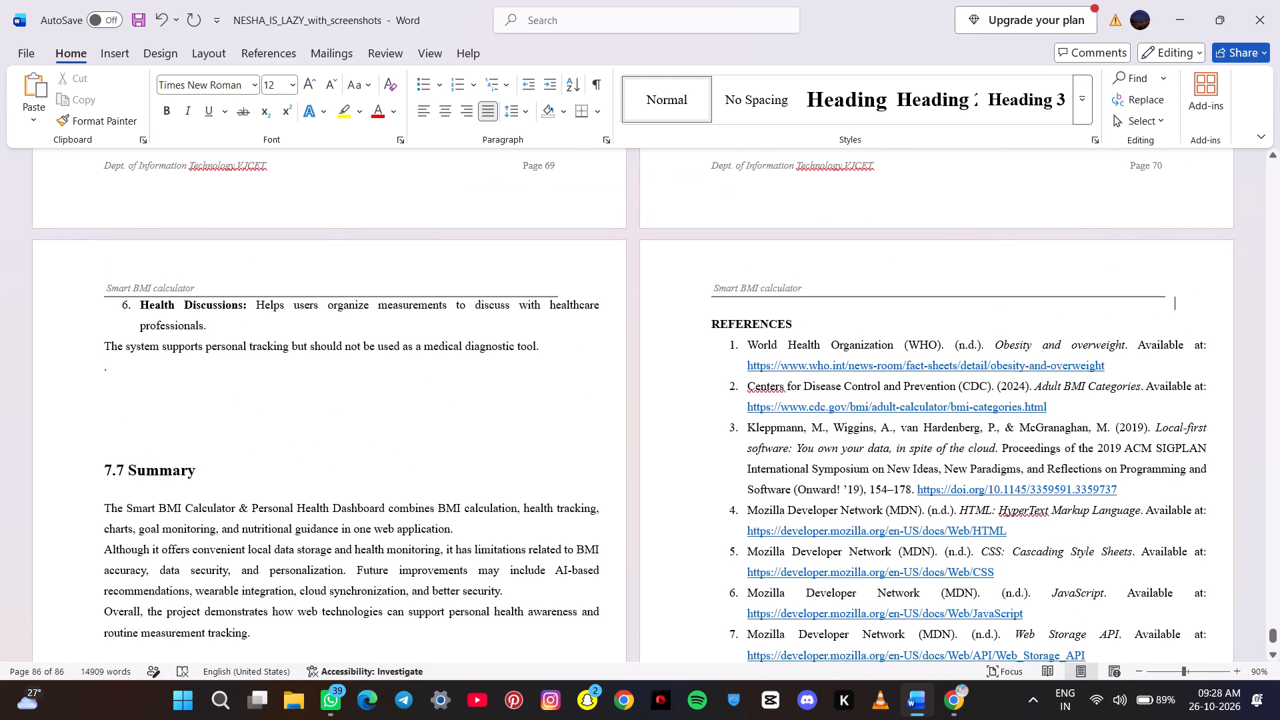
{"action": "left_click_drag", "start_coordinate": [799, 319], "coordinate": [722, 322]}
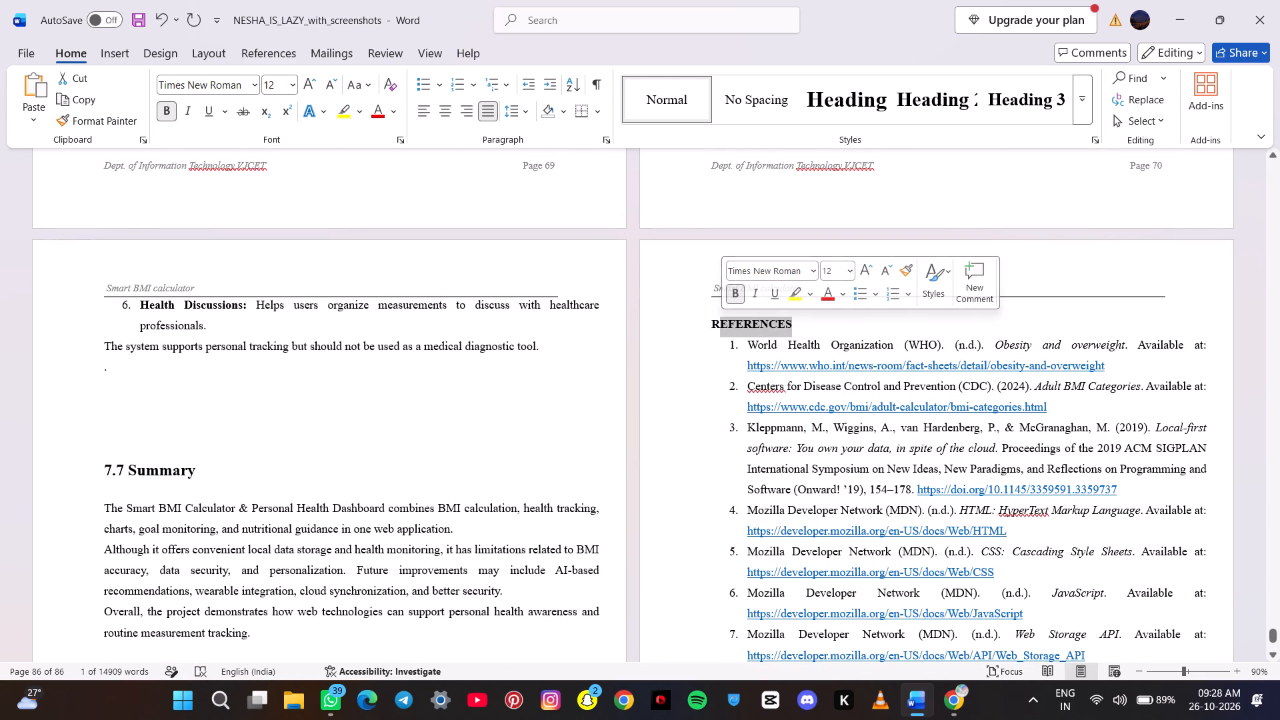
{"action": "left_click", "coordinate": [707, 328]}
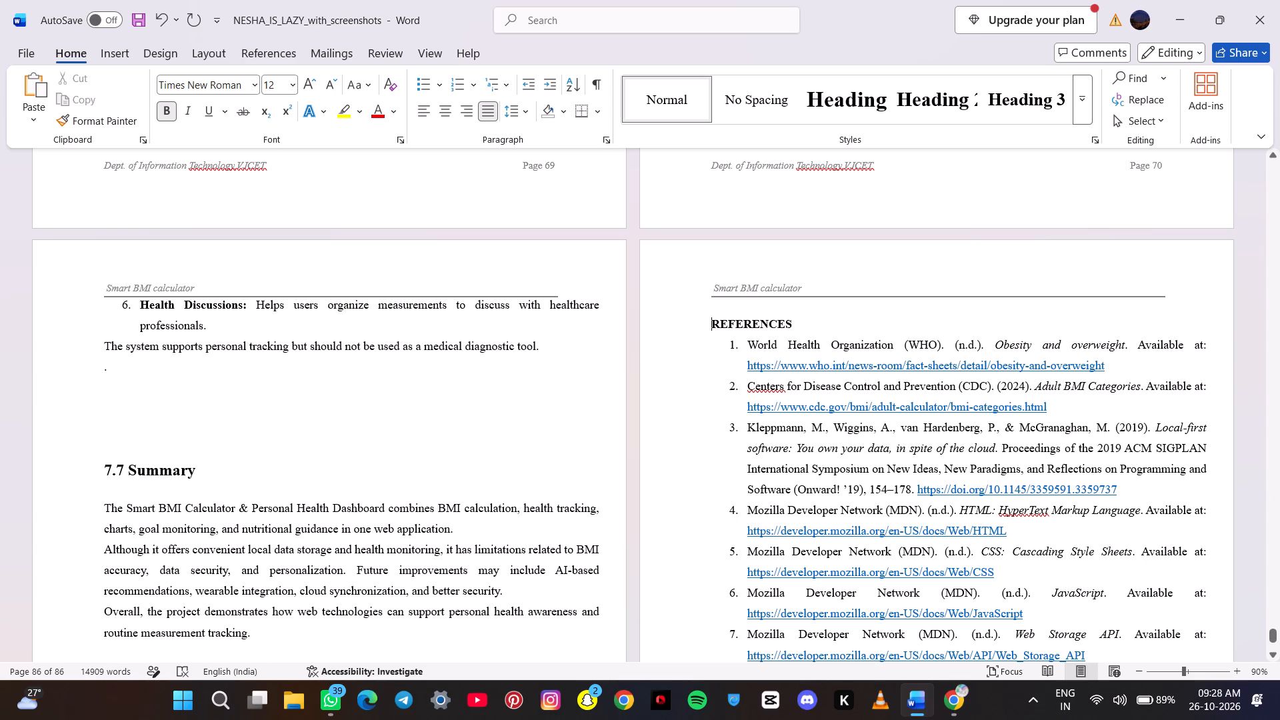
{"action": "left_click_drag", "start_coordinate": [197, 469], "coordinate": [111, 469]}
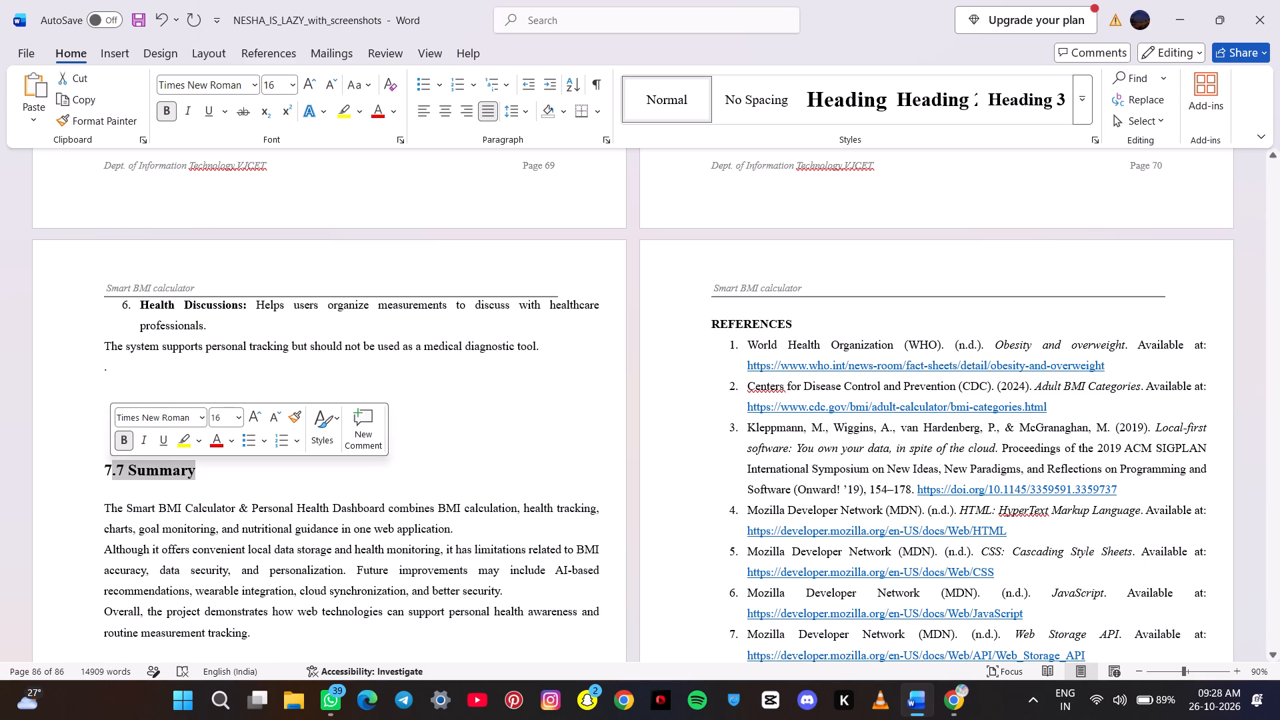
{"action": "left_click", "coordinate": [468, 449]}
{"action": "left_click_drag", "start_coordinate": [813, 315], "coordinate": [746, 319]}
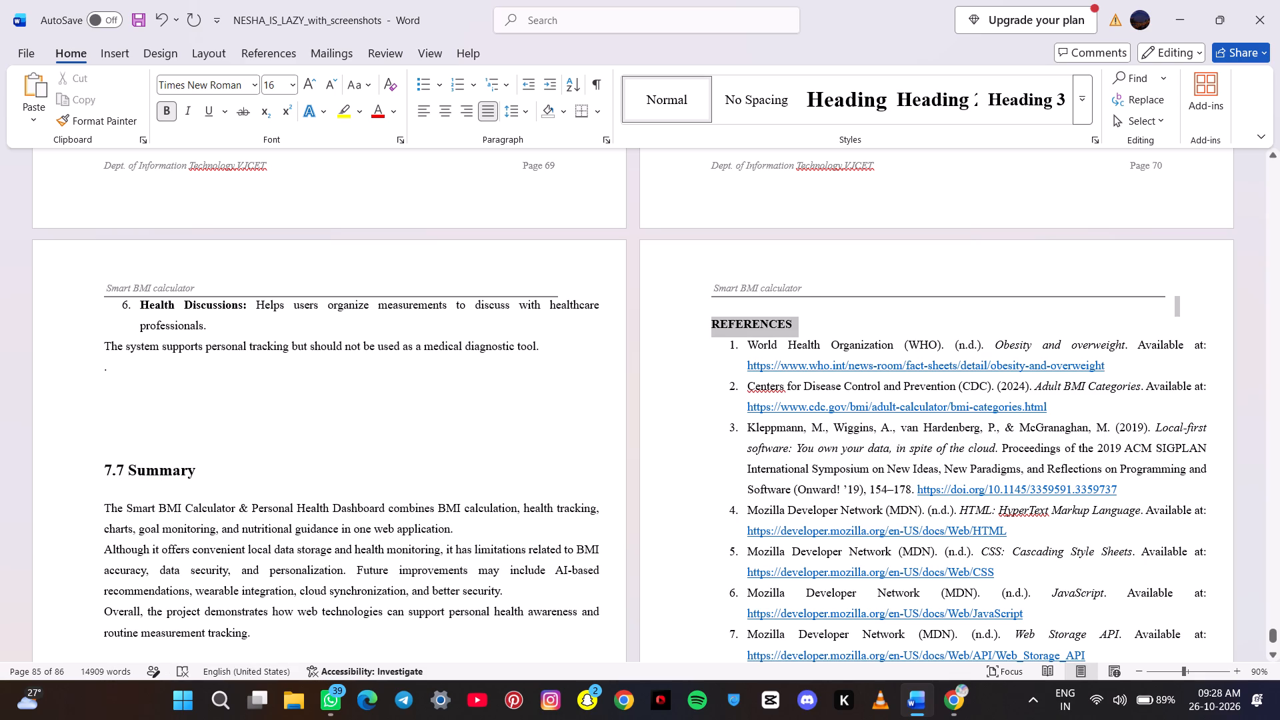
{"action": "left_click_drag", "start_coordinate": [746, 319], "coordinate": [716, 318]}
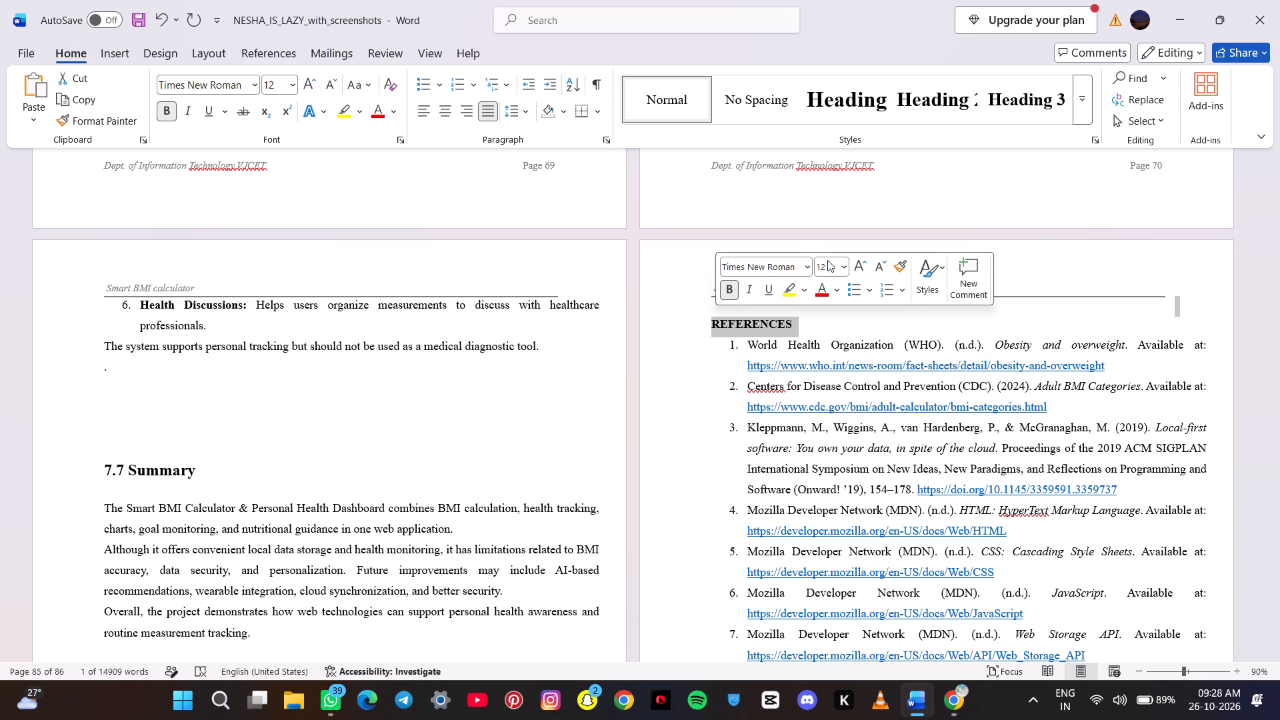
{"action": "left_click", "coordinate": [827, 262]}
{"action": "type", "text": "16"}
{"action": "key", "text": "Return"}
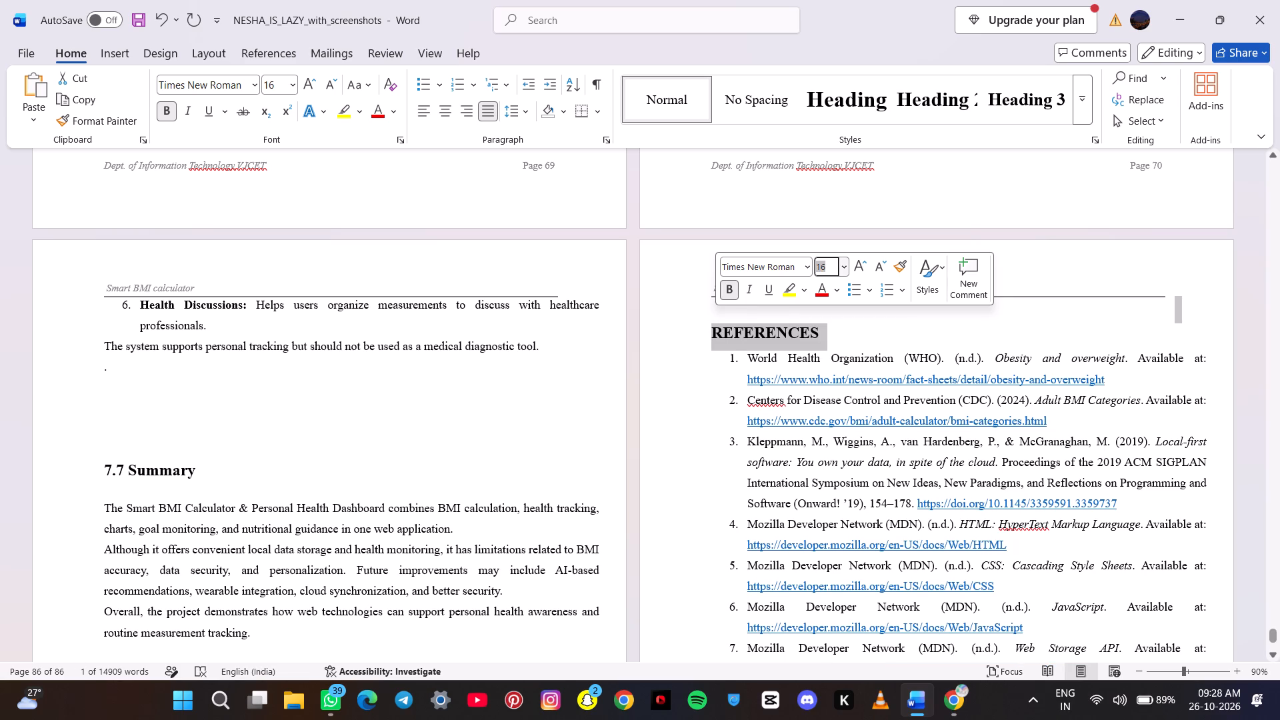
{"action": "left_click", "coordinate": [903, 317]}
Apply 1.5 line spacing to the whole numbered list of references.
{"action": "scroll", "coordinate": [903, 317], "scroll_direction": "down", "scroll_amount": 4}
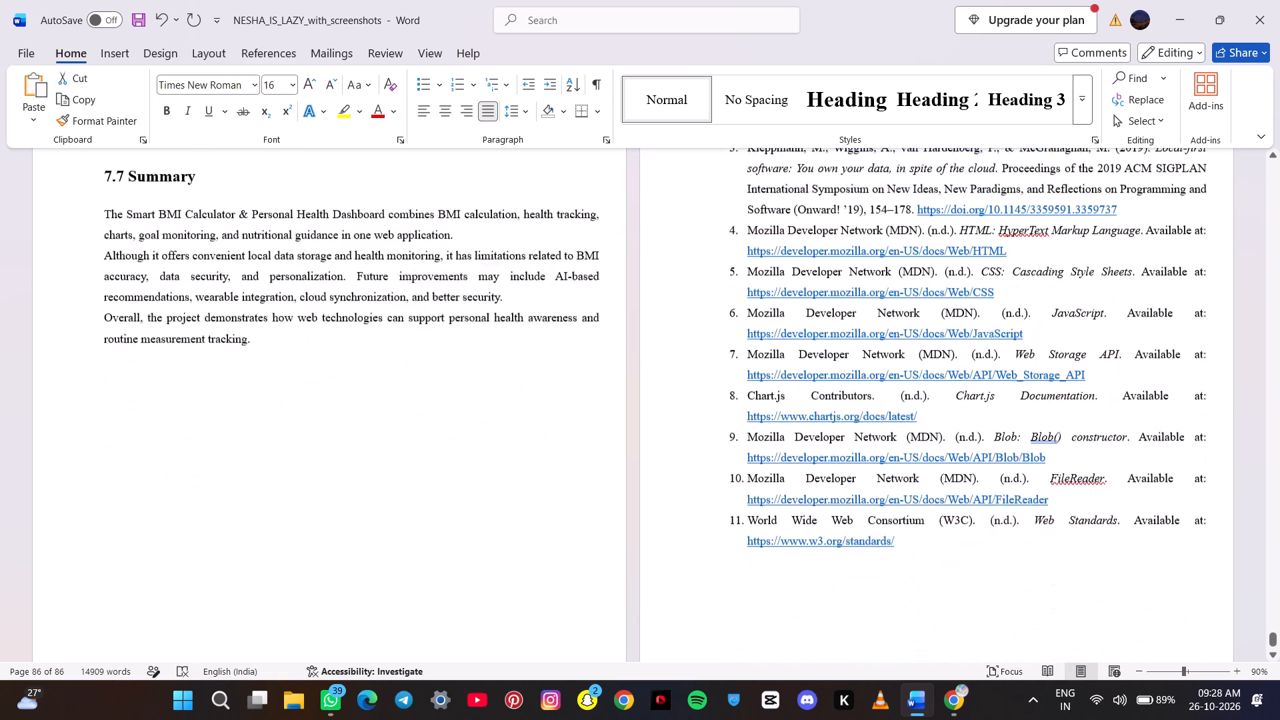
{"action": "scroll", "coordinate": [903, 317], "scroll_direction": "up", "scroll_amount": 1}
{"action": "scroll", "coordinate": [915, 513], "scroll_direction": "down", "scroll_amount": 1}
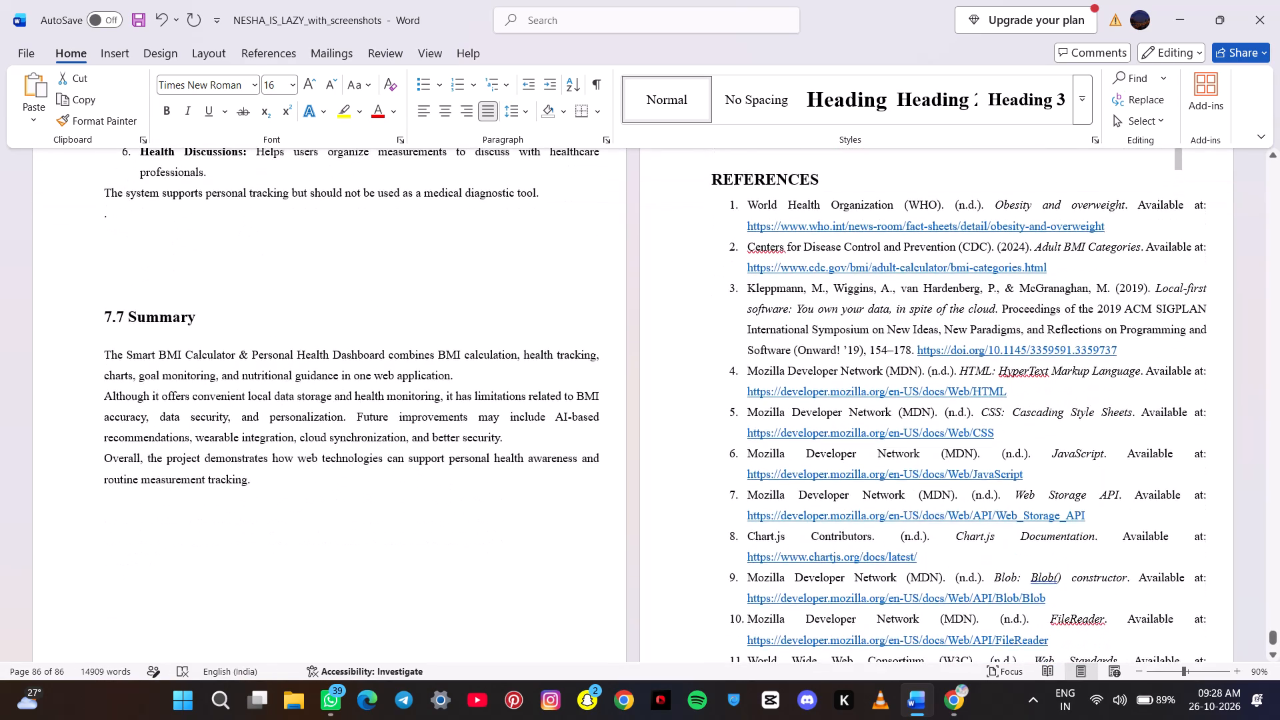
{"action": "scroll", "coordinate": [915, 513], "scroll_direction": "down", "scroll_amount": 1}
{"action": "left_click_drag", "start_coordinate": [927, 528], "coordinate": [735, 257]}
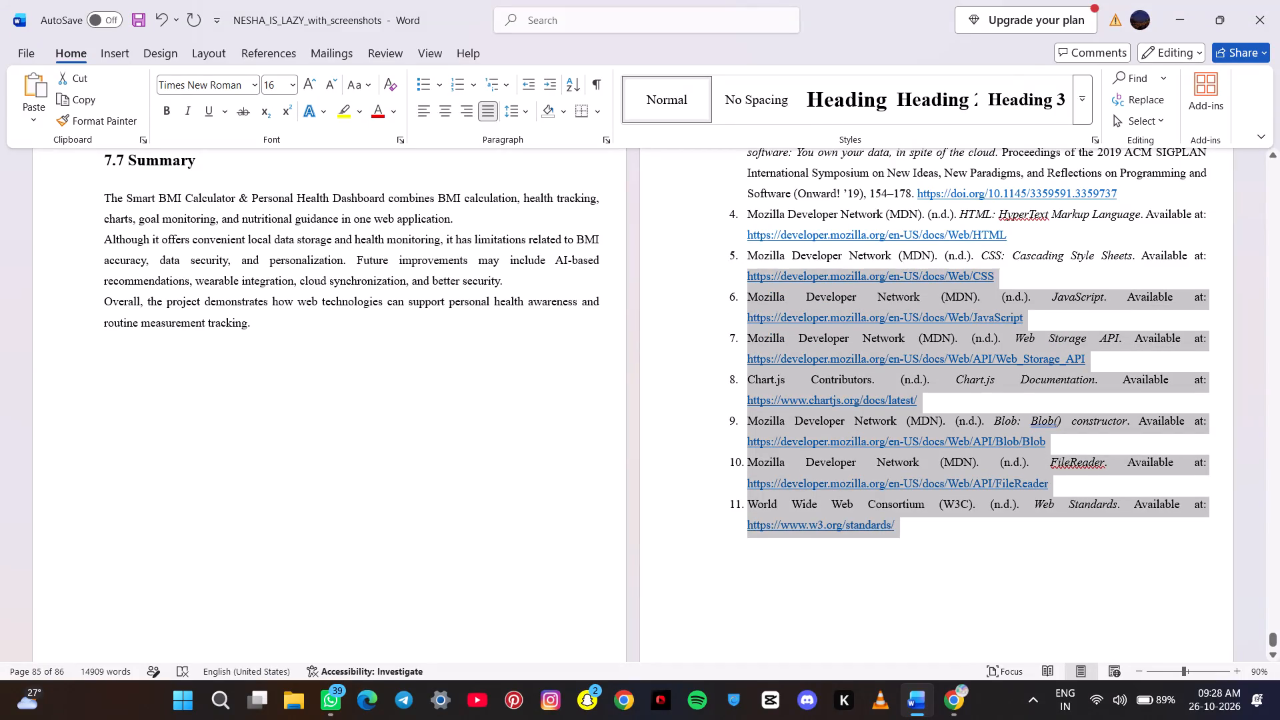
{"action": "left_click_drag", "start_coordinate": [735, 257], "coordinate": [756, 345]}
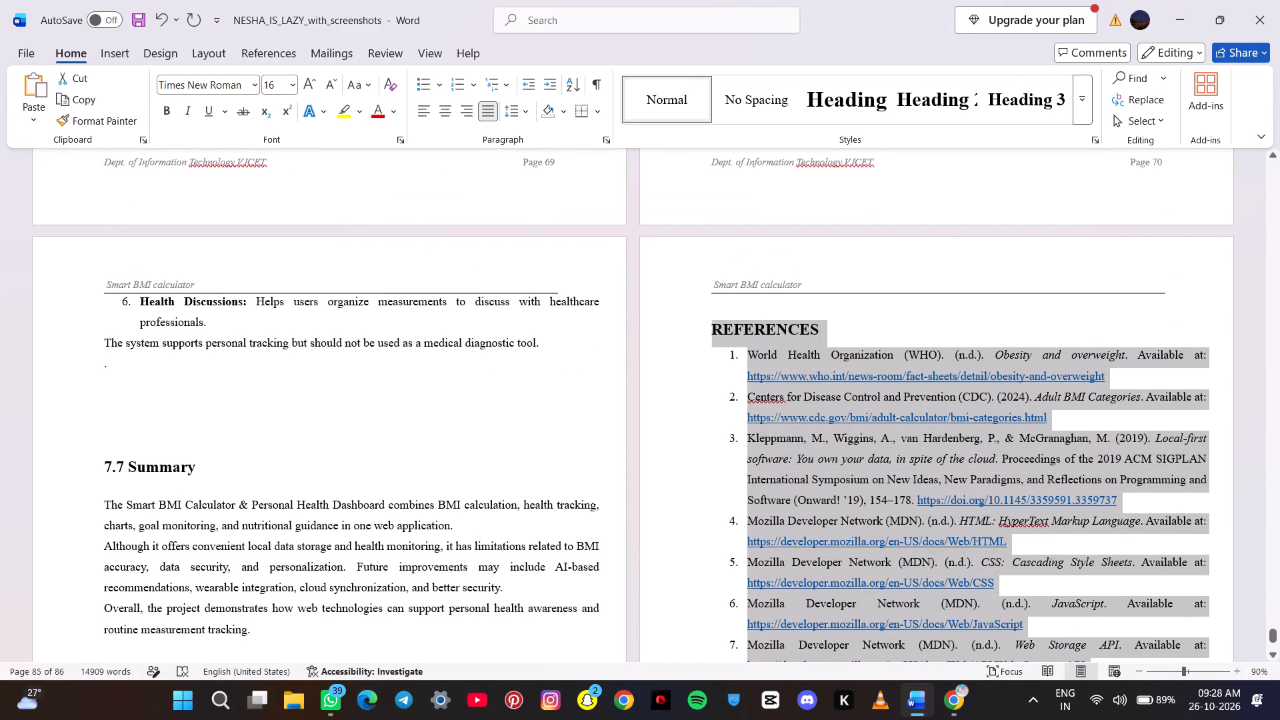
{"action": "left_click_drag", "start_coordinate": [756, 345], "coordinate": [750, 353]}
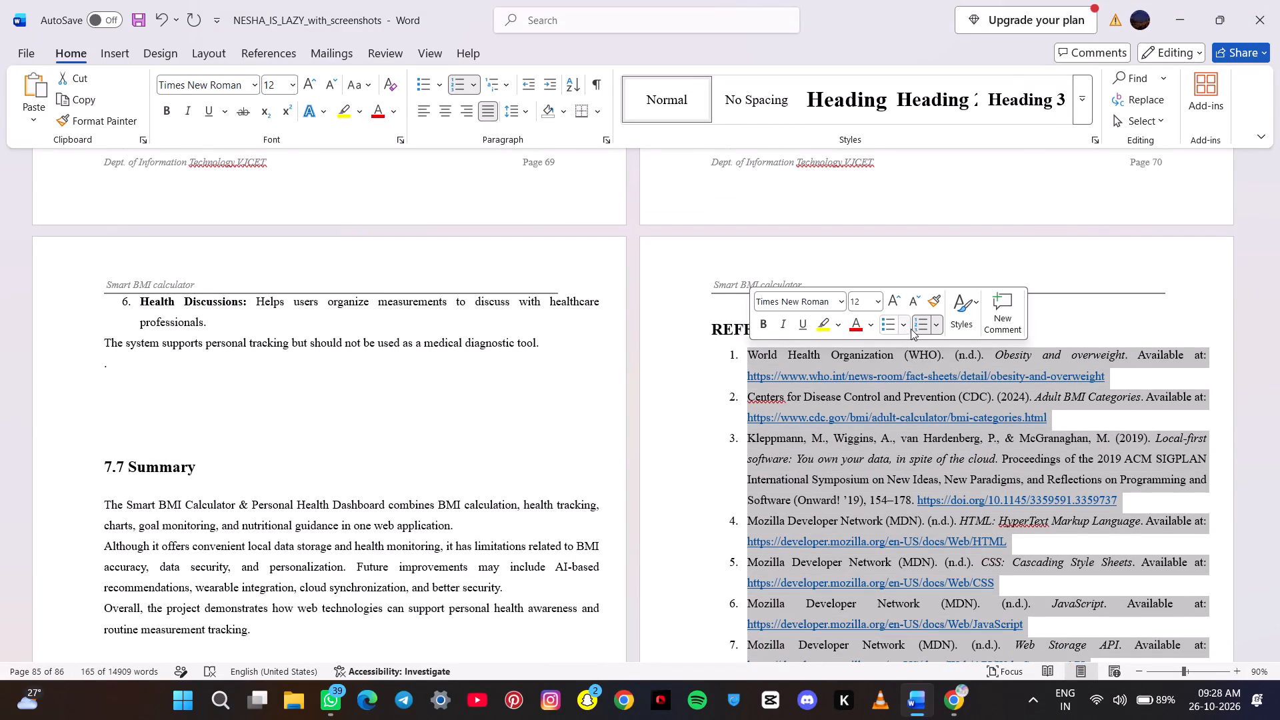
{"action": "left_click", "coordinate": [527, 113]}
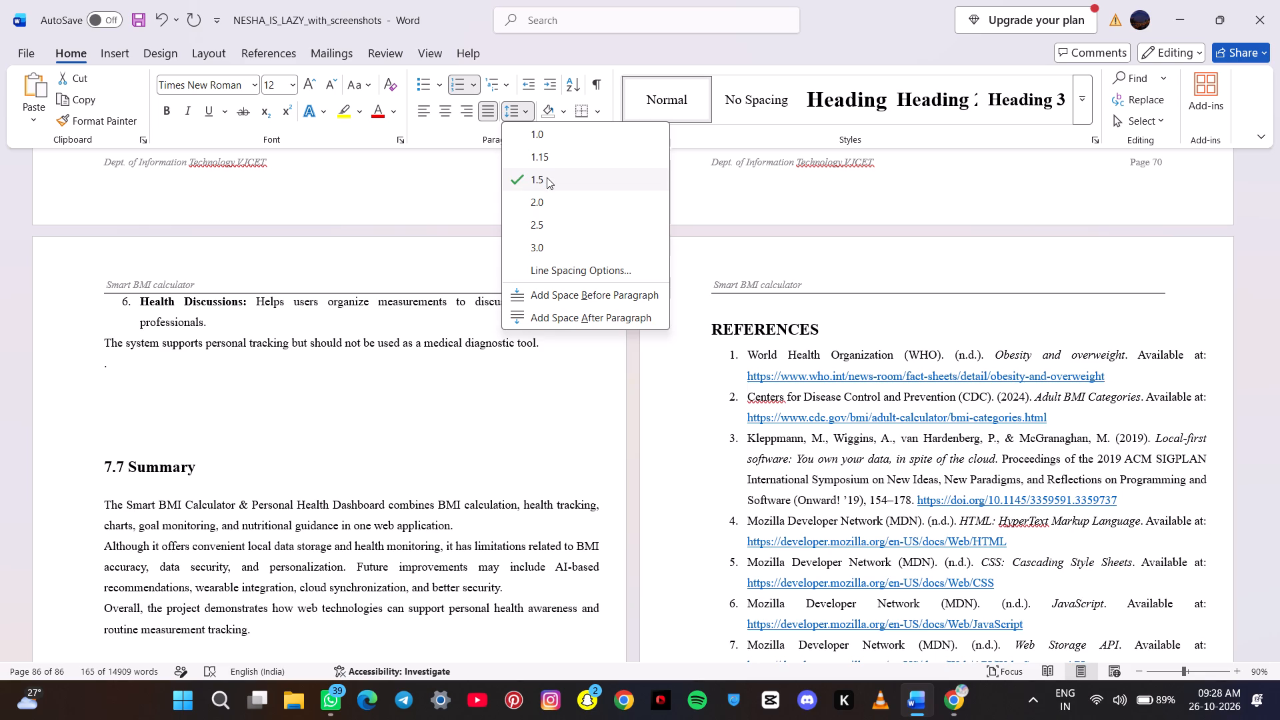
{"action": "left_click", "coordinate": [547, 177]}
{"action": "left_click", "coordinate": [689, 251]}
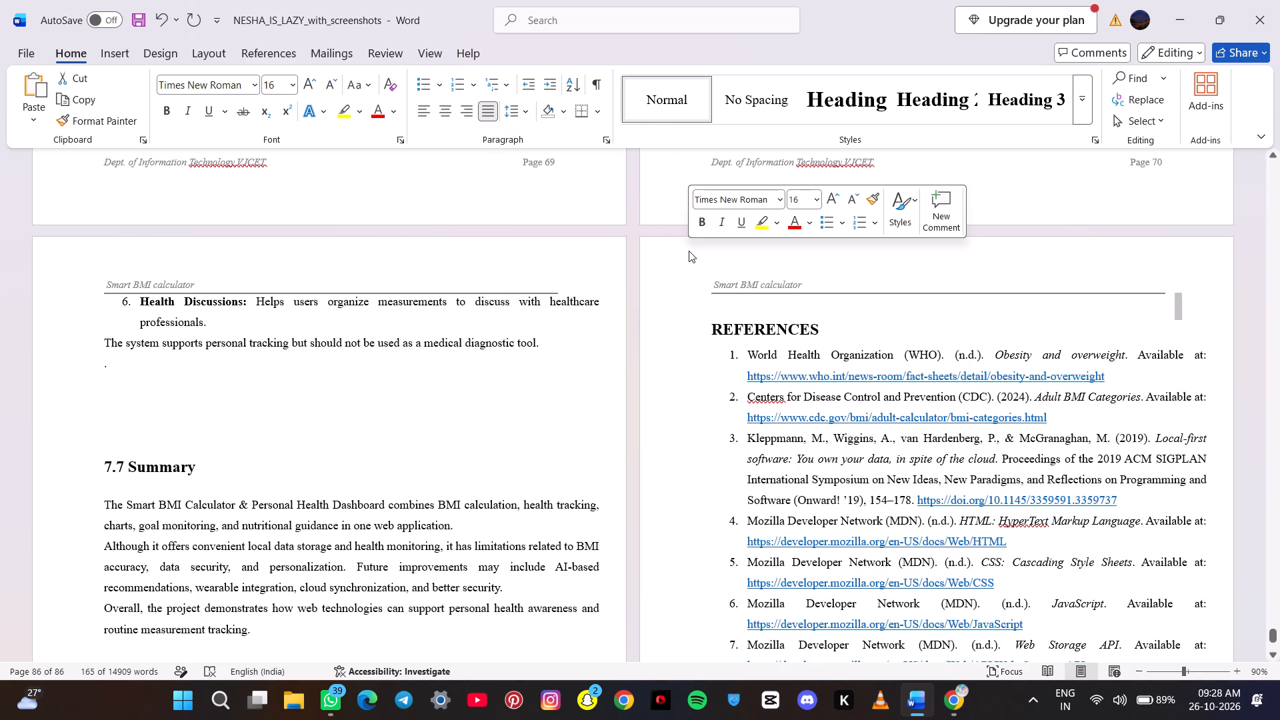
Review the layout of the 7.7 Summary page and the REFERENCES page beside it.
{"action": "scroll", "coordinate": [681, 327], "scroll_direction": "down", "scroll_amount": 4}
{"action": "scroll", "coordinate": [681, 327], "scroll_direction": "up", "scroll_amount": 1}
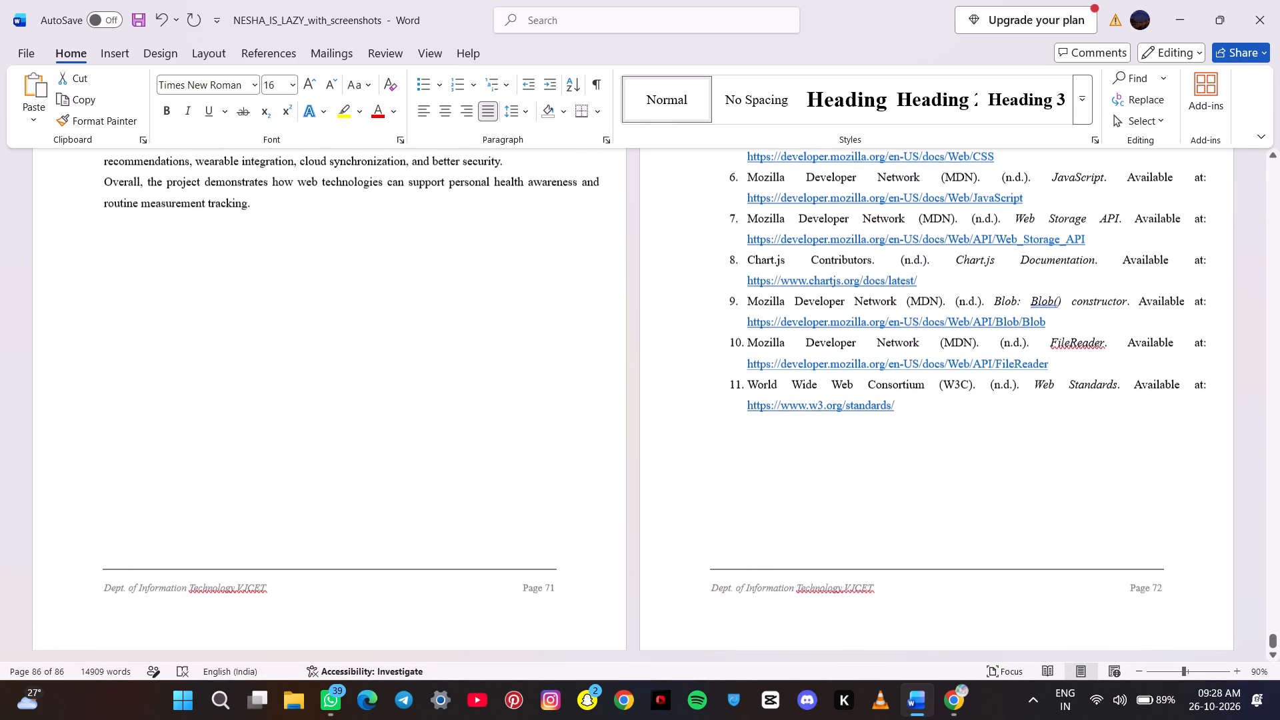
{"action": "scroll", "coordinate": [681, 327], "scroll_direction": "up", "scroll_amount": 2}
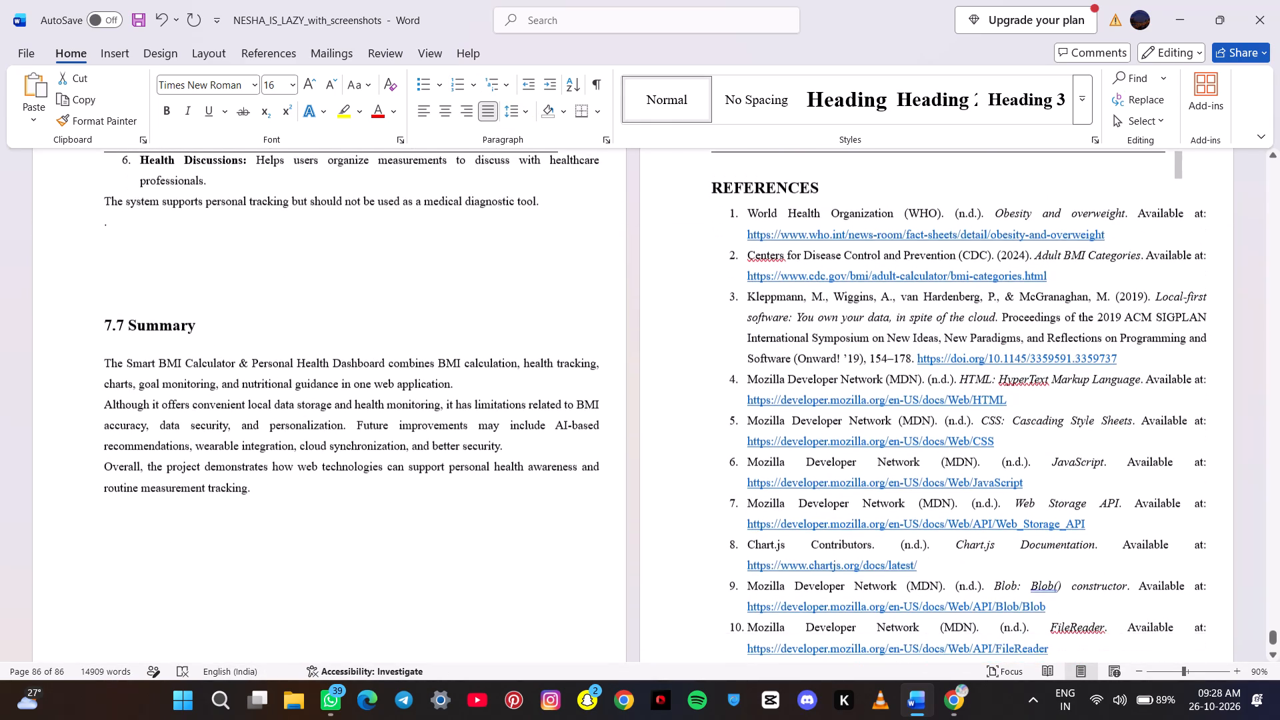
{"action": "scroll", "coordinate": [681, 327], "scroll_direction": "up", "scroll_amount": 13}
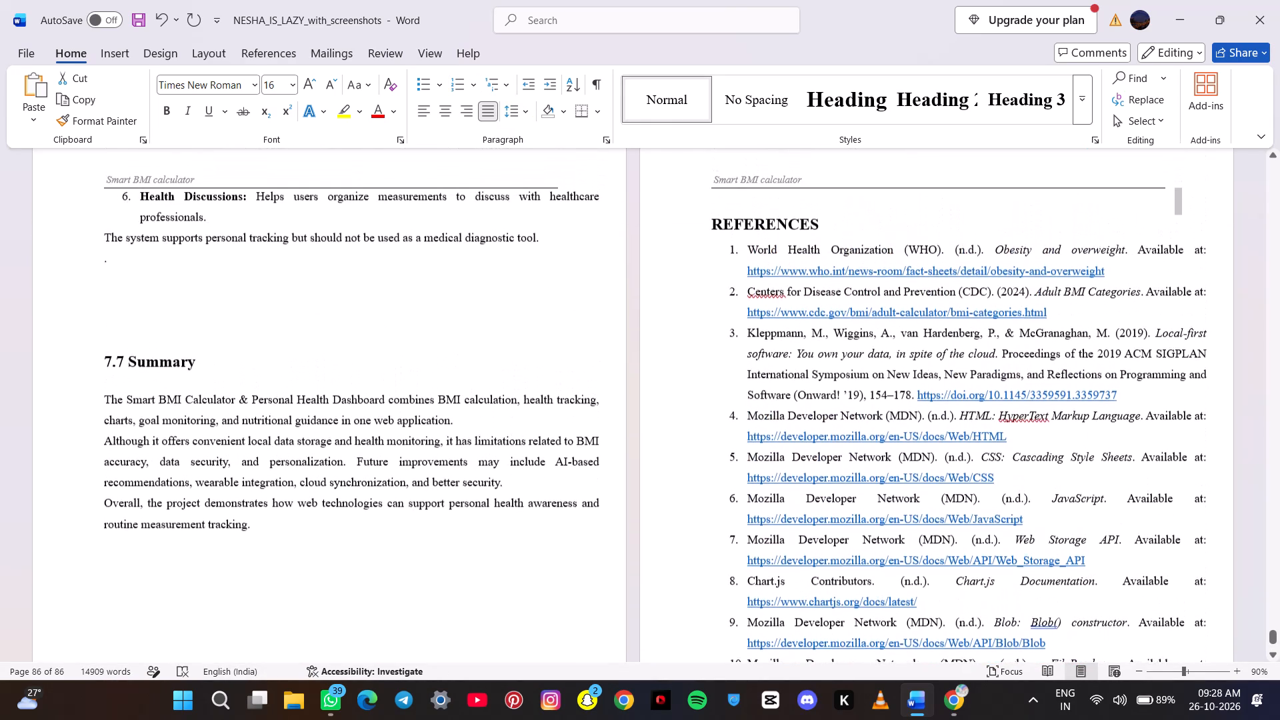
{"action": "scroll", "coordinate": [681, 327], "scroll_direction": "up", "scroll_amount": 15}
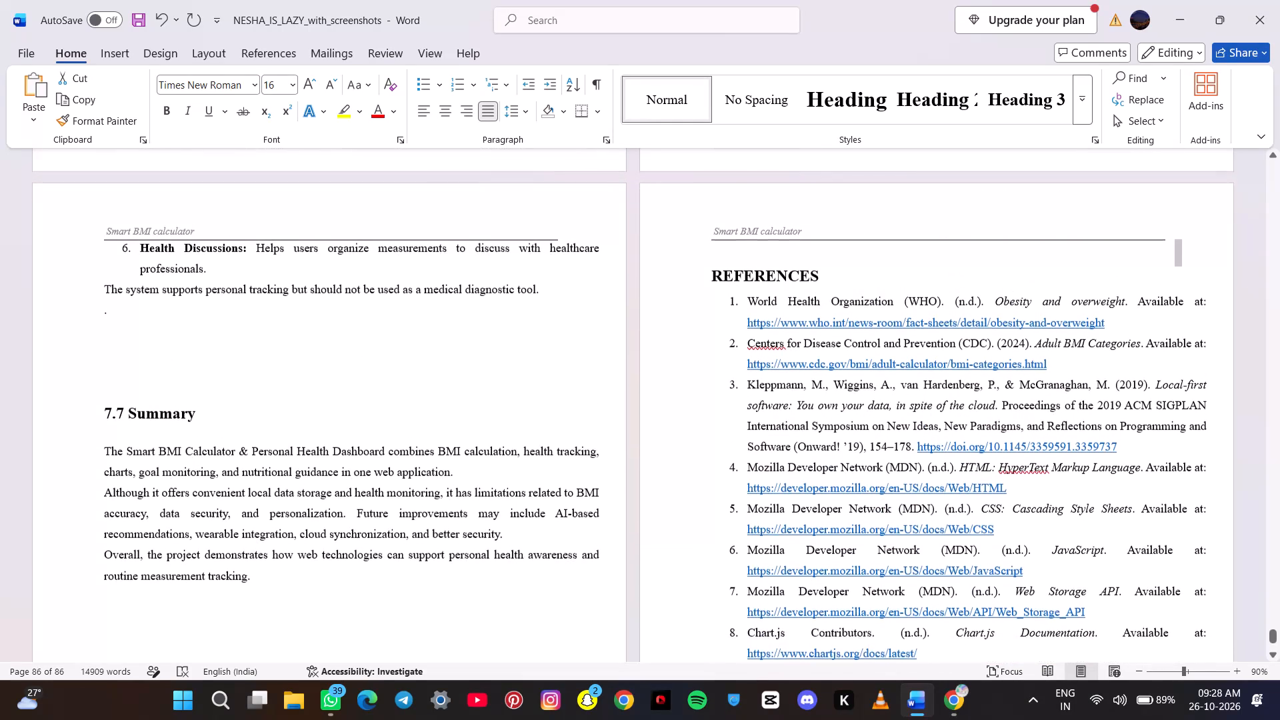
{"action": "scroll", "coordinate": [681, 327], "scroll_direction": "up", "scroll_amount": 14}
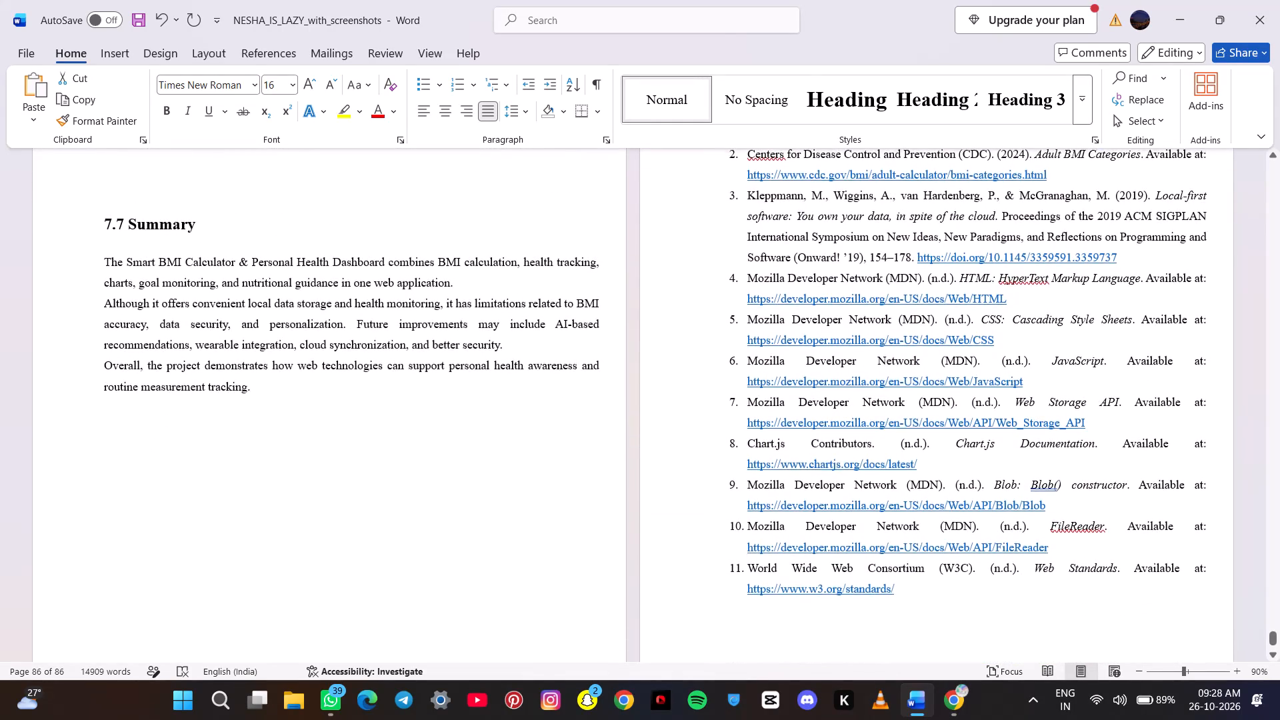
Add the entry "8 Reference" on a new line below 7.7 Summary in the table of contents.
{"action": "scroll", "coordinate": [681, 327], "scroll_direction": "up", "scroll_amount": 19}
{"action": "scroll", "coordinate": [681, 327], "scroll_direction": "up", "scroll_amount": 6}
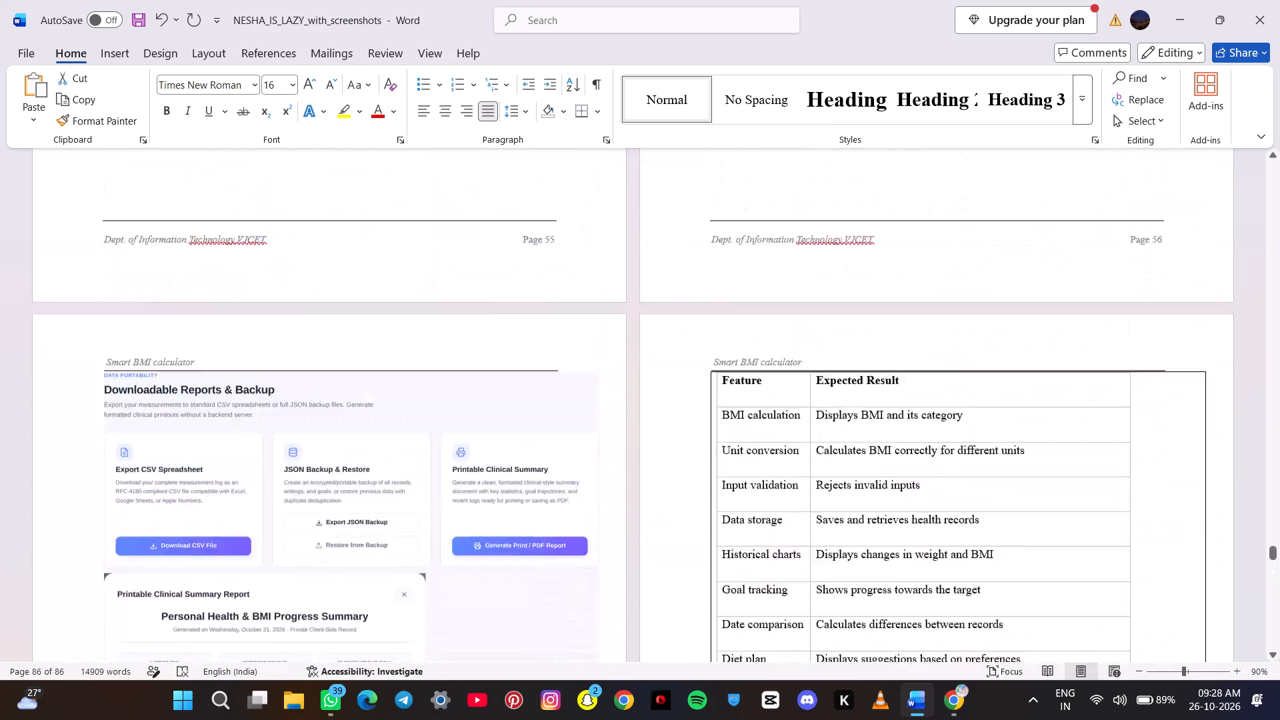
{"action": "scroll", "coordinate": [681, 327], "scroll_direction": "up", "scroll_amount": 4}
{"action": "scroll", "coordinate": [681, 327], "scroll_direction": "up", "scroll_amount": 20}
{"action": "scroll", "coordinate": [681, 327], "scroll_direction": "up", "scroll_amount": 20}
{"action": "scroll", "coordinate": [681, 327], "scroll_direction": "up", "scroll_amount": 20}
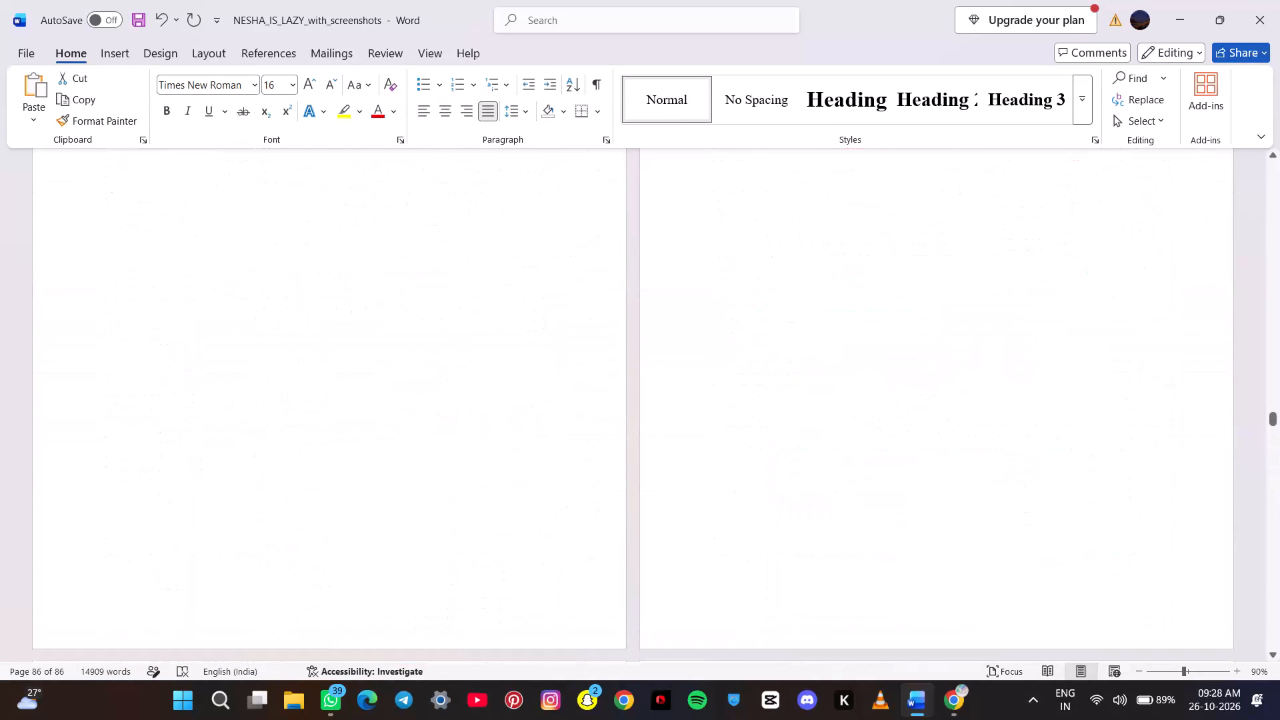
{"action": "scroll", "coordinate": [681, 327], "scroll_direction": "up", "scroll_amount": 20}
{"action": "scroll", "coordinate": [681, 327], "scroll_direction": "up", "scroll_amount": 20}
{"action": "scroll", "coordinate": [681, 327], "scroll_direction": "up", "scroll_amount": 14}
{"action": "scroll", "coordinate": [681, 327], "scroll_direction": "up", "scroll_amount": 20}
{"action": "scroll", "coordinate": [681, 327], "scroll_direction": "up", "scroll_amount": 19}
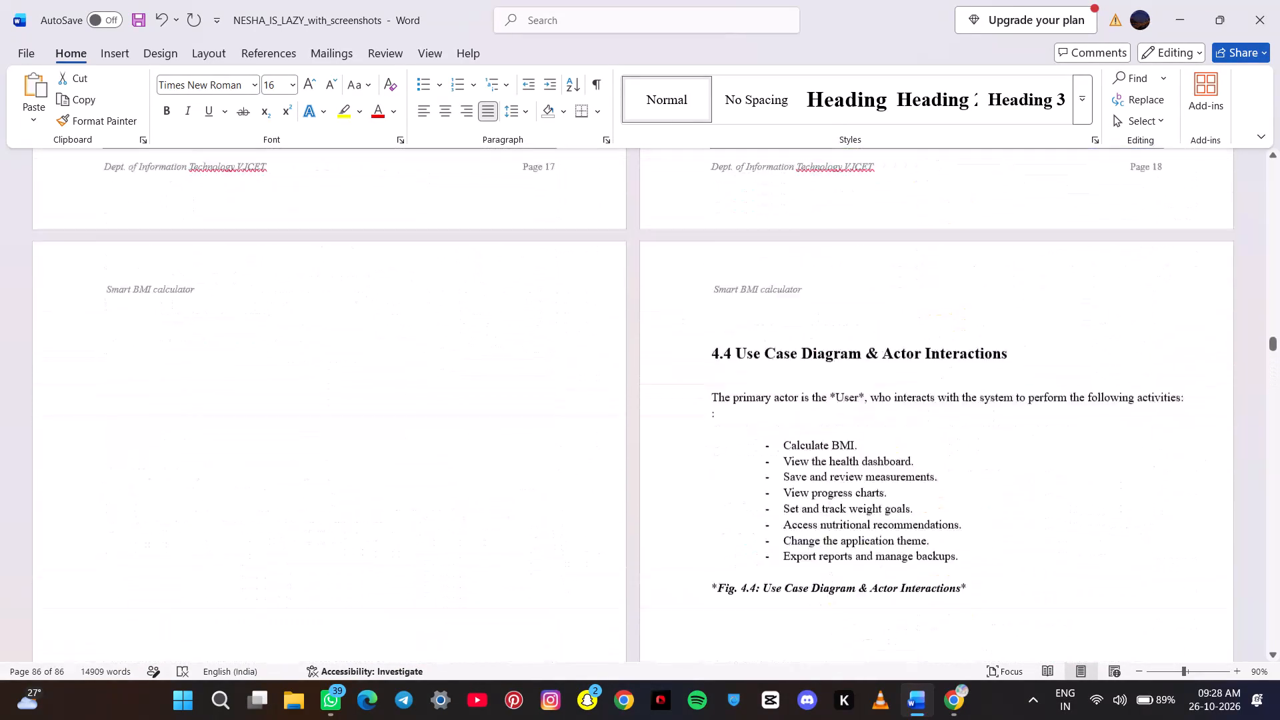
{"action": "scroll", "coordinate": [681, 327], "scroll_direction": "up", "scroll_amount": 20}
{"action": "scroll", "coordinate": [681, 327], "scroll_direction": "up", "scroll_amount": 20}
{"action": "scroll", "coordinate": [681, 327], "scroll_direction": "up", "scroll_amount": 20}
{"action": "scroll", "coordinate": [681, 327], "scroll_direction": "down", "scroll_amount": 3}
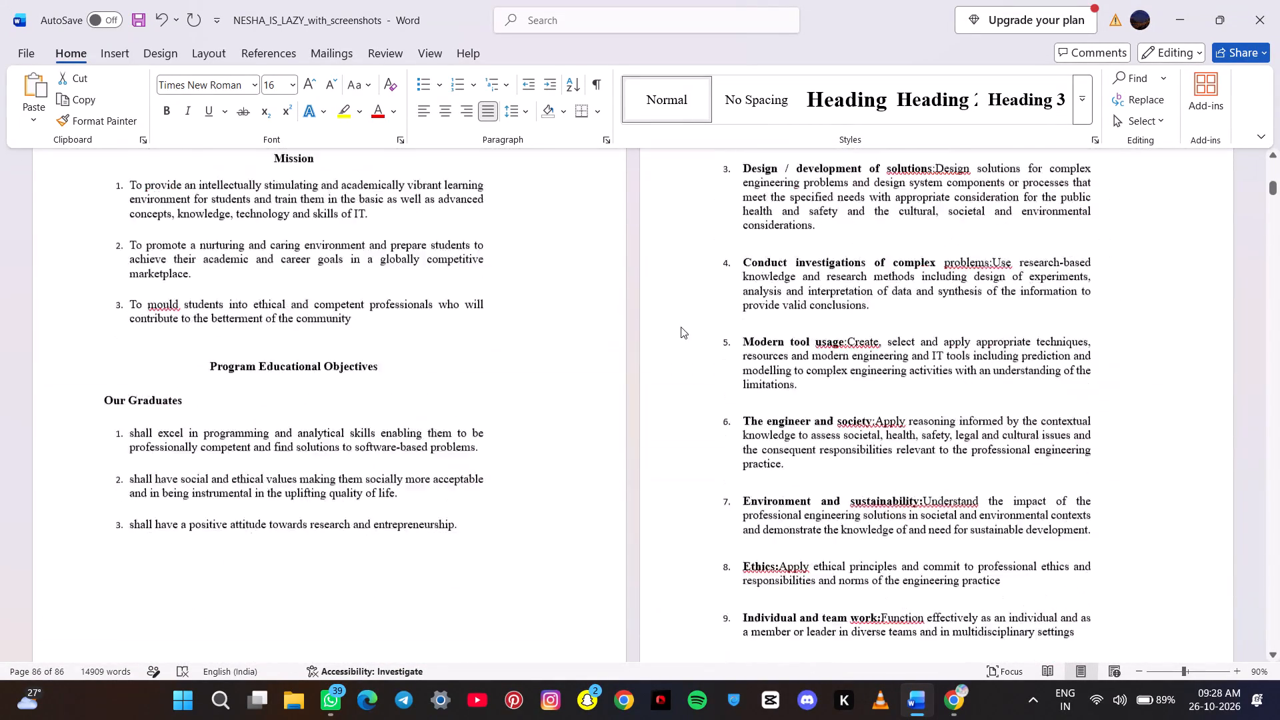
{"action": "scroll", "coordinate": [681, 327], "scroll_direction": "down", "scroll_amount": 7}
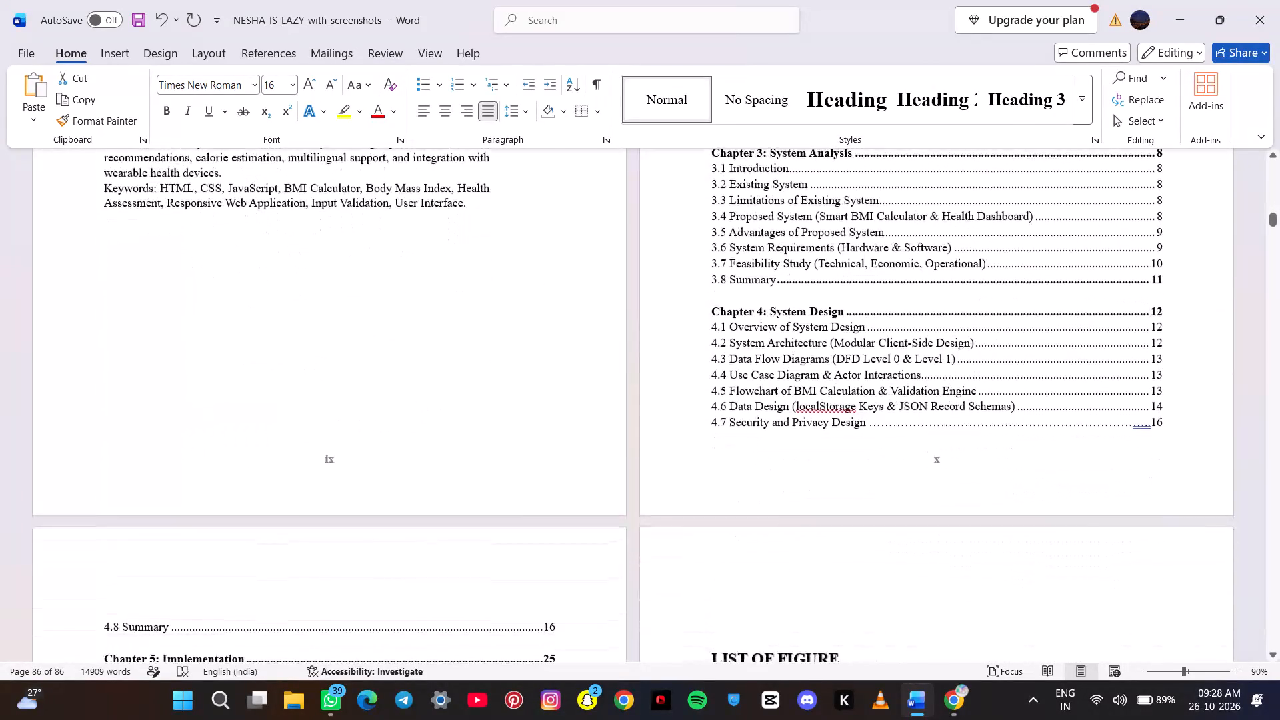
{"action": "scroll", "coordinate": [681, 327], "scroll_direction": "down", "scroll_amount": 3}
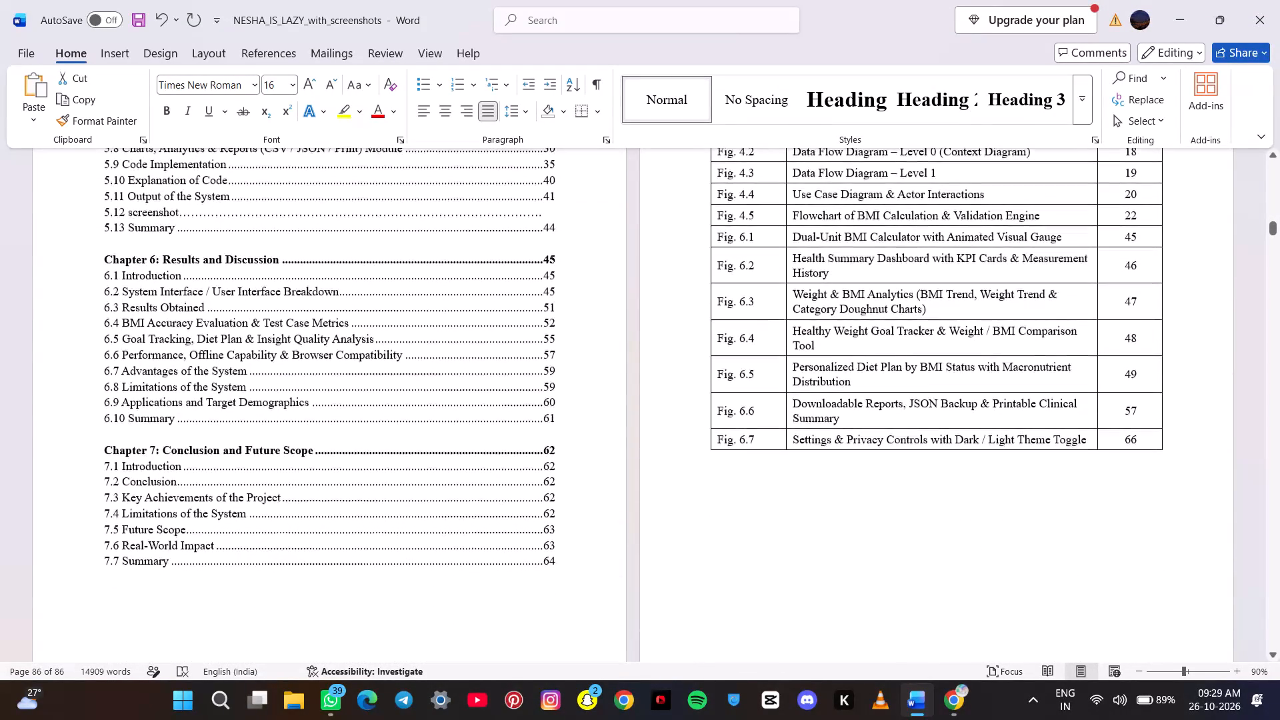
{"action": "left_click", "coordinate": [578, 557]}
{"action": "key", "text": "Return"}
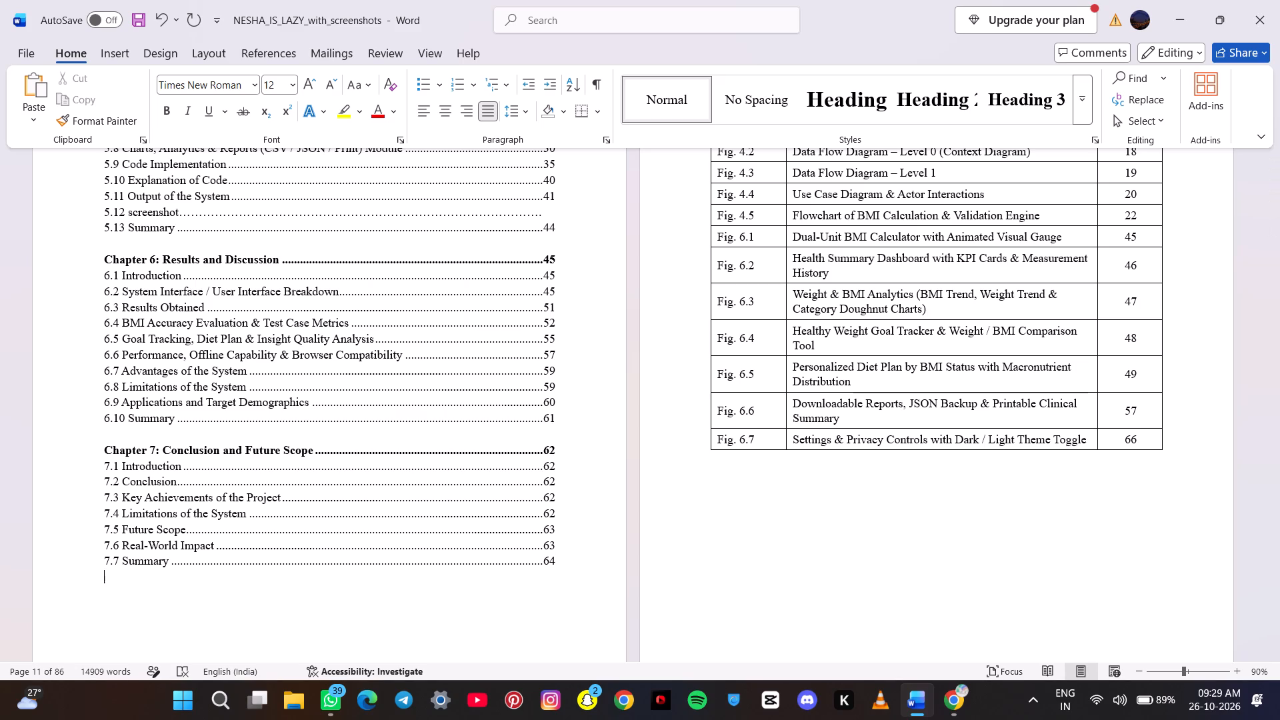
{"action": "key", "text": "Up"}
{"action": "key", "text": "Right"}
{"action": "key", "text": "Down"}
{"action": "key", "text": "8"}
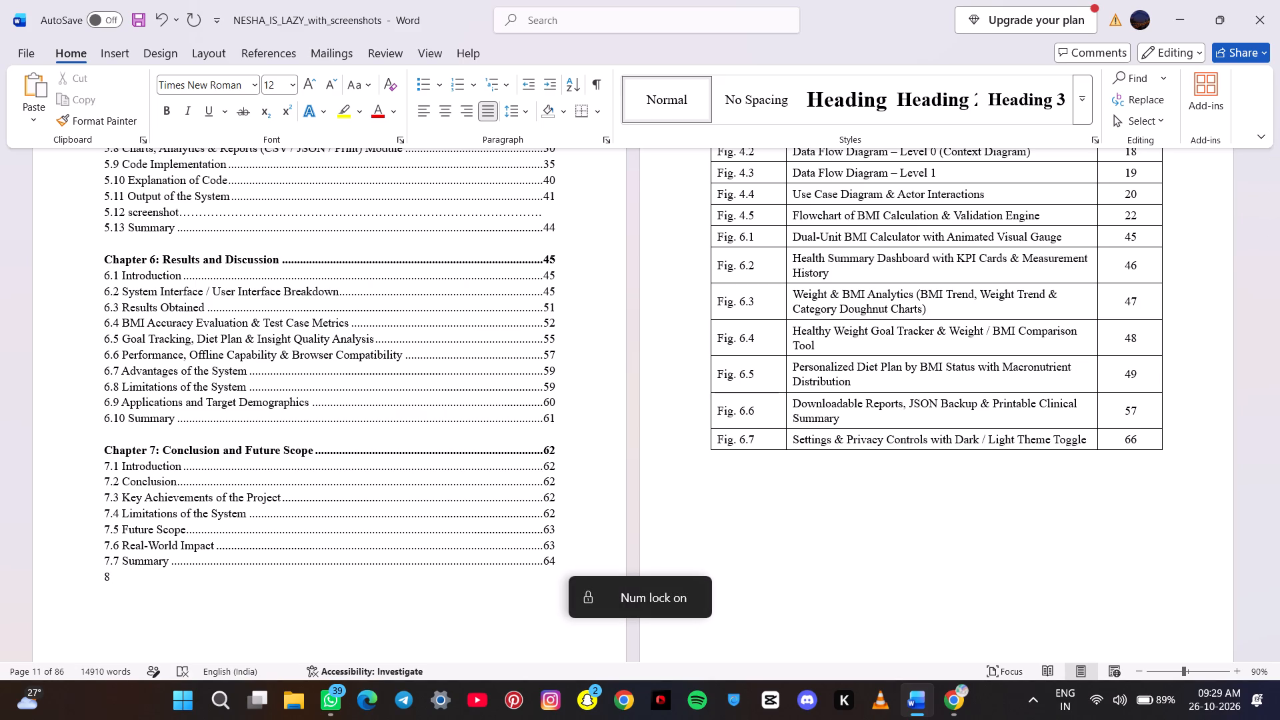
{"action": "key", "text": "space"}
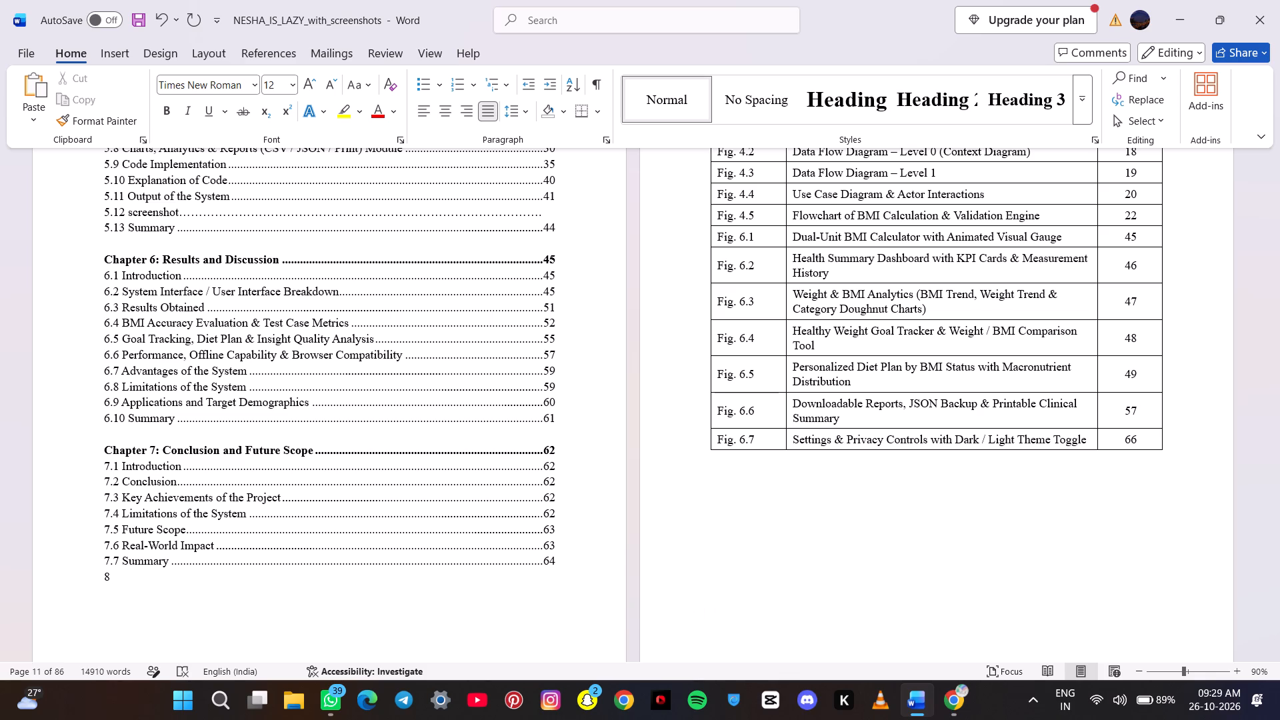
{"action": "key", "text": "e"}
{"action": "type", "text": "fere"}
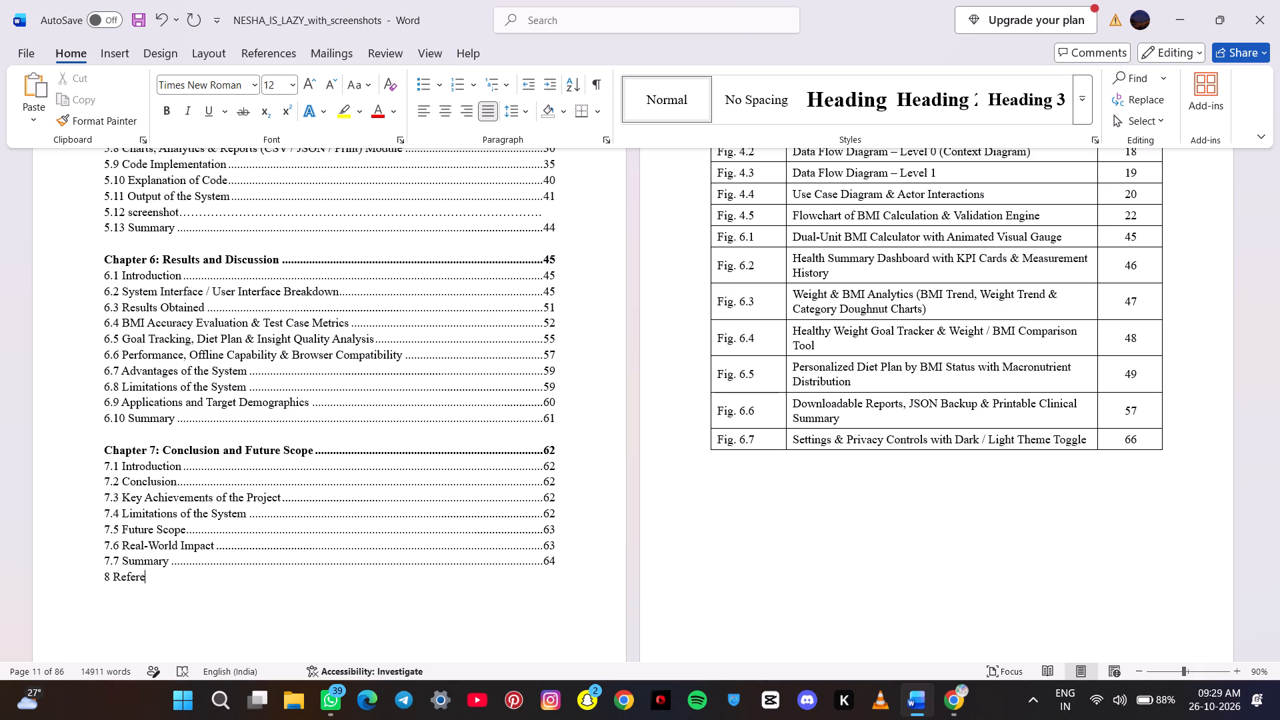
{"action": "type", "text": "ne"}
{"action": "key", "text": "BackSpace"}
{"action": "type", "text": "ce"}
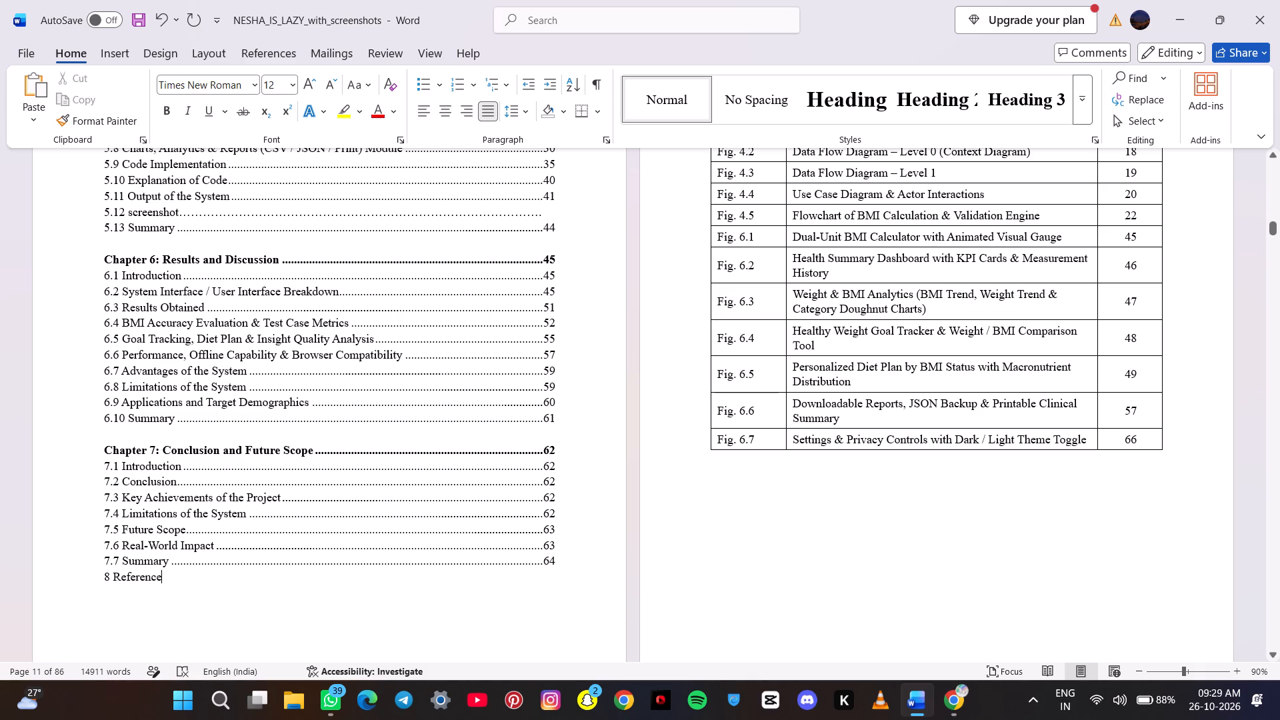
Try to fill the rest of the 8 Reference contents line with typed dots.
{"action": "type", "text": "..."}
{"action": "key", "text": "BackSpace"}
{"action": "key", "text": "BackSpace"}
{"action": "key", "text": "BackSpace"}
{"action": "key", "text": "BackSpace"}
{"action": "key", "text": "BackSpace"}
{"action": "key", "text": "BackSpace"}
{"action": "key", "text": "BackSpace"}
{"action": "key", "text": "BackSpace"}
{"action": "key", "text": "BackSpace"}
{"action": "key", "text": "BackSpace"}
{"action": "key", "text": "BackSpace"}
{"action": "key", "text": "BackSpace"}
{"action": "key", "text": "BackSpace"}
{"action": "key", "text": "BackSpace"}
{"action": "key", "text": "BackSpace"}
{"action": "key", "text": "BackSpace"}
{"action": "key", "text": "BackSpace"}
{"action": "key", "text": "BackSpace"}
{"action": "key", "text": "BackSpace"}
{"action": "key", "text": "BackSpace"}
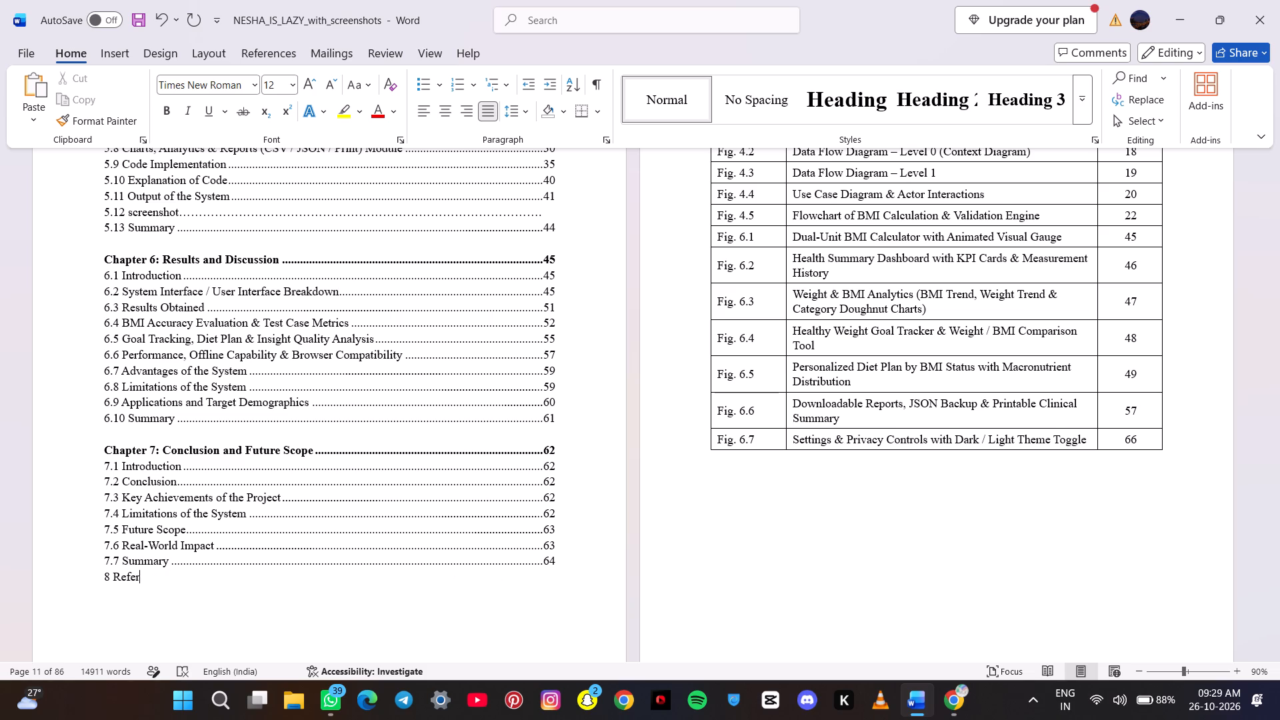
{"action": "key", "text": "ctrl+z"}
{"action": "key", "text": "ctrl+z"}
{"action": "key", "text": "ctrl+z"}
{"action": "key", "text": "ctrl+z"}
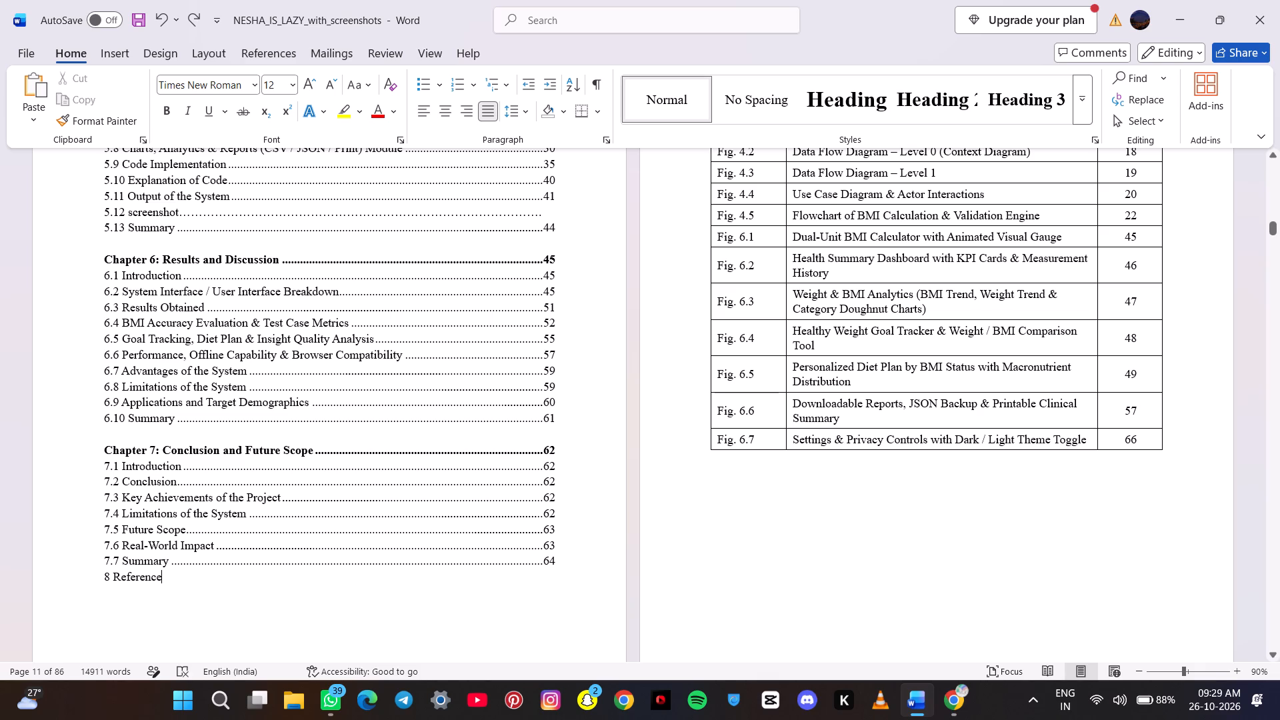
Copy the dotted leader from the 7.7 Summary contents line and paste it after 8 Reference.
{"action": "left_click_drag", "start_coordinate": [543, 563], "coordinate": [275, 581]}
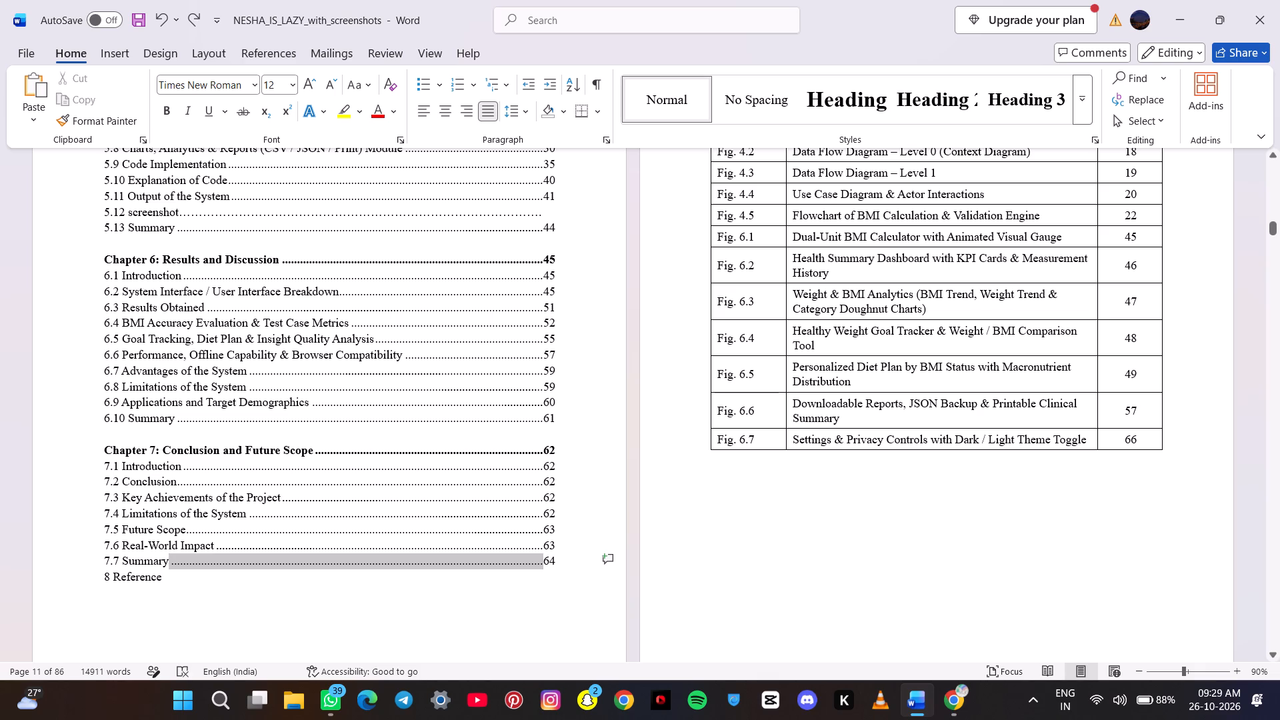
{"action": "left_click_drag", "start_coordinate": [275, 581], "coordinate": [174, 566]}
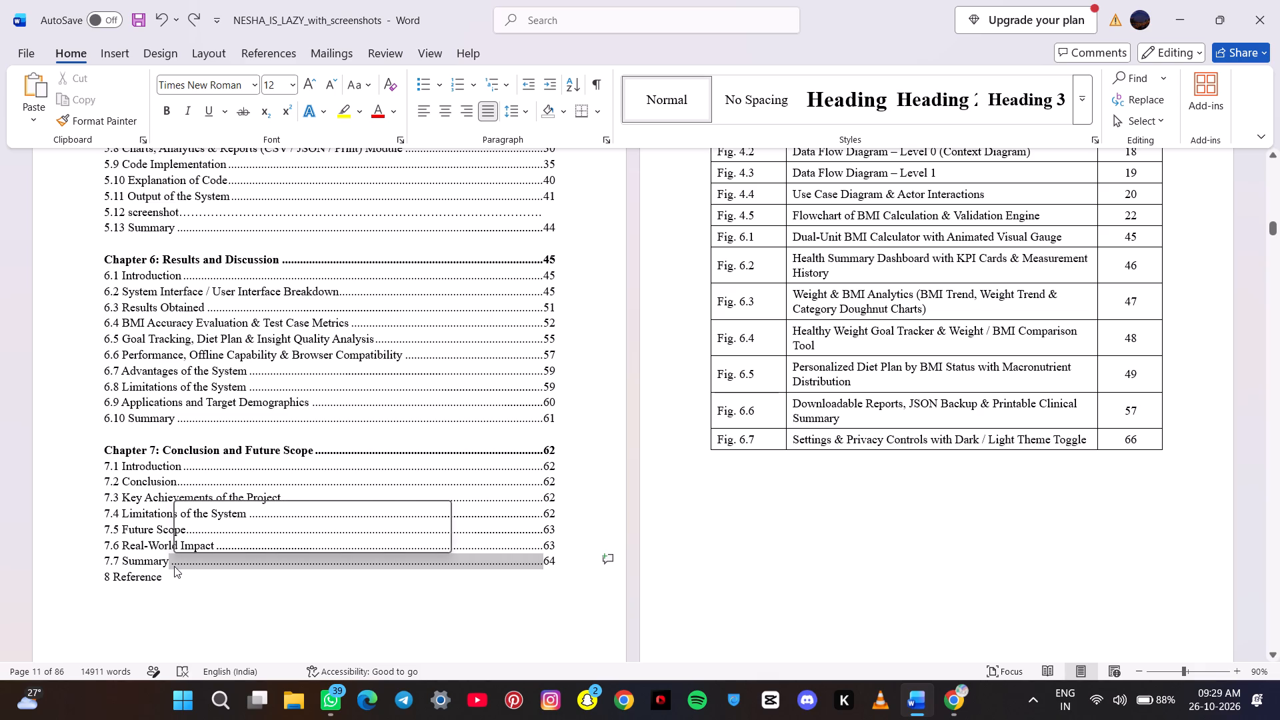
{"action": "key", "text": "ctrl+c"}
{"action": "left_click", "coordinate": [178, 577]}
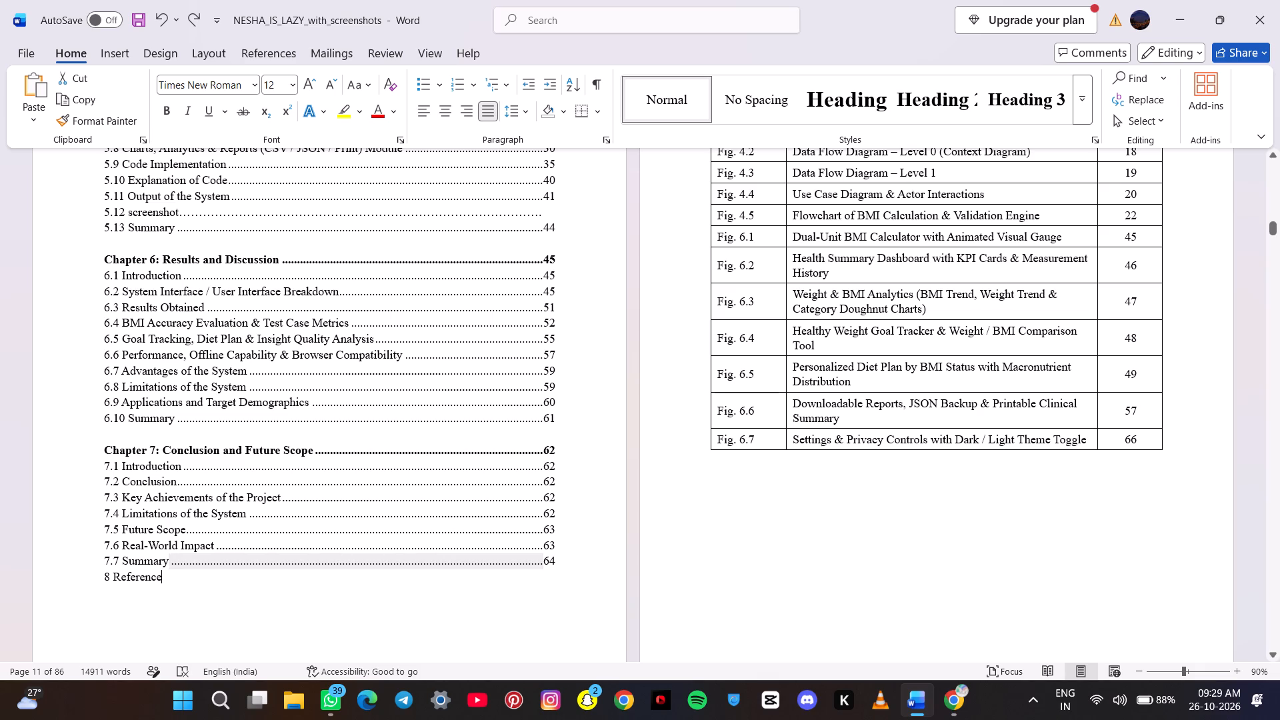
{"action": "key", "text": "ctrl+v"}
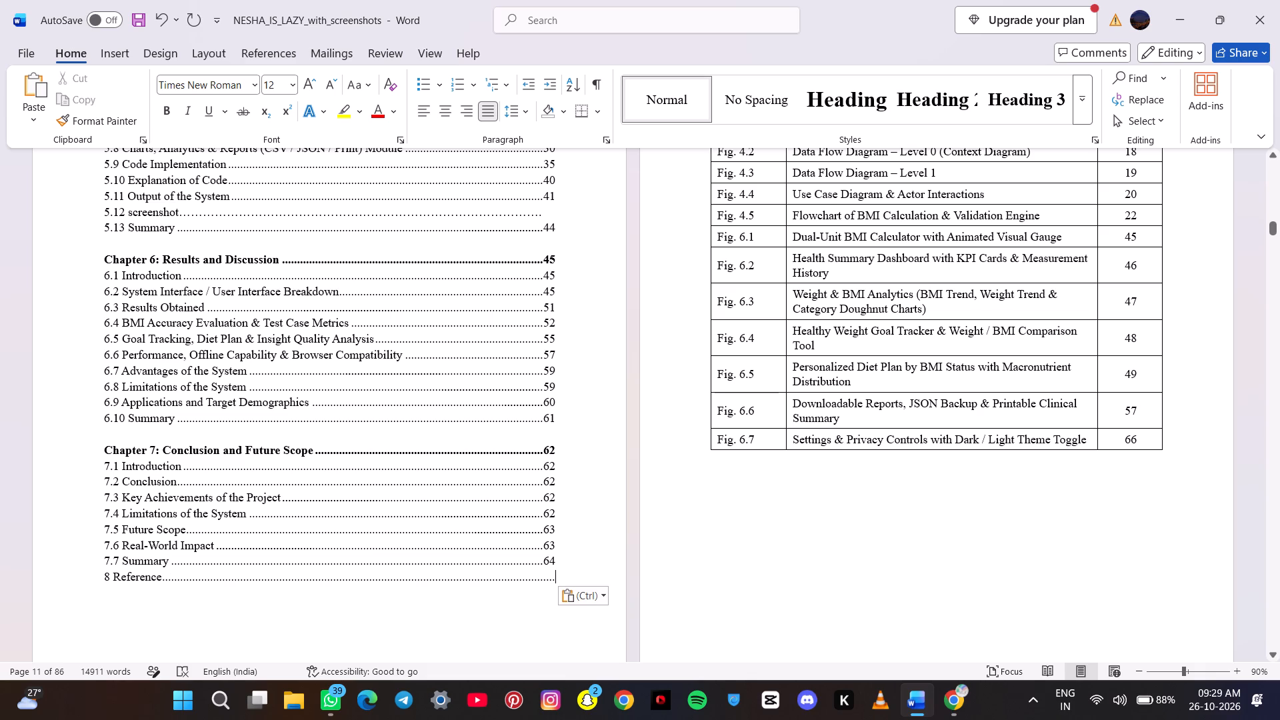
{"action": "key", "text": "BackSpace"}
{"action": "key", "text": "ctrl+c"}
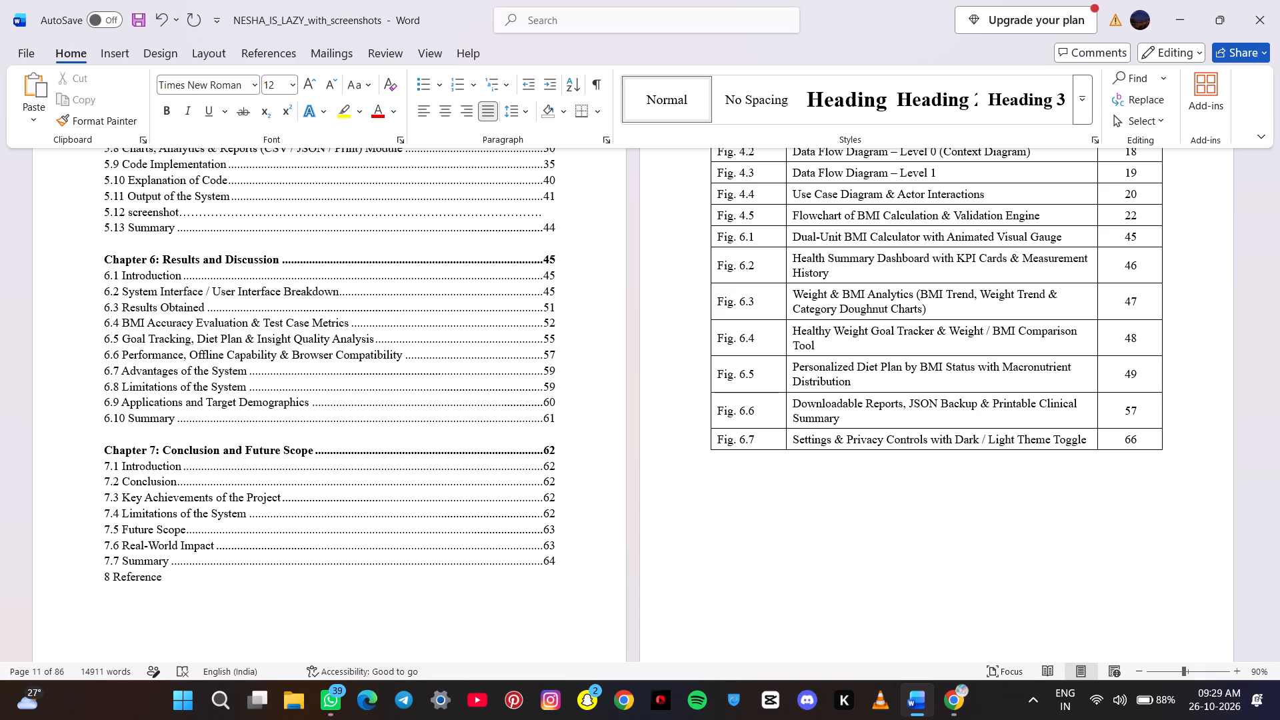
{"action": "key", "text": "ctrl+v"}
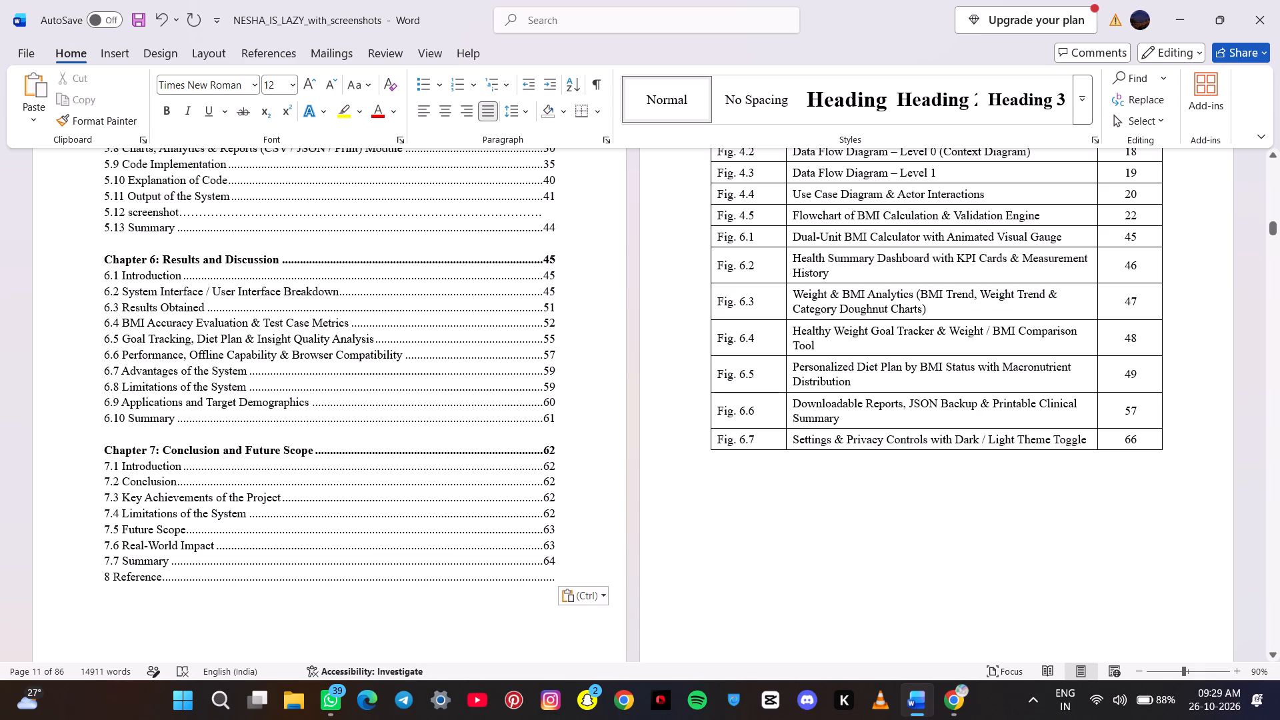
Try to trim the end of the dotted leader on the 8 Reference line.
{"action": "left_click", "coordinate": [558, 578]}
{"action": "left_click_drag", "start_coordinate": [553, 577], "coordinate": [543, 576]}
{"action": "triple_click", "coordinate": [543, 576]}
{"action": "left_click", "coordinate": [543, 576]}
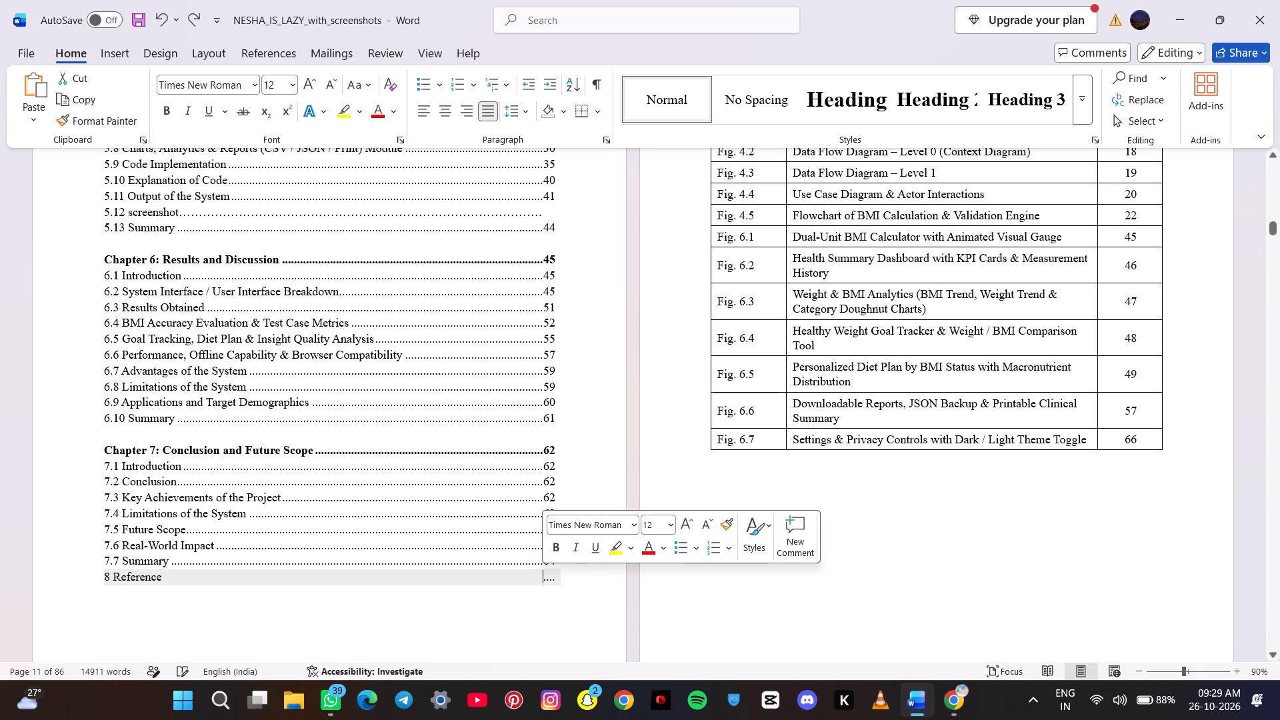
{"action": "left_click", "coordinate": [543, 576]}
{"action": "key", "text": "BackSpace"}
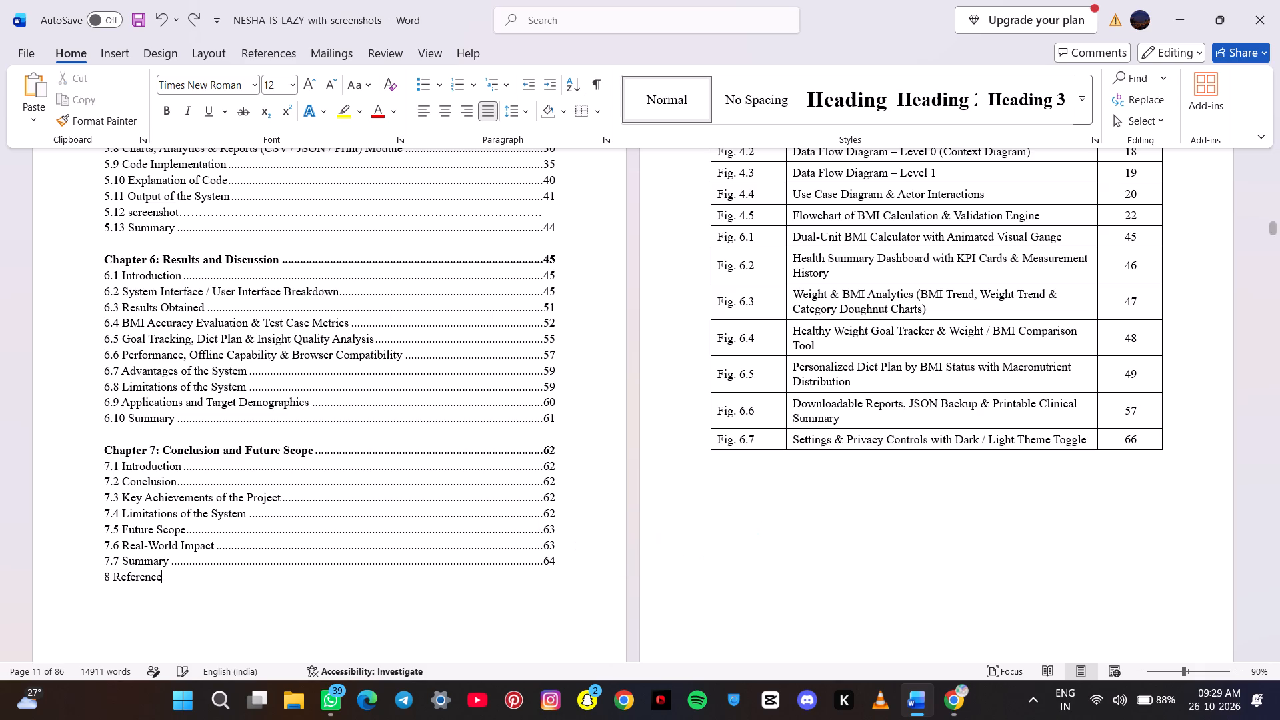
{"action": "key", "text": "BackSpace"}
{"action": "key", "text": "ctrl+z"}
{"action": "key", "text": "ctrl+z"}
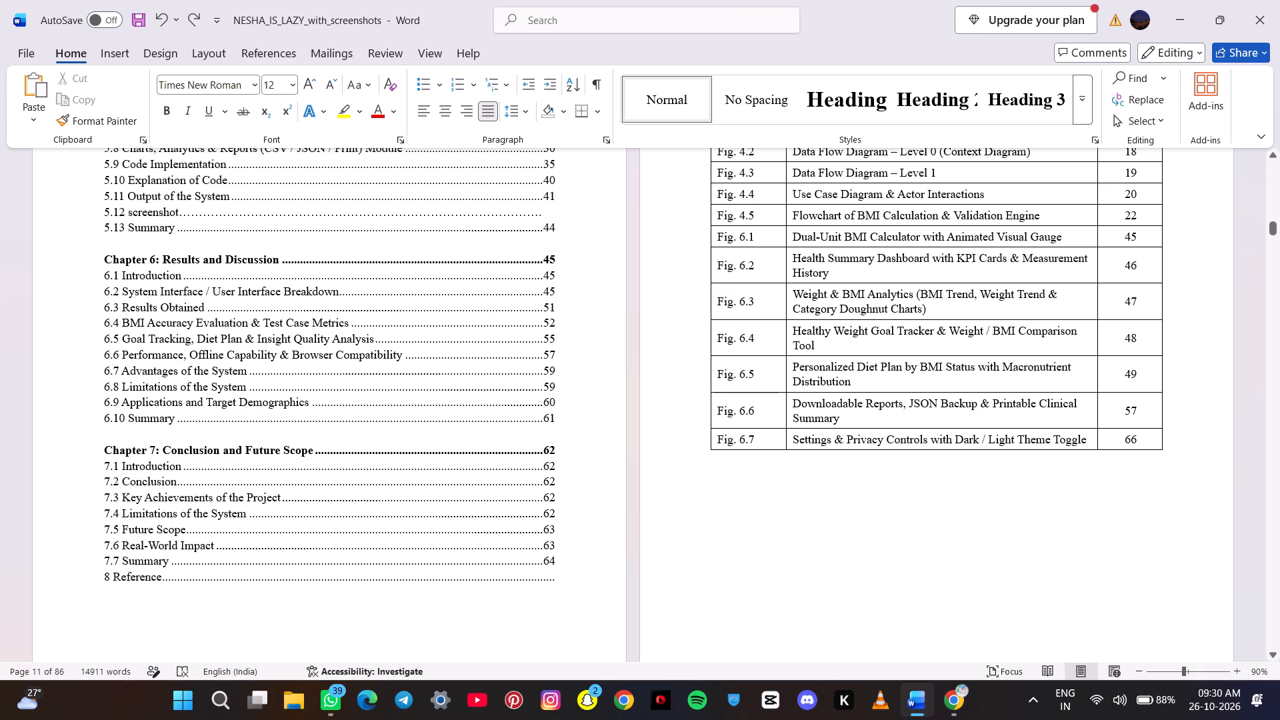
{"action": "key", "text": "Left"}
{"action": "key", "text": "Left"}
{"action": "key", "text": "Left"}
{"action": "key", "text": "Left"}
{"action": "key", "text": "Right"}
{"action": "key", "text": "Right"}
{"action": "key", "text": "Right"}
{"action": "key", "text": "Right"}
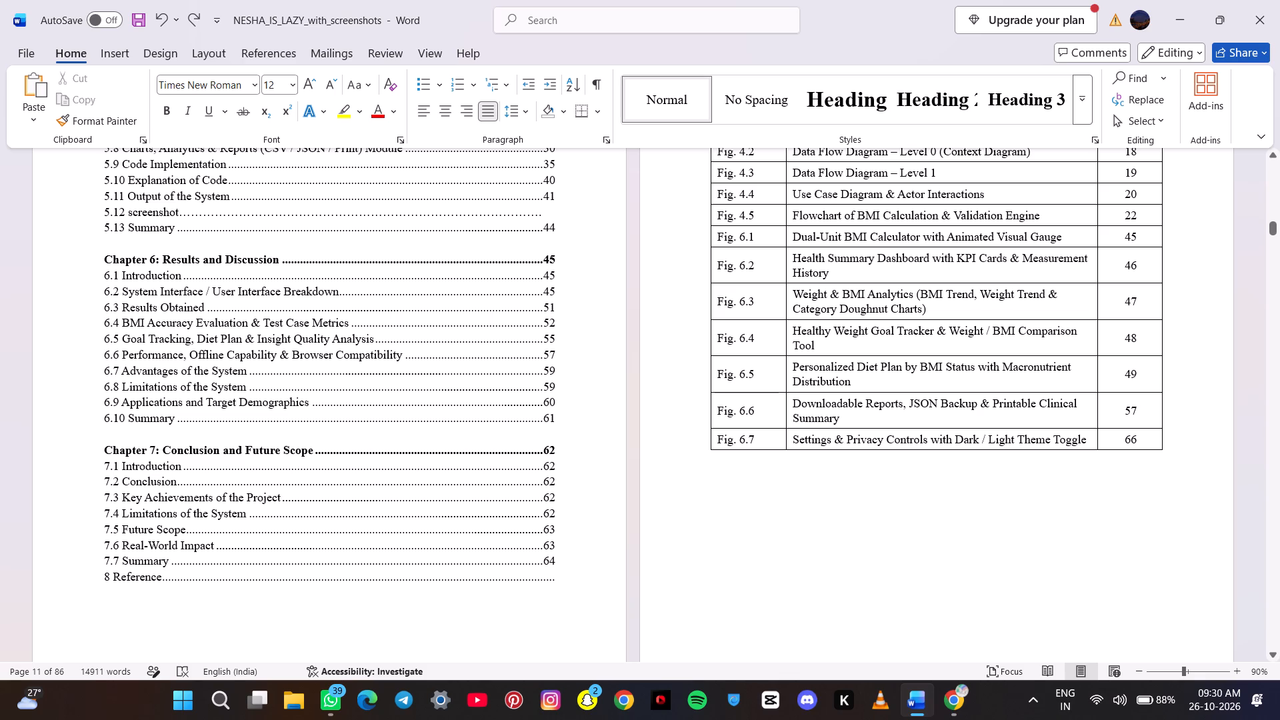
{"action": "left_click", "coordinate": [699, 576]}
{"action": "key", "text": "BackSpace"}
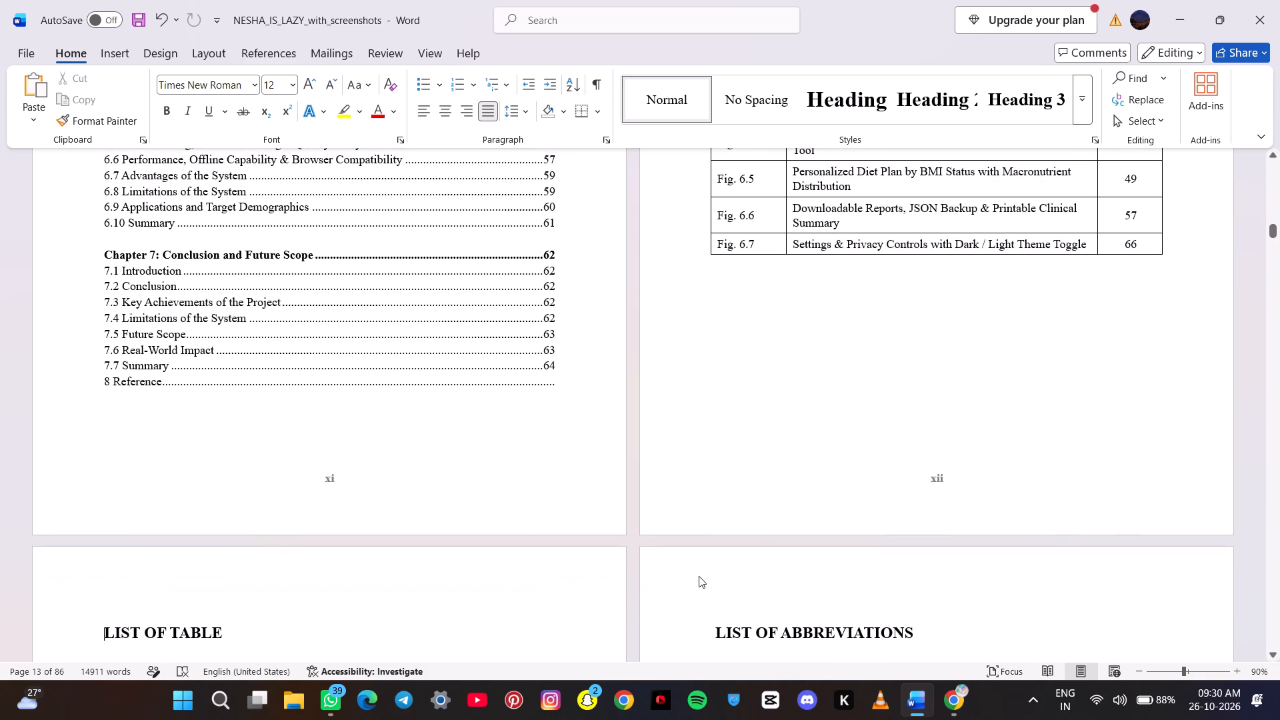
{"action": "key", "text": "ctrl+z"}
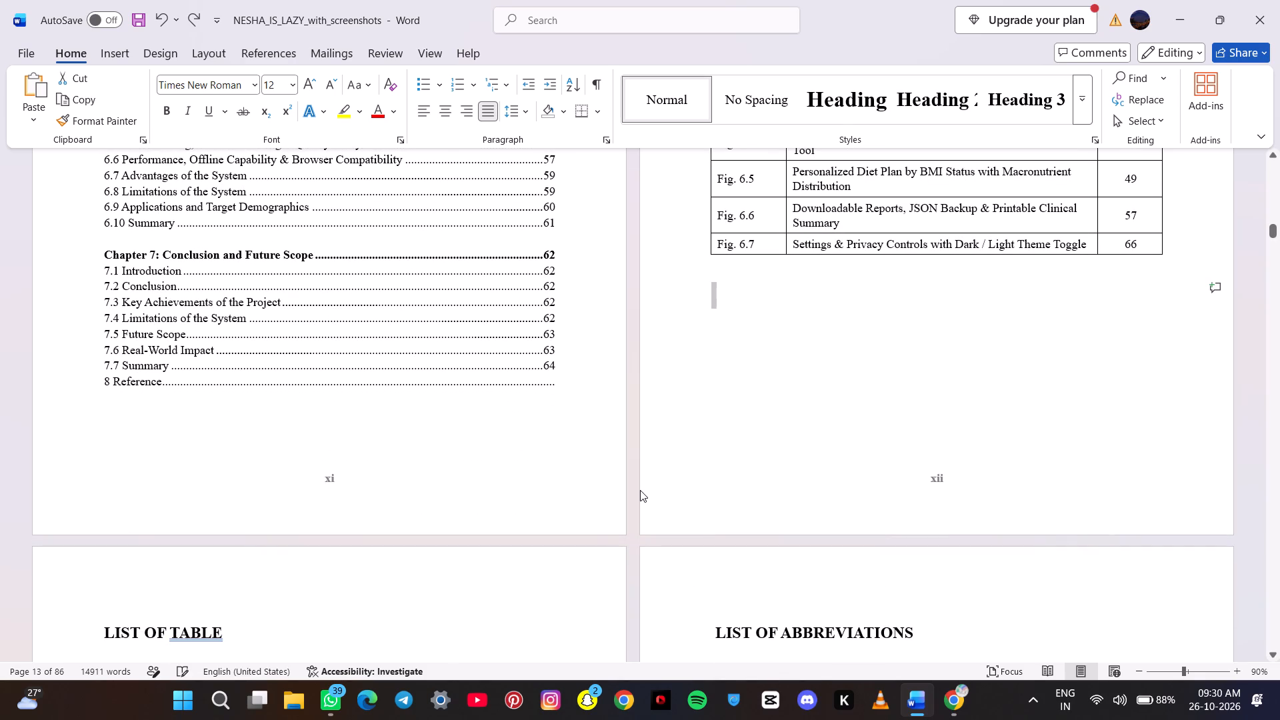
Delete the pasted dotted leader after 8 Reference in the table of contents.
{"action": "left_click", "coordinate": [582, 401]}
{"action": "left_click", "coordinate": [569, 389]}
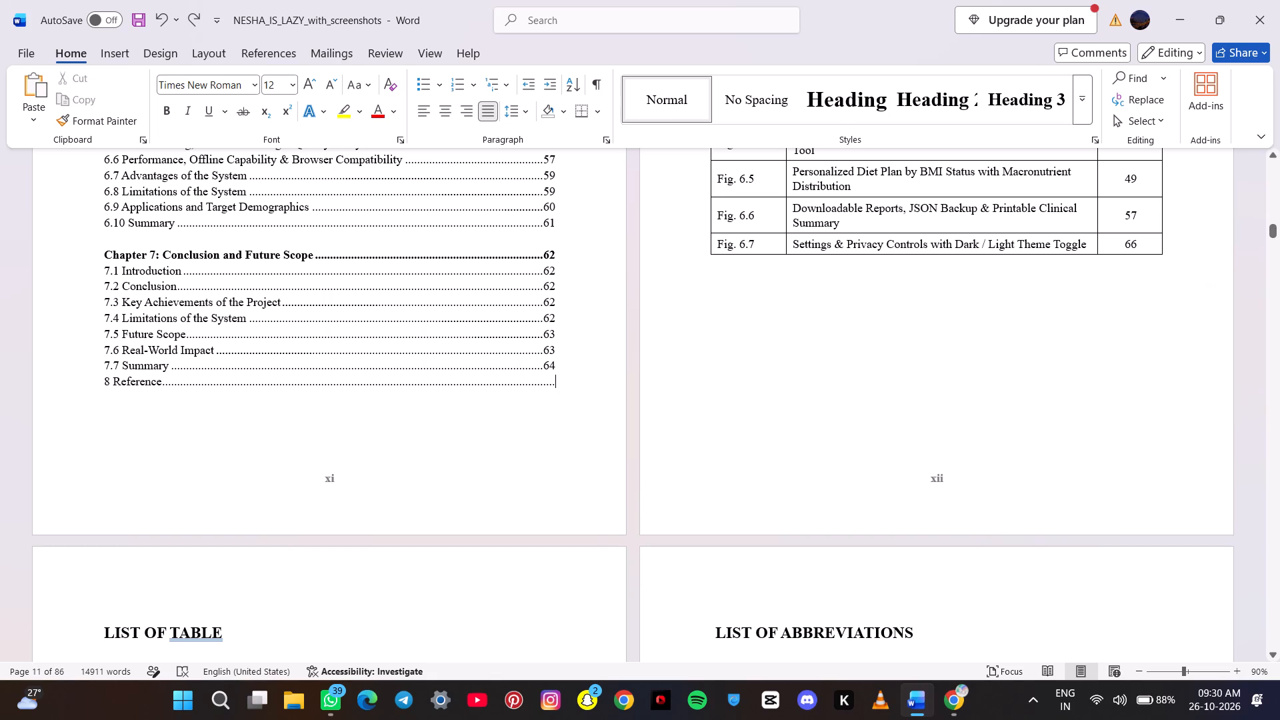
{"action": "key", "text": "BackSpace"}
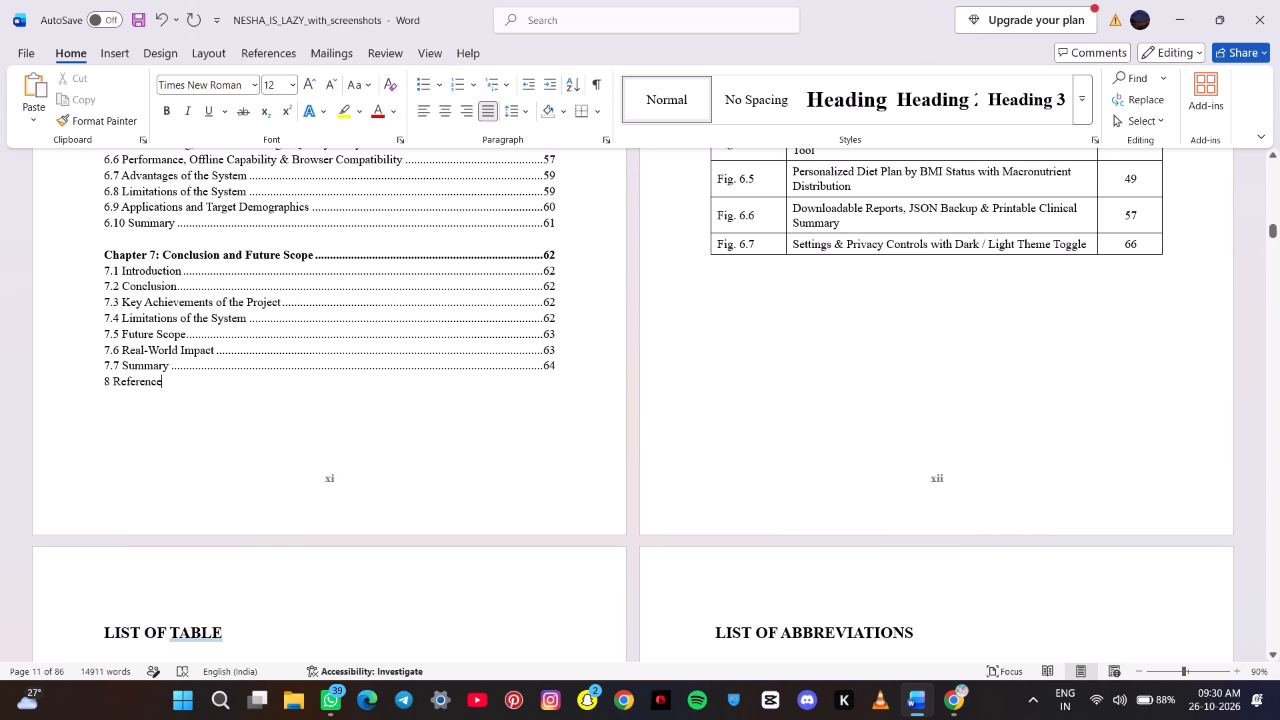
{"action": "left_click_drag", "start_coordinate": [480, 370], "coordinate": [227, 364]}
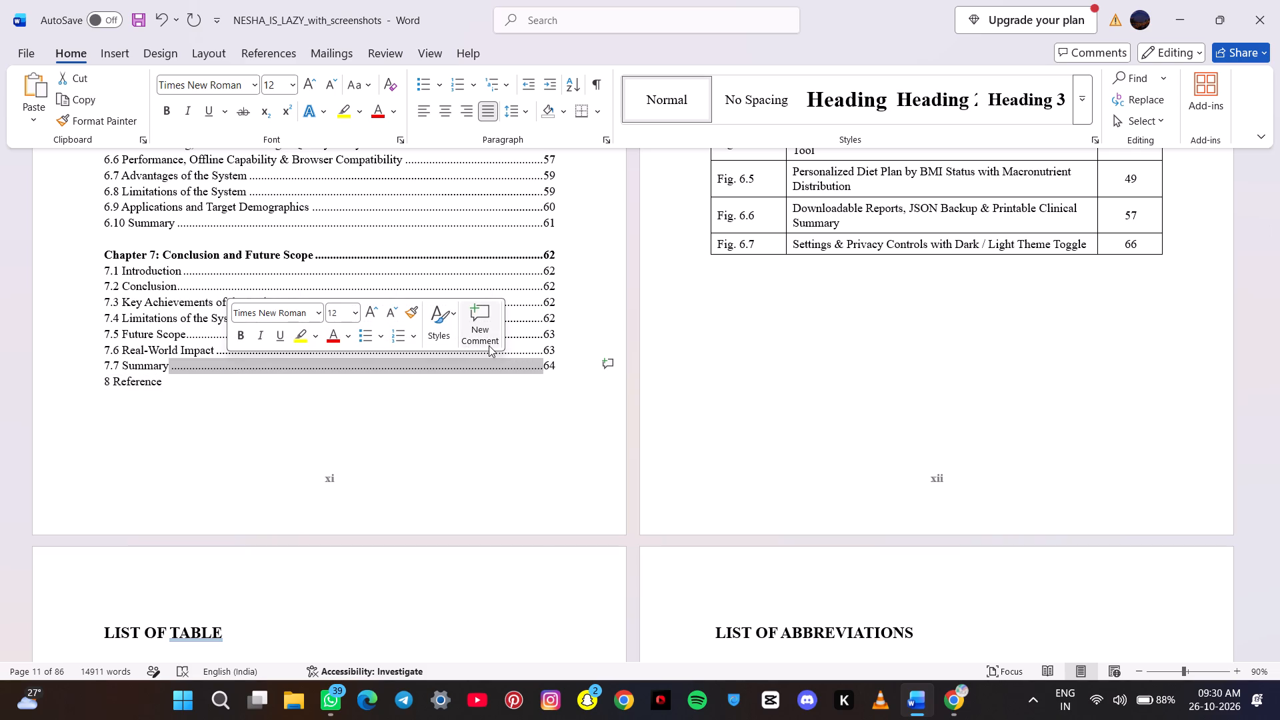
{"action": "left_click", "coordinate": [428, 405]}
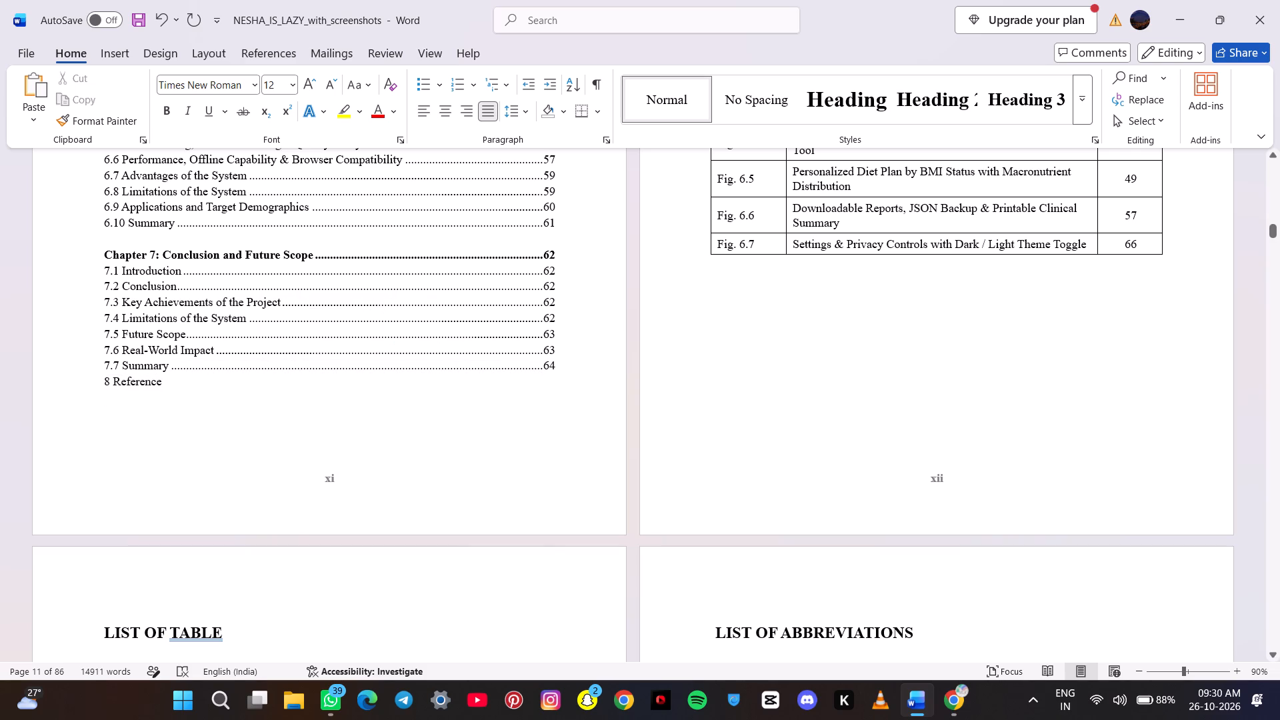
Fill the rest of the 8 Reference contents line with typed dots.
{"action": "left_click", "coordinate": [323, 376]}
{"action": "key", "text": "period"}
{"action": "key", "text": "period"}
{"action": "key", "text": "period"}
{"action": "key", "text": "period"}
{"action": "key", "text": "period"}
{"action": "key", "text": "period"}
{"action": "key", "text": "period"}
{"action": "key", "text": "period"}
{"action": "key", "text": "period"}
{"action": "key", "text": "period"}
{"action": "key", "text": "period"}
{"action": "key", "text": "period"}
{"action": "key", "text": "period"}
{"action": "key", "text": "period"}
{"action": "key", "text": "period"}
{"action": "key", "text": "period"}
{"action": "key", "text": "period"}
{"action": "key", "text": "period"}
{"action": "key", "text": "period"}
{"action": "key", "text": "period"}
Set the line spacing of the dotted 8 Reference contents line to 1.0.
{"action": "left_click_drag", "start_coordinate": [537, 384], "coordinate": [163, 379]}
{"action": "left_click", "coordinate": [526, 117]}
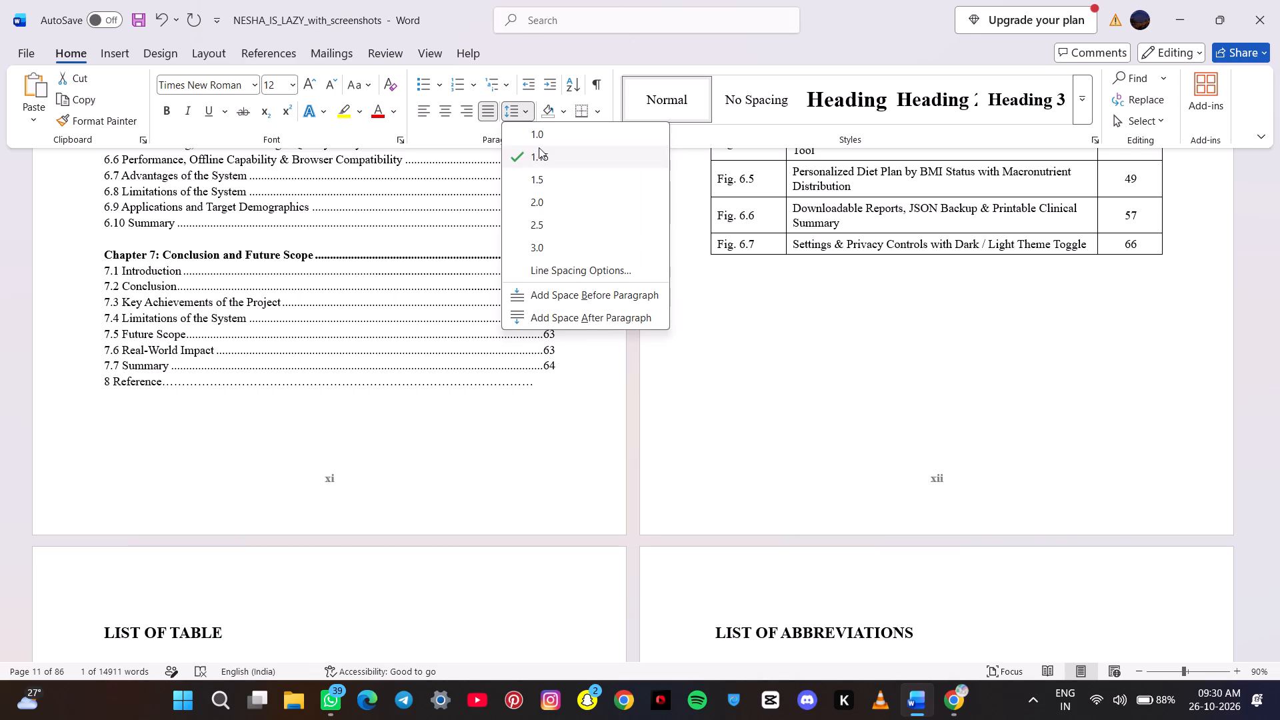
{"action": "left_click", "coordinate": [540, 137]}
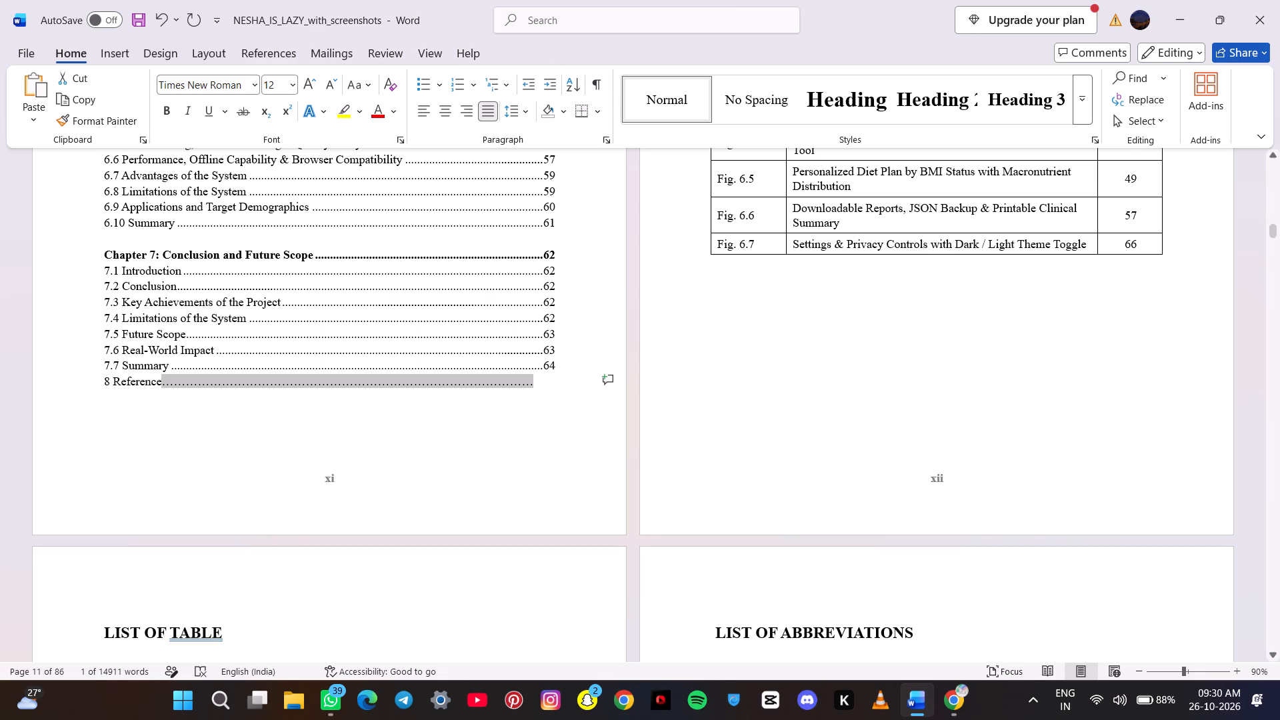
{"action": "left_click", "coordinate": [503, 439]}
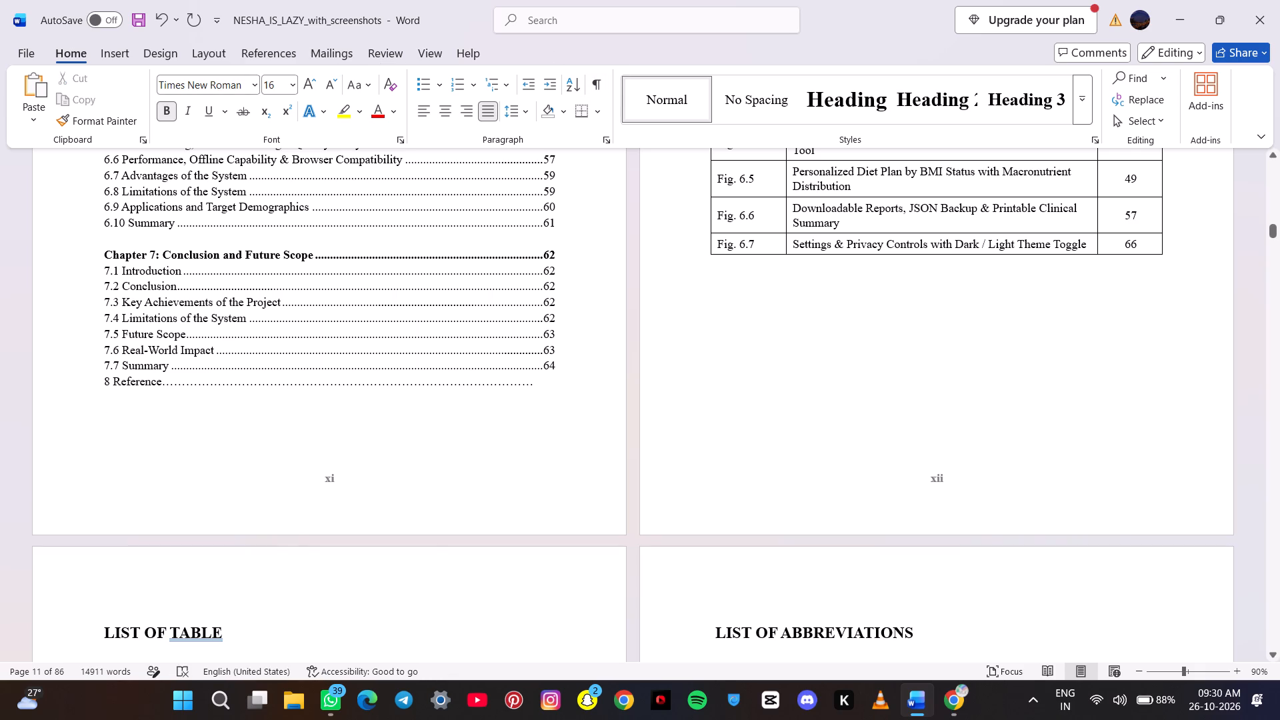
Copy the whole 7.7 Summary contents line and paste it over the 8 Reference line.
{"action": "left_click_drag", "start_coordinate": [576, 361], "coordinate": [104, 371]}
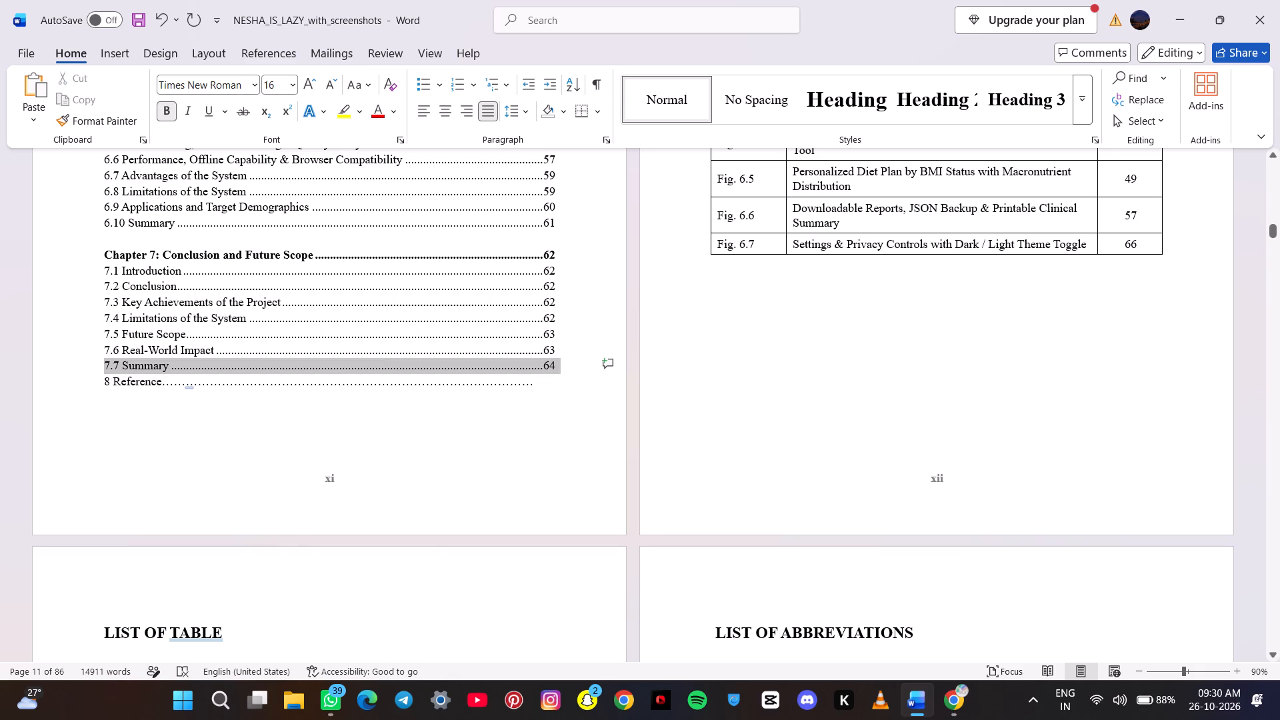
{"action": "left_click_drag", "start_coordinate": [104, 371], "coordinate": [103, 369]}
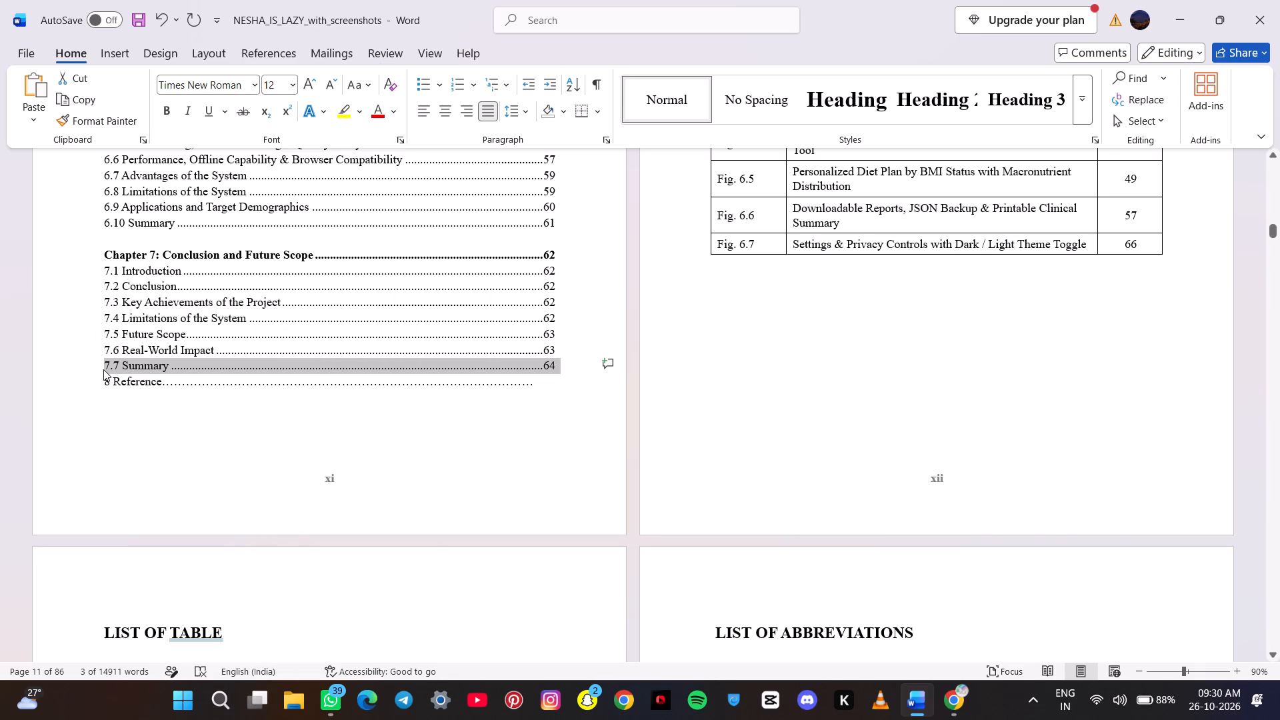
{"action": "key", "text": "ctrl+c"}
{"action": "left_click_drag", "start_coordinate": [541, 387], "coordinate": [465, 375]}
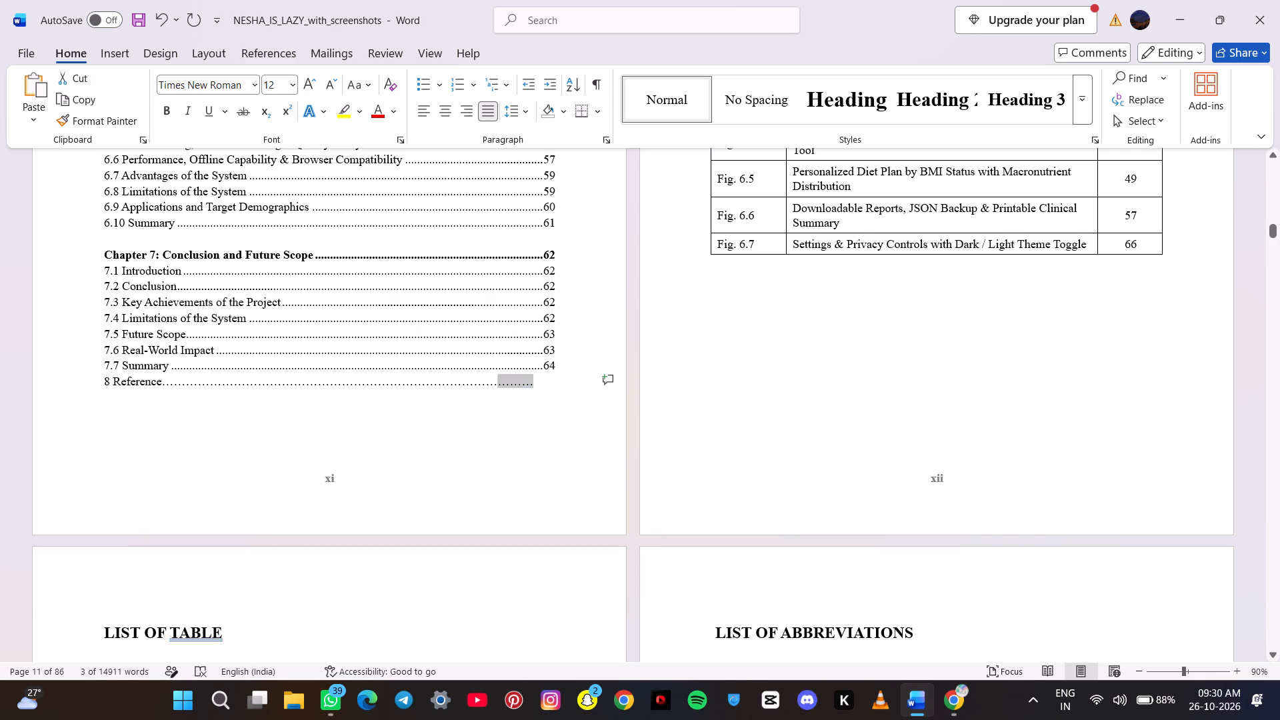
{"action": "left_click_drag", "start_coordinate": [465, 375], "coordinate": [105, 384]}
{"action": "key", "text": "ctrl+v"}
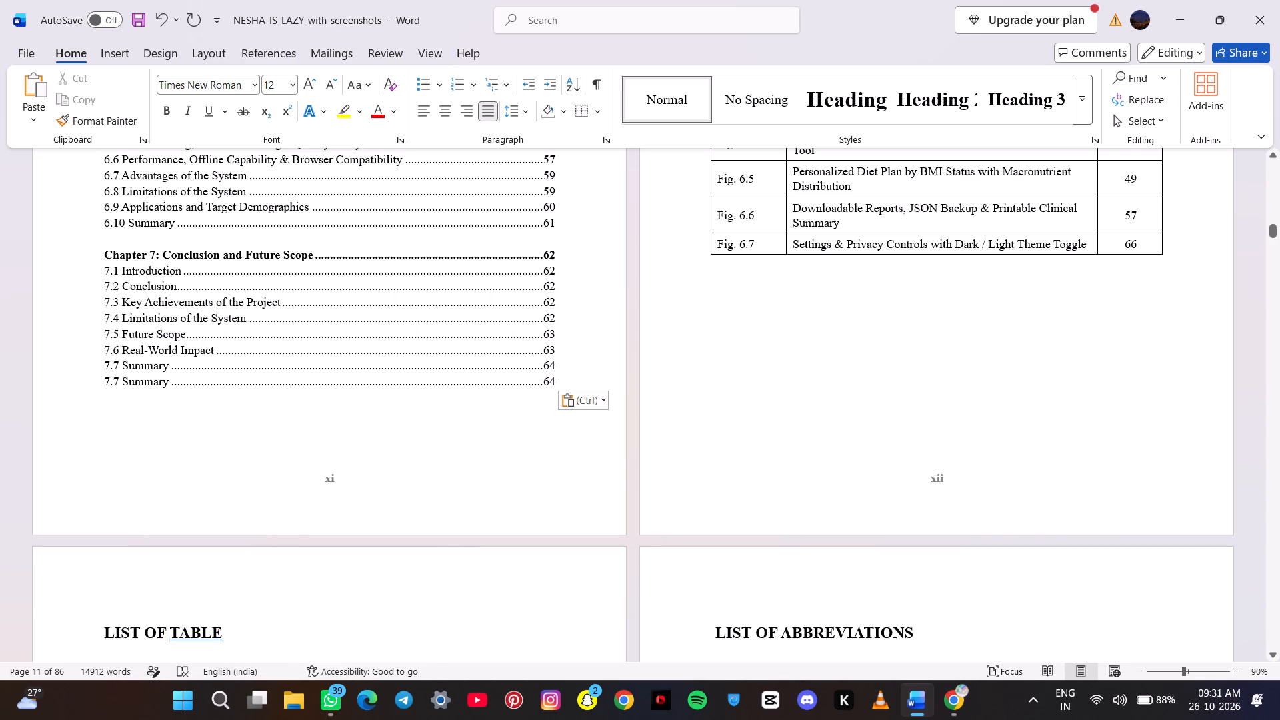
Change the title of the duplicated 7.7 Summary contents line to 8 Reference, keeping its dotted leader.
{"action": "left_click", "coordinate": [166, 382]}
{"action": "key", "text": "BackSpace"}
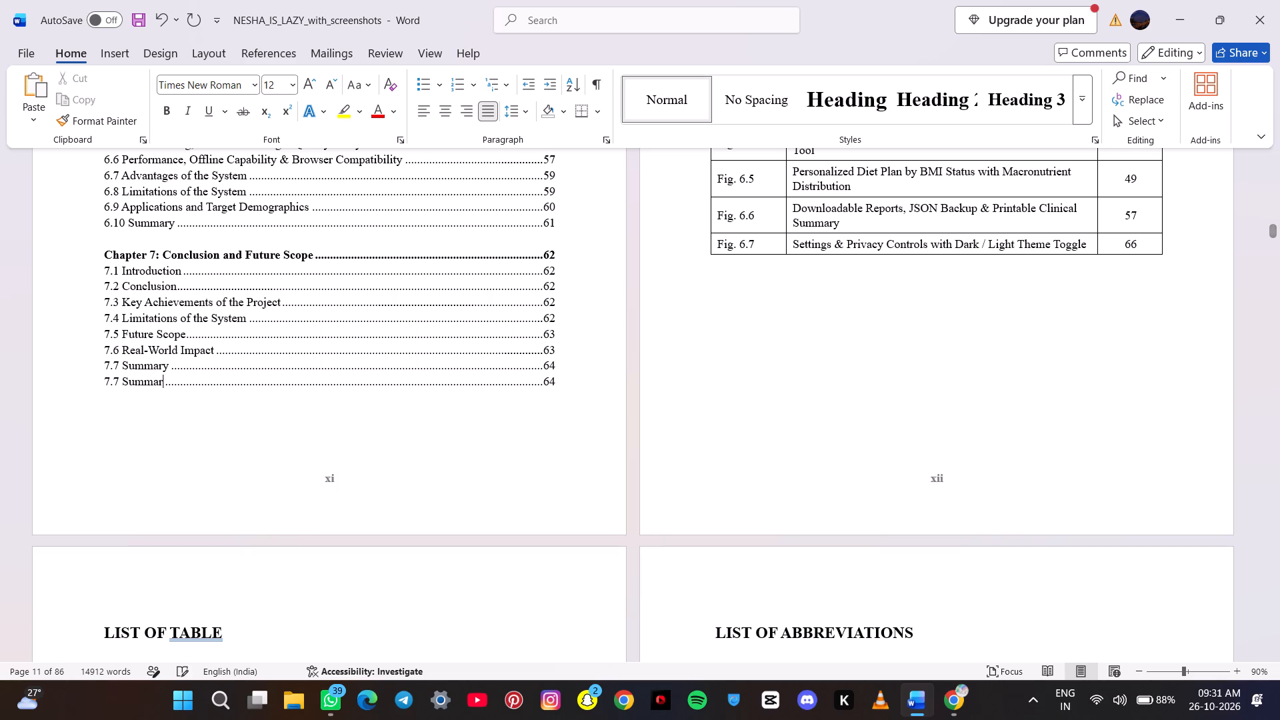
{"action": "key", "text": "BackSpace"}
{"action": "key", "text": "BackSpace"}
{"action": "key", "text": "BackSpace"}
{"action": "key", "text": "BackSpace"}
{"action": "key", "text": "BackSpace"}
{"action": "key", "text": "BackSpace"}
{"action": "key", "text": "BackSpace"}
{"action": "key", "text": "BackSpace"}
{"action": "key", "text": "BackSpace"}
{"action": "key", "text": "BackSpace"}
{"action": "key", "text": "8"}
{"action": "type", "text": "eferm"}
{"action": "key", "text": "BackSpace"}
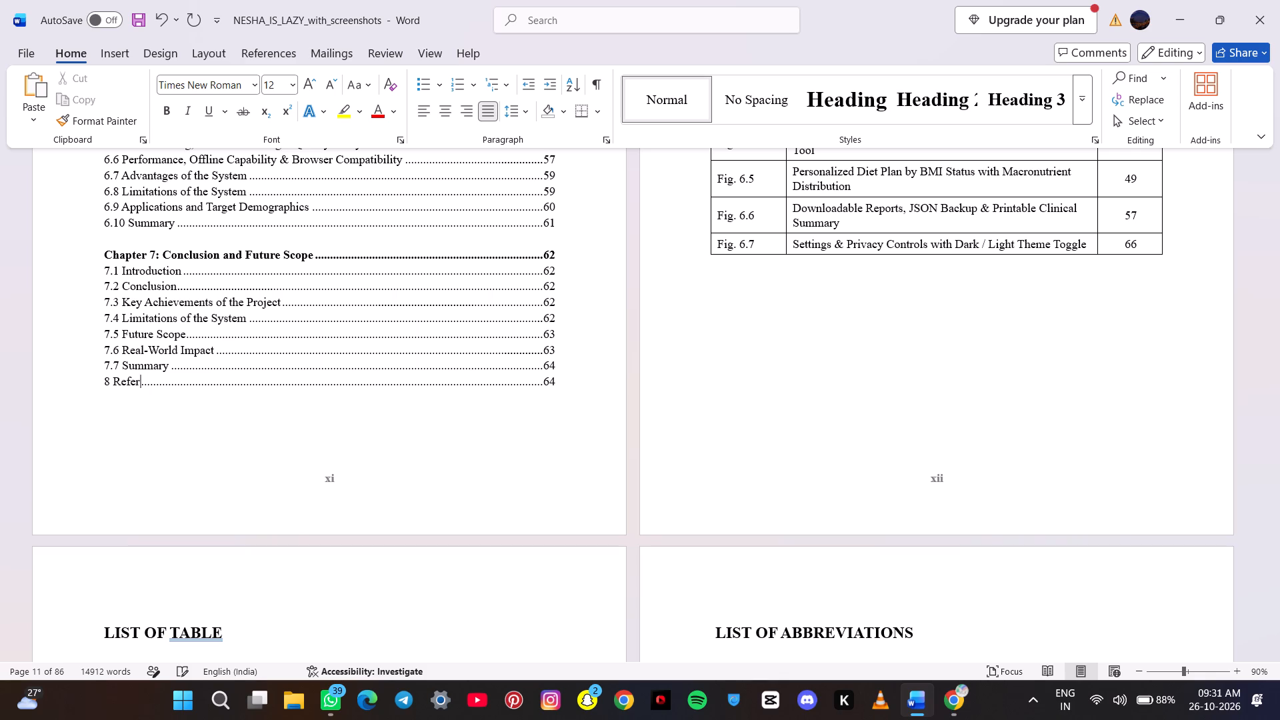
{"action": "type", "text": "nce"}
{"action": "left_click", "coordinate": [139, 387]}
{"action": "key", "text": "e"}
Set the page number of the 8 Reference contents line to 73.
{"action": "left_click", "coordinate": [560, 384]}
{"action": "key", "text": "BackSpace"}
{"action": "key", "text": "BackSpace"}
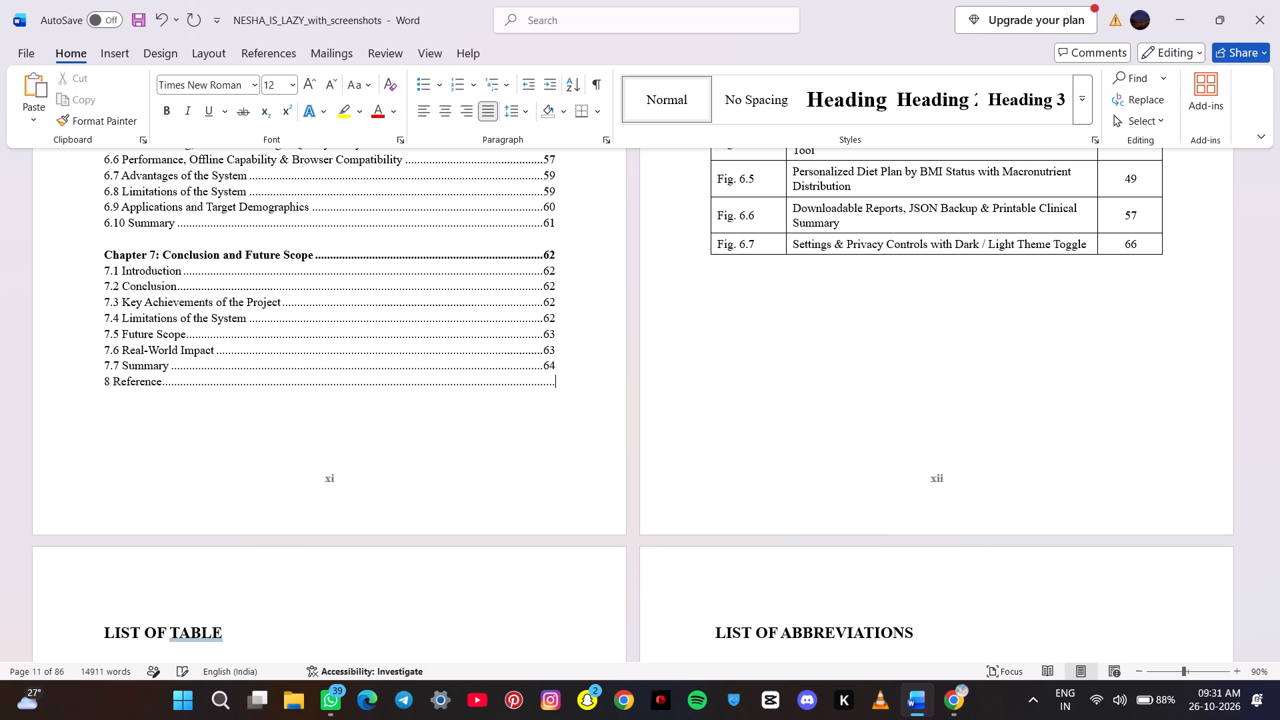
{"action": "type", "text": "73"}
Check the footer page number of the references page at the end of the report.
{"action": "scroll", "coordinate": [560, 384], "scroll_direction": "down", "scroll_amount": 10, "text": "ctrl"}
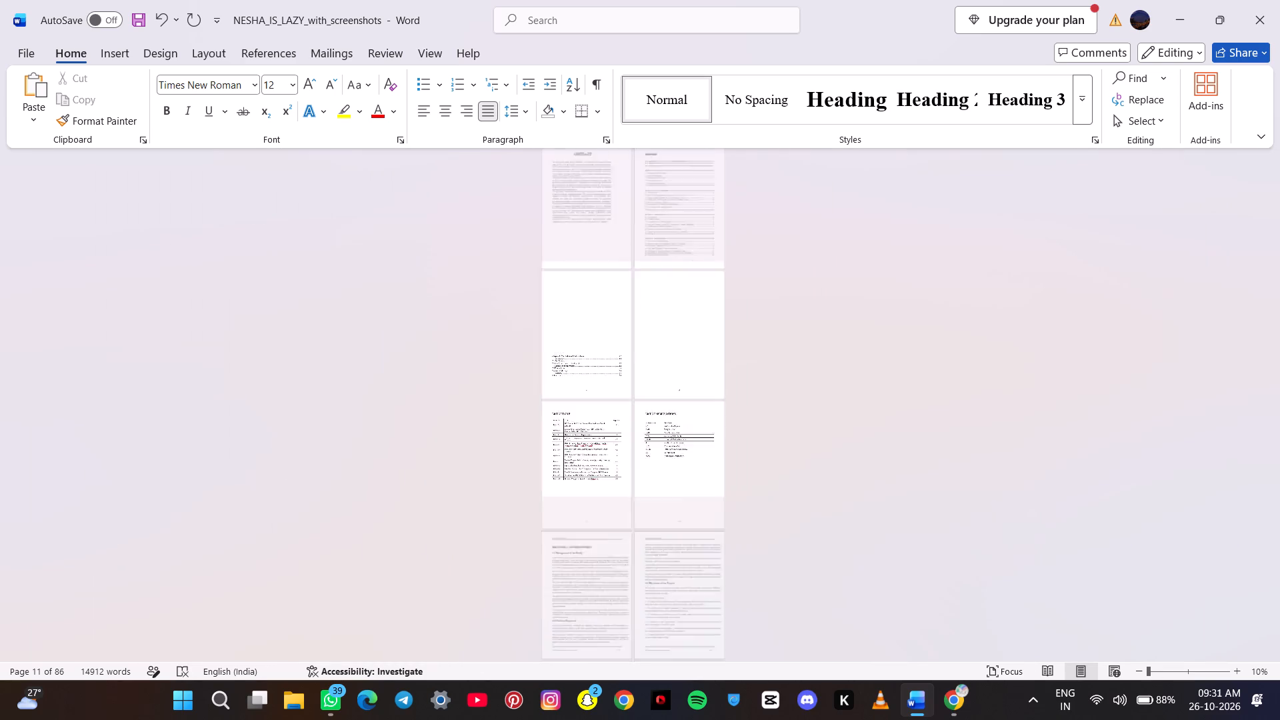
{"action": "scroll", "coordinate": [560, 384], "scroll_direction": "down", "scroll_amount": 11}
{"action": "scroll", "coordinate": [560, 384], "scroll_direction": "right", "scroll_amount": 5}
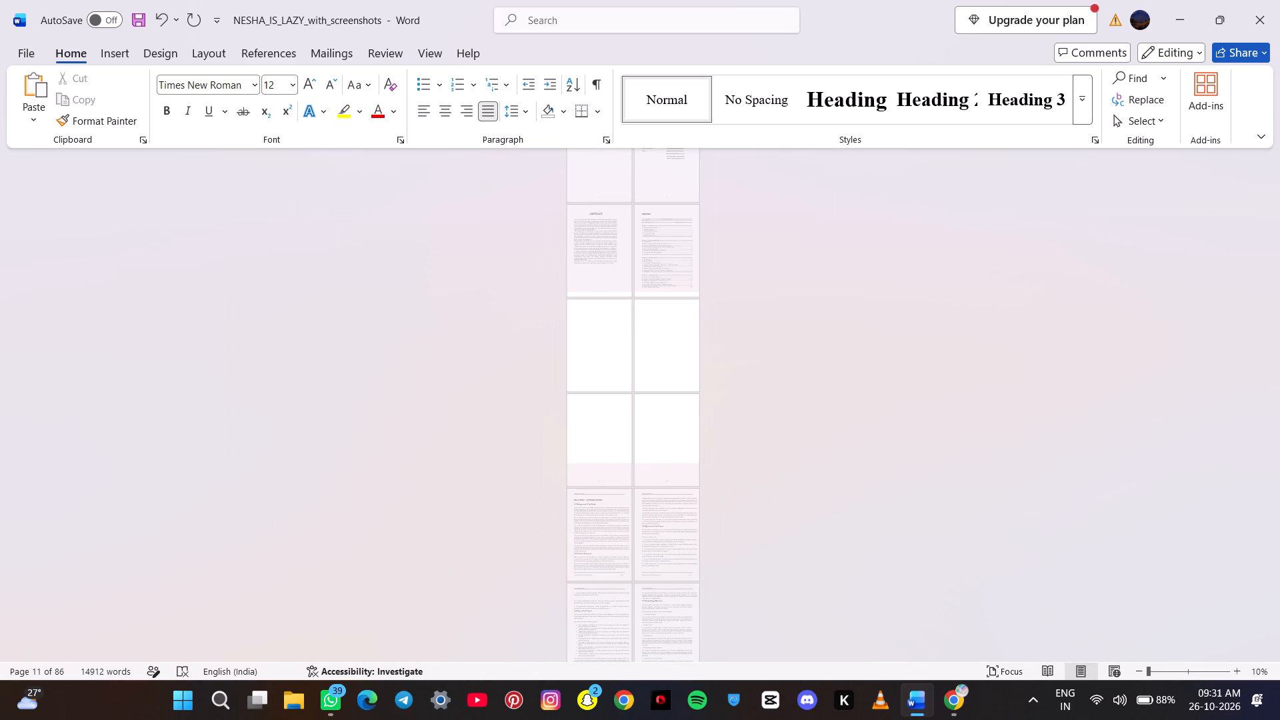
{"action": "scroll", "coordinate": [787, 303], "scroll_direction": "down", "scroll_amount": 4}
{"action": "scroll", "coordinate": [781, 401], "scroll_direction": "left", "scroll_amount": 1}
{"action": "scroll", "coordinate": [781, 401], "scroll_direction": "down", "scroll_amount": 1}
{"action": "scroll", "coordinate": [781, 401], "scroll_direction": "up", "scroll_amount": 2, "text": "ctrl"}
{"action": "scroll", "coordinate": [781, 401], "scroll_direction": "down", "scroll_amount": 5}
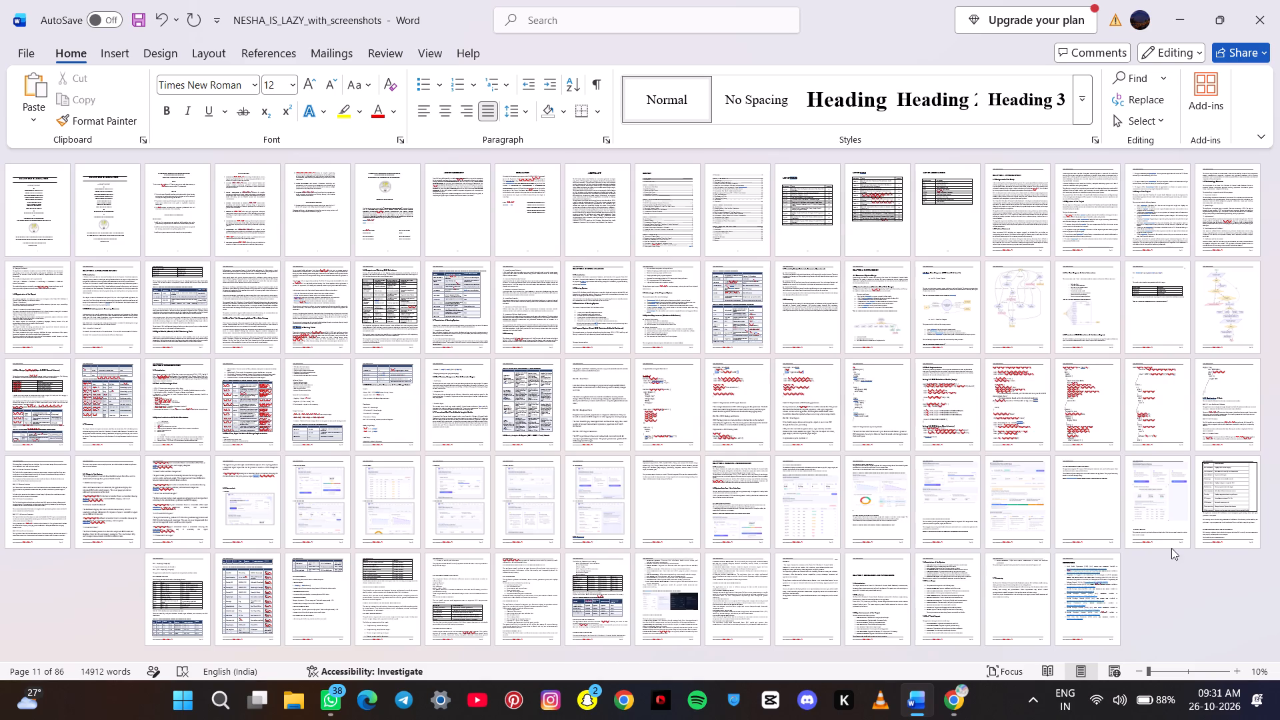
{"action": "scroll", "coordinate": [1114, 609], "scroll_direction": "up", "scroll_amount": 8, "text": "ctrl"}
{"action": "scroll", "coordinate": [1114, 609], "scroll_direction": "down", "scroll_amount": 11}
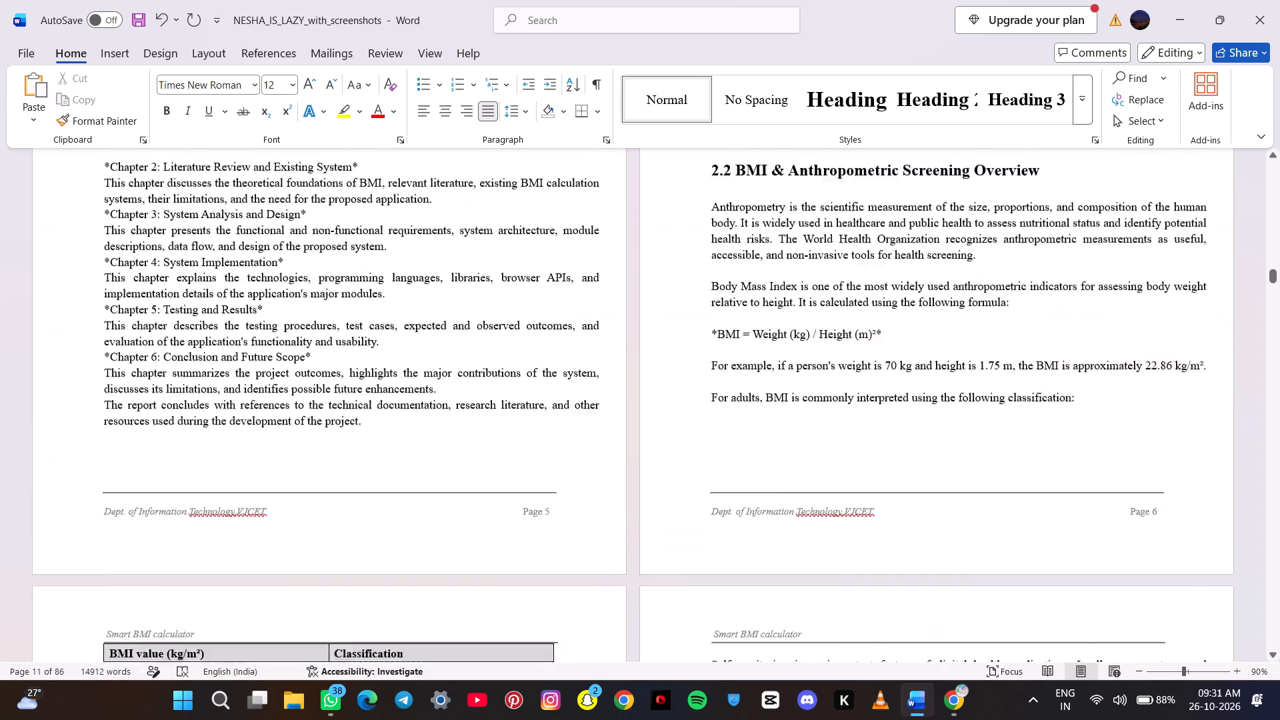
{"action": "scroll", "coordinate": [1114, 609], "scroll_direction": "down", "scroll_amount": 20}
{"action": "scroll", "coordinate": [1114, 609], "scroll_direction": "down", "scroll_amount": 20}
{"action": "scroll", "coordinate": [1114, 609], "scroll_direction": "down", "scroll_amount": 20}
{"action": "scroll", "coordinate": [1114, 609], "scroll_direction": "down", "scroll_amount": 20}
{"action": "scroll", "coordinate": [1114, 609], "scroll_direction": "down", "scroll_amount": 20}
{"action": "scroll", "coordinate": [1114, 609], "scroll_direction": "down", "scroll_amount": 20}
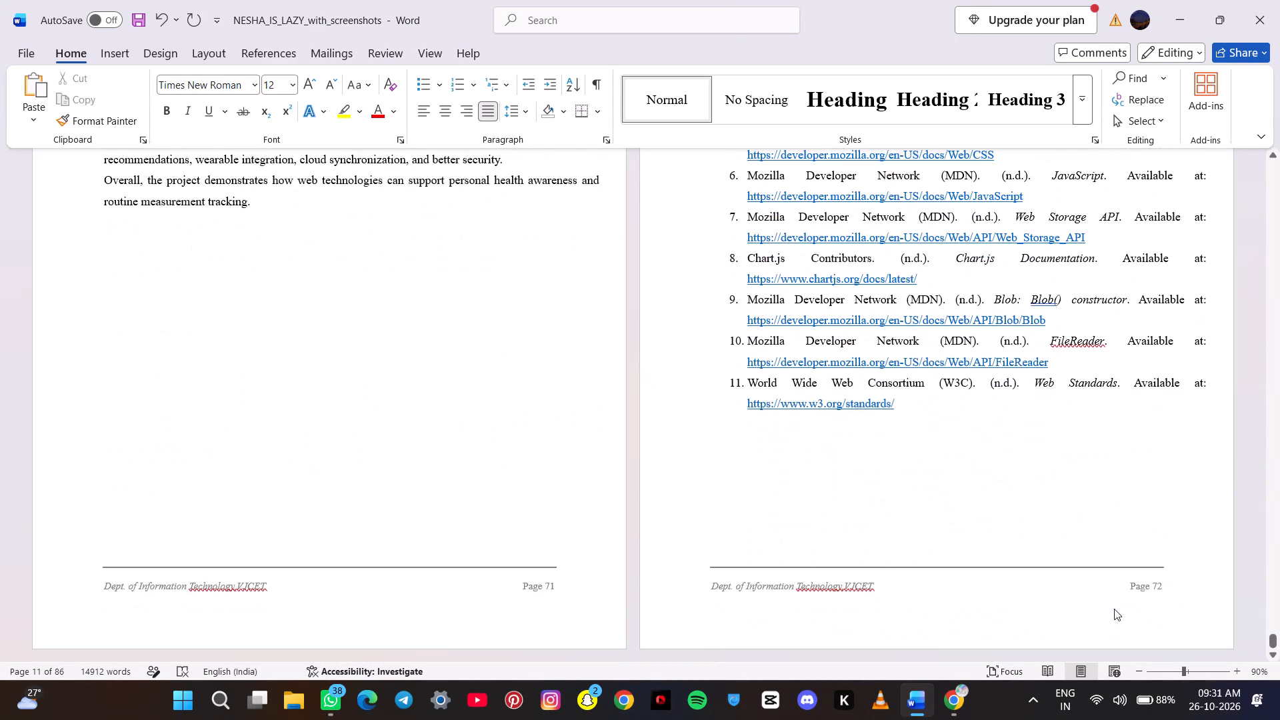
{"action": "scroll", "coordinate": [1114, 609], "scroll_direction": "up", "scroll_amount": 20}
{"action": "scroll", "coordinate": [1114, 609], "scroll_direction": "up", "scroll_amount": 8}
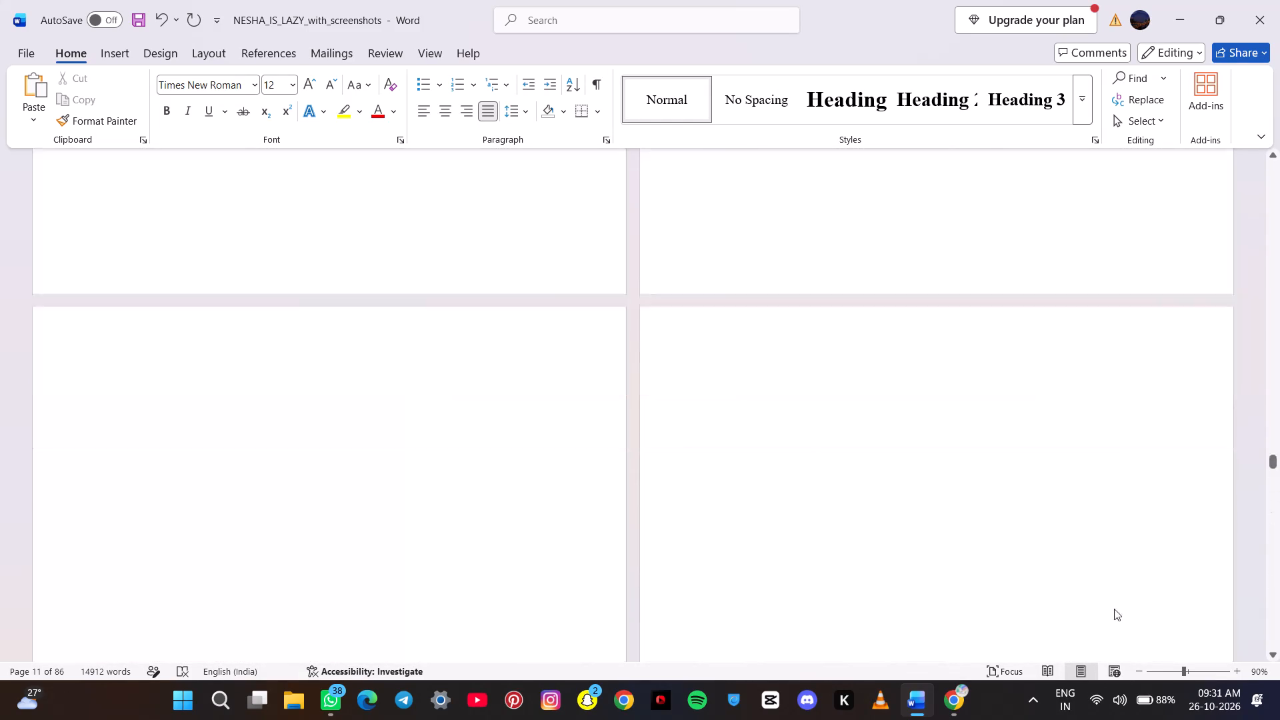
{"action": "scroll", "coordinate": [1114, 609], "scroll_direction": "up", "scroll_amount": 4}
{"action": "scroll", "coordinate": [1114, 609], "scroll_direction": "down", "scroll_amount": 2, "text": "ctrl"}
{"action": "scroll", "coordinate": [1114, 609], "scroll_direction": "up", "scroll_amount": 4}
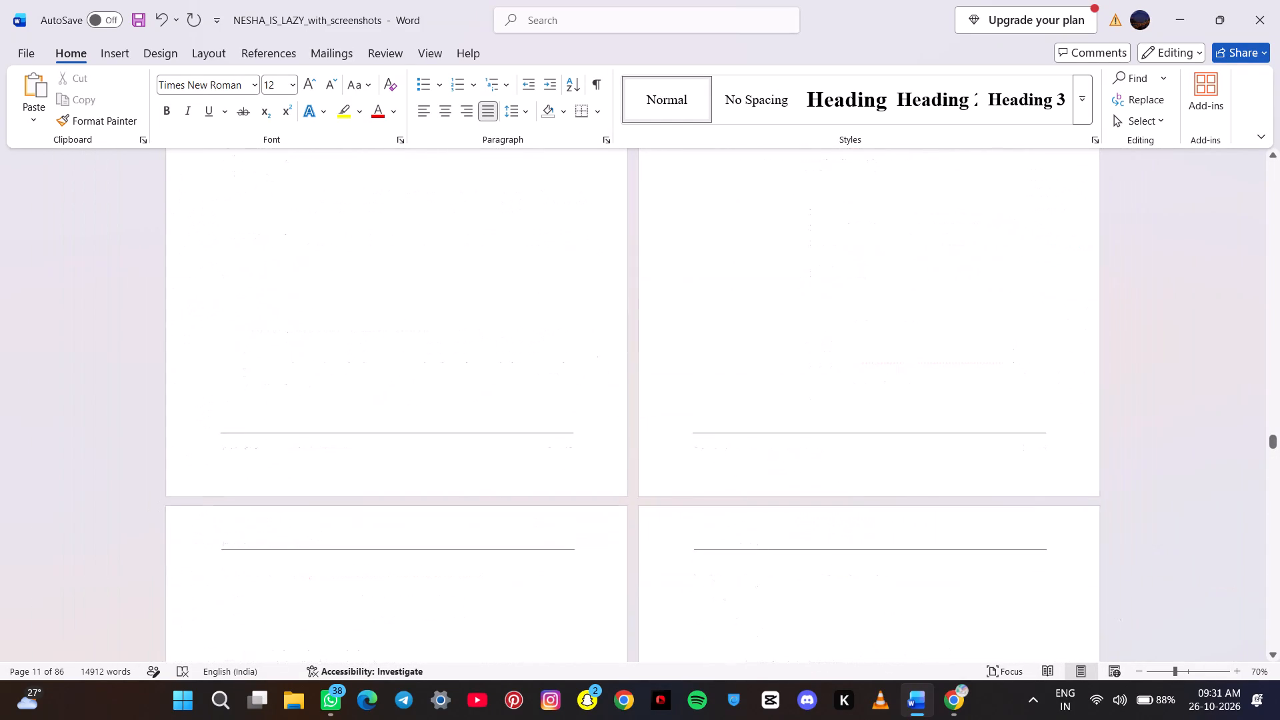
Set the page number of the 8 Reference line in the table of contents to 72.
{"action": "scroll", "coordinate": [1114, 609], "scroll_direction": "up", "scroll_amount": 10}
{"action": "scroll", "coordinate": [1114, 609], "scroll_direction": "down", "scroll_amount": 1, "text": "ctrl"}
{"action": "scroll", "coordinate": [1114, 609], "scroll_direction": "up", "scroll_amount": 1, "text": "ctrl"}
{"action": "scroll", "coordinate": [1114, 609], "scroll_direction": "up", "scroll_amount": 4}
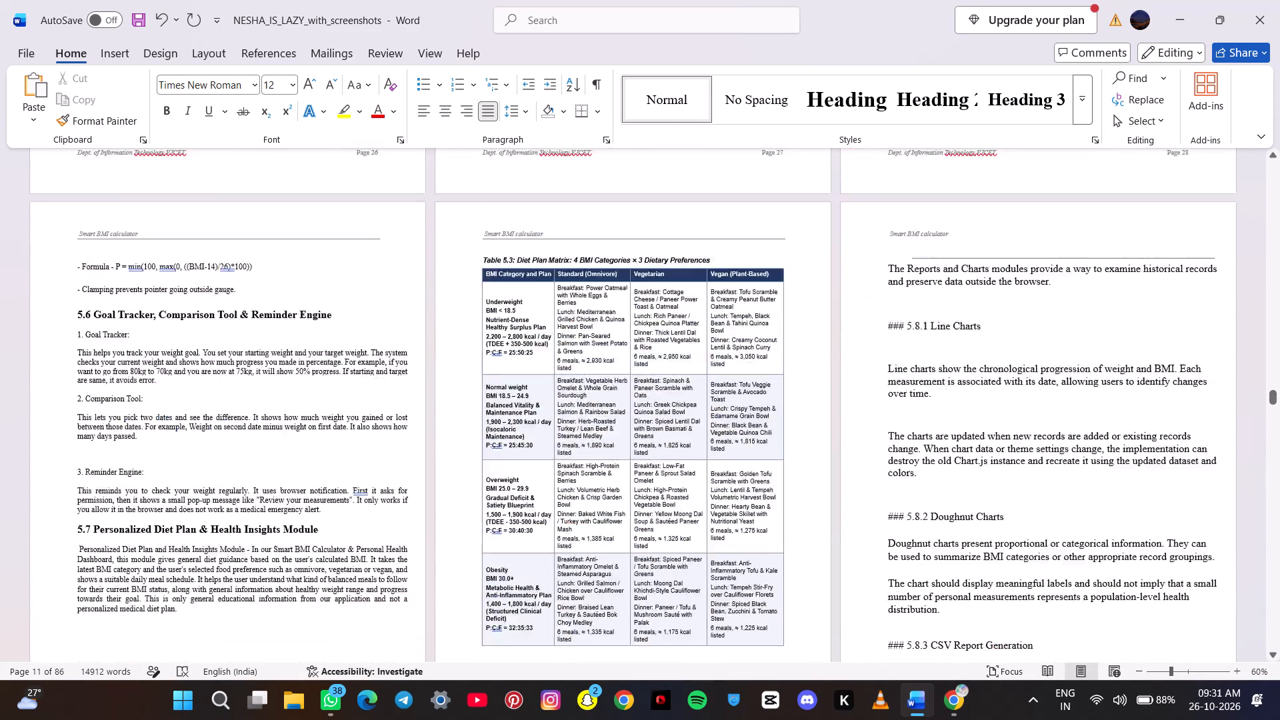
{"action": "scroll", "coordinate": [1114, 609], "scroll_direction": "up", "scroll_amount": 3}
{"action": "scroll", "coordinate": [1114, 609], "scroll_direction": "down", "scroll_amount": 1, "text": "ctrl"}
{"action": "scroll", "coordinate": [1114, 609], "scroll_direction": "up", "scroll_amount": 1, "text": "ctrl"}
{"action": "scroll", "coordinate": [1114, 609], "scroll_direction": "down", "scroll_amount": 1, "text": "ctrl"}
{"action": "scroll", "coordinate": [1114, 609], "scroll_direction": "up", "scroll_amount": 4}
{"action": "scroll", "coordinate": [1114, 609], "scroll_direction": "down", "scroll_amount": 1, "text": "ctrl"}
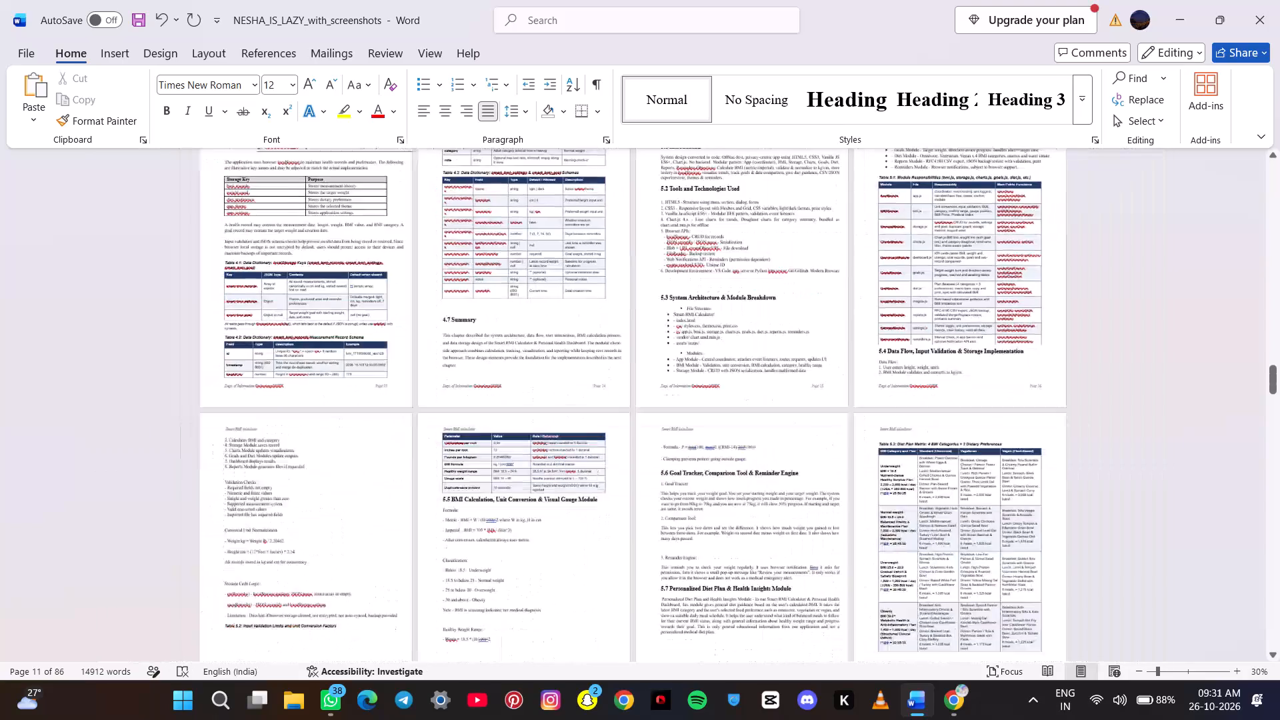
{"action": "scroll", "coordinate": [894, 429], "scroll_direction": "up", "scroll_amount": 20}
{"action": "scroll", "coordinate": [894, 429], "scroll_direction": "up", "scroll_amount": 7}
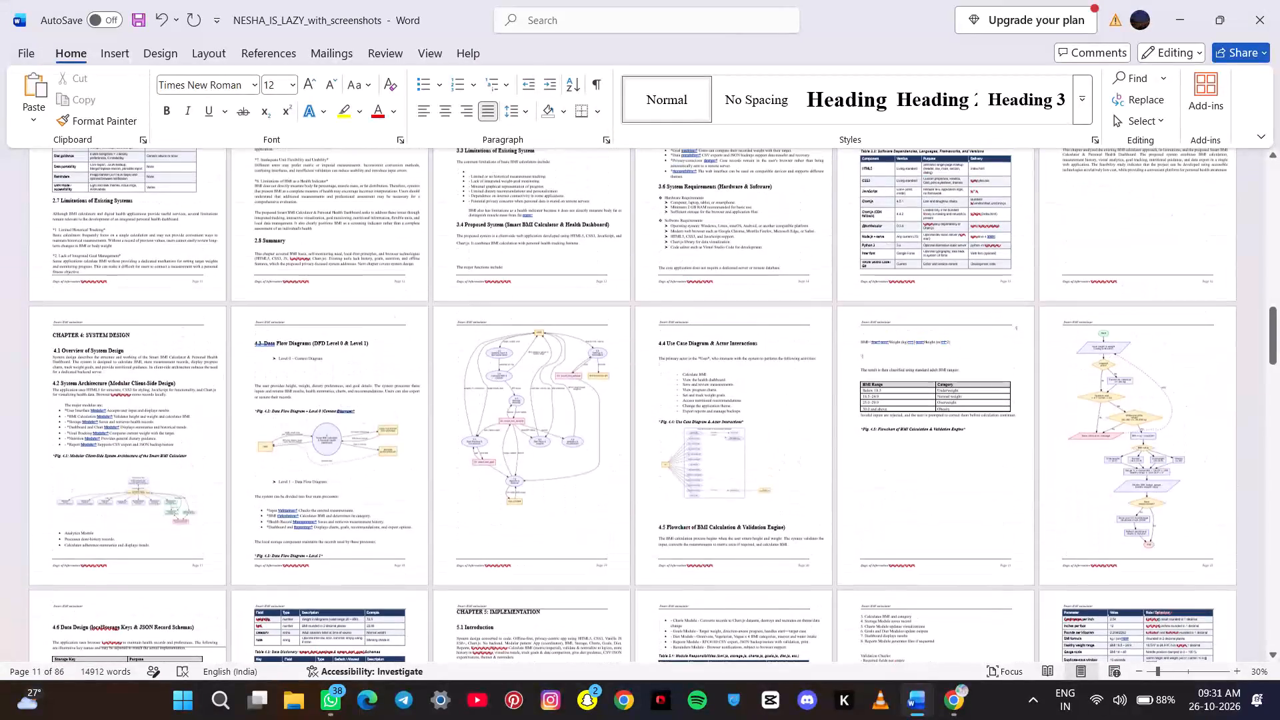
{"action": "scroll", "coordinate": [894, 429], "scroll_direction": "up", "scroll_amount": 7}
{"action": "scroll", "coordinate": [894, 429], "scroll_direction": "up", "scroll_amount": 20}
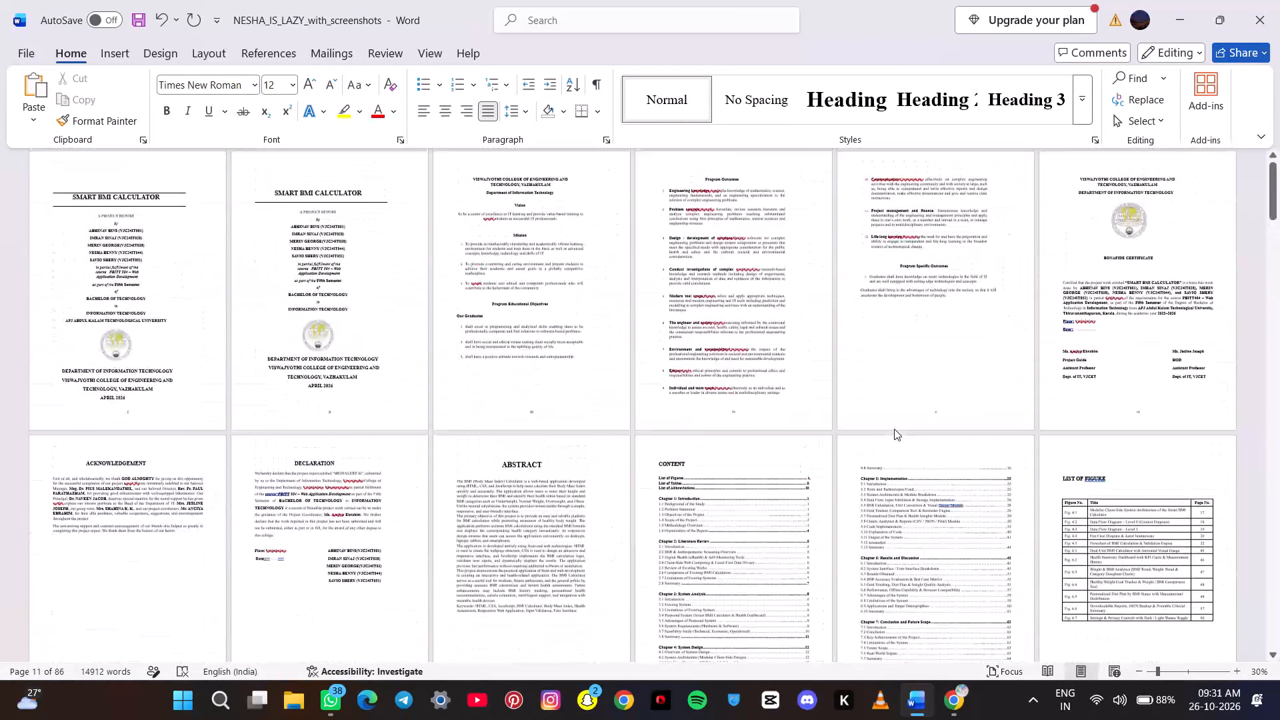
{"action": "scroll", "coordinate": [894, 429], "scroll_direction": "up", "scroll_amount": 2}
{"action": "scroll", "coordinate": [894, 429], "scroll_direction": "down", "scroll_amount": 1}
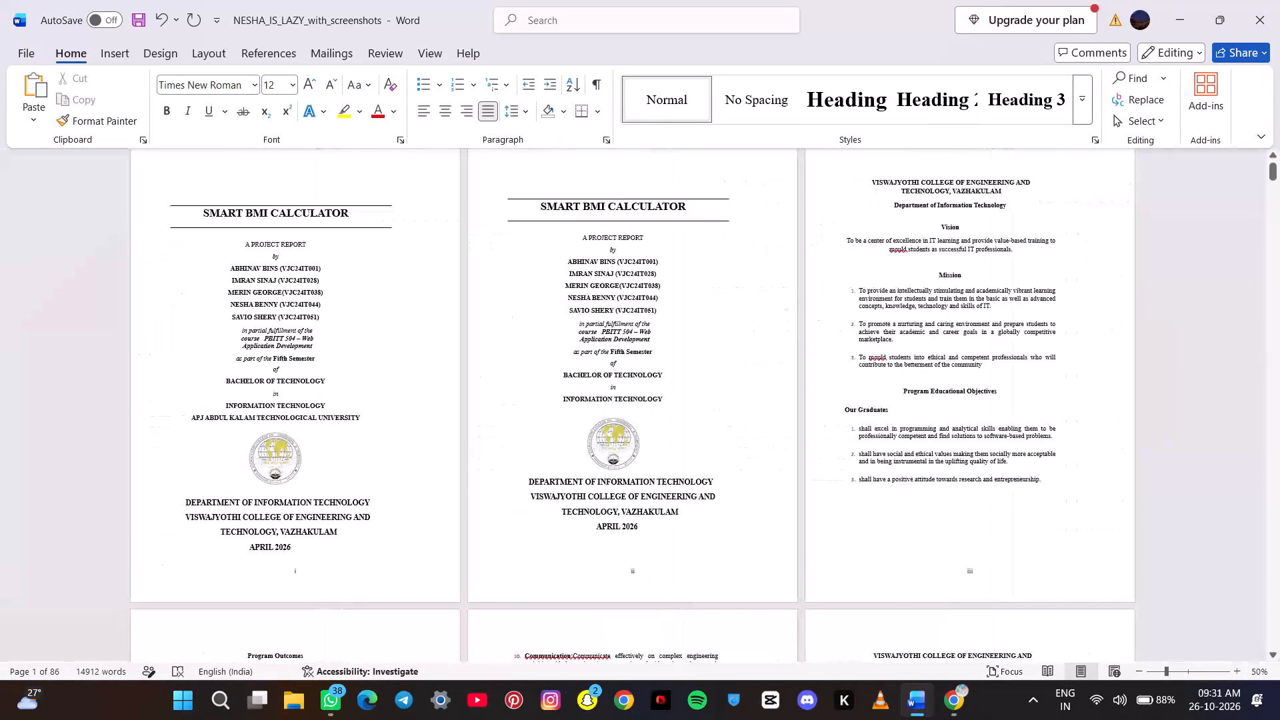
{"action": "scroll", "coordinate": [894, 429], "scroll_direction": "down", "scroll_amount": 6}
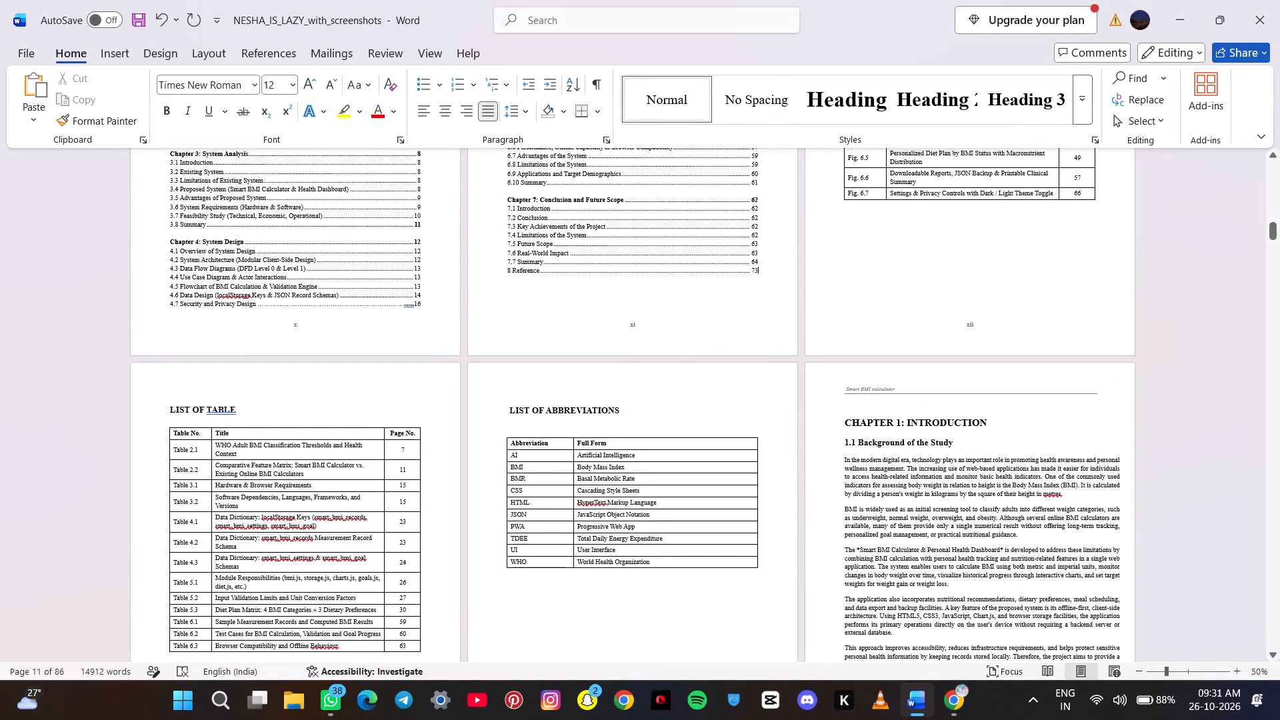
{"action": "key", "text": "BackSpace"}
{"action": "key", "text": "2"}
{"action": "scroll", "coordinate": [767, 264], "scroll_direction": "up", "scroll_amount": 4, "text": "ctrl"}
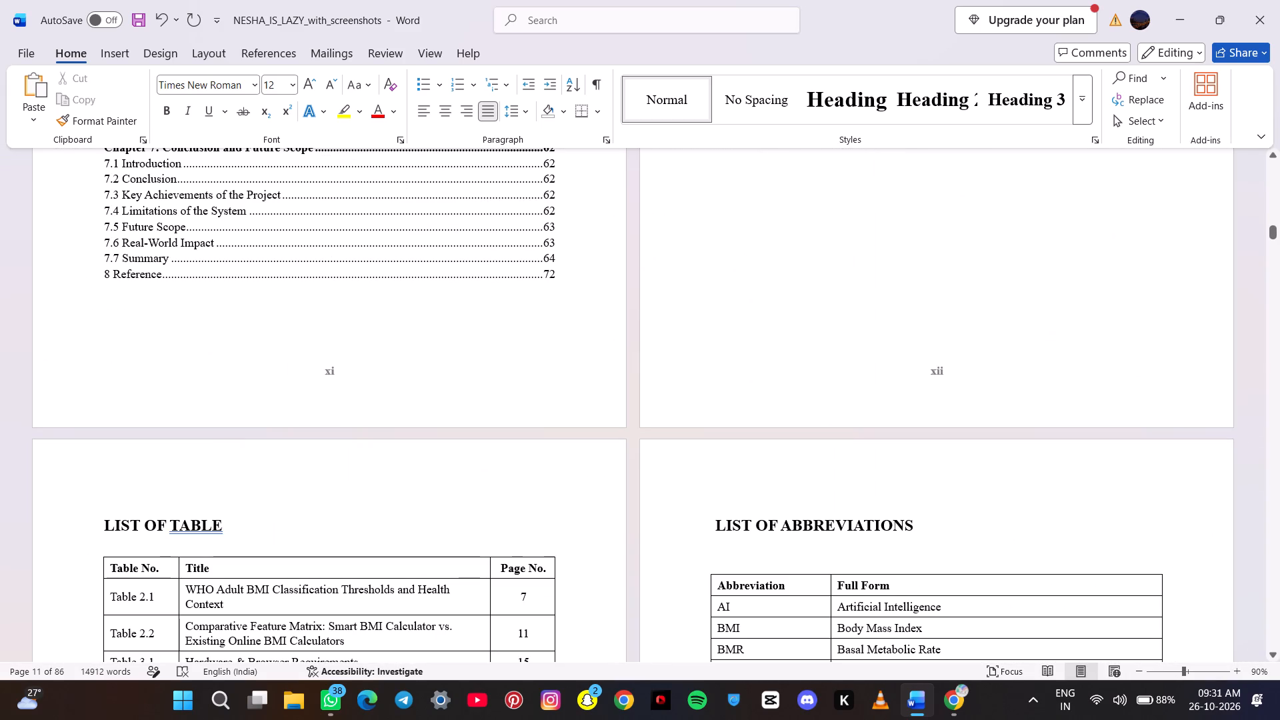
{"action": "left_click_drag", "start_coordinate": [558, 259], "coordinate": [539, 255]}
{"action": "left_click", "coordinate": [604, 266]}
Open the Save As options for the report document.
{"action": "scroll", "coordinate": [664, 232], "scroll_direction": "down", "scroll_amount": 6, "text": "ctrl"}
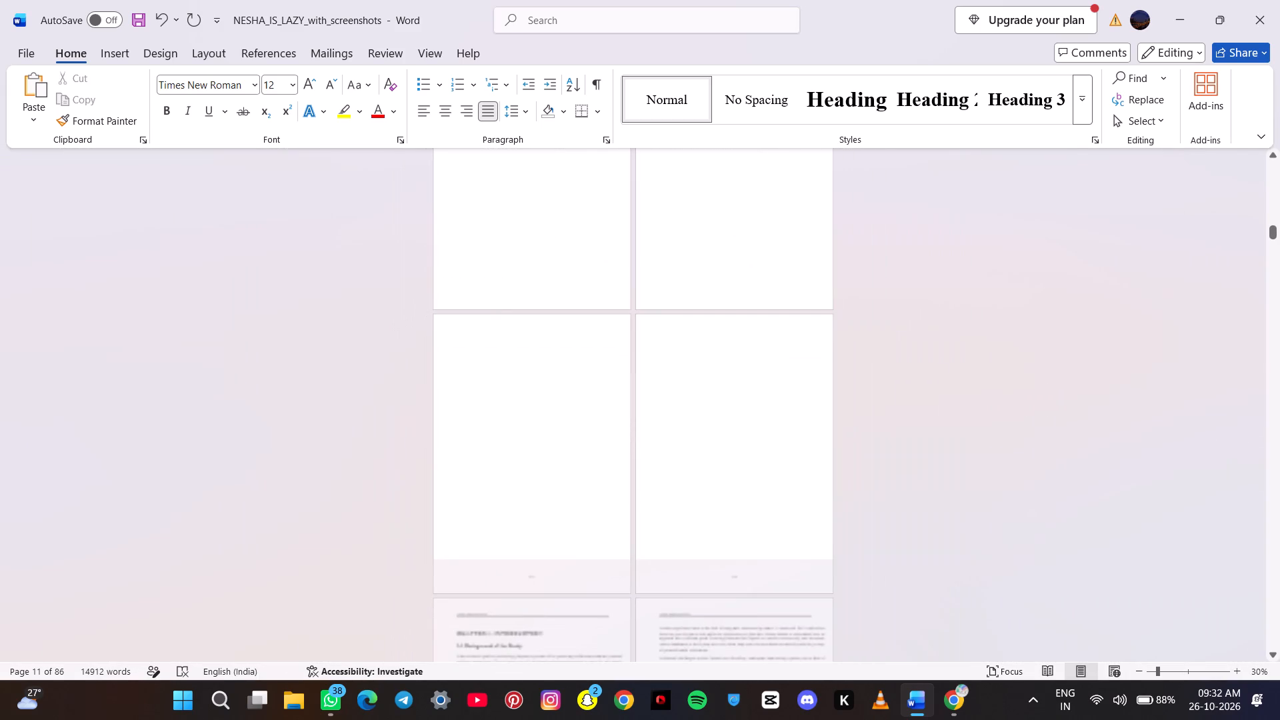
{"action": "left_click", "coordinate": [25, 53]}
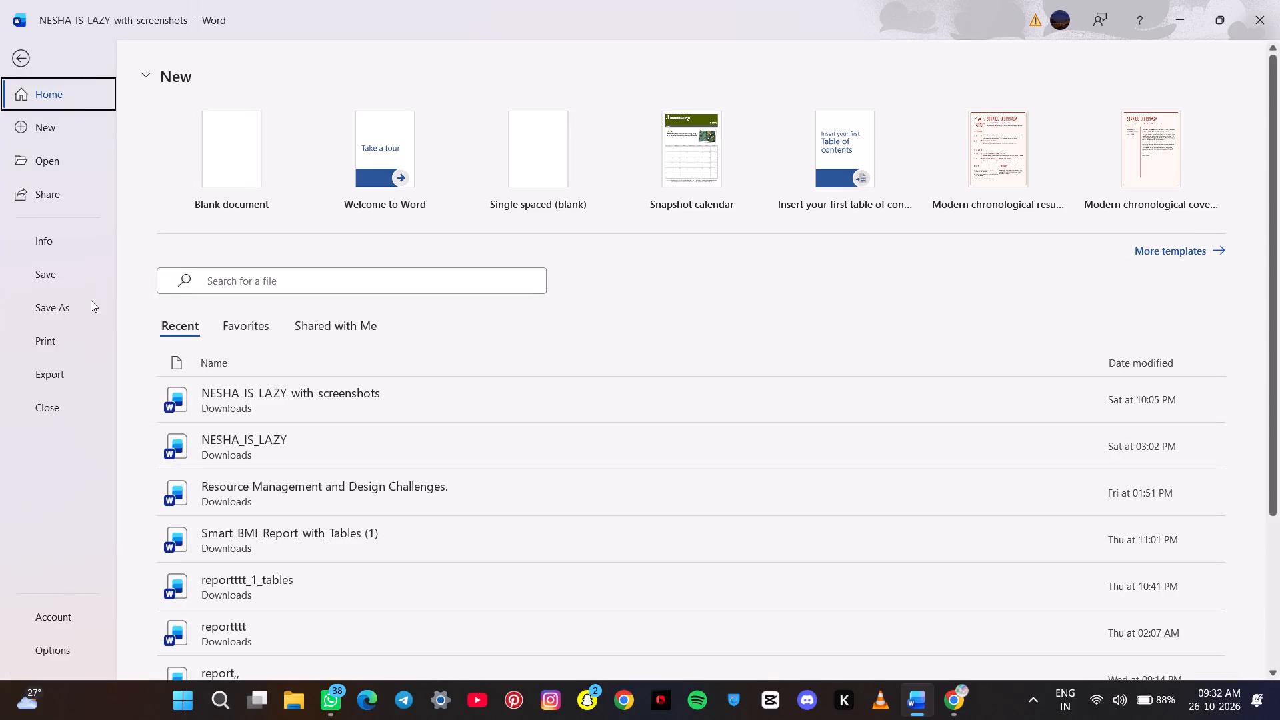
{"action": "left_click", "coordinate": [91, 300]}
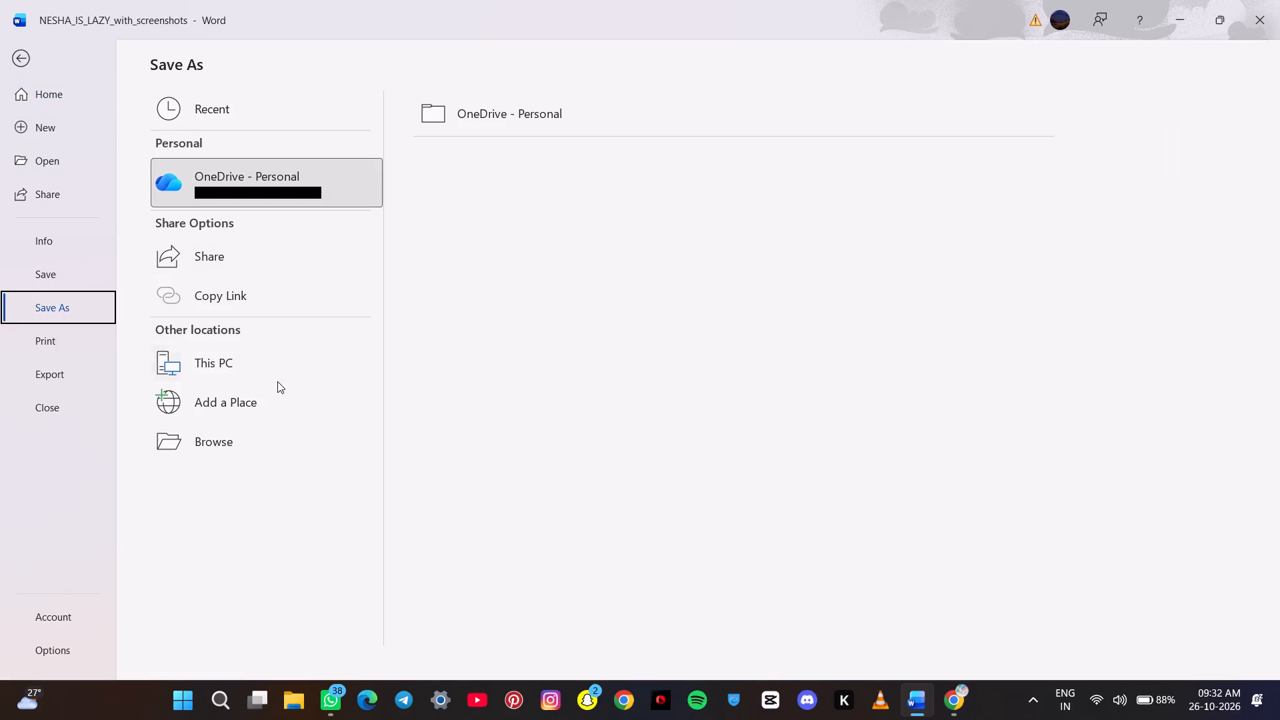
Choose the Downloads folder on this PC as the save location for the report document.
{"action": "left_click", "coordinate": [279, 372]}
{"action": "left_click", "coordinate": [542, 175]}
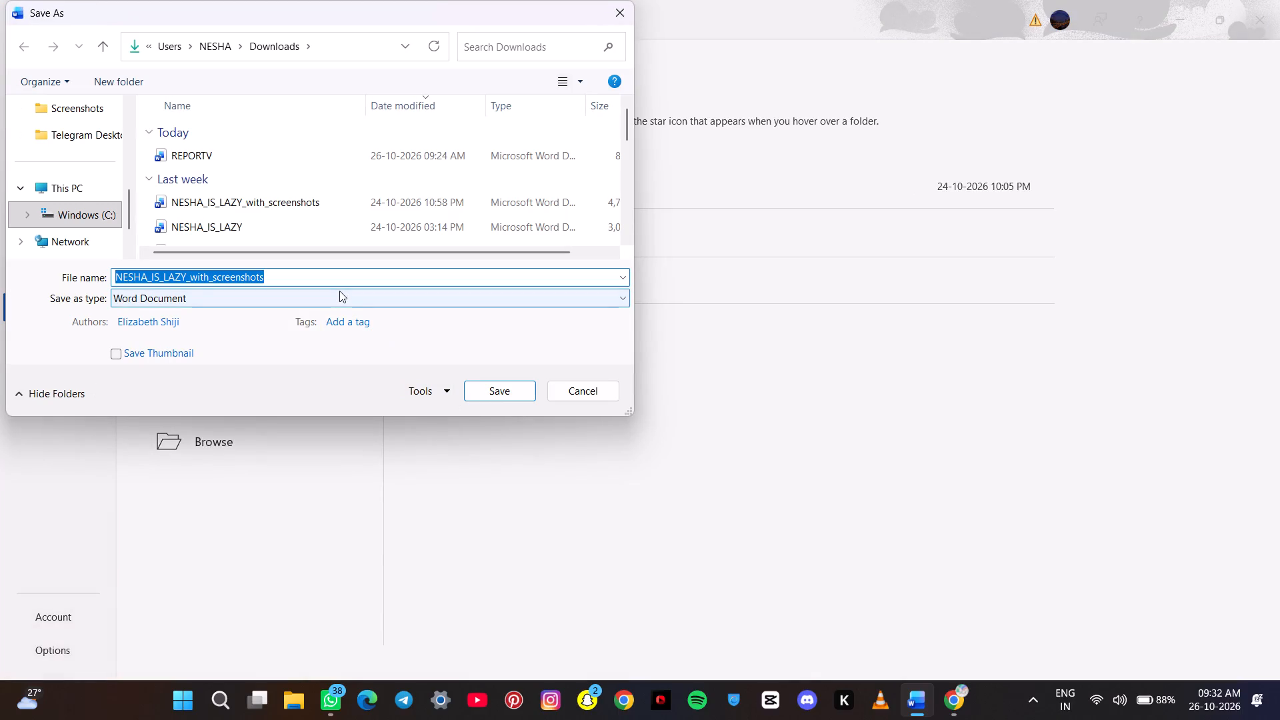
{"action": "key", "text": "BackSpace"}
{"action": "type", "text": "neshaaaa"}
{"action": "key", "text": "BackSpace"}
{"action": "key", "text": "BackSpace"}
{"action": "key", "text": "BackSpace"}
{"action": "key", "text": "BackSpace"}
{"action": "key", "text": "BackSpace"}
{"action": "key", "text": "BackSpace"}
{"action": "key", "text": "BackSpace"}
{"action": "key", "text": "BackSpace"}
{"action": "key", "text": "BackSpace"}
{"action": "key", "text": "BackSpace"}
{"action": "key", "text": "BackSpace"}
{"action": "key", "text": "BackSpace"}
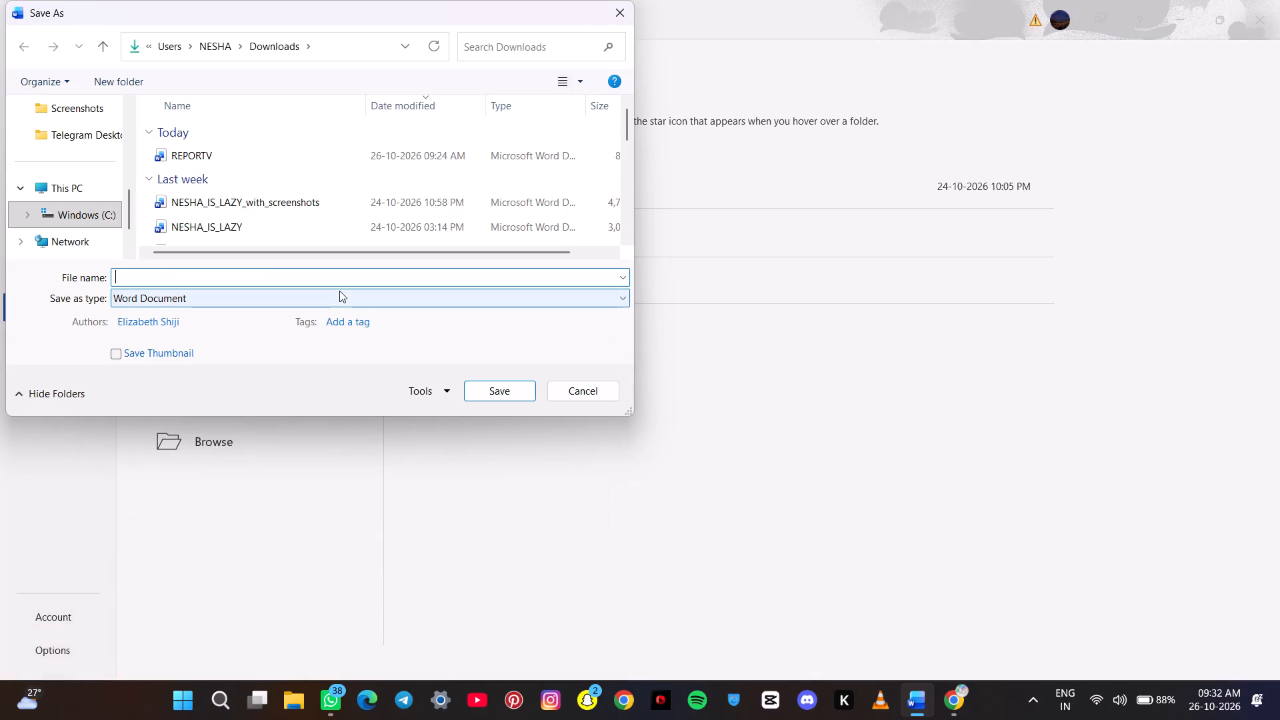
Enter a new file name for the report document.
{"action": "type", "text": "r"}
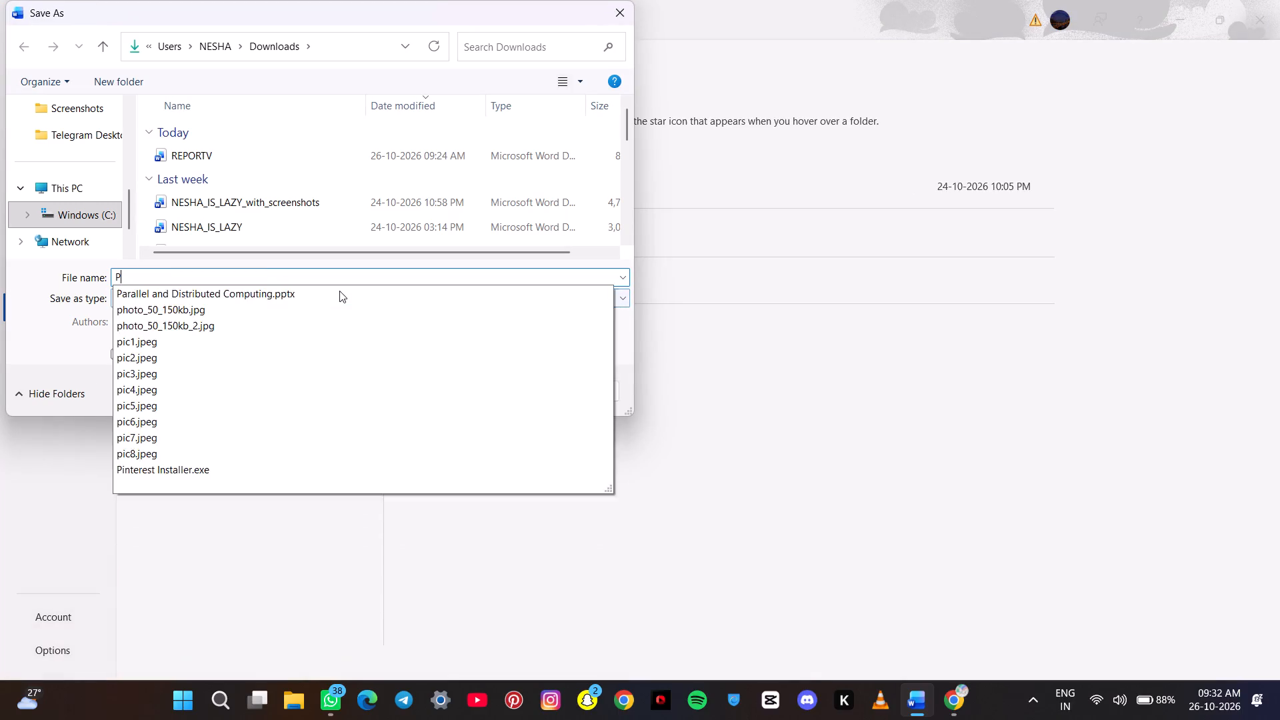
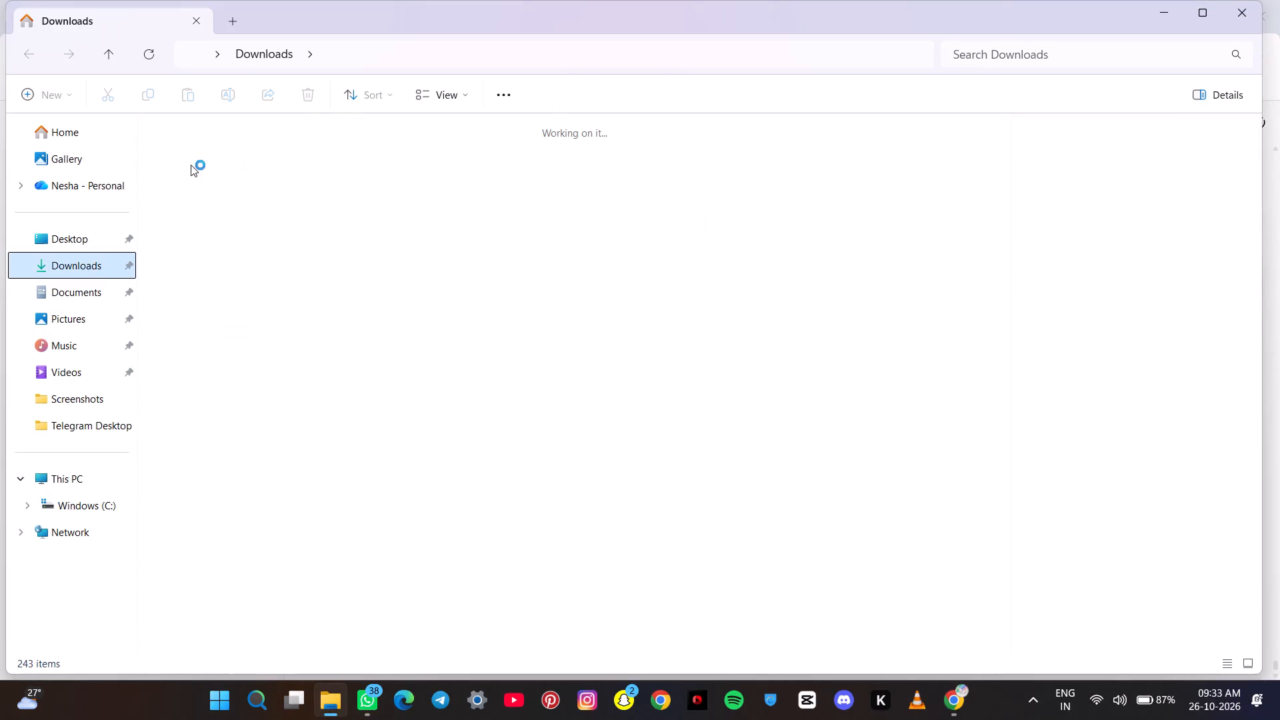
{"action": "double_click", "coordinate": [465, 151]}
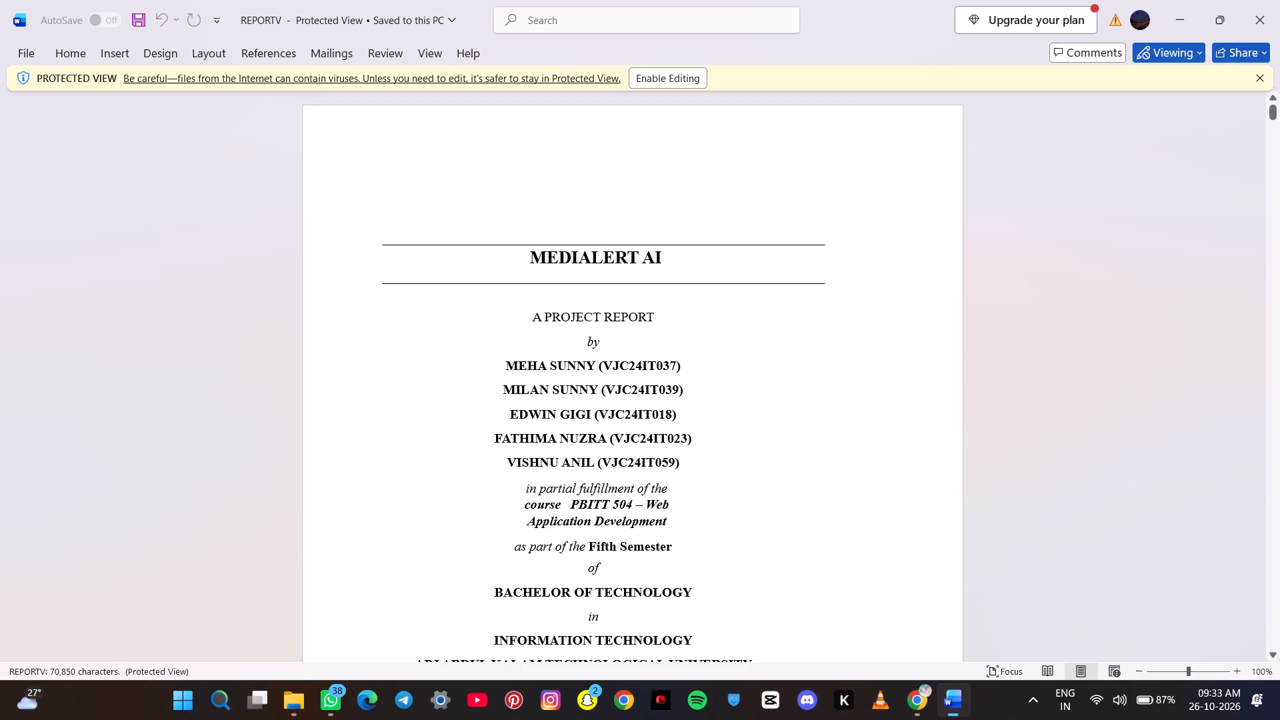
{"action": "left_click", "coordinate": [689, 77]}
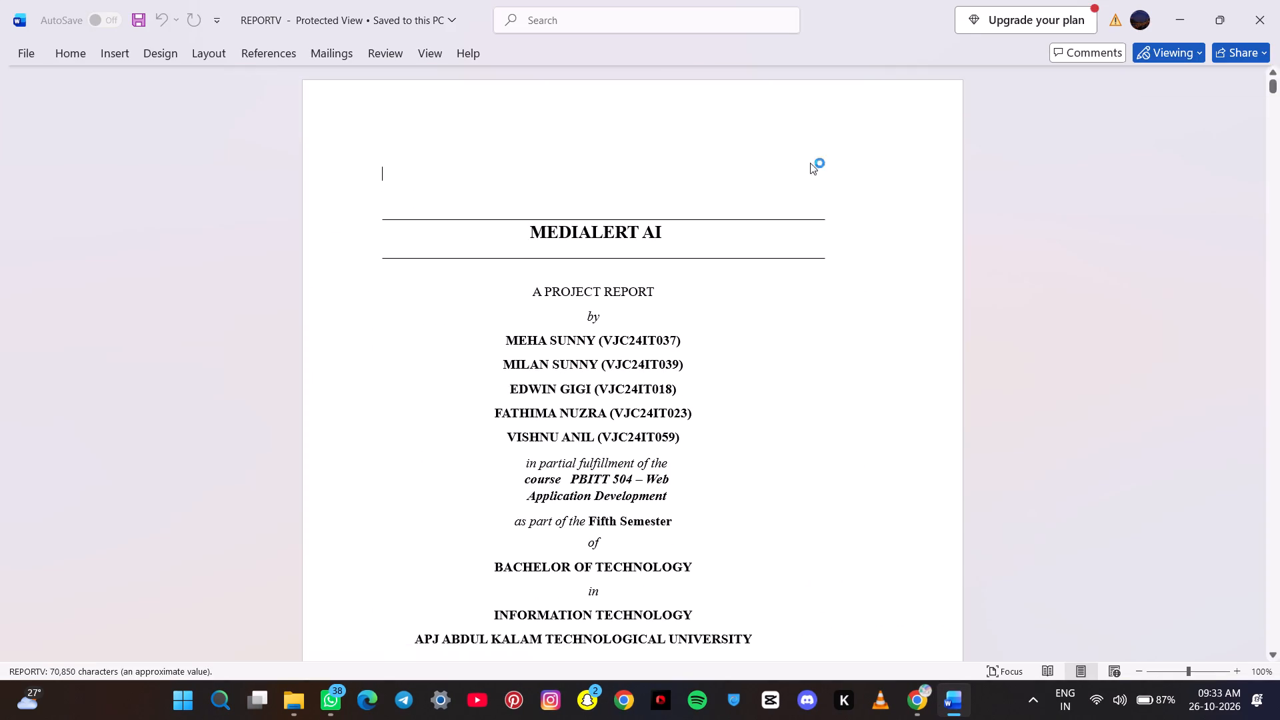
Paste the copied references list at the end of the report, three blank lines below the 7.7 Summary text.
{"action": "scroll", "coordinate": [814, 223], "scroll_direction": "down", "scroll_amount": 3, "text": "ctrl"}
{"action": "scroll", "coordinate": [814, 223], "scroll_direction": "down", "scroll_amount": 20, "text": "ctrl"}
{"action": "scroll", "coordinate": [814, 223], "scroll_direction": "down", "scroll_amount": 15, "text": "ctrl"}
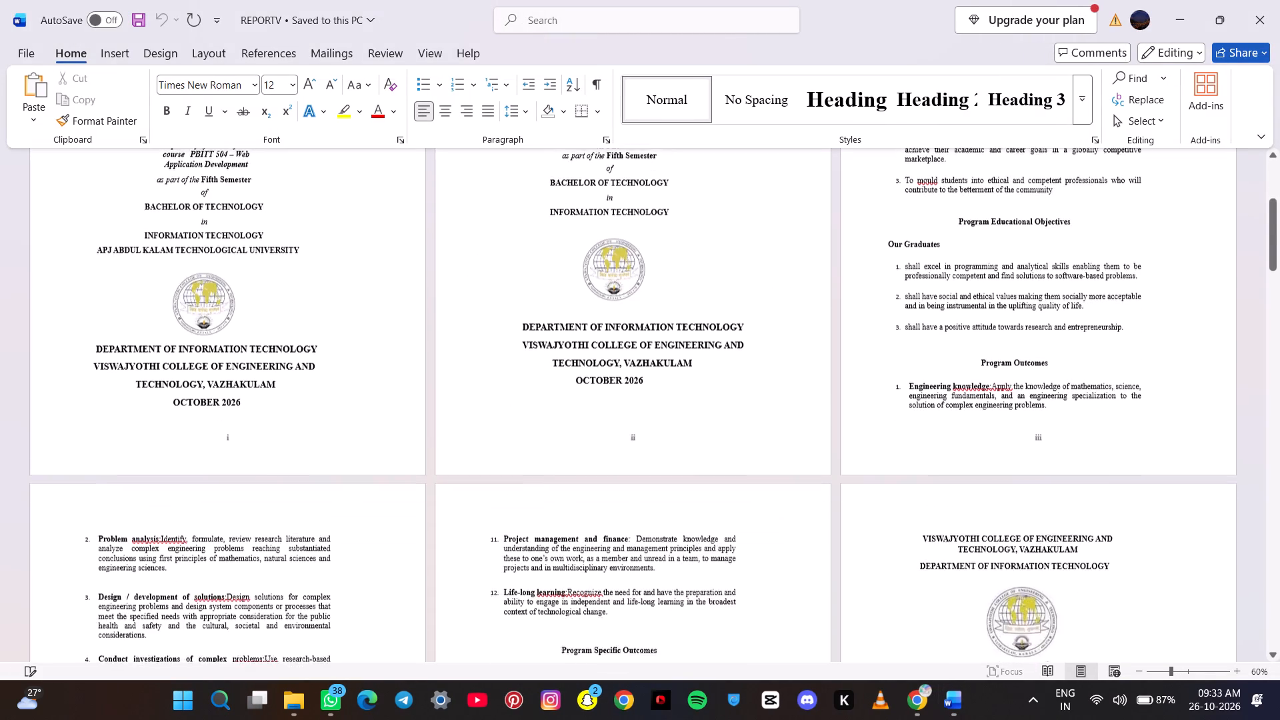
{"action": "scroll", "coordinate": [814, 223], "scroll_direction": "down", "scroll_amount": 20, "text": "ctrl"}
{"action": "scroll", "coordinate": [814, 223], "scroll_direction": "down", "scroll_amount": 13, "text": "ctrl"}
{"action": "scroll", "coordinate": [814, 223], "scroll_direction": "down", "scroll_amount": 20}
{"action": "scroll", "coordinate": [814, 223], "scroll_direction": "down", "scroll_amount": 20}
{"action": "scroll", "coordinate": [814, 223], "scroll_direction": "down", "scroll_amount": 20}
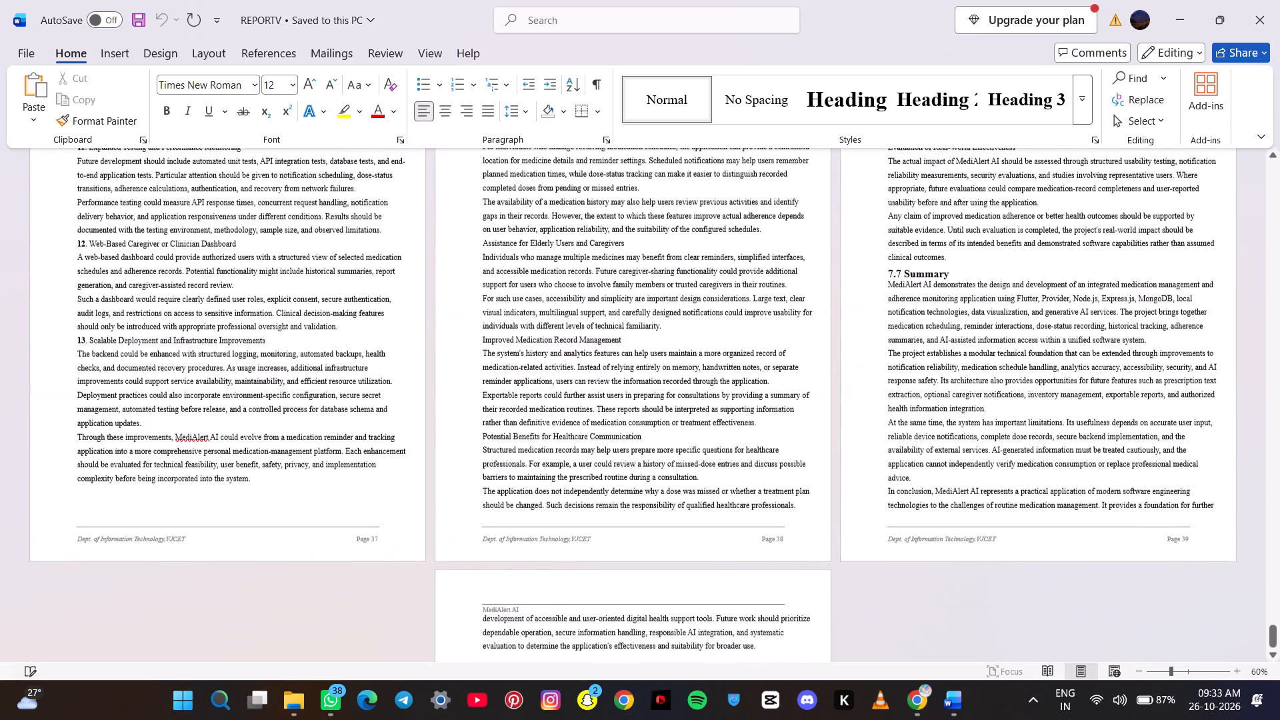
{"action": "scroll", "coordinate": [814, 223], "scroll_direction": "down", "scroll_amount": 20}
{"action": "scroll", "coordinate": [814, 223], "scroll_direction": "down", "scroll_amount": 20}
{"action": "scroll", "coordinate": [814, 223], "scroll_direction": "down", "scroll_amount": 2}
{"action": "left_click", "coordinate": [694, 367]}
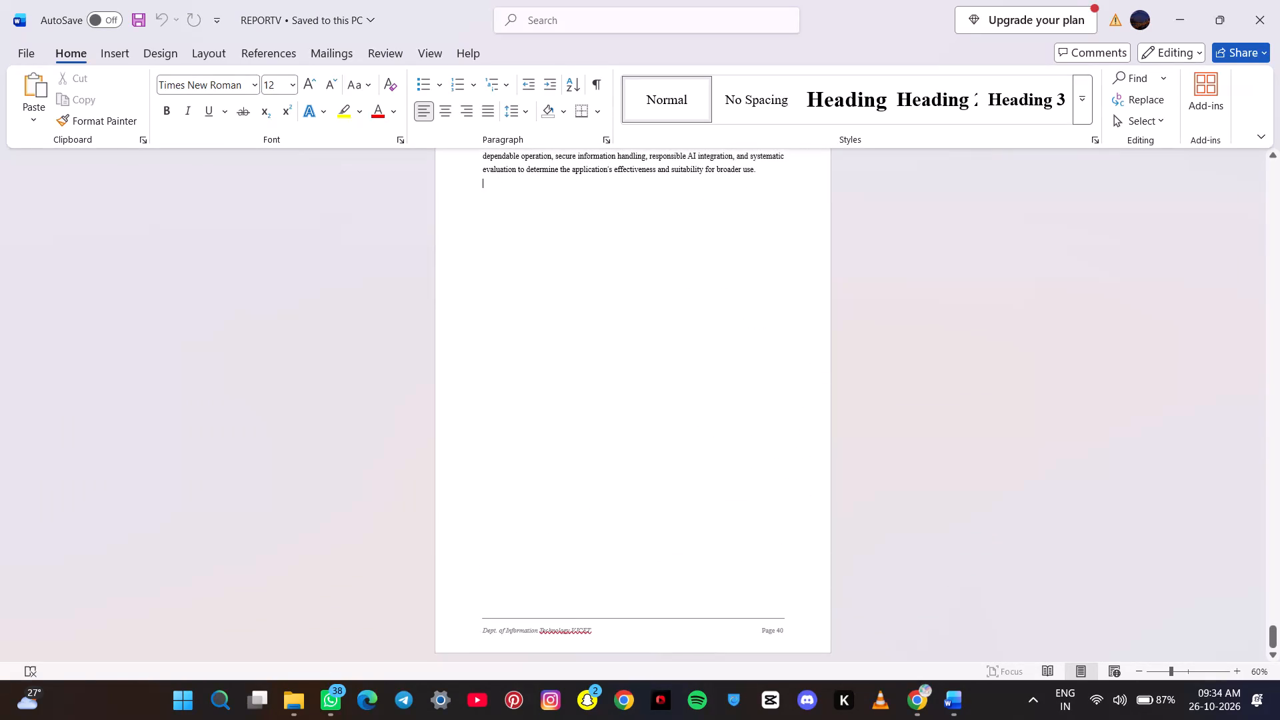
{"action": "key", "text": "Return"}
{"action": "key", "text": "Return"}
{"action": "key", "text": "Return"}
{"action": "key", "text": "ctrl+v"}
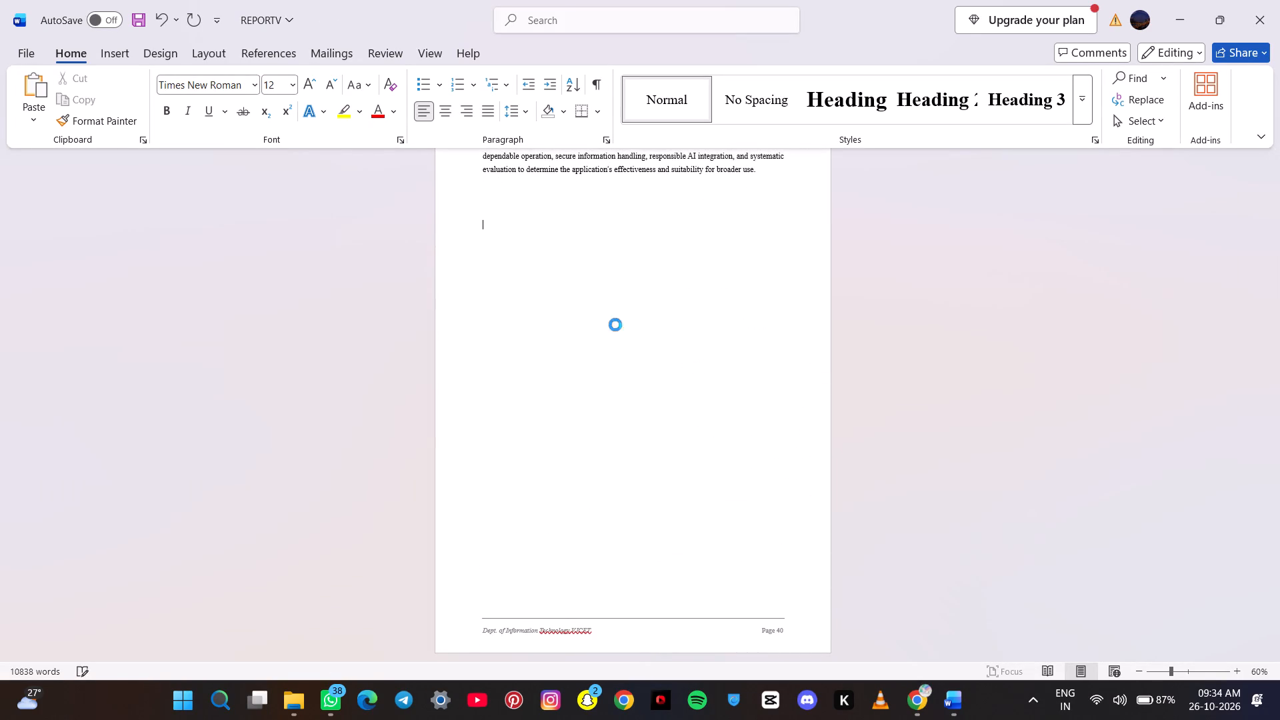
Move the references section onto its own new page by inserting blank lines above the REFERENCES heading.
{"action": "left_click", "coordinate": [508, 209]}
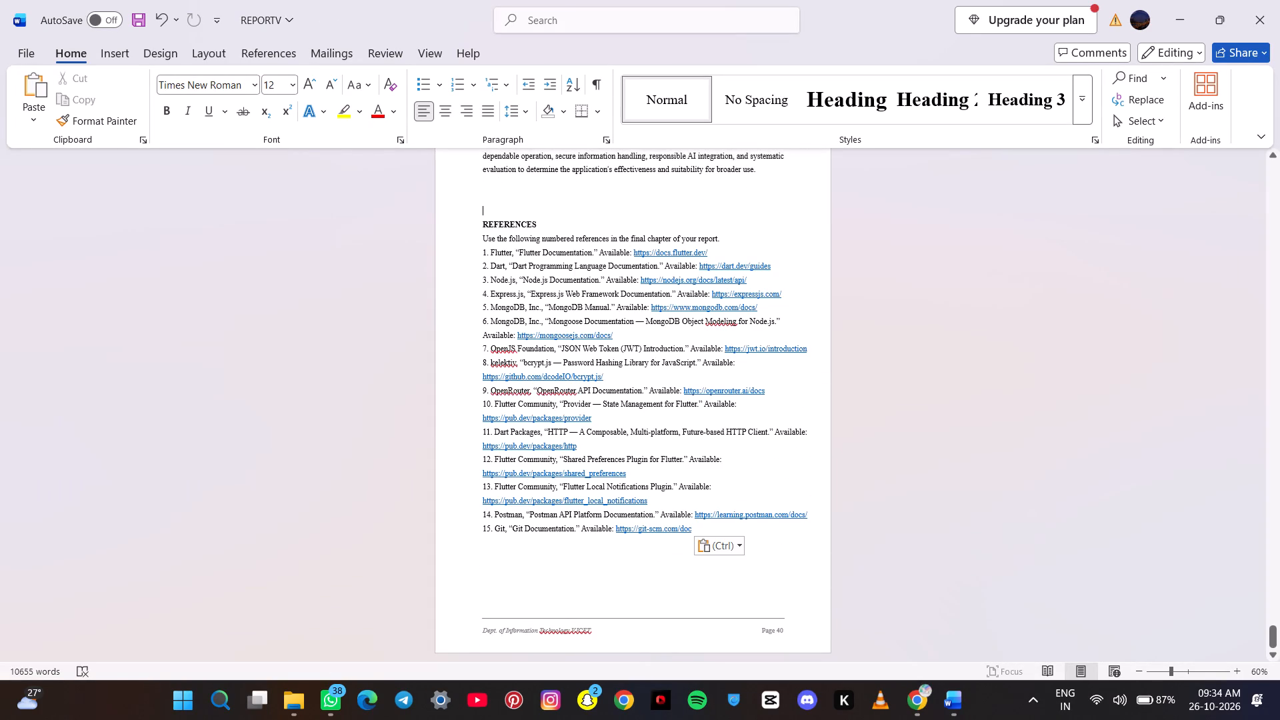
{"action": "key", "text": "Return"}
{"action": "key", "text": "Return"}
{"action": "key", "text": "Return"}
{"action": "key", "text": "Return"}
{"action": "key", "text": "Return"}
{"action": "key", "text": "Return"}
{"action": "key", "text": "Return"}
{"action": "key", "text": "Return"}
{"action": "key", "text": "Return"}
{"action": "key", "text": "Return"}
{"action": "key", "text": "Return"}
{"action": "key", "text": "Return"}
{"action": "key", "text": "Return"}
{"action": "key", "text": "Return"}
{"action": "key", "text": "Return"}
{"action": "key", "text": "Return"}
{"action": "key", "text": "Return"}
{"action": "key", "text": "Return"}
{"action": "key", "text": "Return"}
{"action": "key", "text": "Return"}
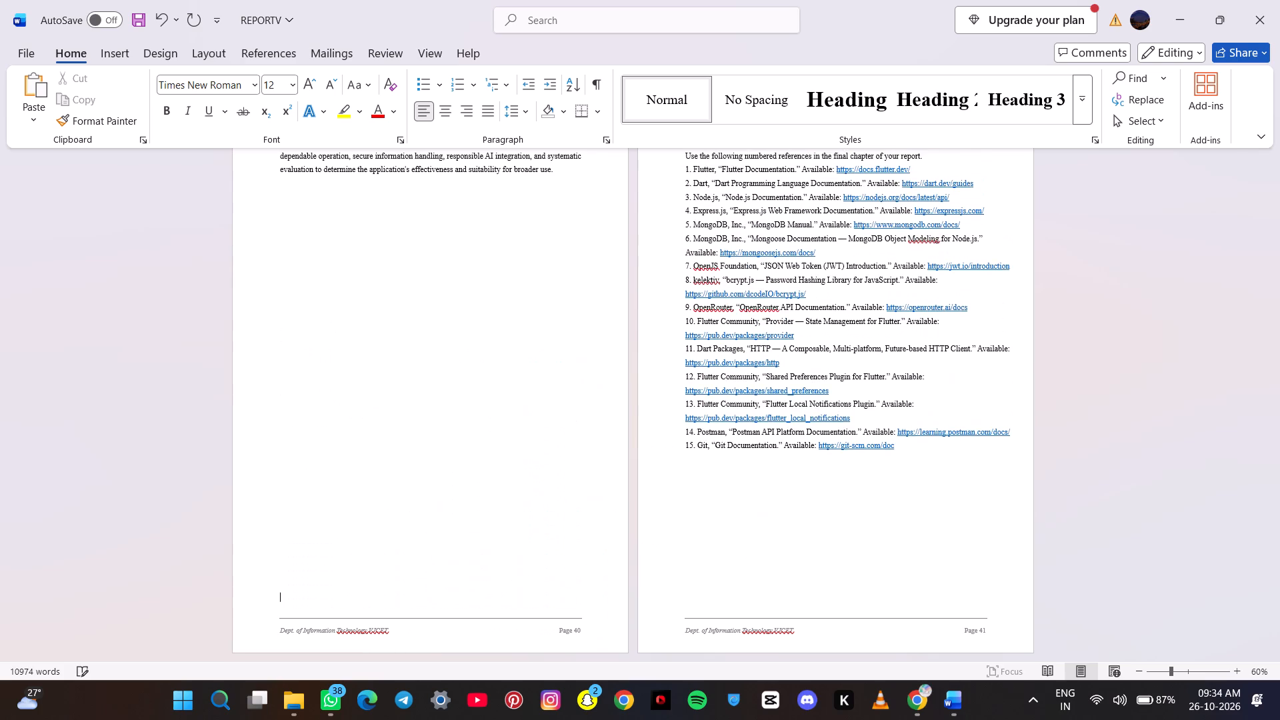
{"action": "scroll", "coordinate": [508, 209], "scroll_direction": "up", "scroll_amount": 2}
{"action": "key", "text": "Return"}
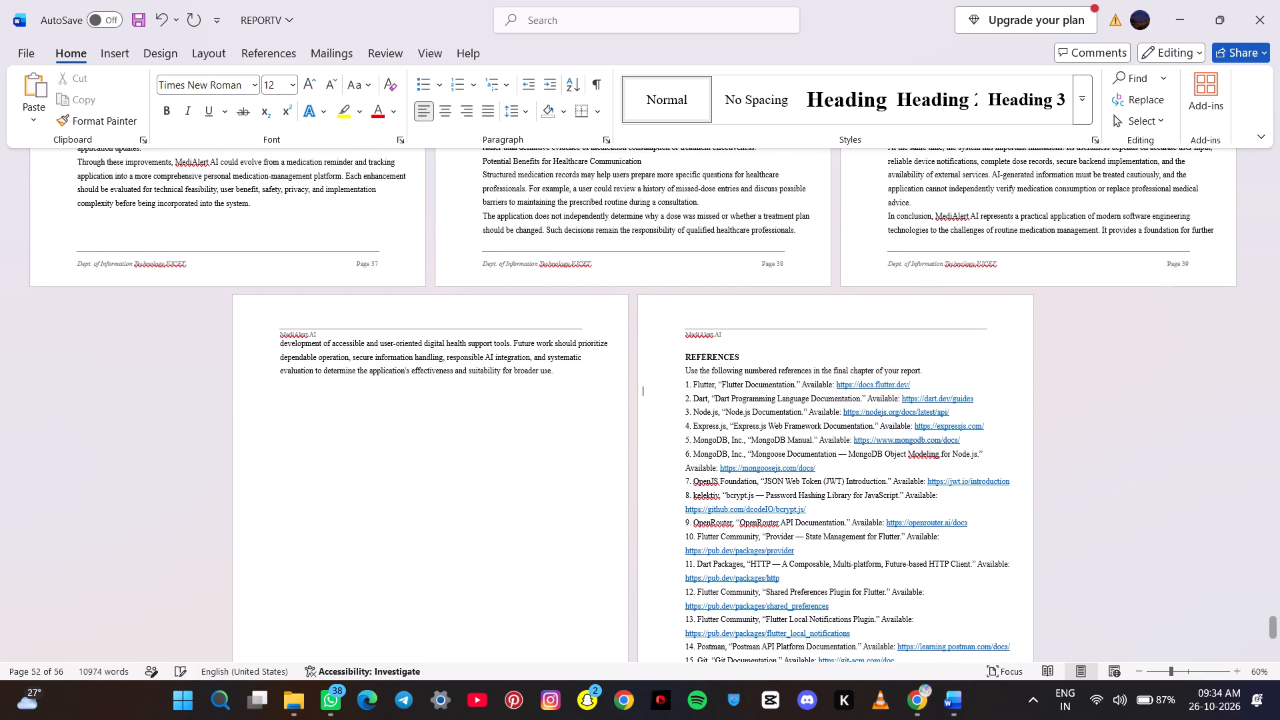
Set the font size of the REFERENCES heading to 16.
{"action": "left_click_drag", "start_coordinate": [745, 353], "coordinate": [685, 356]}
{"action": "left_click", "coordinate": [789, 302]}
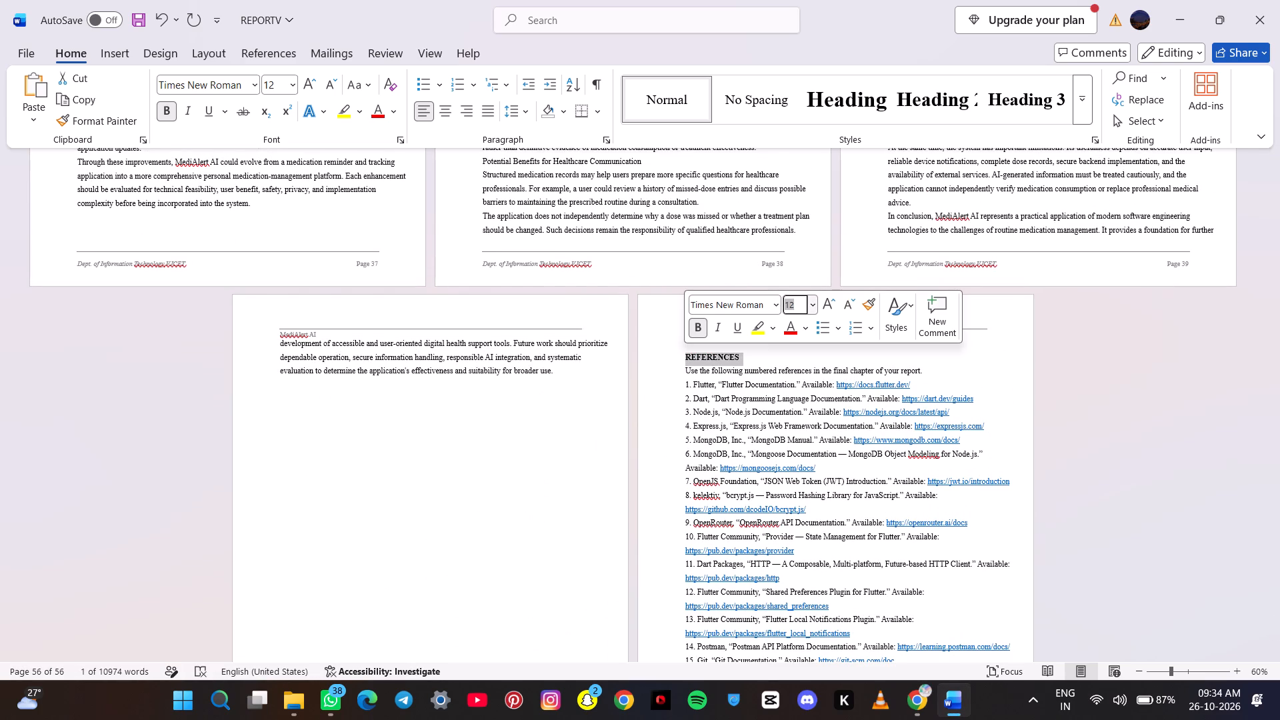
{"action": "key", "text": "1"}
{"action": "key", "text": "6"}
{"action": "key", "text": "Return"}
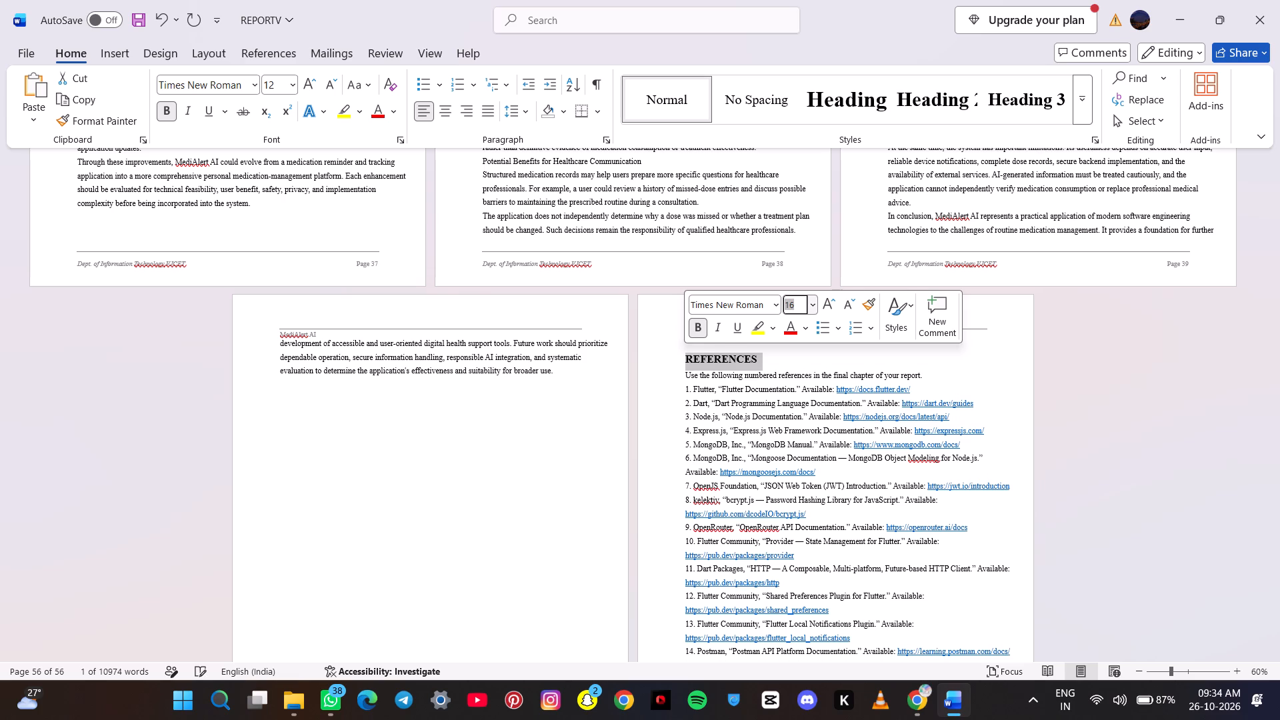
Apply 1.5 line spacing to the text below the REFERENCES heading, from the introductory sentence through item 15.
{"action": "left_click_drag", "start_coordinate": [810, 365], "coordinate": [701, 367]}
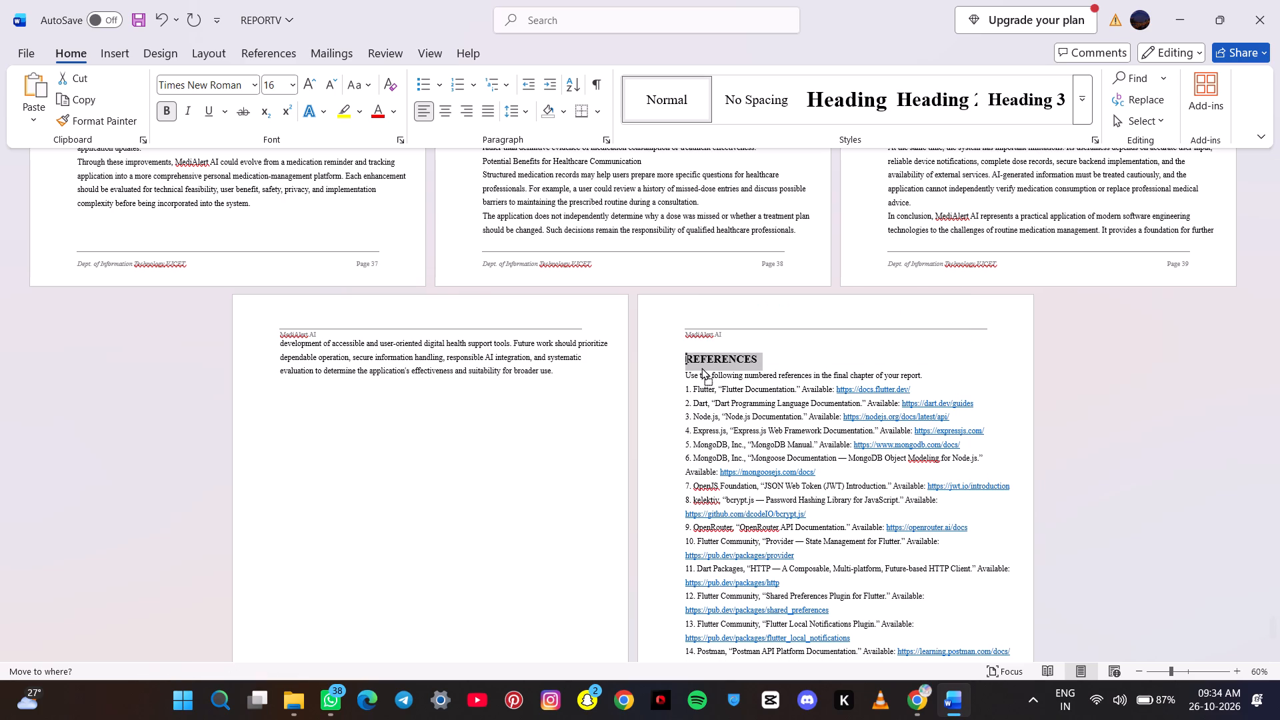
{"action": "left_click_drag", "start_coordinate": [701, 367], "coordinate": [684, 371]}
{"action": "left_click_drag", "start_coordinate": [684, 371], "coordinate": [883, 639]}
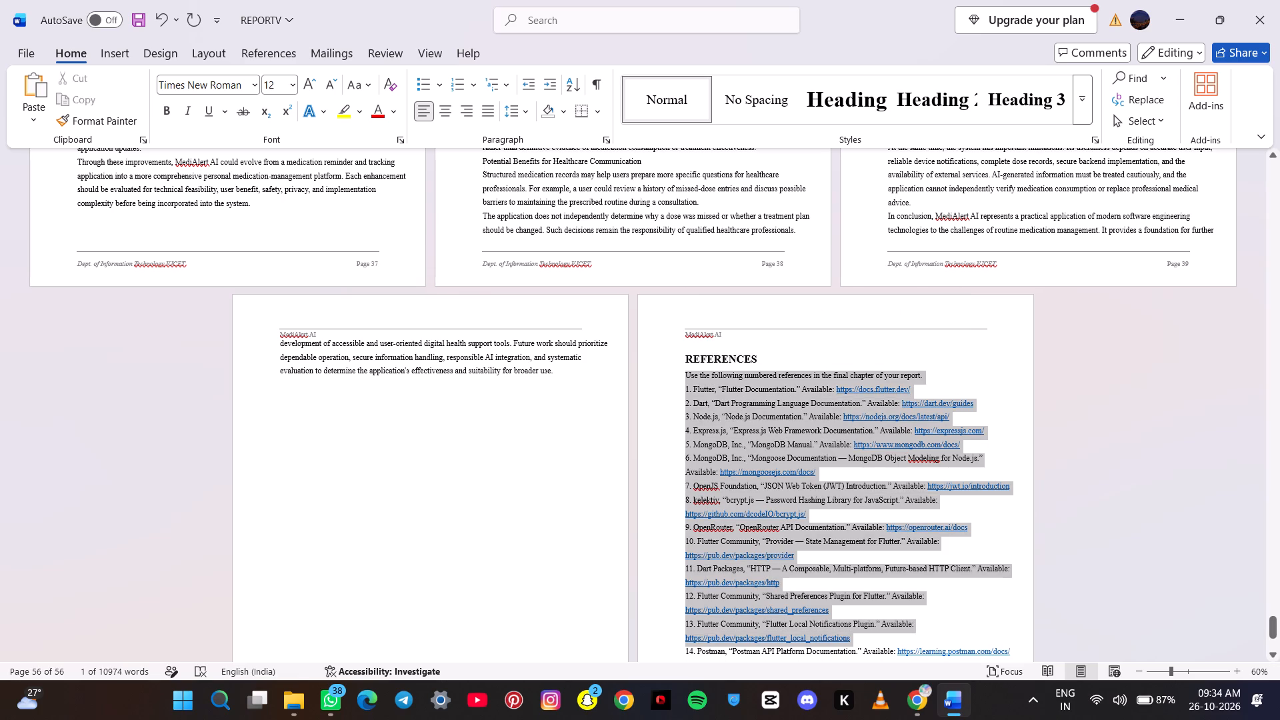
{"action": "left_click_drag", "start_coordinate": [883, 639], "coordinate": [908, 511]}
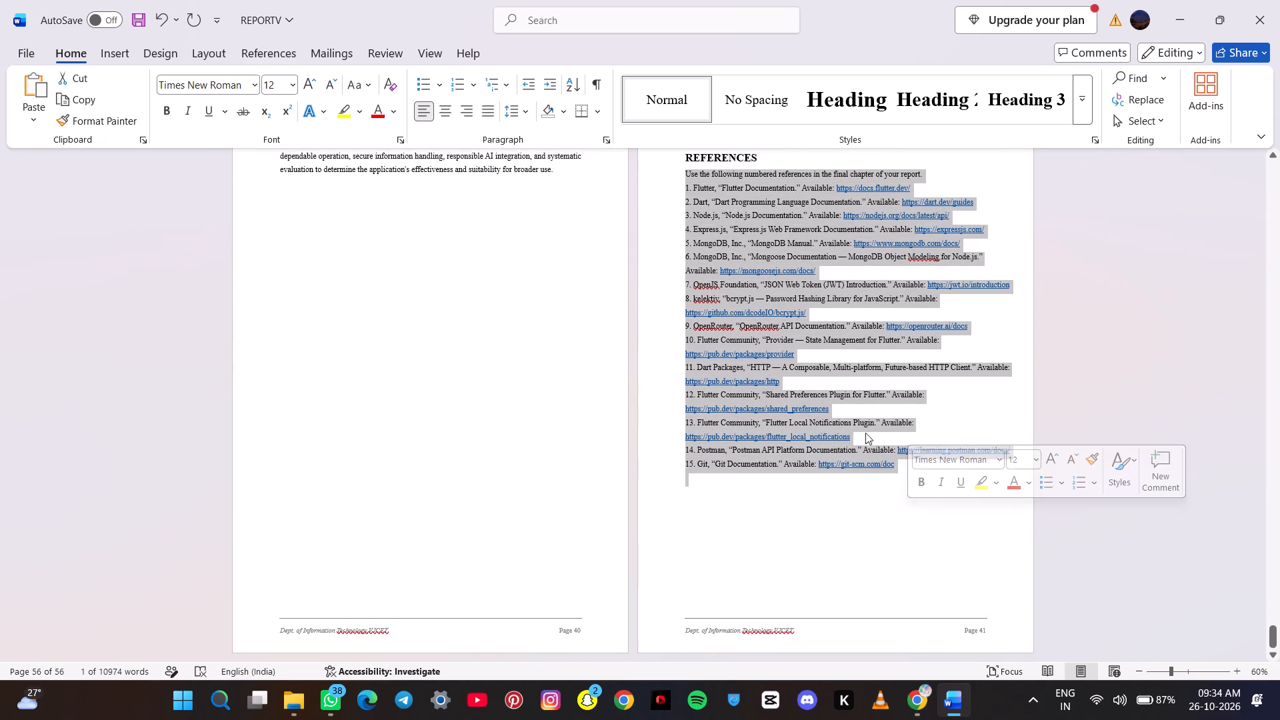
{"action": "left_click", "coordinate": [521, 115]}
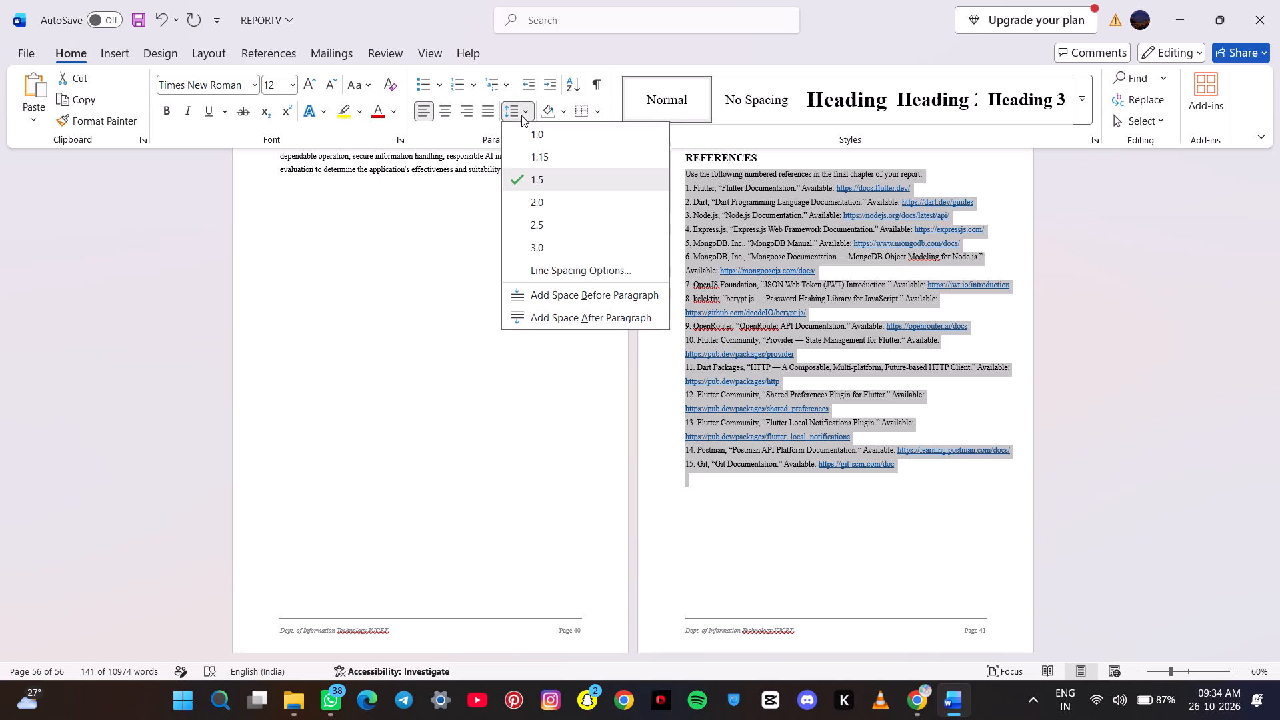
{"action": "left_click", "coordinate": [537, 179]}
{"action": "left_click", "coordinate": [799, 555]}
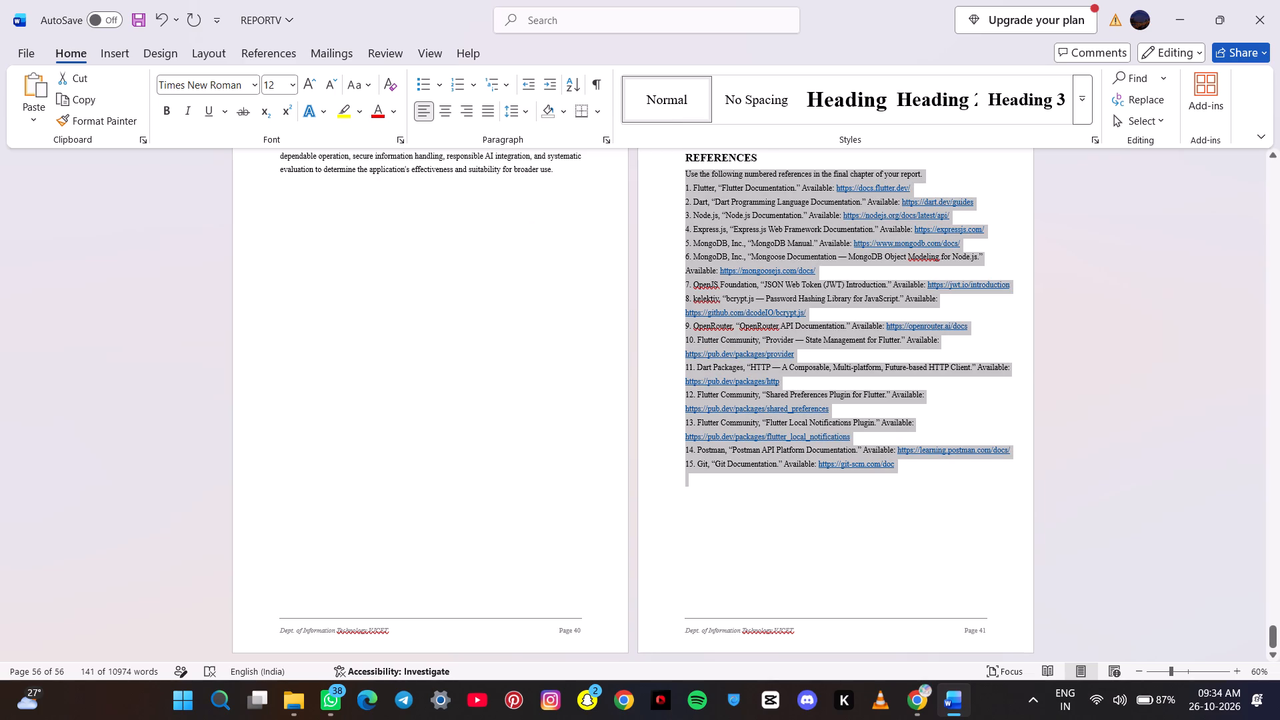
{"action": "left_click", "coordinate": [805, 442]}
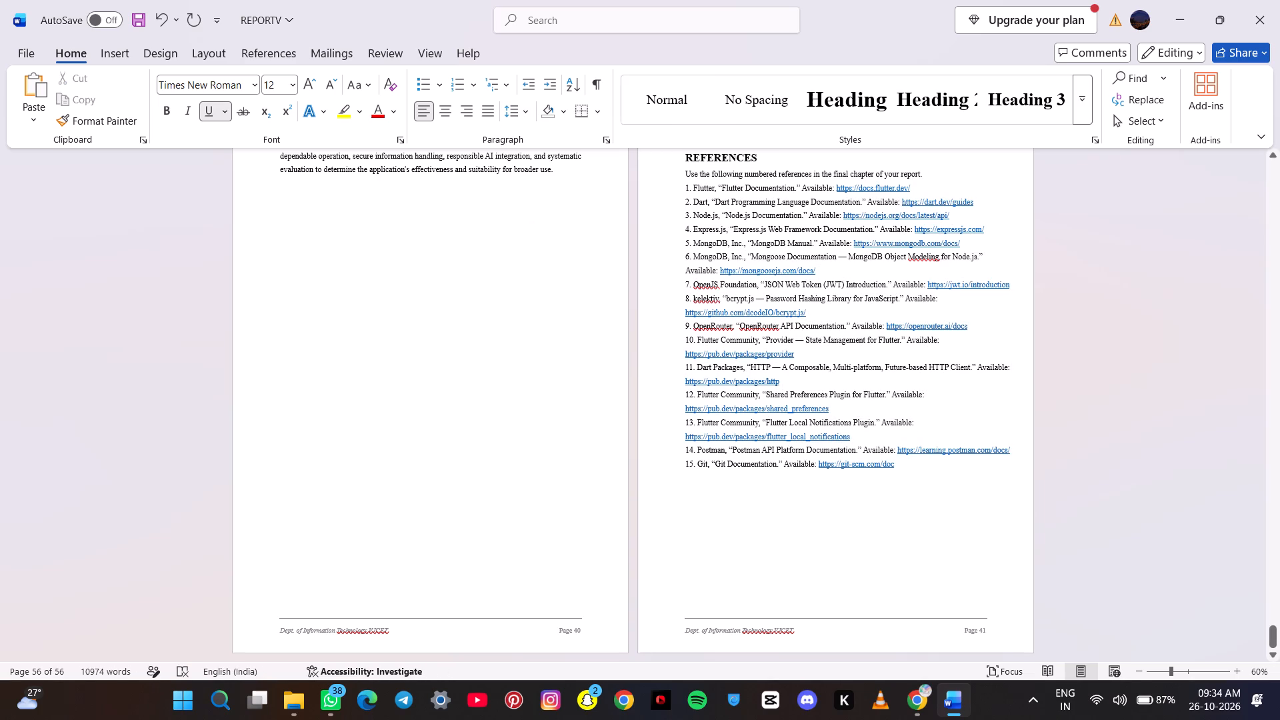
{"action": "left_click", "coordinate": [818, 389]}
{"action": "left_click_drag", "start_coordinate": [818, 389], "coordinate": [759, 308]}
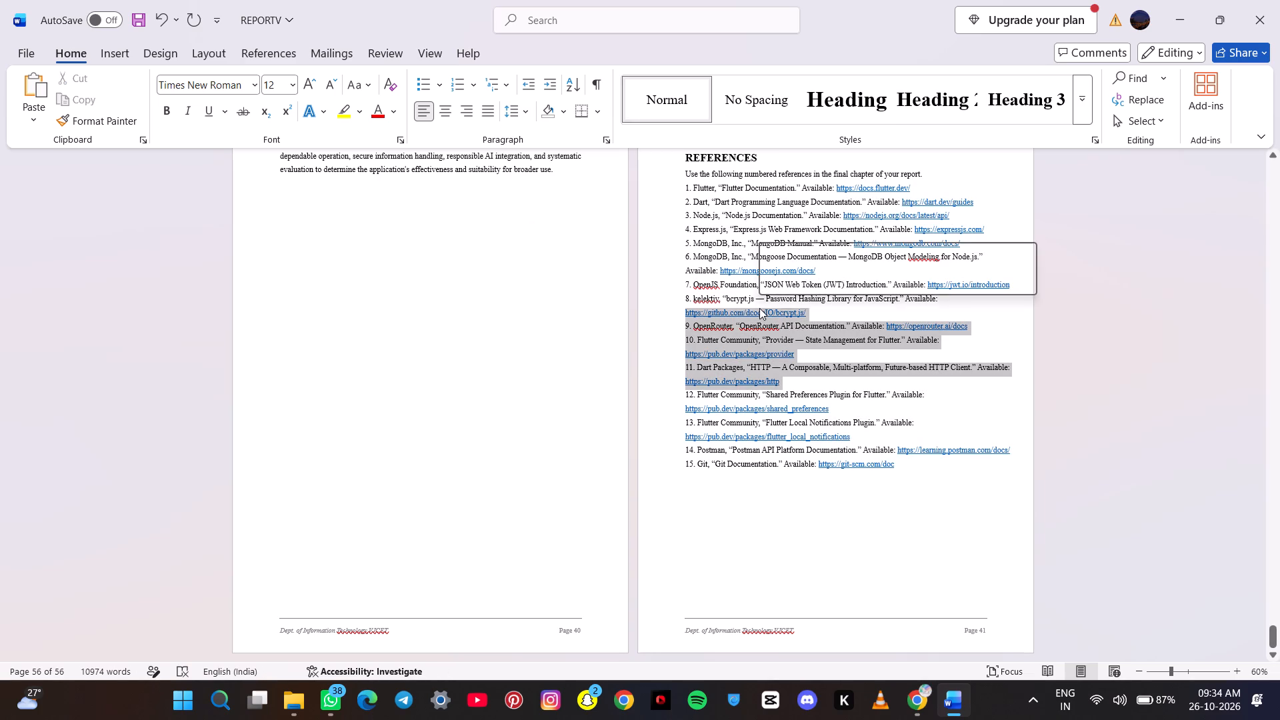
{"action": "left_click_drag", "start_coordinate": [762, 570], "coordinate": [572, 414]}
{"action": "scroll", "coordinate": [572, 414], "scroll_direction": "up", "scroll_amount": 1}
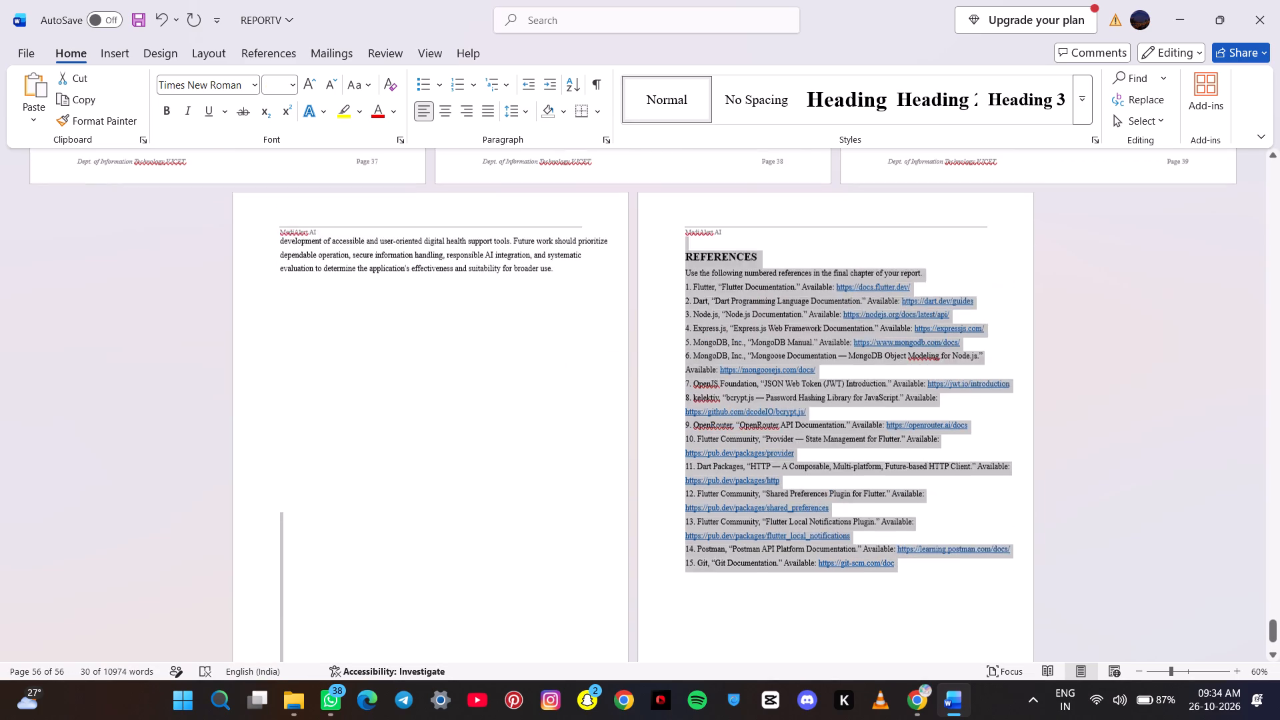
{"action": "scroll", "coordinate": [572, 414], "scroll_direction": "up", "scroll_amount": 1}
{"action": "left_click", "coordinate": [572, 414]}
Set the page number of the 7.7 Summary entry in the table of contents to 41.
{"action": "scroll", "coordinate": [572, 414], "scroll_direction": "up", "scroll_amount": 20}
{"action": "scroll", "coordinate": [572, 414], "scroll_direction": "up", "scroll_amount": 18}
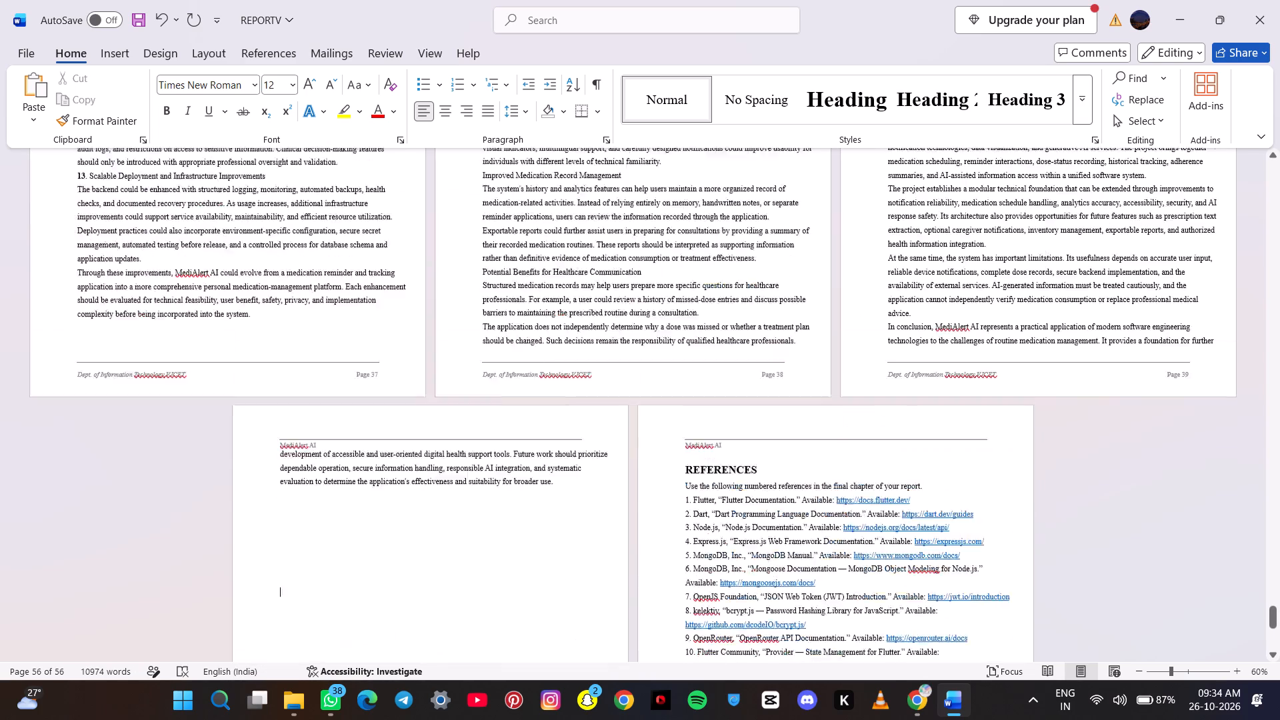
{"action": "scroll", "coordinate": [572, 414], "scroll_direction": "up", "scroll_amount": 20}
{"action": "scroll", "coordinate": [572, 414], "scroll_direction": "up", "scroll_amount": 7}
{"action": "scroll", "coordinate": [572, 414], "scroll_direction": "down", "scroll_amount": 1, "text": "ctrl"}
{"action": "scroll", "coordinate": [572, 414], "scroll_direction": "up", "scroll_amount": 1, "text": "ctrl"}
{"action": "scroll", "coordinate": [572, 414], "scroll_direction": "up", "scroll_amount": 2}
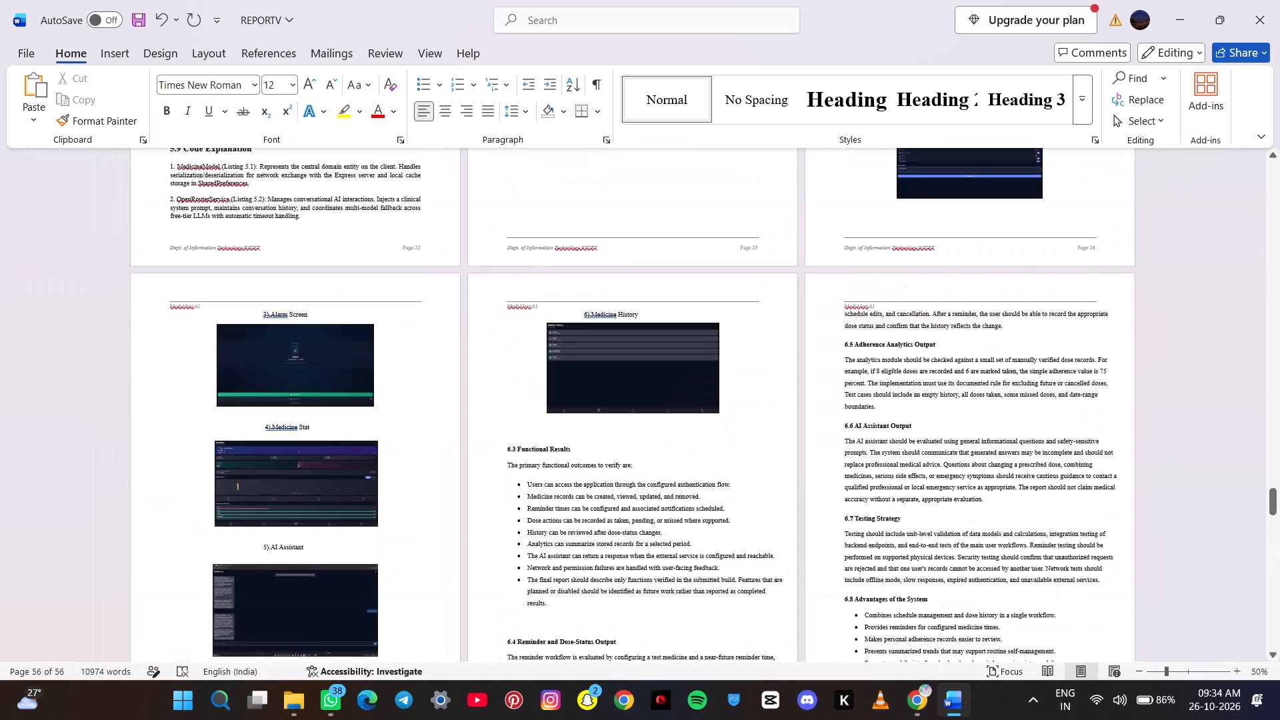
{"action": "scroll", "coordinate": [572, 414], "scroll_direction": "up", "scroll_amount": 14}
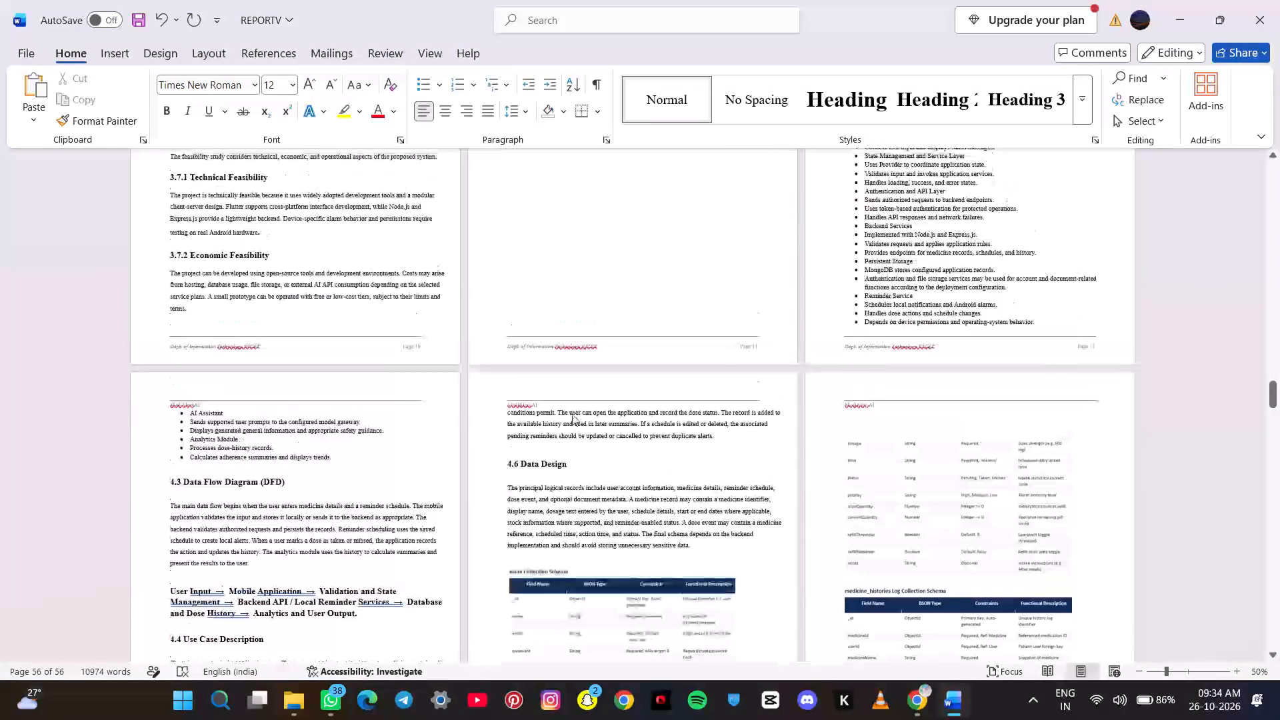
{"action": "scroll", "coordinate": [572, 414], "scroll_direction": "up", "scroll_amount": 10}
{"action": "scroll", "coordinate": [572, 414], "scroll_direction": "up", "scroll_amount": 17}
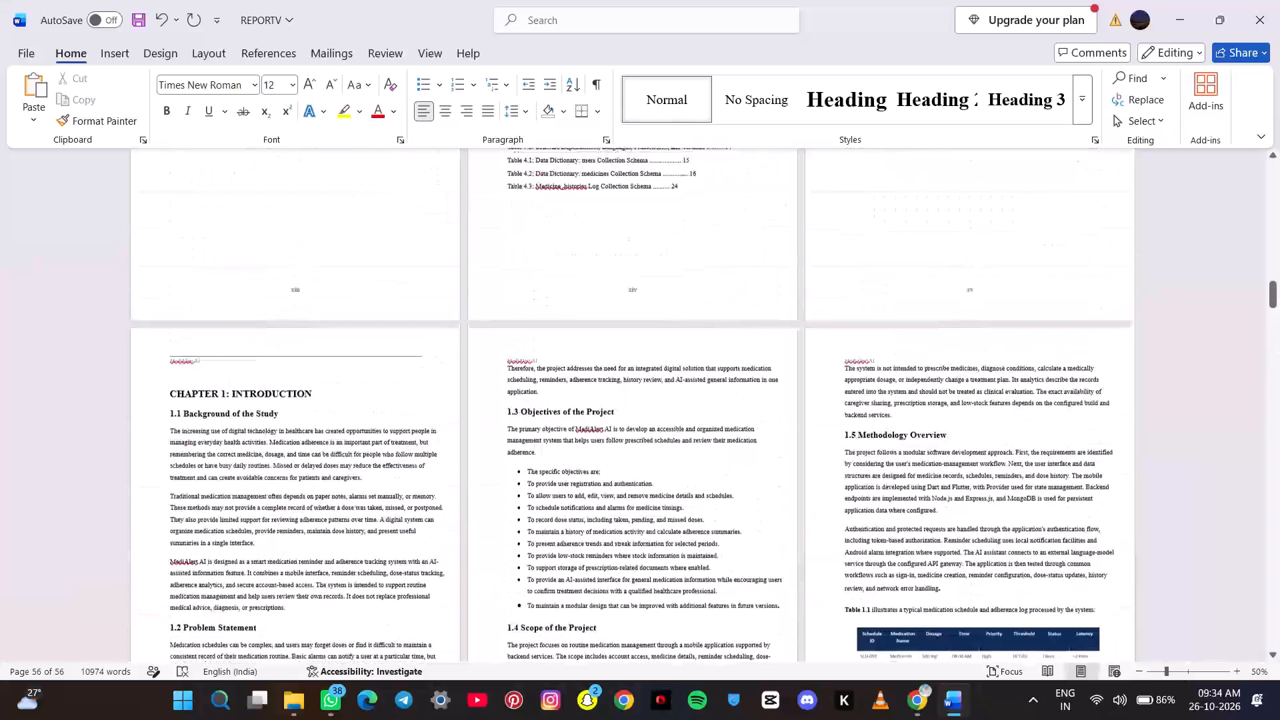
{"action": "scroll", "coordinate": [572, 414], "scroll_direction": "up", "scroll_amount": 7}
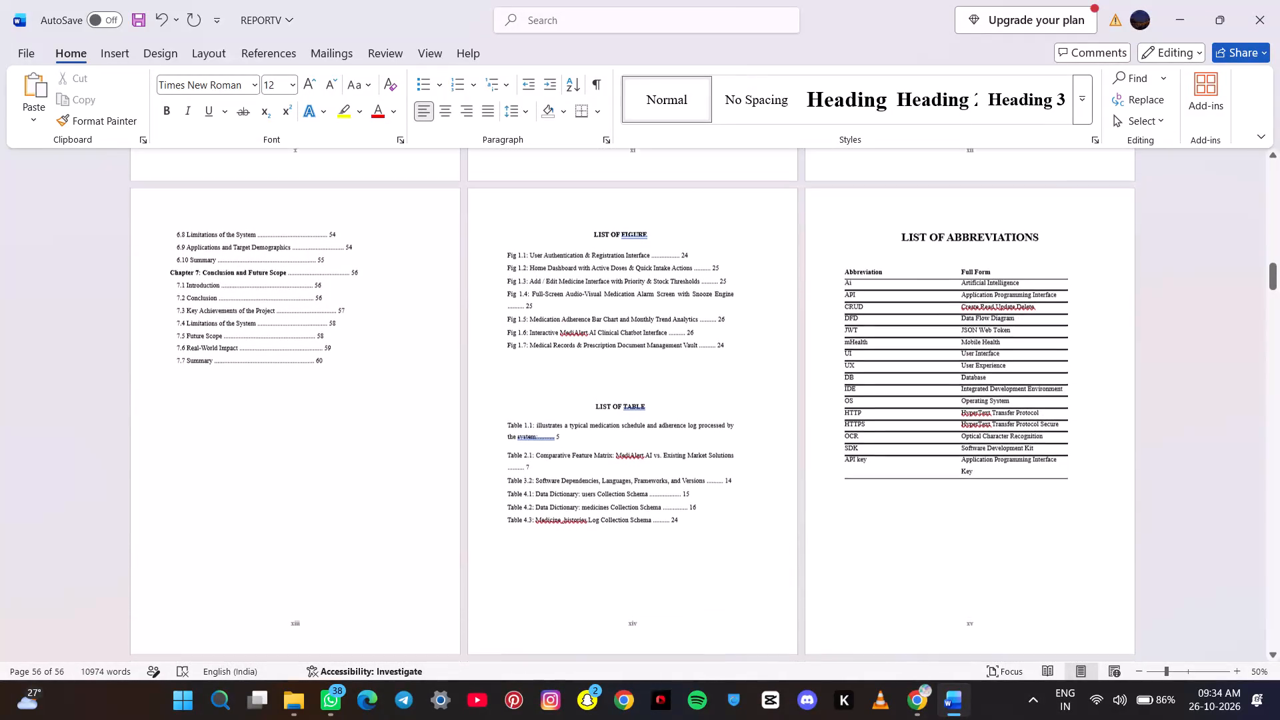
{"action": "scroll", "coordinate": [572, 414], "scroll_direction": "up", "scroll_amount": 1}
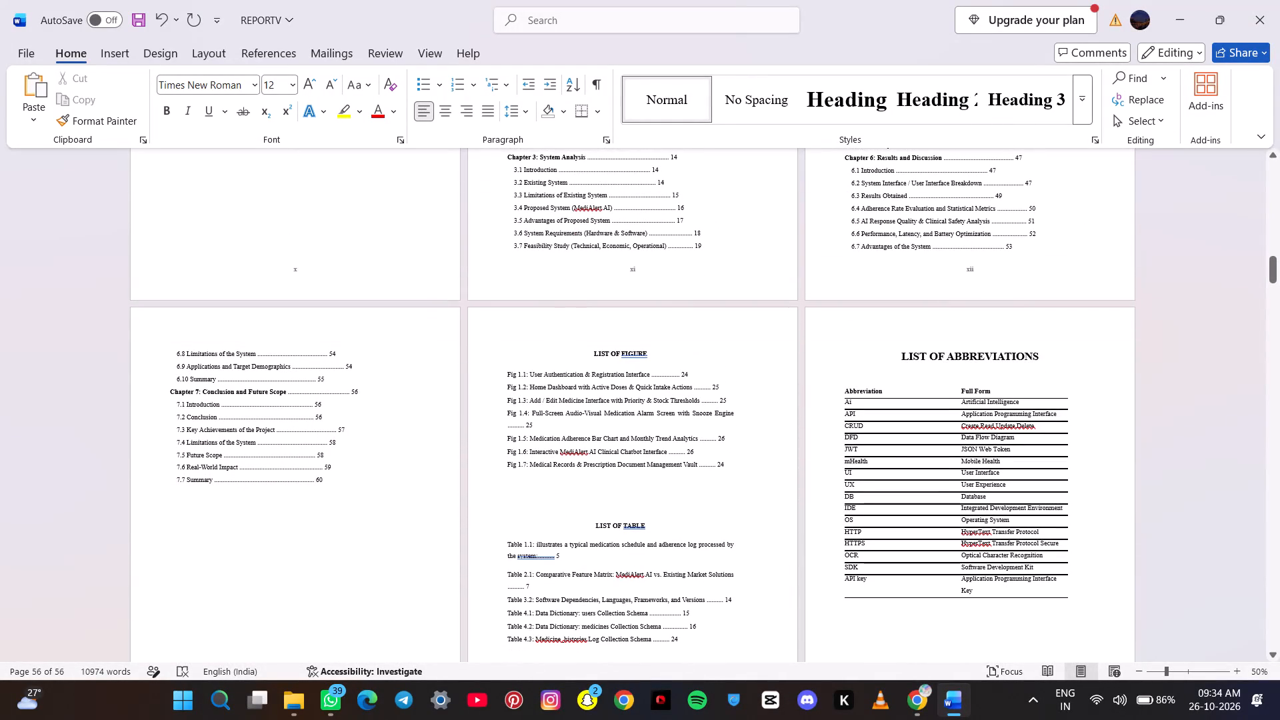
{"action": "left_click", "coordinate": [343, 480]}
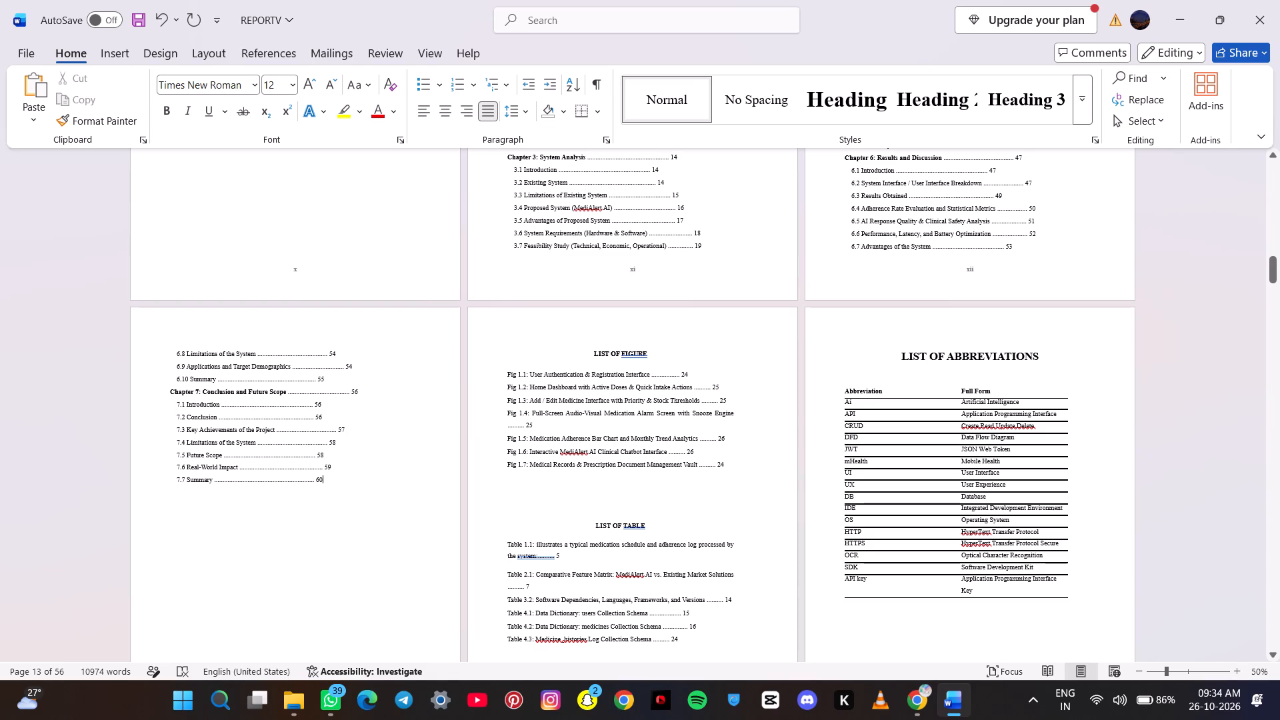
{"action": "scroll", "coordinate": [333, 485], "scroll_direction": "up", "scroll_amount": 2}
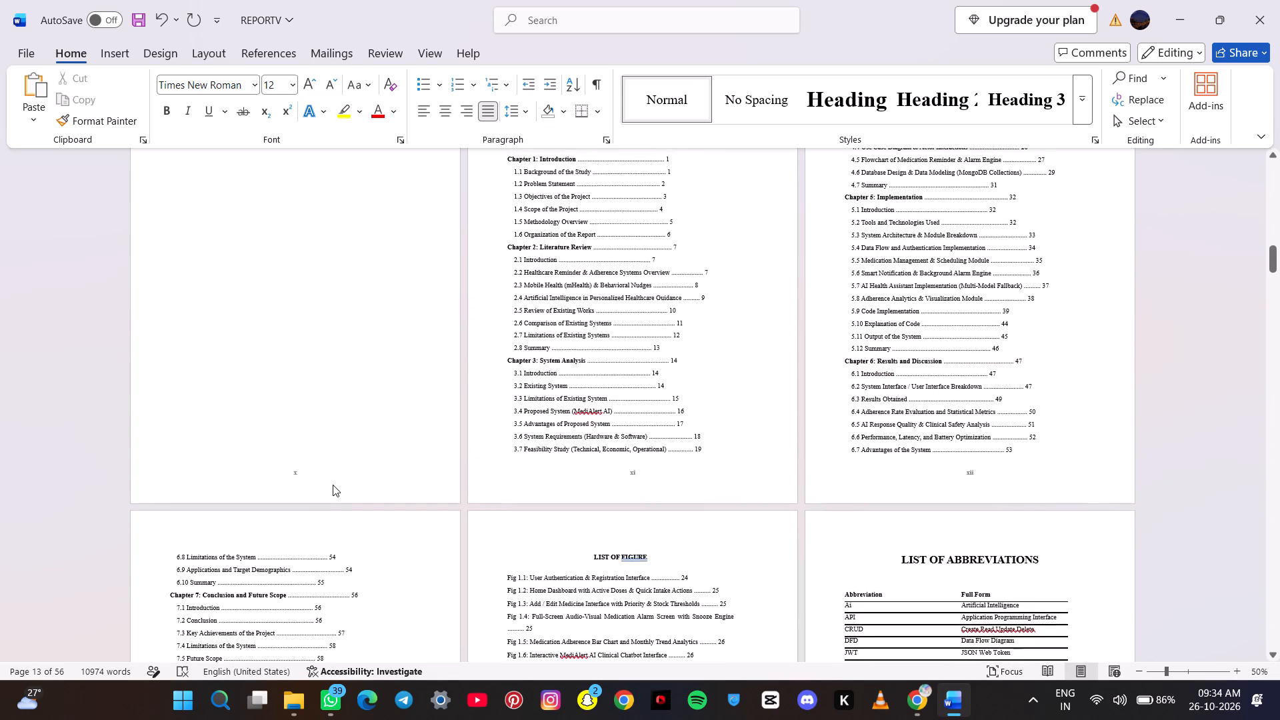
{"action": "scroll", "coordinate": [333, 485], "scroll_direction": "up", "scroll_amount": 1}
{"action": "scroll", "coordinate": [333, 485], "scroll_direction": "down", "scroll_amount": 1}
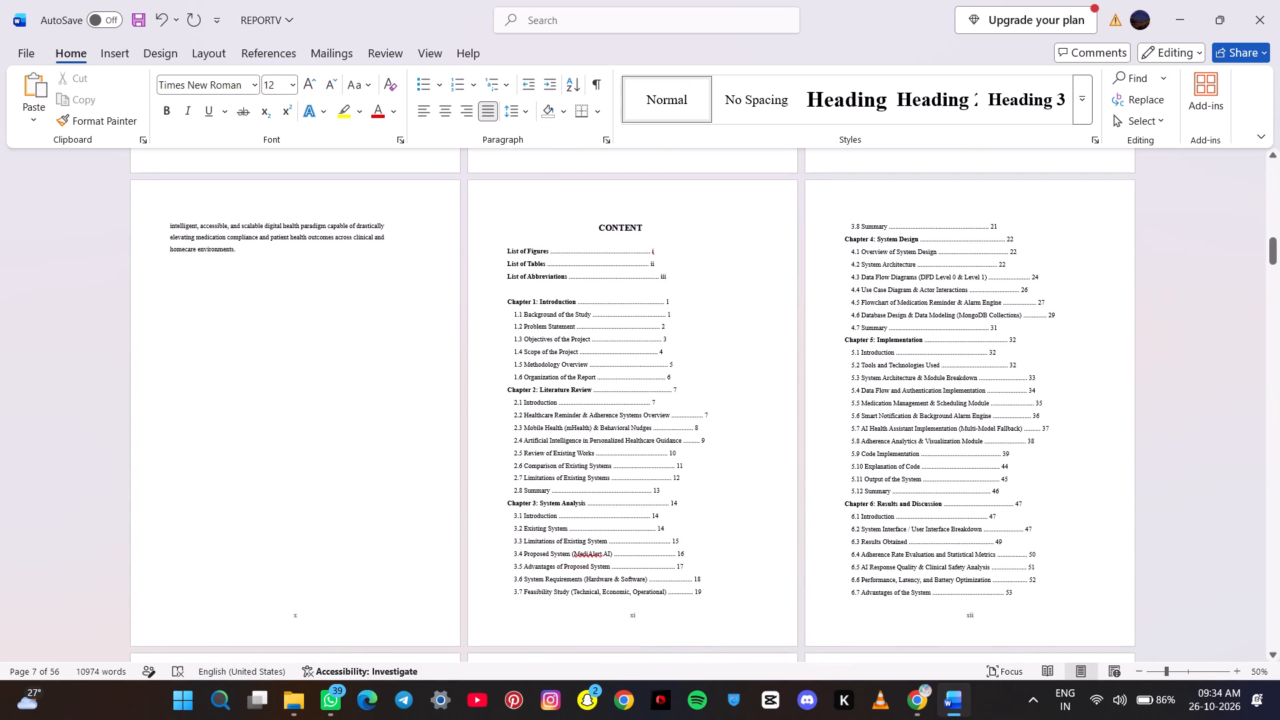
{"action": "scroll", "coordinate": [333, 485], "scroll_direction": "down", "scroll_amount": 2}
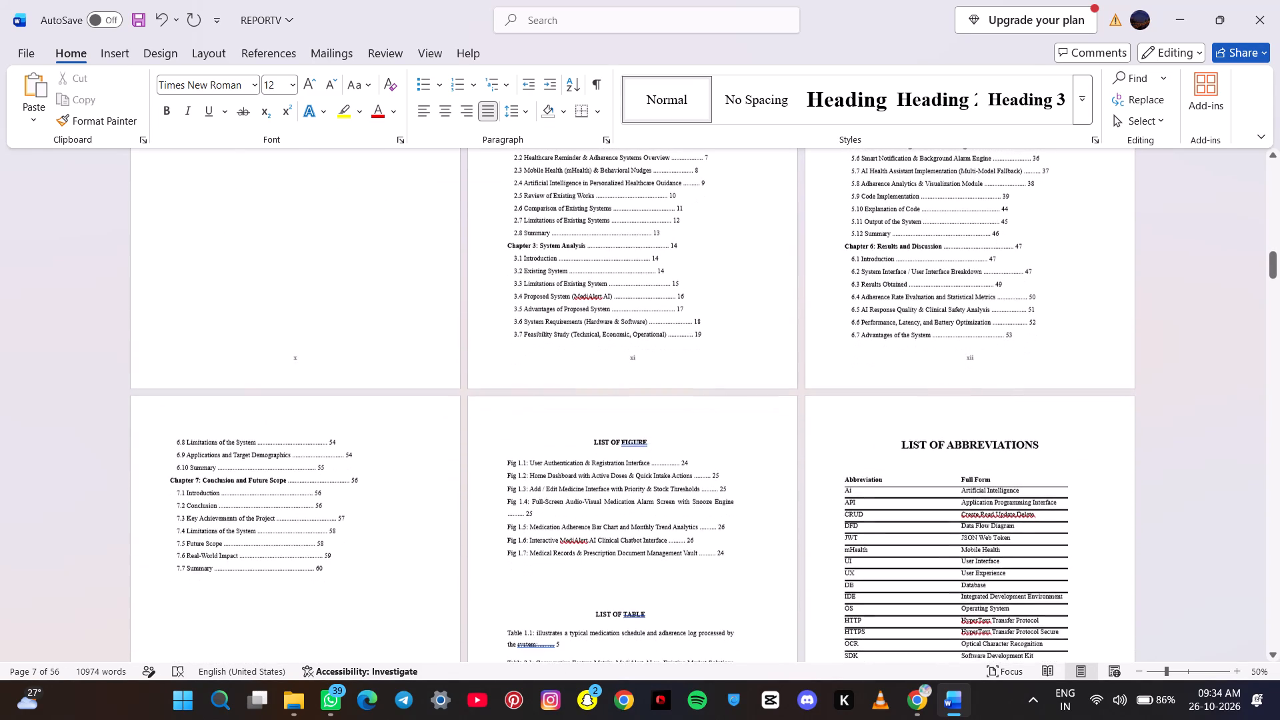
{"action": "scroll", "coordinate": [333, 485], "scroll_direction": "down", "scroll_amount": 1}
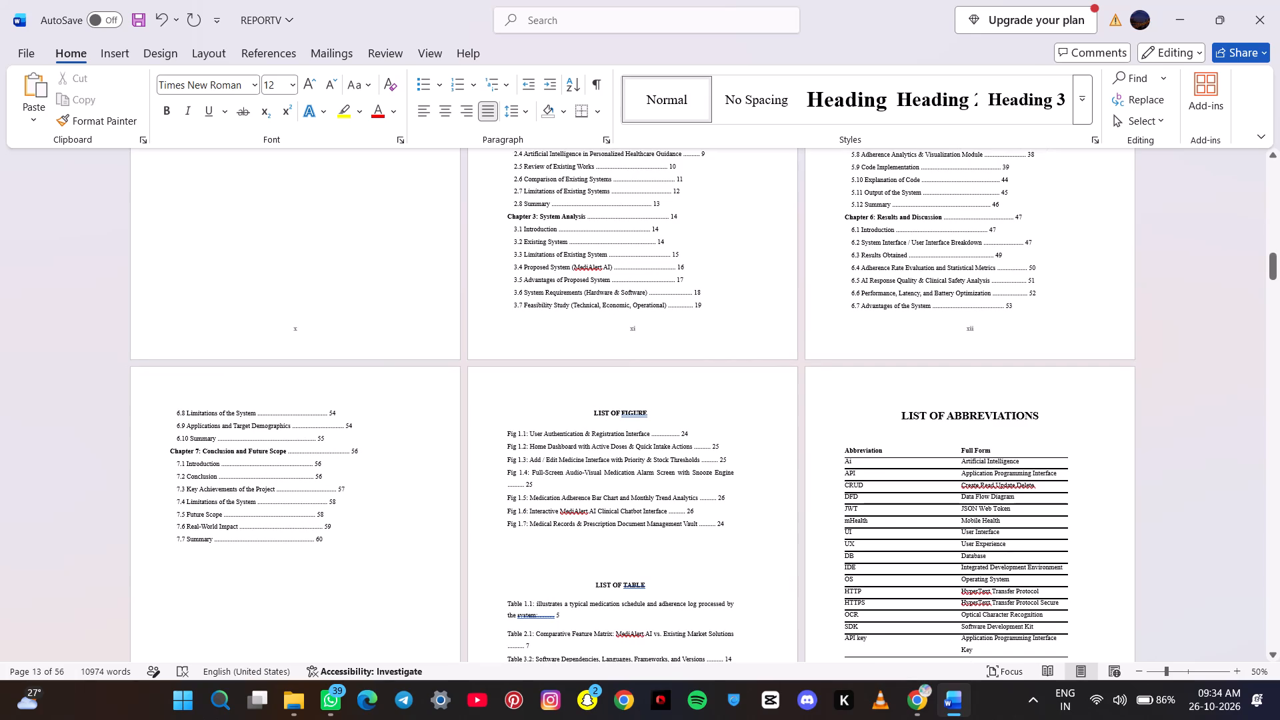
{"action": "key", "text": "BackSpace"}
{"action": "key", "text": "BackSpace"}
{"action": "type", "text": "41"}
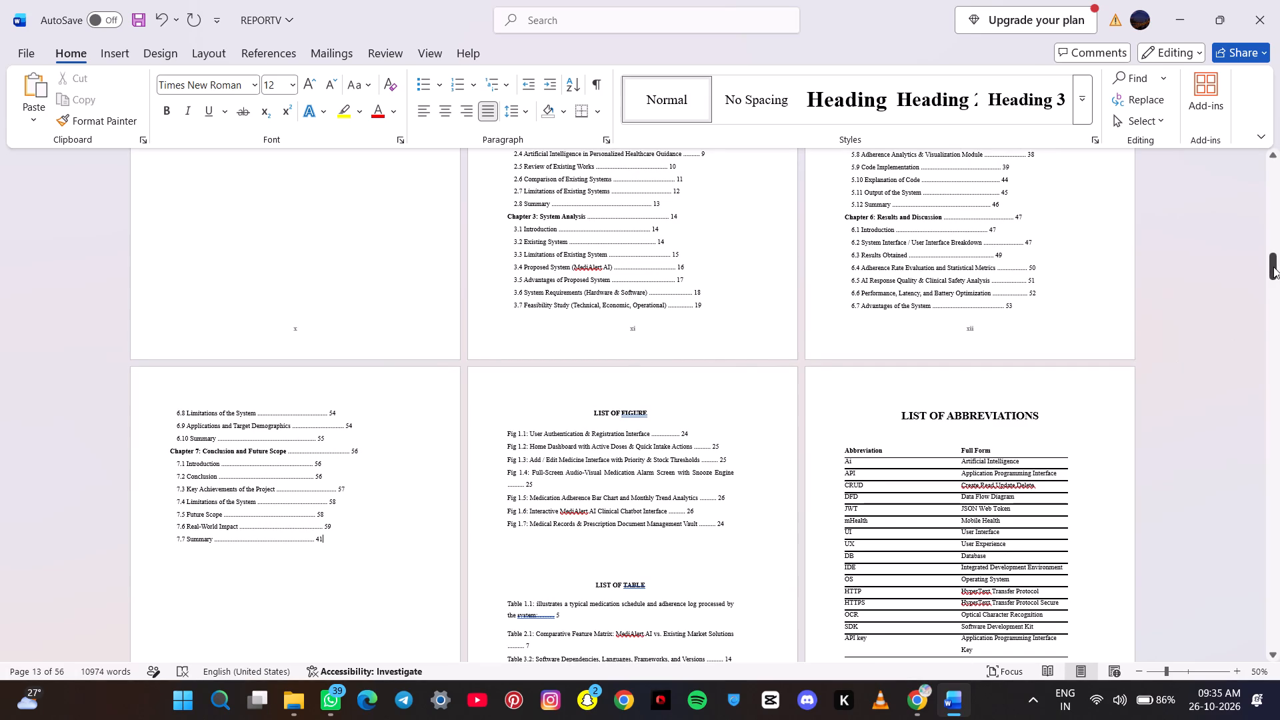
Check the report's closing pages and set the 7.7 Summary entry's page number in the table of contents to 39.
{"action": "left_click_drag", "start_coordinate": [1273, 267], "coordinate": [1279, 719]}
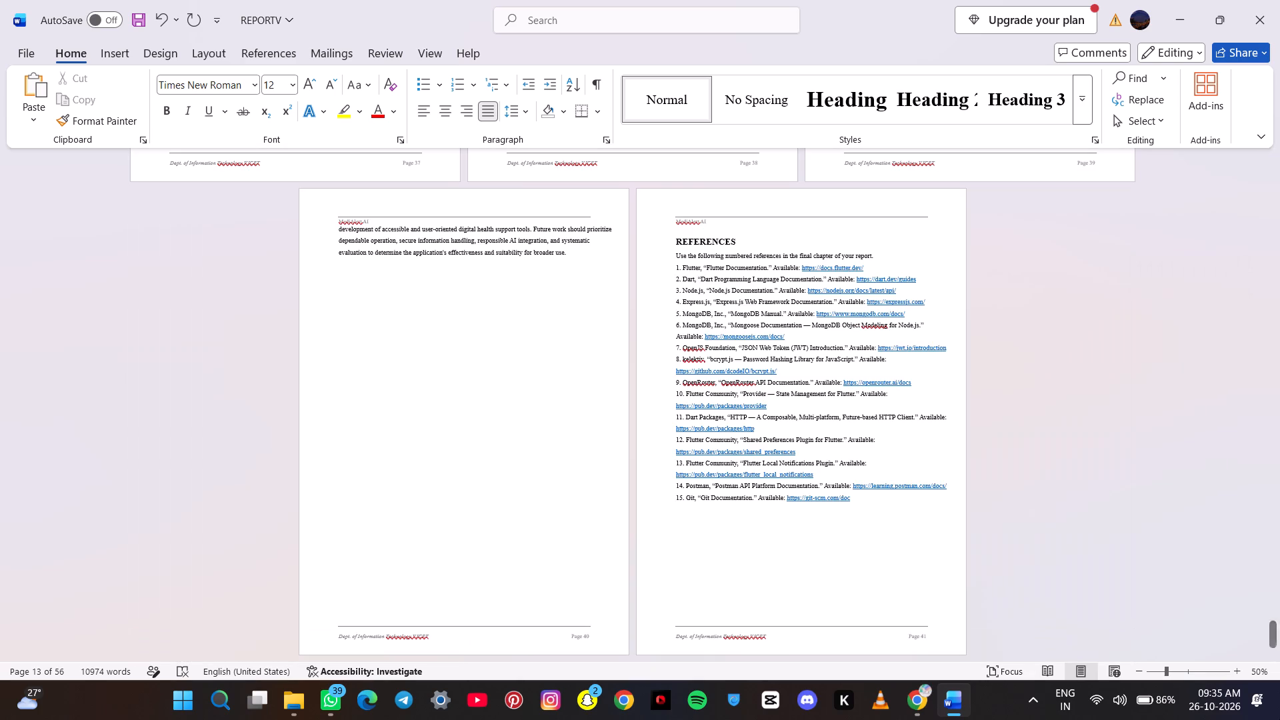
{"action": "scroll", "coordinate": [934, 453], "scroll_direction": "up", "scroll_amount": 1}
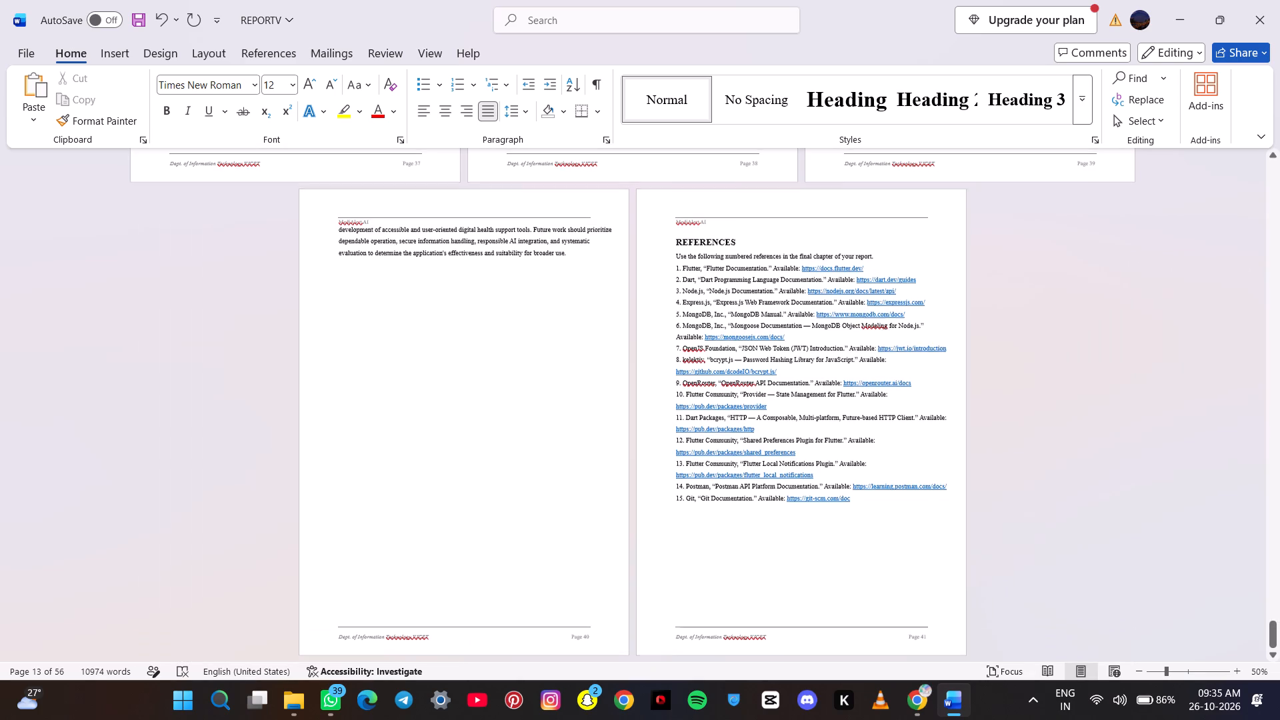
{"action": "scroll", "coordinate": [934, 453], "scroll_direction": "up", "scroll_amount": 9}
{"action": "scroll", "coordinate": [934, 453], "scroll_direction": "down", "scroll_amount": 1}
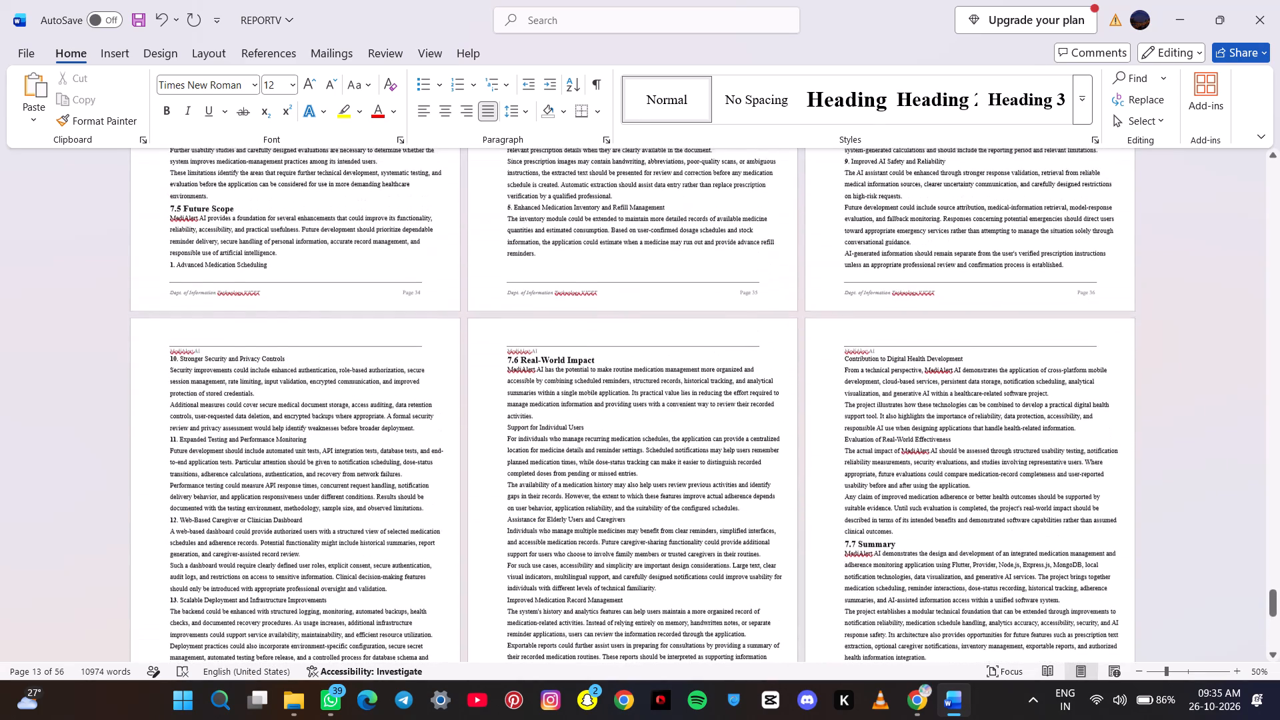
{"action": "scroll", "coordinate": [934, 453], "scroll_direction": "down", "scroll_amount": 1}
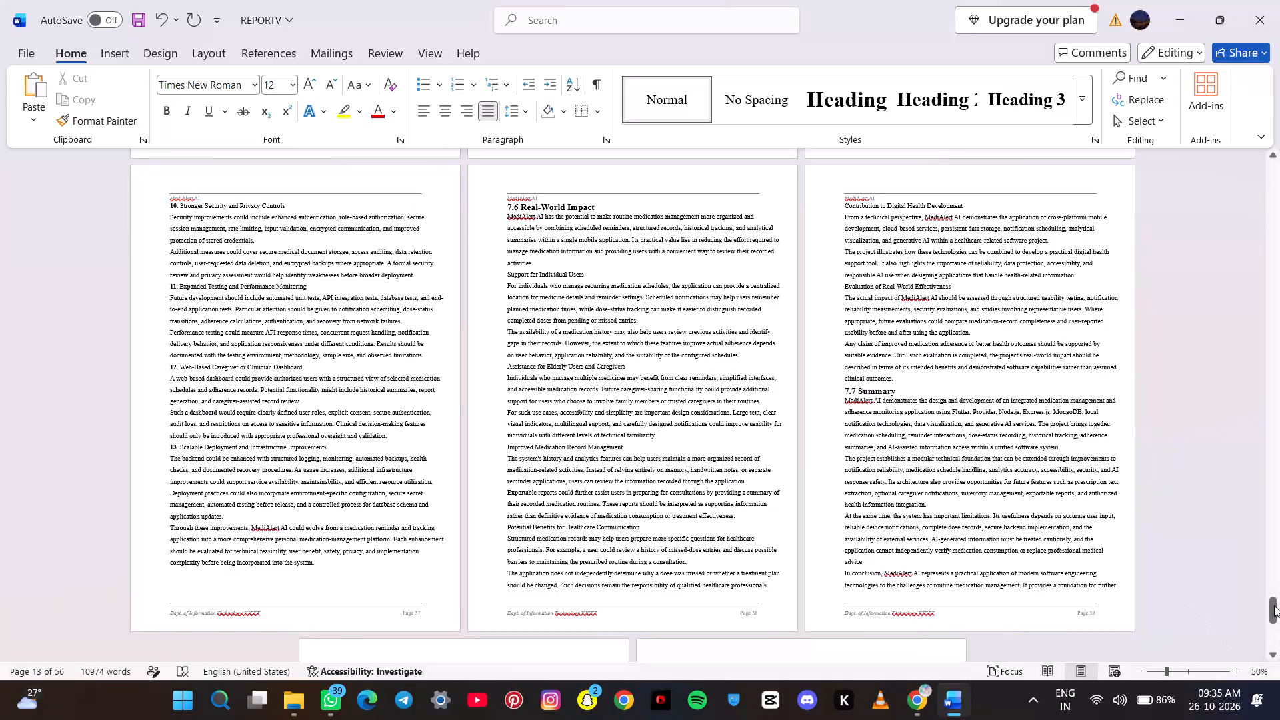
{"action": "left_click_drag", "start_coordinate": [1274, 605], "coordinate": [1194, 193]}
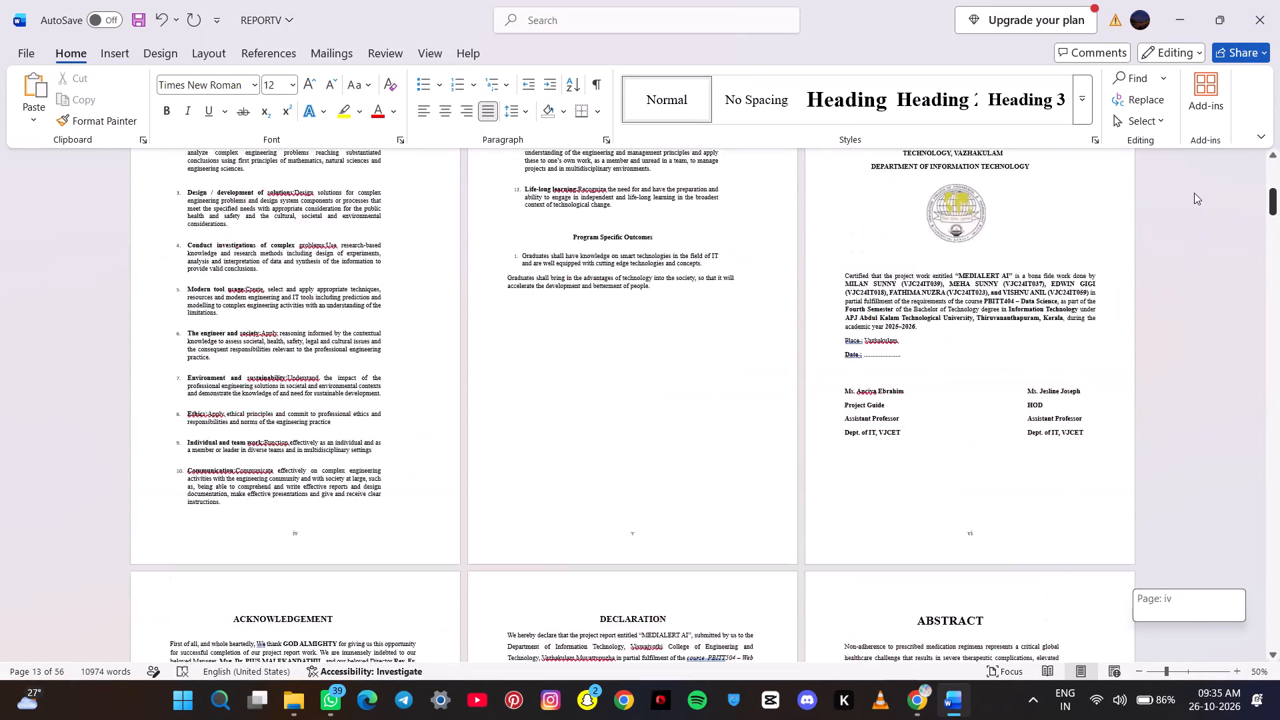
{"action": "left_click_drag", "start_coordinate": [1194, 193], "coordinate": [1196, 186]}
{"action": "scroll", "coordinate": [803, 357], "scroll_direction": "down", "scroll_amount": 7}
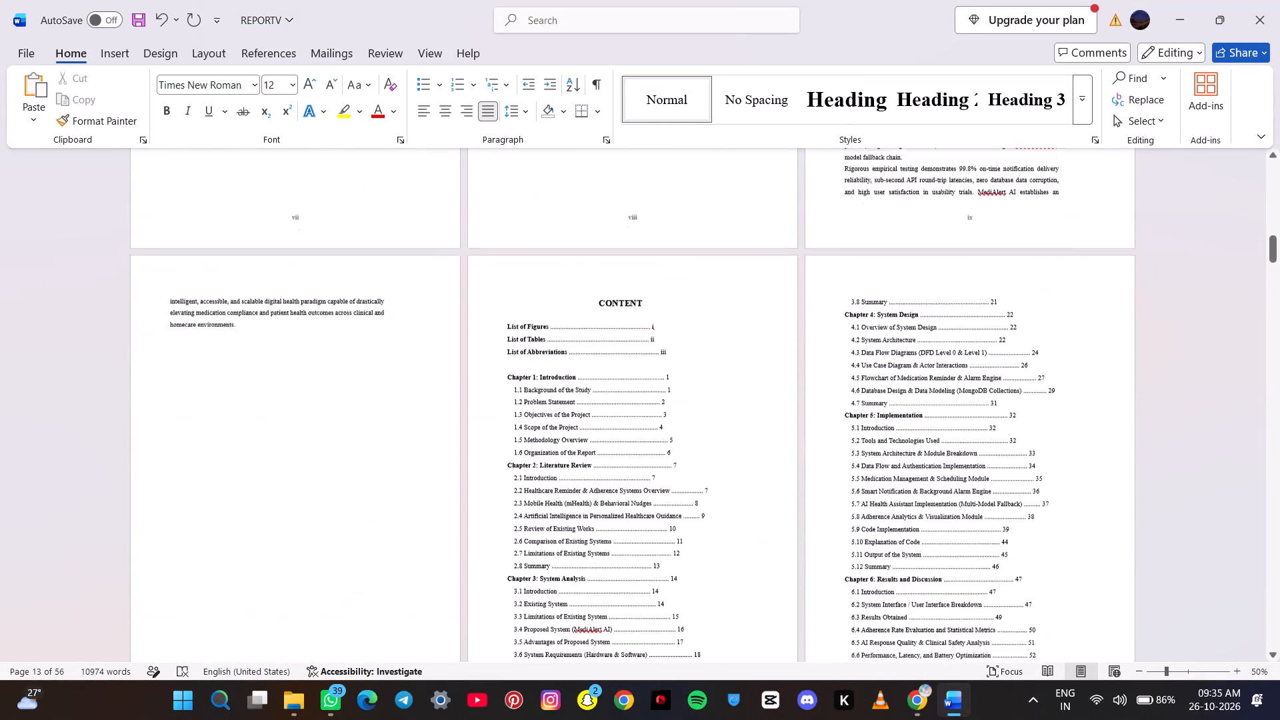
{"action": "scroll", "coordinate": [803, 357], "scroll_direction": "down", "scroll_amount": 7}
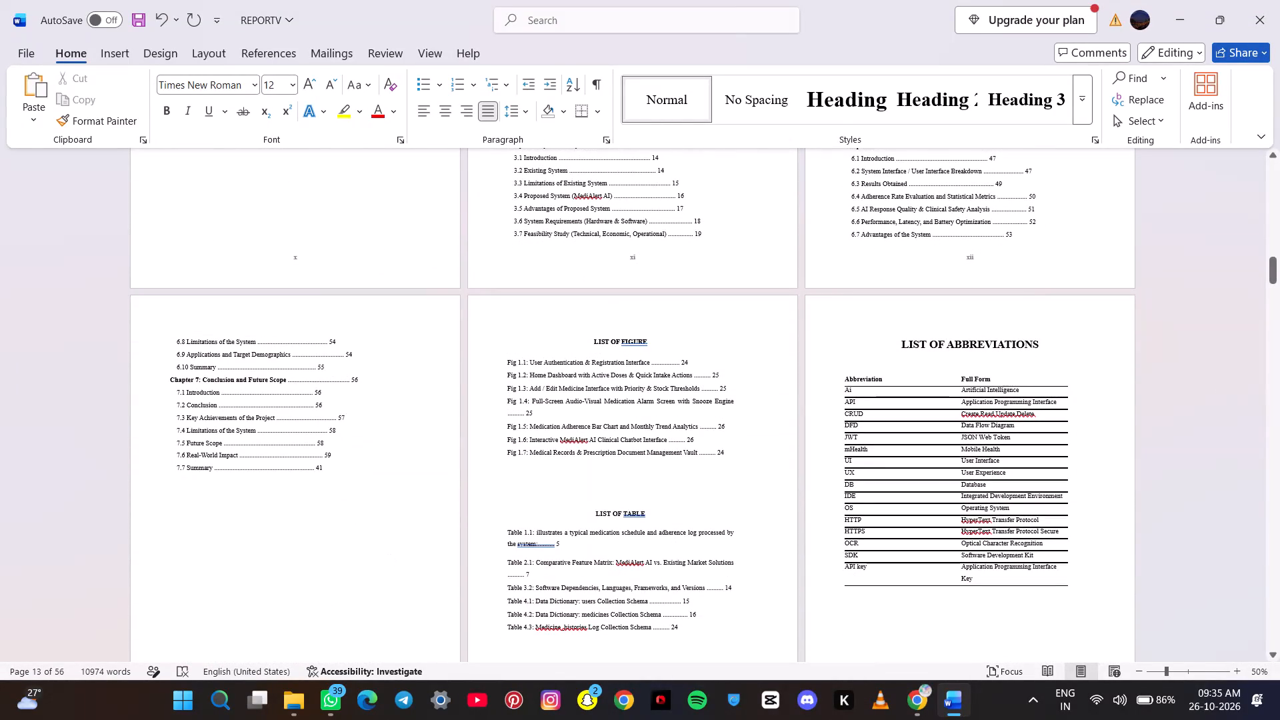
{"action": "key", "text": "BackSpace"}
{"action": "key", "text": "BackSpace"}
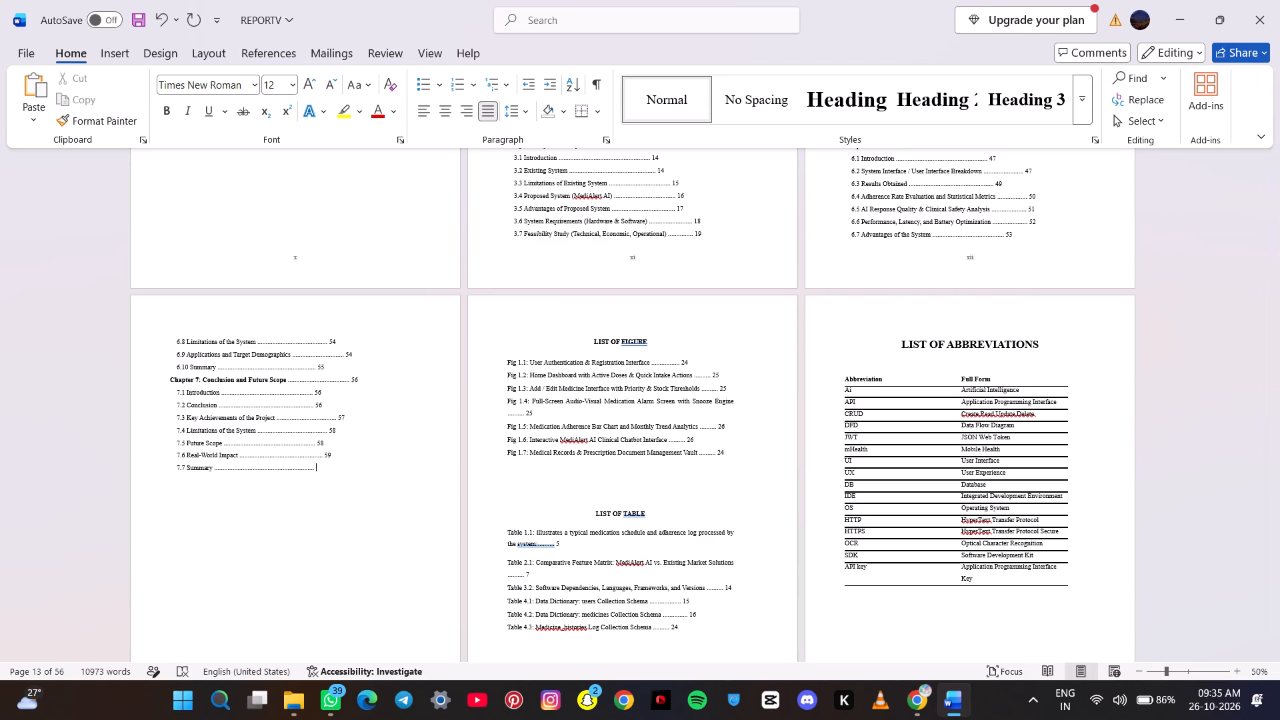
{"action": "type", "text": "38"}
{"action": "key", "text": "BackSpace"}
{"action": "key", "text": "9"}
Set the page number of the 7.6 Real-World Impact entry in the table of contents to 38.
{"action": "left_click", "coordinate": [340, 457]}
{"action": "key", "text": "BackSpace"}
{"action": "key", "text": "BackSpace"}
{"action": "type", "text": "38"}
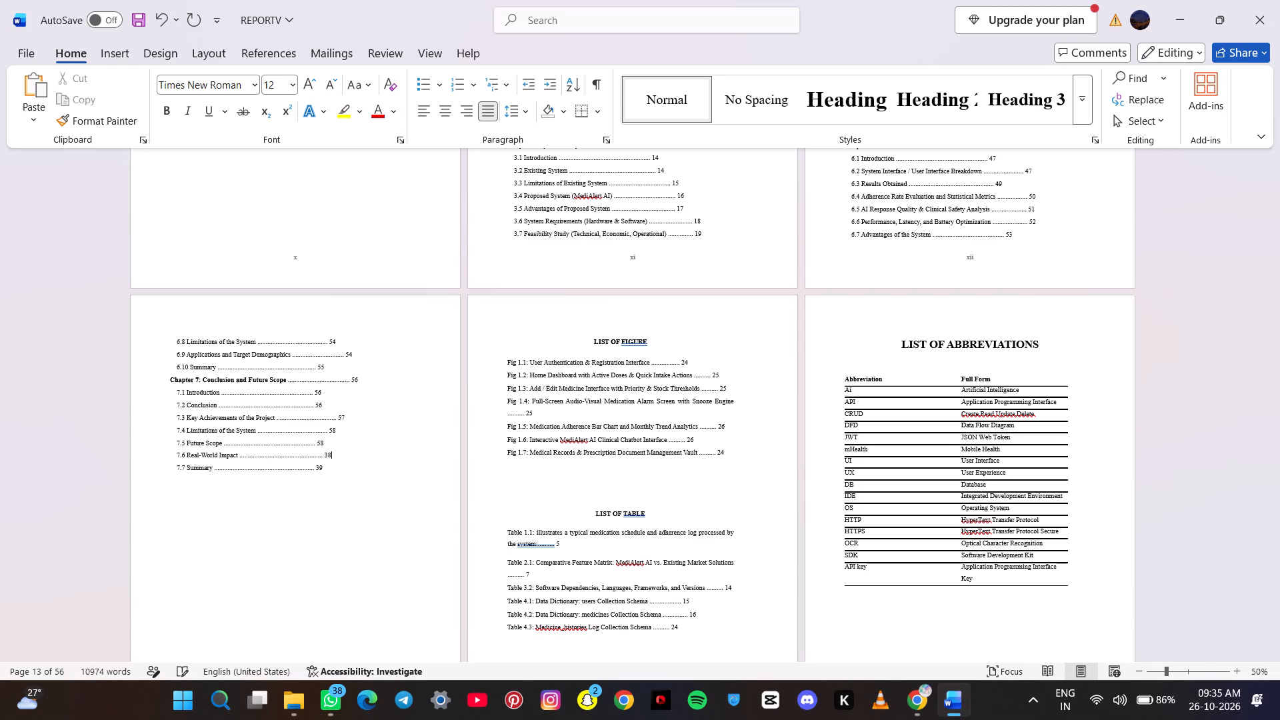
Check the Chapter 7 pages and set the 7.5 Future Scope entry's page number in the table of contents to 34.
{"action": "left_click", "coordinate": [345, 443]}
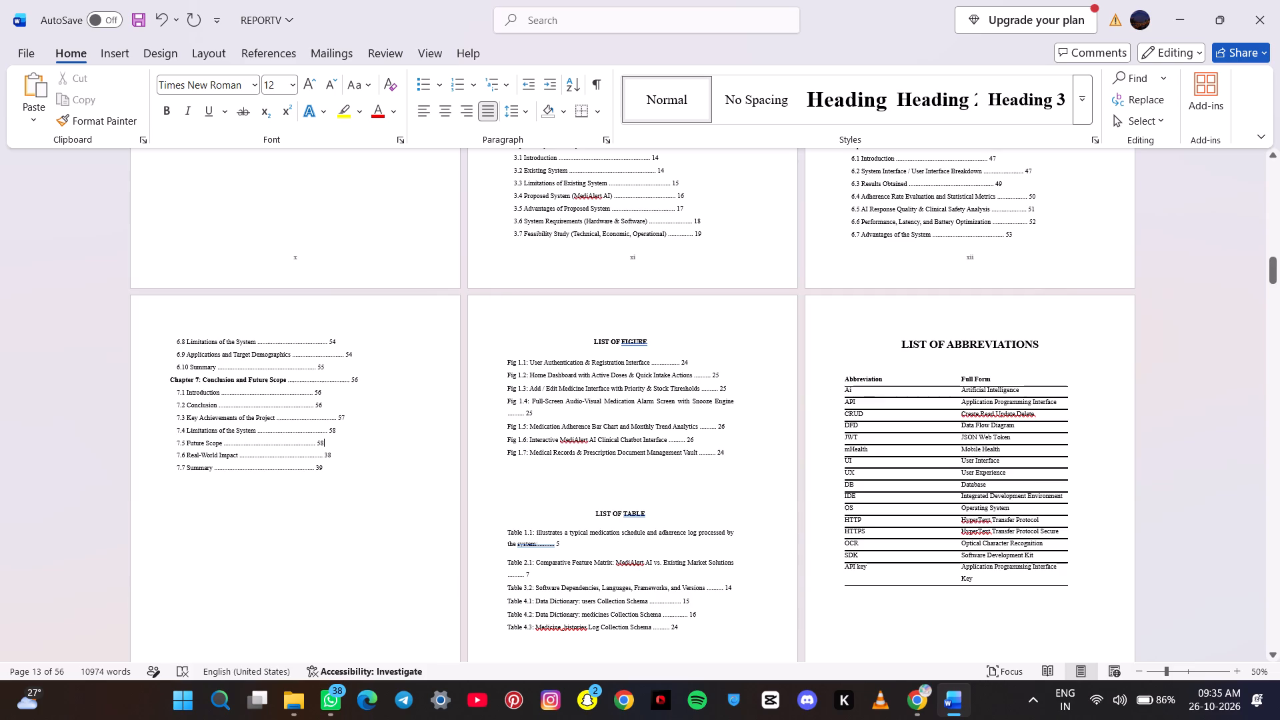
{"action": "scroll", "coordinate": [345, 443], "scroll_direction": "up", "scroll_amount": 2}
{"action": "scroll", "coordinate": [345, 443], "scroll_direction": "down", "scroll_amount": 20}
{"action": "scroll", "coordinate": [345, 443], "scroll_direction": "down", "scroll_amount": 20}
{"action": "scroll", "coordinate": [345, 443], "scroll_direction": "down", "scroll_amount": 20}
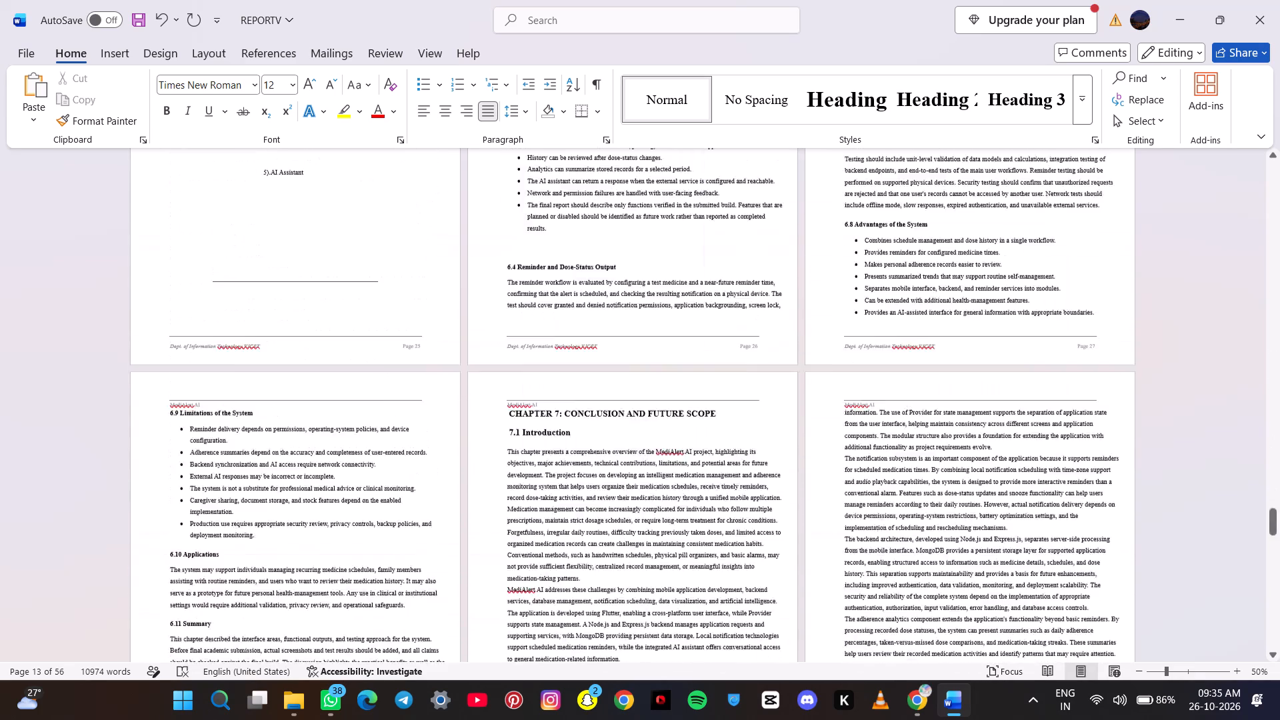
{"action": "scroll", "coordinate": [345, 443], "scroll_direction": "down", "scroll_amount": 20}
{"action": "scroll", "coordinate": [345, 443], "scroll_direction": "down", "scroll_amount": 5}
{"action": "scroll", "coordinate": [345, 443], "scroll_direction": "up", "scroll_amount": 5}
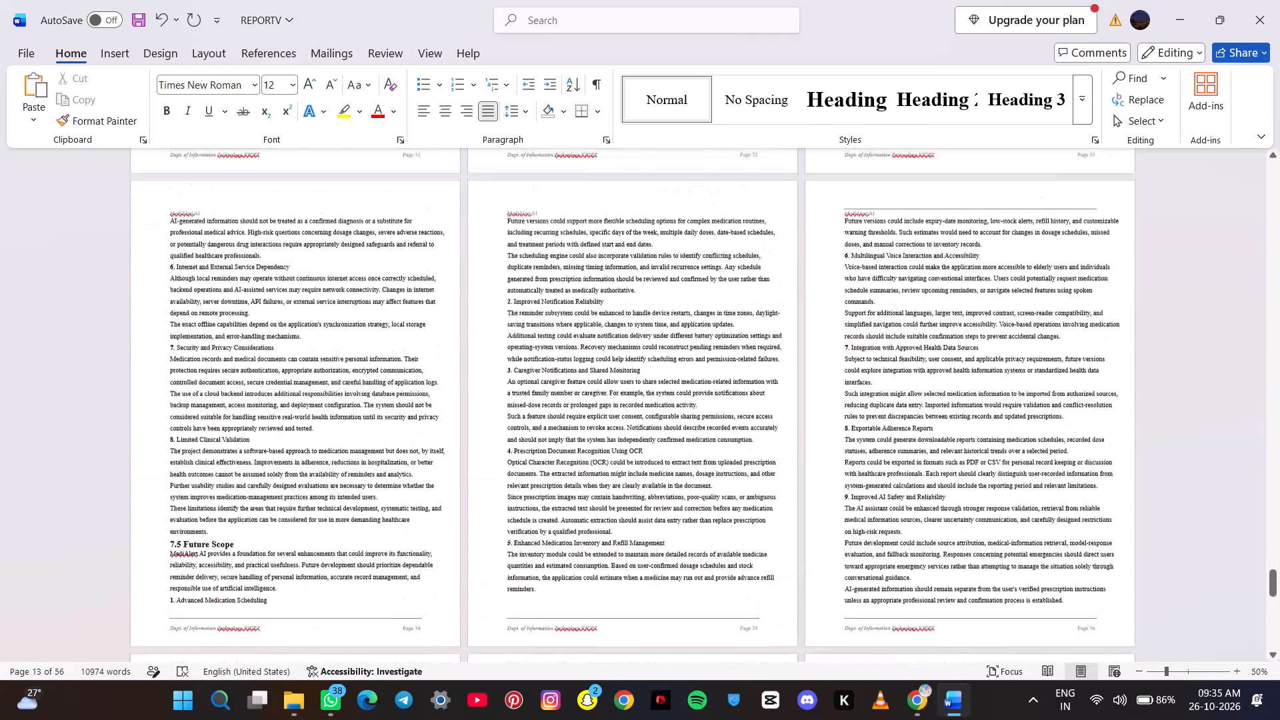
{"action": "scroll", "coordinate": [345, 443], "scroll_direction": "up", "scroll_amount": 2}
{"action": "scroll", "coordinate": [345, 443], "scroll_direction": "down", "scroll_amount": 1}
{"action": "scroll", "coordinate": [345, 443], "scroll_direction": "up", "scroll_amount": 4}
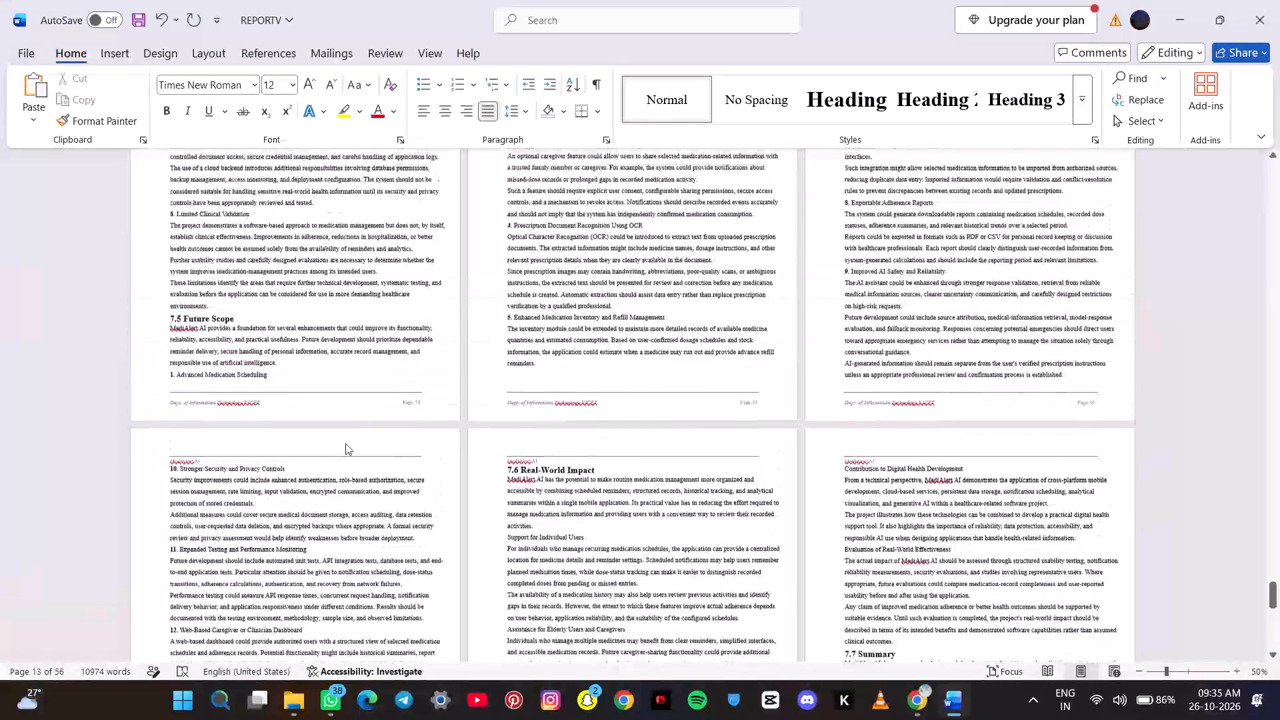
{"action": "scroll", "coordinate": [345, 443], "scroll_direction": "up", "scroll_amount": 5}
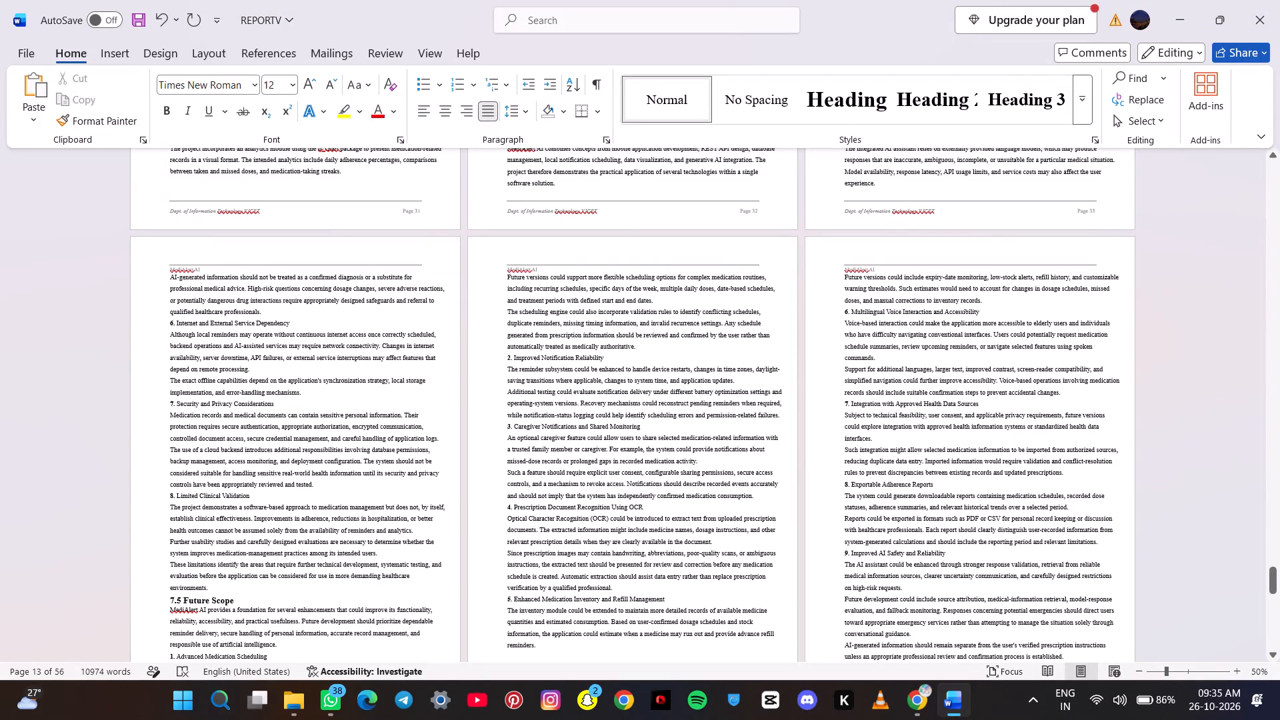
{"action": "scroll", "coordinate": [1267, 647], "scroll_direction": "up", "scroll_amount": 19}
{"action": "scroll", "coordinate": [1267, 647], "scroll_direction": "down", "scroll_amount": 1}
{"action": "scroll", "coordinate": [1267, 647], "scroll_direction": "up", "scroll_amount": 1}
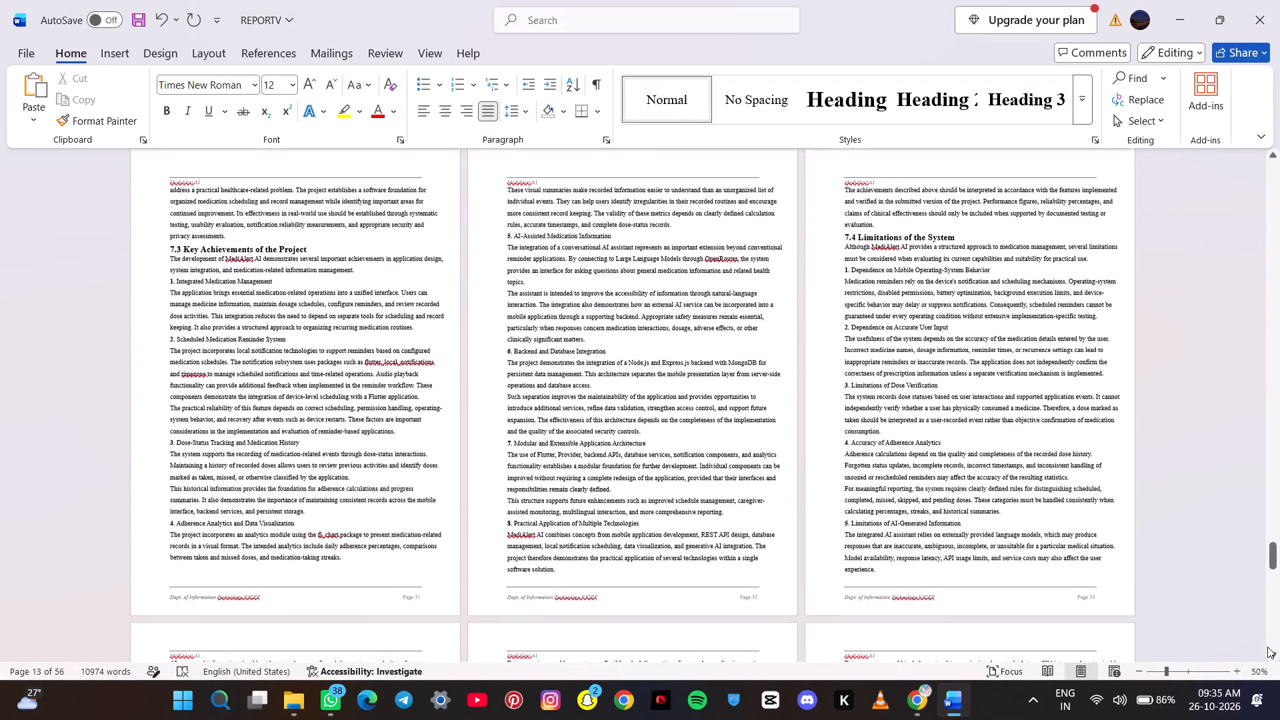
{"action": "scroll", "coordinate": [1267, 647], "scroll_direction": "up", "scroll_amount": 2}
{"action": "scroll", "coordinate": [1267, 647], "scroll_direction": "down", "scroll_amount": 2}
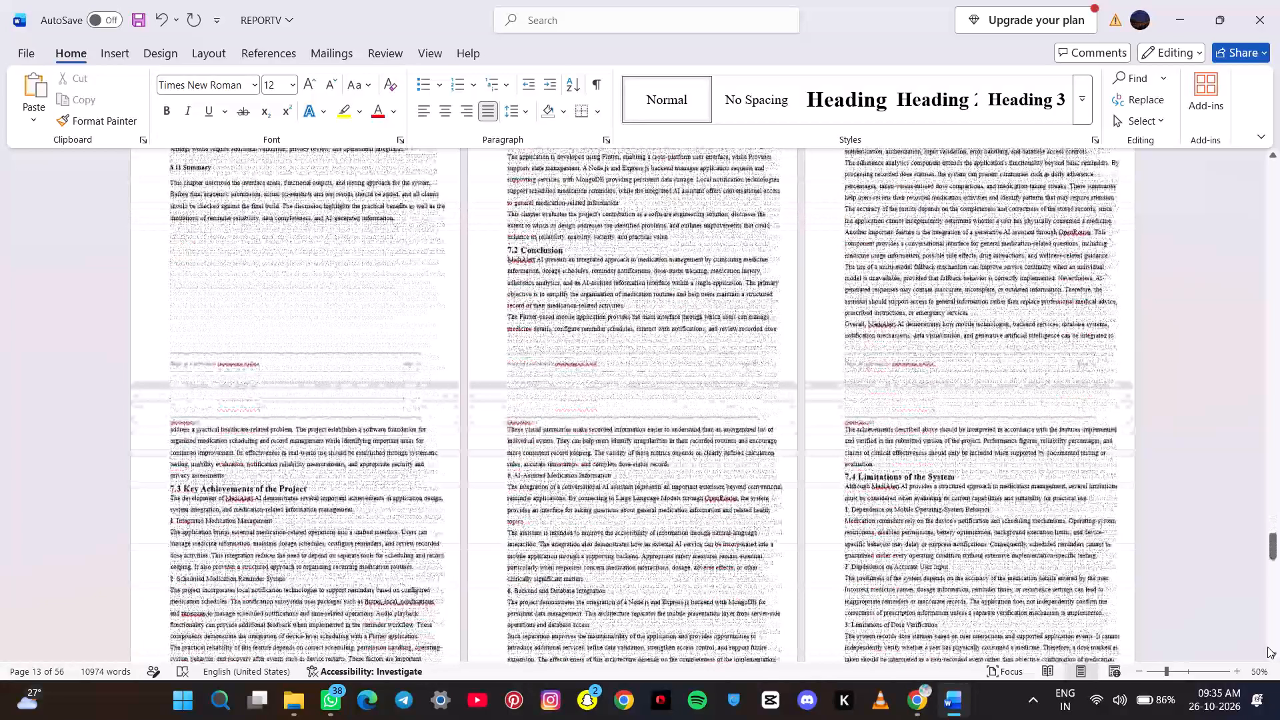
{"action": "scroll", "coordinate": [1267, 647], "scroll_direction": "down", "scroll_amount": 5}
{"action": "scroll", "coordinate": [1267, 647], "scroll_direction": "up", "scroll_amount": 1}
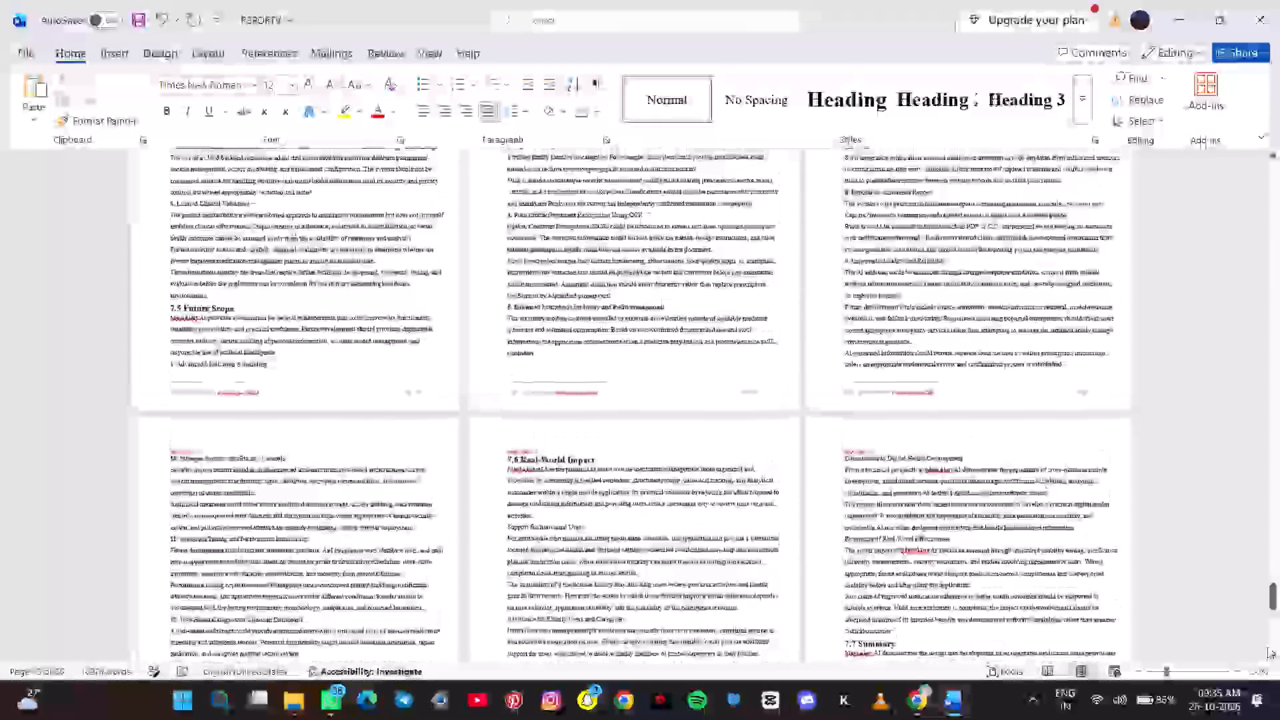
{"action": "scroll", "coordinate": [1267, 647], "scroll_direction": "up", "scroll_amount": 3}
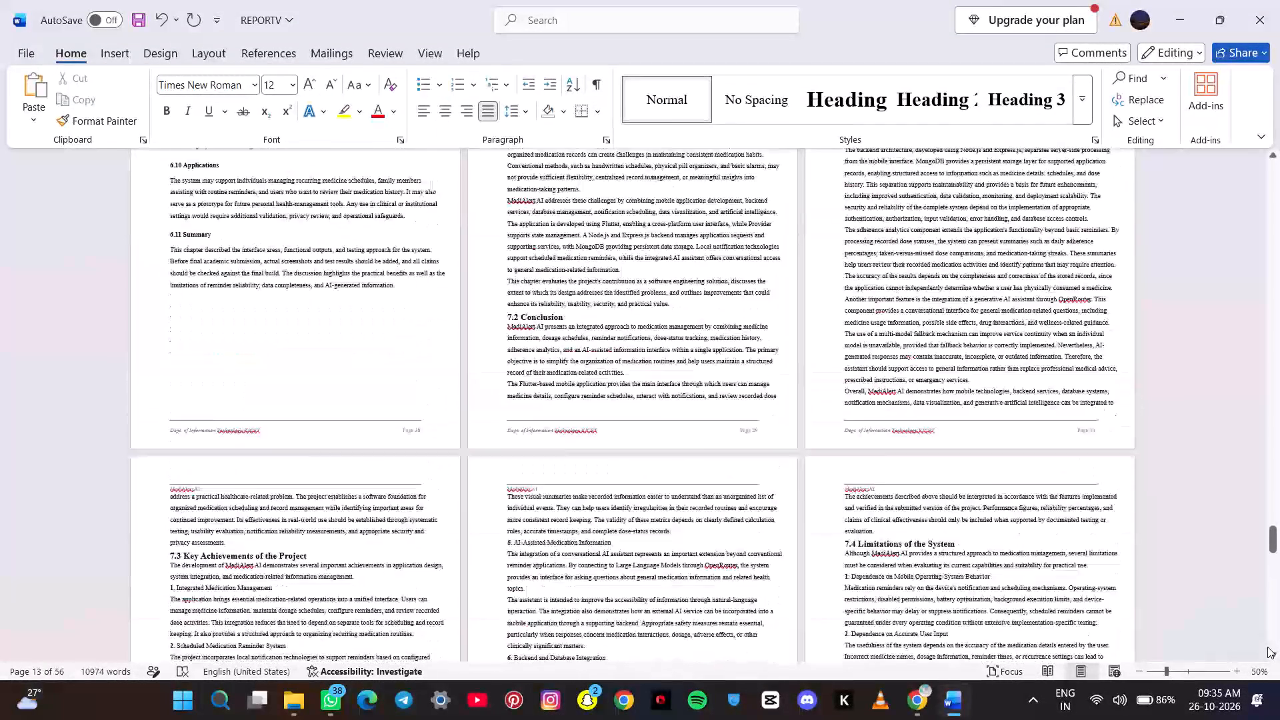
{"action": "scroll", "coordinate": [1267, 647], "scroll_direction": "up", "scroll_amount": 3}
{"action": "scroll", "coordinate": [1267, 647], "scroll_direction": "up", "scroll_amount": 20}
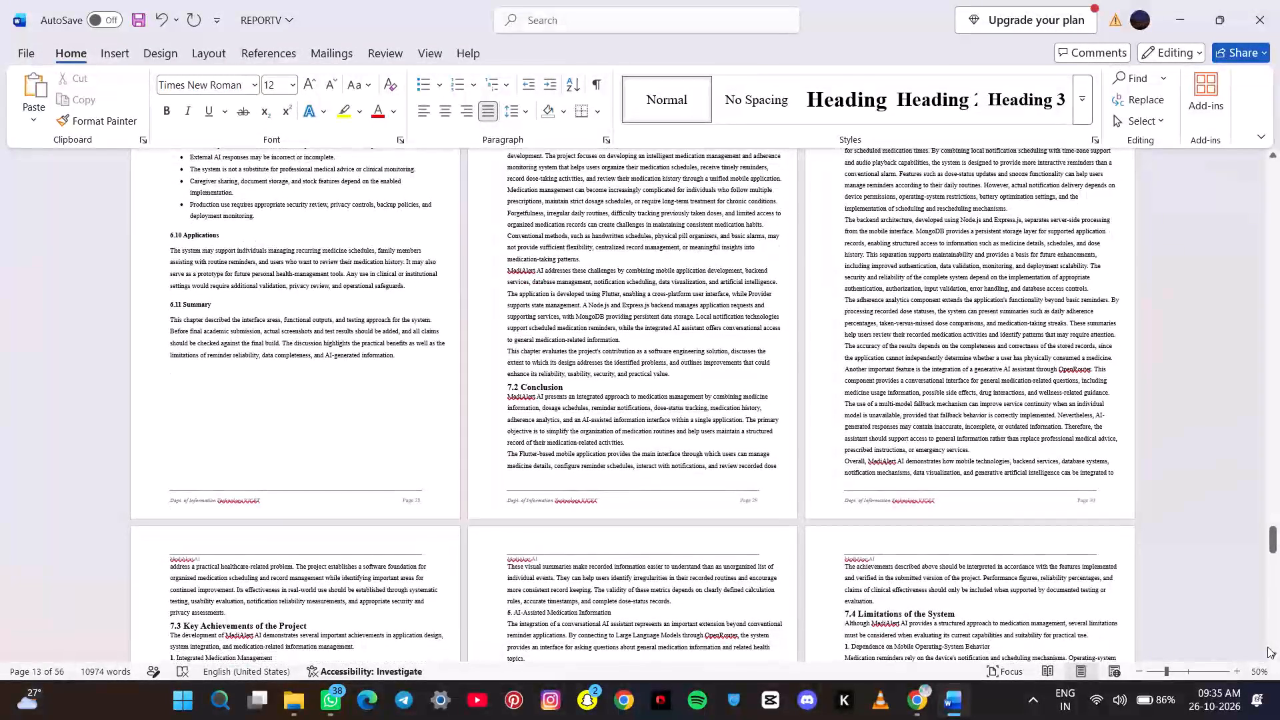
{"action": "scroll", "coordinate": [1267, 647], "scroll_direction": "up", "scroll_amount": 20}
{"action": "scroll", "coordinate": [1267, 647], "scroll_direction": "up", "scroll_amount": 20}
{"action": "scroll", "coordinate": [1267, 647], "scroll_direction": "up", "scroll_amount": 20}
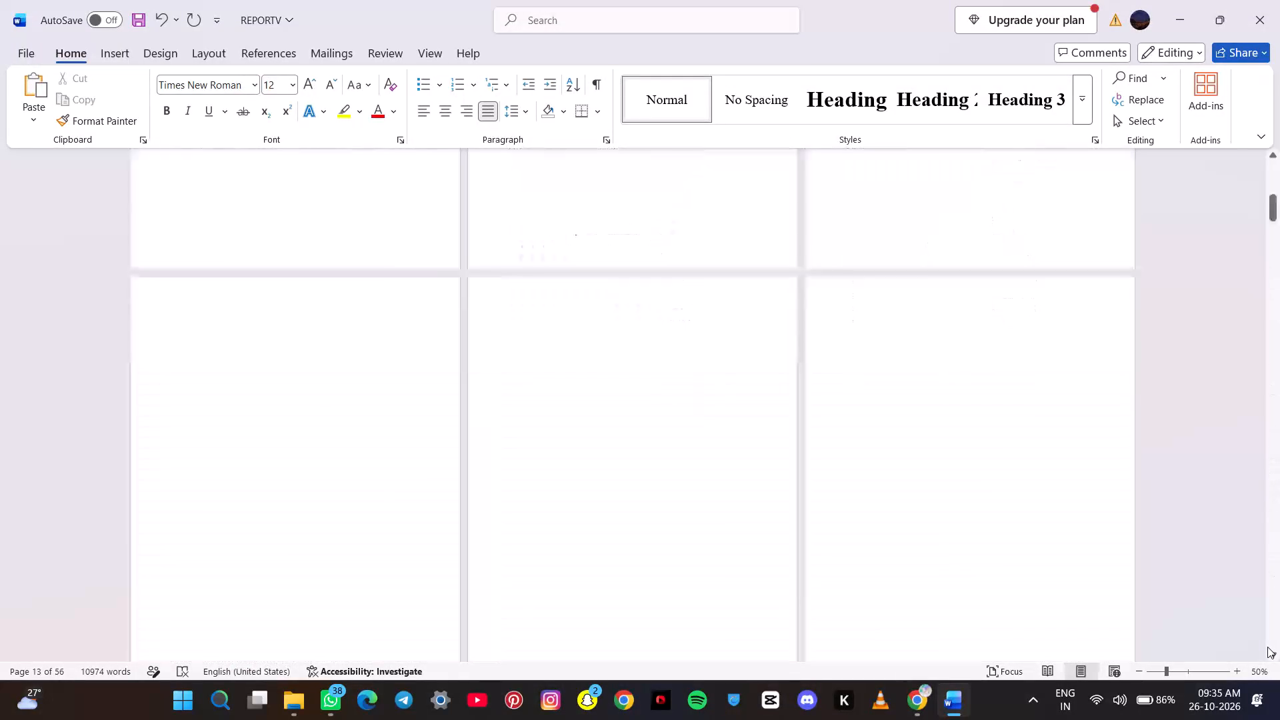
{"action": "scroll", "coordinate": [1267, 647], "scroll_direction": "up", "scroll_amount": 20}
{"action": "scroll", "coordinate": [1267, 647], "scroll_direction": "up", "scroll_amount": 13}
{"action": "scroll", "coordinate": [1267, 647], "scroll_direction": "down", "scroll_amount": 9}
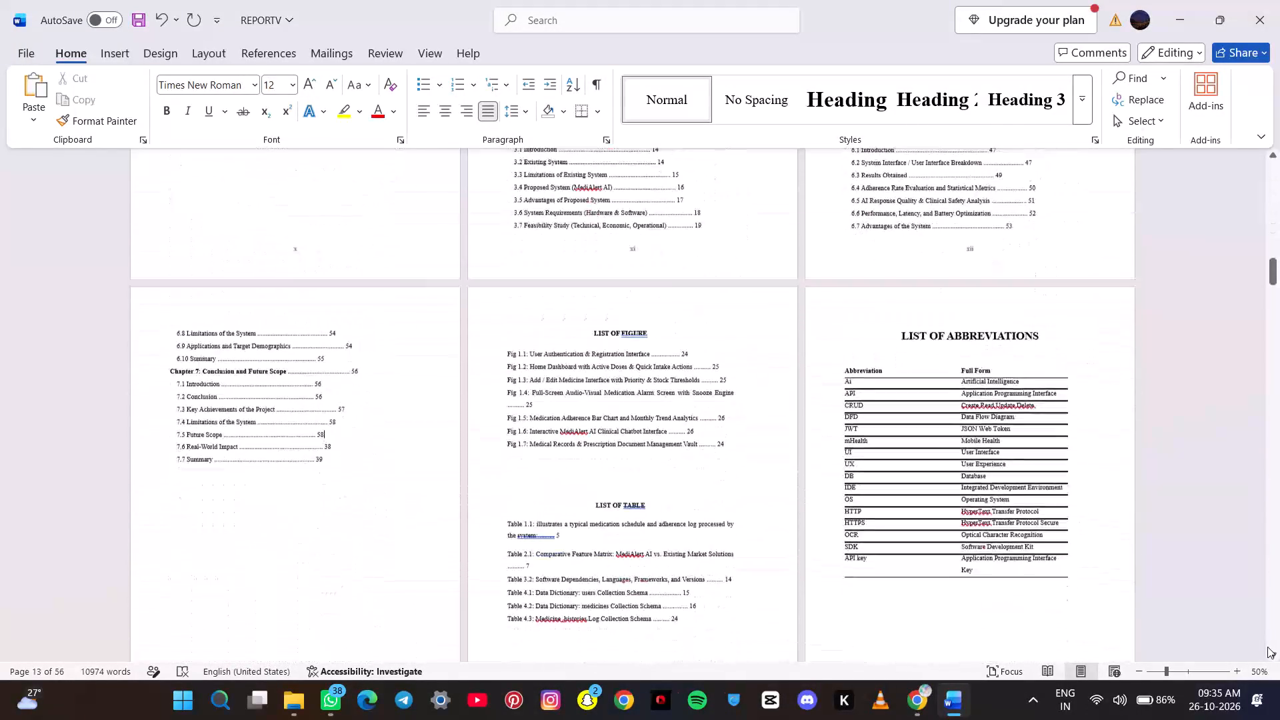
{"action": "scroll", "coordinate": [1267, 647], "scroll_direction": "down", "scroll_amount": 3}
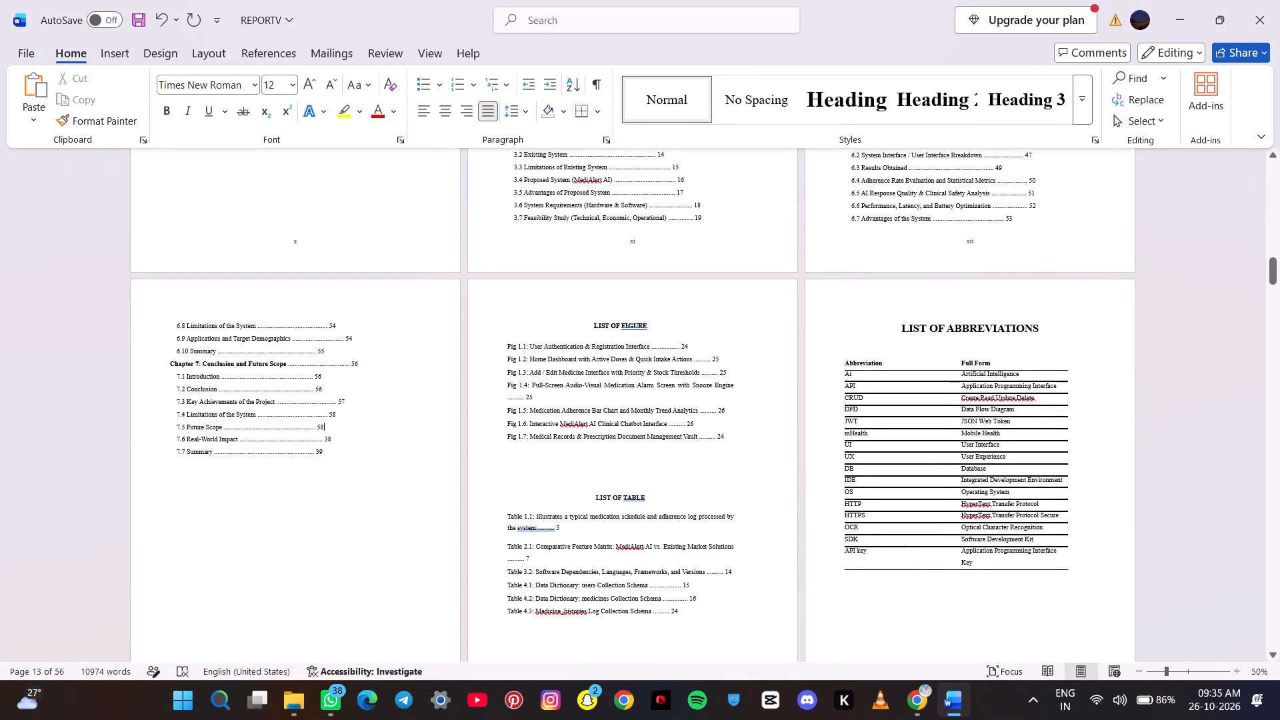
{"action": "key", "text": "BackSpace"}
{"action": "key", "text": "BackSpace"}
{"action": "type", "text": "34"}
Set the page number of the 7.4 Limitations of the System entry in the table of contents to 31.
{"action": "key", "text": "Up"}
{"action": "key", "text": "Right"}
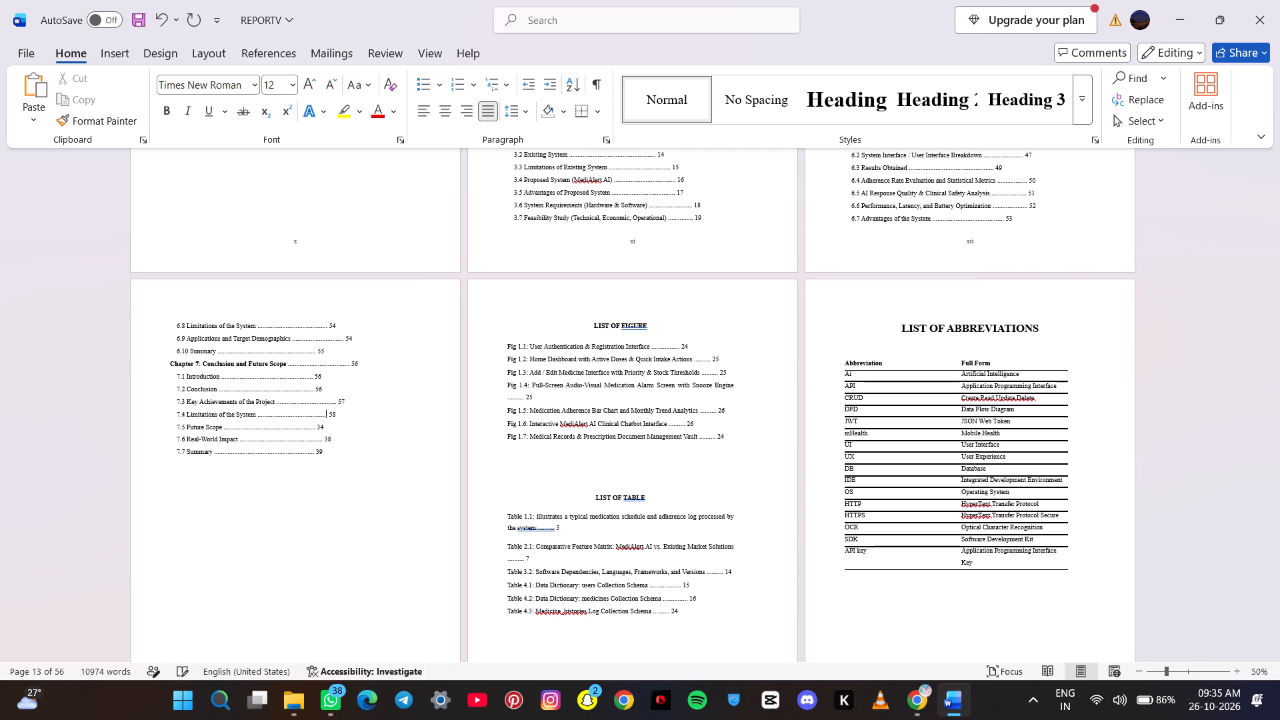
{"action": "key", "text": "Right"}
{"action": "key", "text": "Right"}
{"action": "key", "text": "Right"}
{"action": "key", "text": "Right"}
{"action": "key", "text": "BackSpace"}
{"action": "key", "text": "BackSpace"}
{"action": "type", "text": "31"}
Check where Chapter 7 begins and set the Chapter 7: Conclusion and Future Scope entry's page number in the table of contents to 29.
{"action": "scroll", "coordinate": [539, 518], "scroll_direction": "down", "scroll_amount": 6}
{"action": "scroll", "coordinate": [539, 518], "scroll_direction": "down", "scroll_amount": 20}
{"action": "scroll", "coordinate": [539, 518], "scroll_direction": "down", "scroll_amount": 20}
{"action": "scroll", "coordinate": [539, 518], "scroll_direction": "down", "scroll_amount": 20}
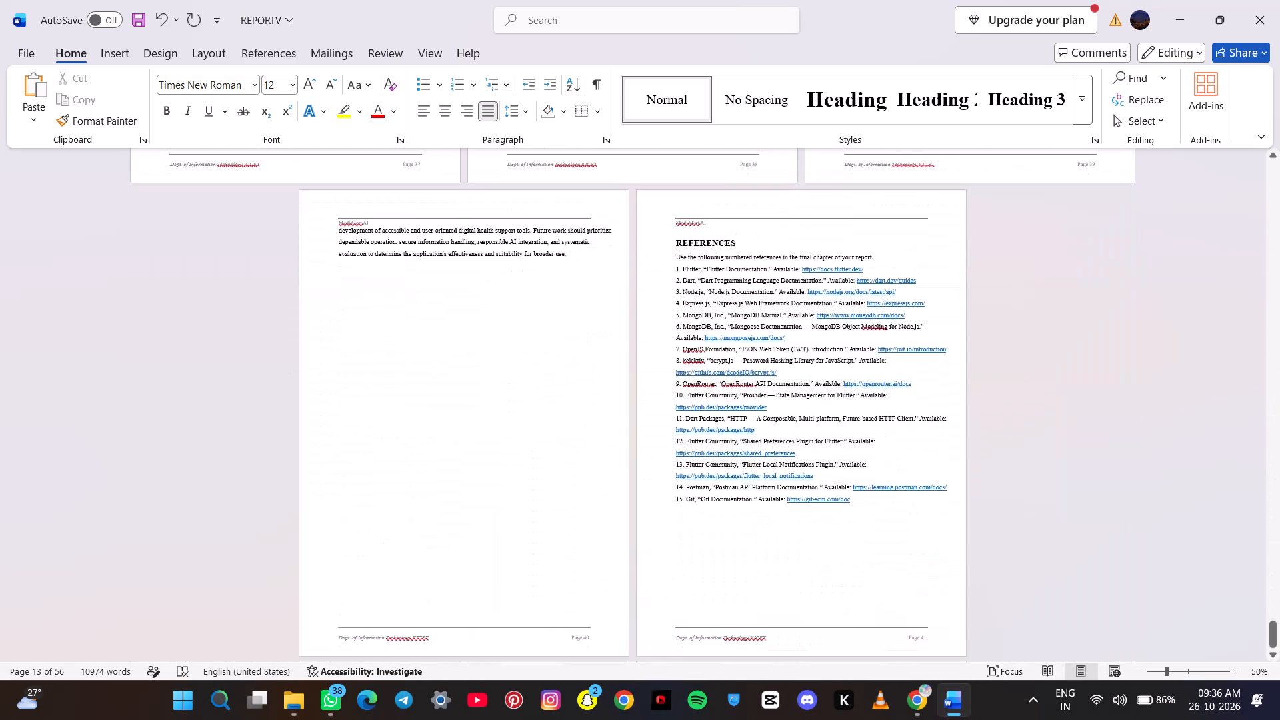
{"action": "scroll", "coordinate": [539, 518], "scroll_direction": "up", "scroll_amount": 15}
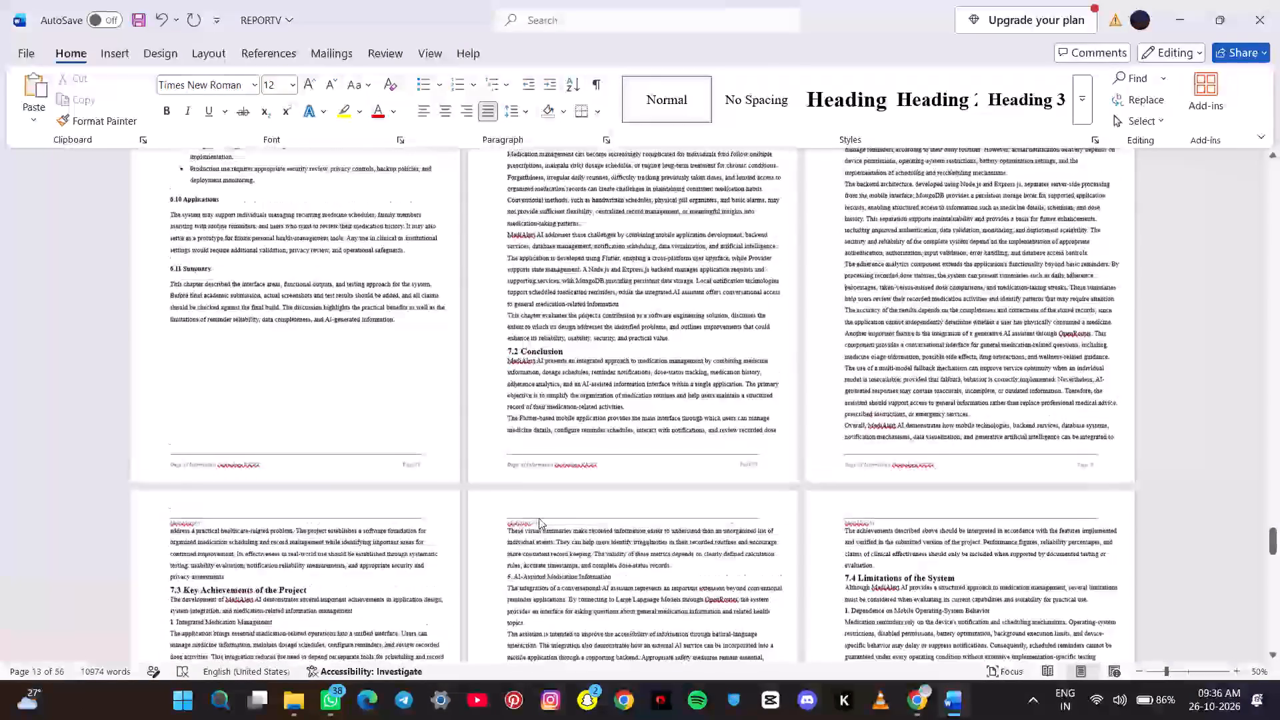
{"action": "scroll", "coordinate": [539, 518], "scroll_direction": "up", "scroll_amount": 10}
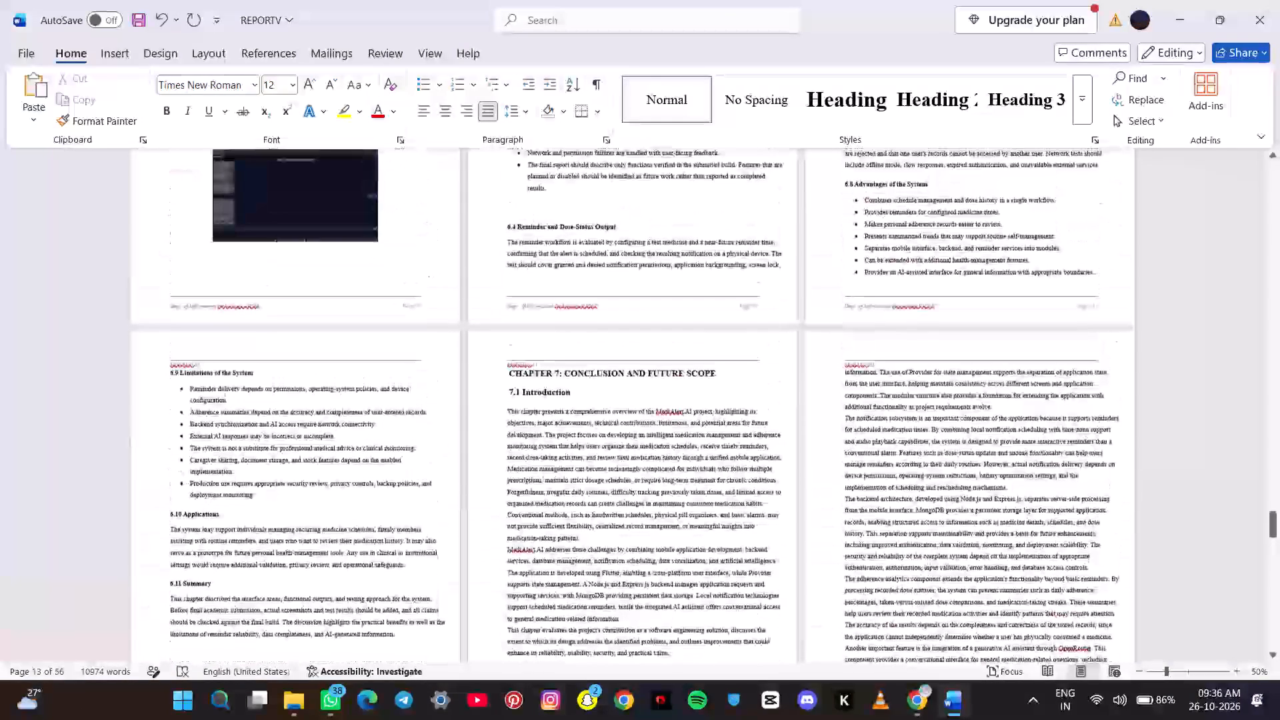
{"action": "scroll", "coordinate": [539, 518], "scroll_direction": "down", "scroll_amount": 4}
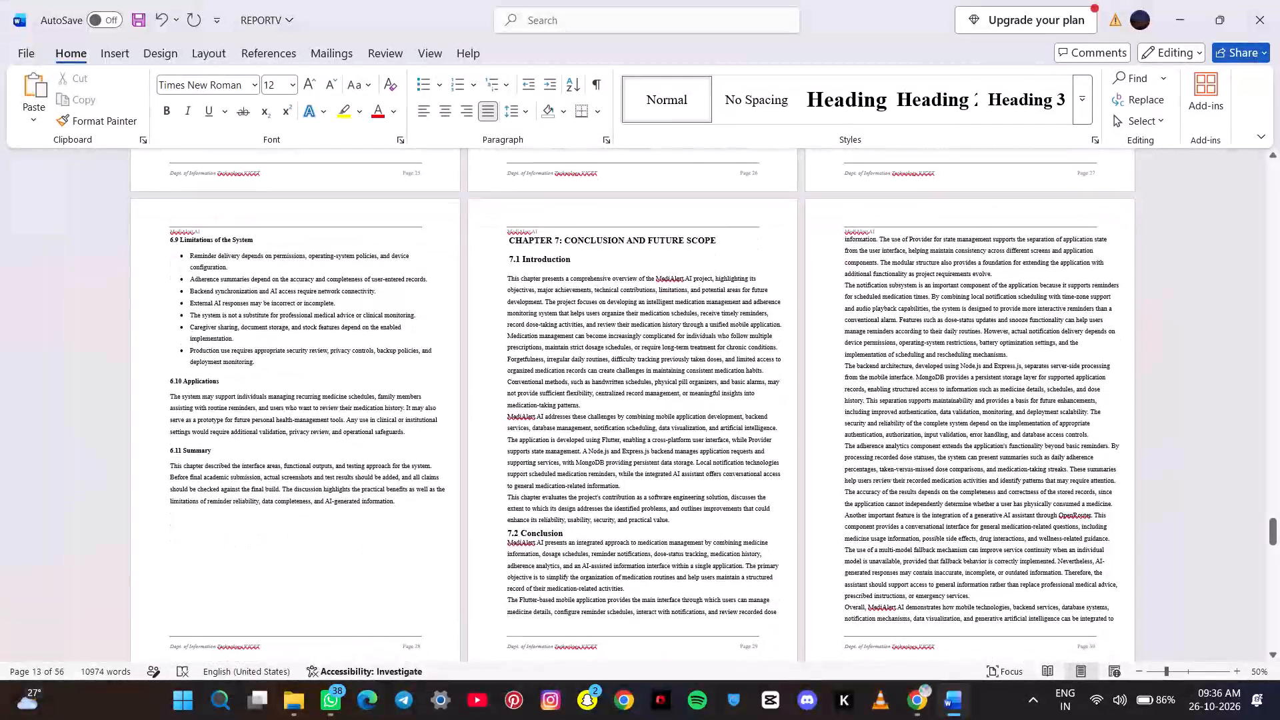
{"action": "scroll", "coordinate": [539, 518], "scroll_direction": "up", "scroll_amount": 20}
{"action": "scroll", "coordinate": [539, 518], "scroll_direction": "up", "scroll_amount": 20}
{"action": "scroll", "coordinate": [539, 518], "scroll_direction": "up", "scroll_amount": 20}
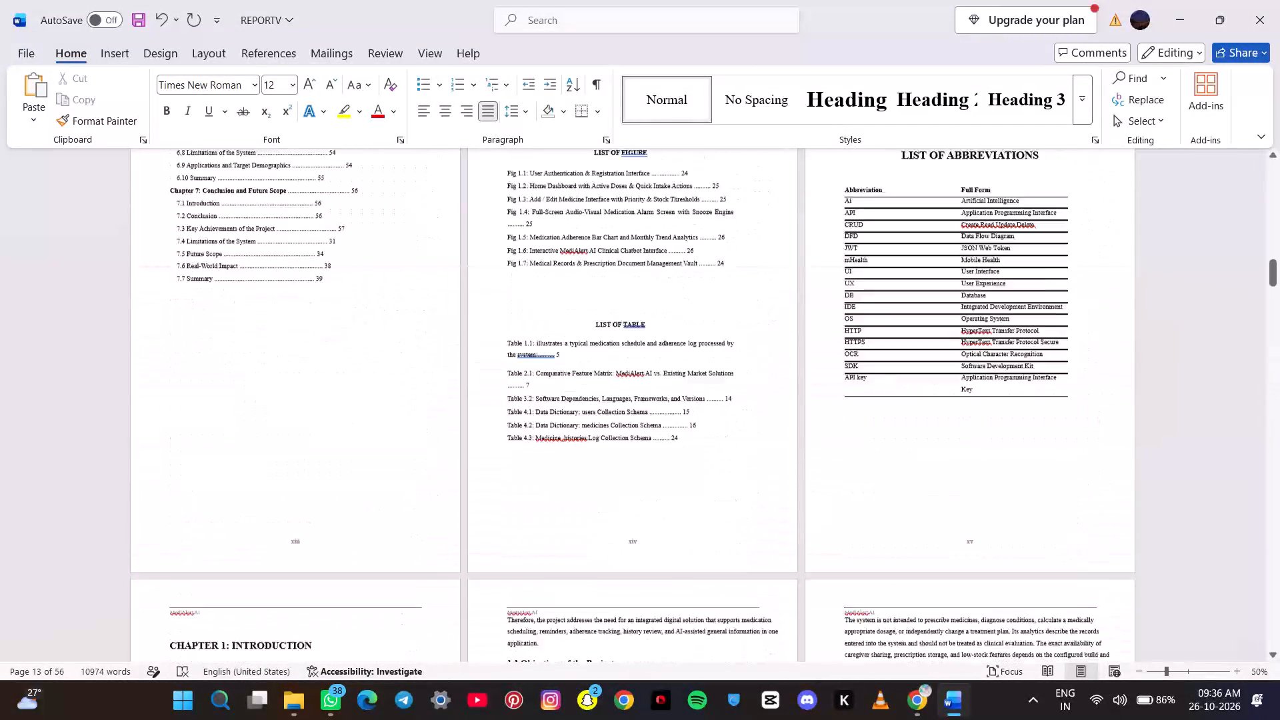
{"action": "scroll", "coordinate": [539, 518], "scroll_direction": "up", "scroll_amount": 10}
{"action": "scroll", "coordinate": [539, 518], "scroll_direction": "down", "scroll_amount": 6}
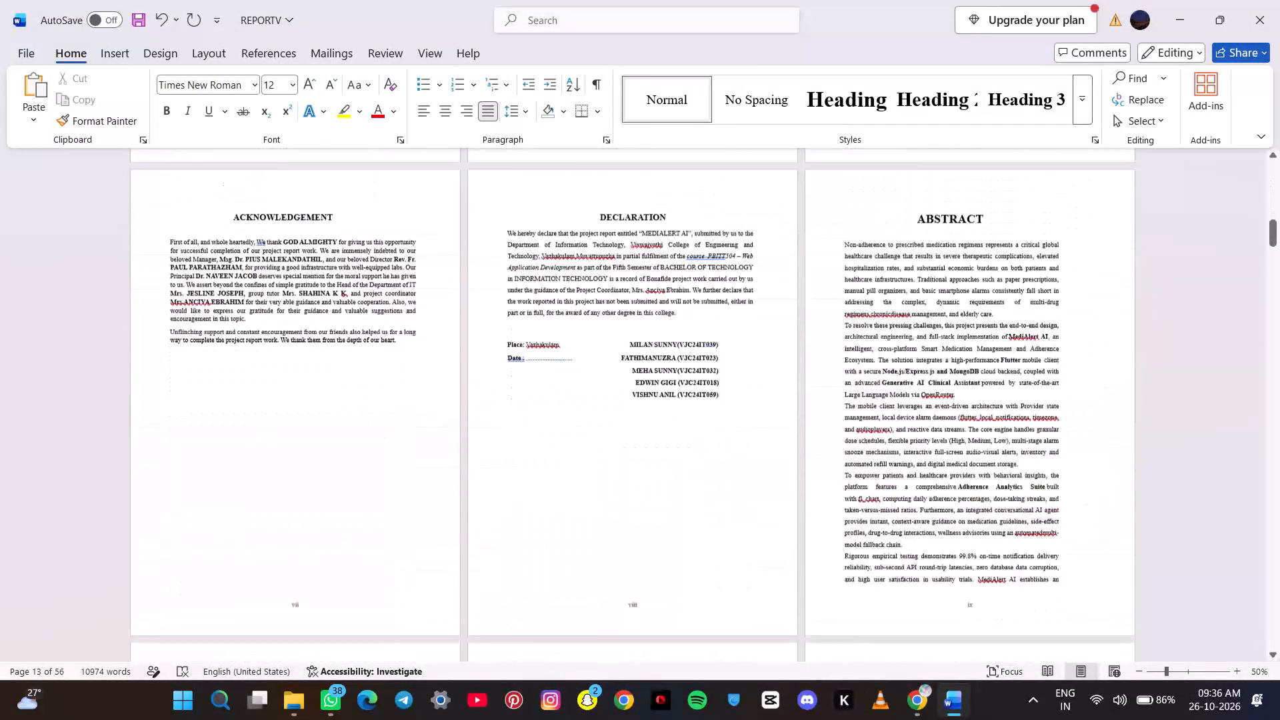
{"action": "scroll", "coordinate": [539, 518], "scroll_direction": "down", "scroll_amount": 7}
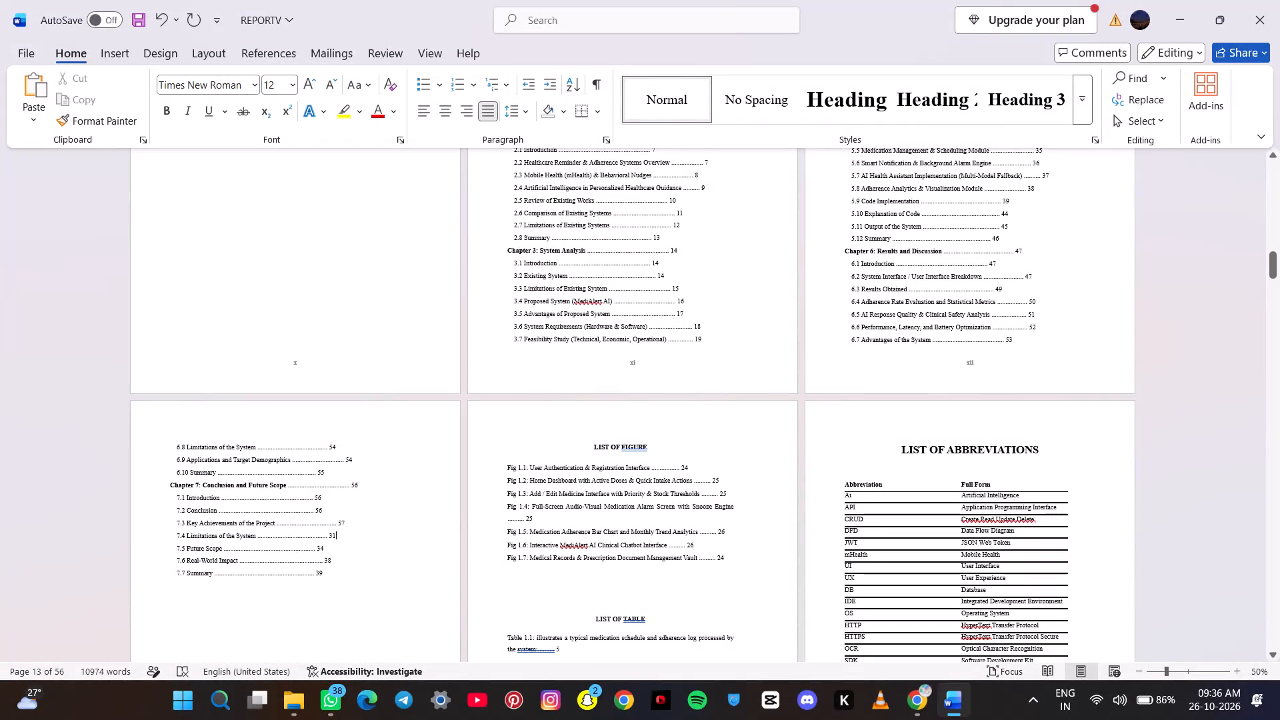
{"action": "left_click", "coordinate": [369, 481]}
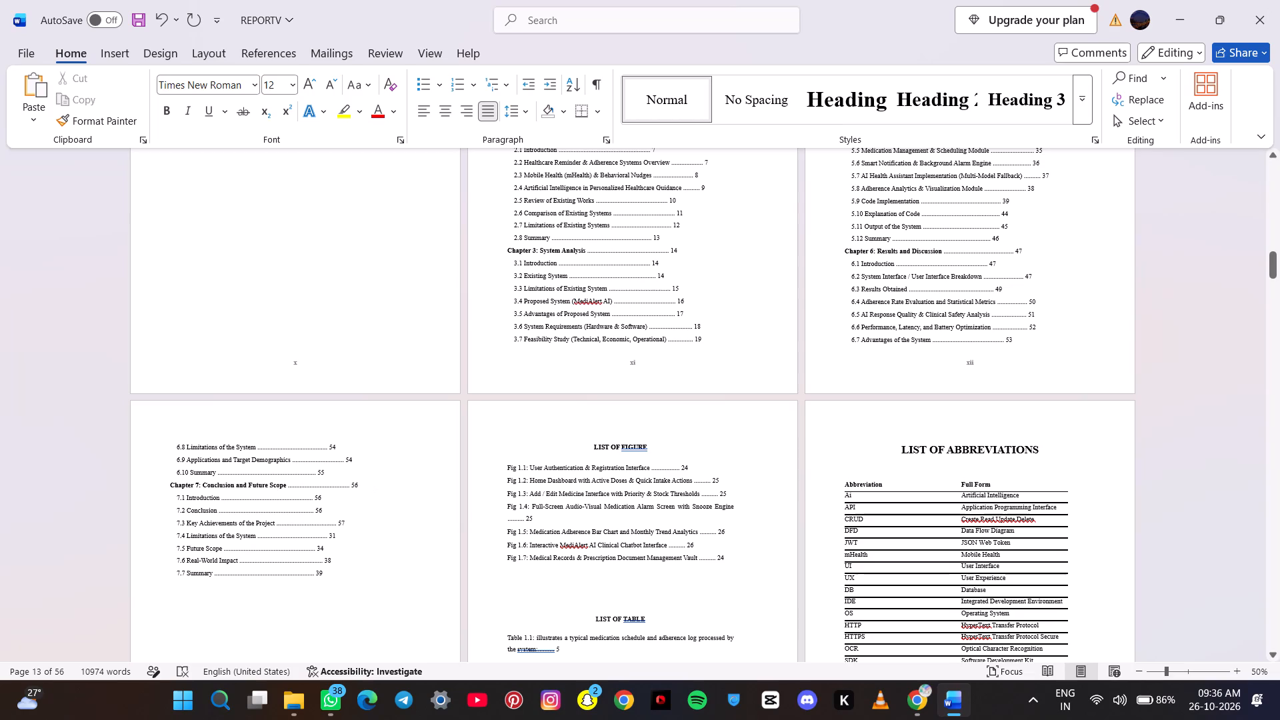
{"action": "key", "text": "BackSpace"}
{"action": "key", "text": "BackSpace"}
{"action": "type", "text": "29"}
Set the page number of the 7.1 Introduction entry under Chapter 7 in the table of contents to 29.
{"action": "key", "text": "Down"}
{"action": "key", "text": "BackSpace"}
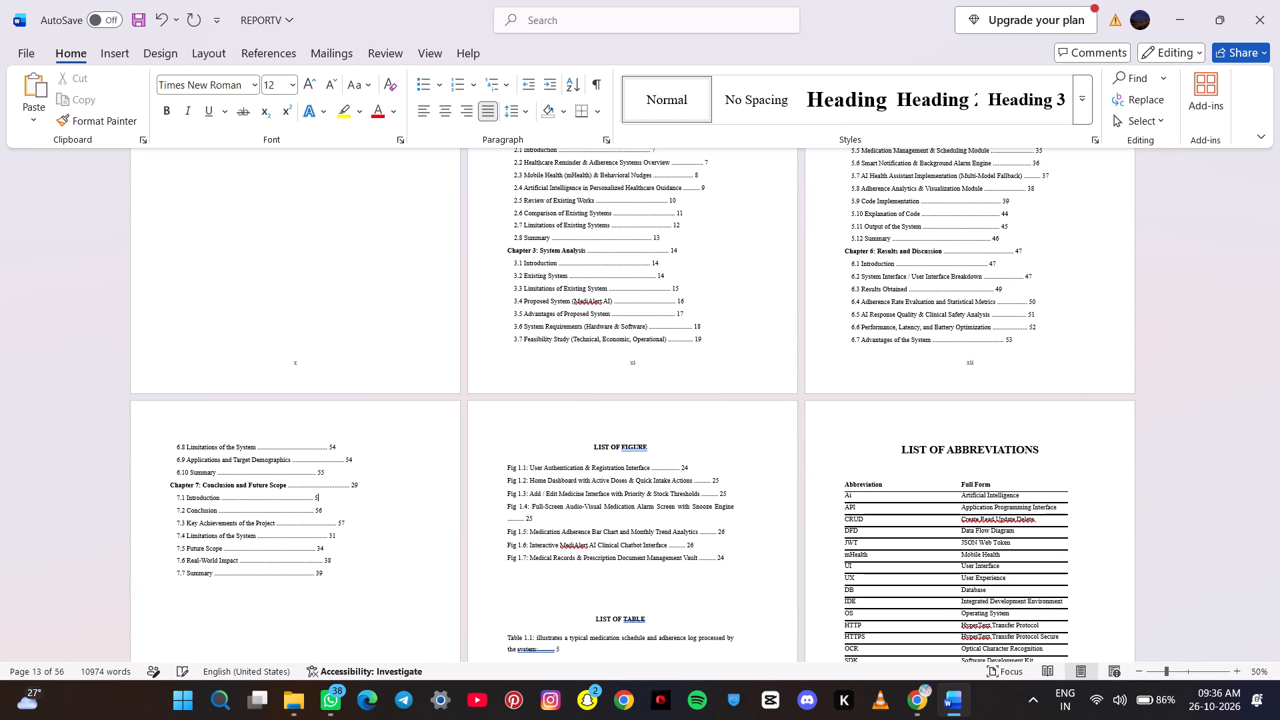
{"action": "key", "text": "BackSpace"}
{"action": "key", "text": "2"}
{"action": "key", "text": "BackSpace"}
{"action": "key", "text": "3"}
{"action": "key", "text": "BackSpace"}
{"action": "type", "text": "29"}
Set the page number of the 7.2 Conclusion entry in the table of contents to 30.
{"action": "key", "text": "Down"}
{"action": "key", "text": "BackSpace"}
{"action": "key", "text": "BackSpace"}
{"action": "type", "text": "30"}
Set the page number of the 7.3 Key Achievements of the Project entry in the table of contents to 30.
{"action": "key", "text": "Down"}
{"action": "key", "text": "Right"}
{"action": "key", "text": "Right"}
{"action": "key", "text": "Right"}
{"action": "key", "text": "Right"}
{"action": "key", "text": "Right"}
{"action": "key", "text": "Right"}
{"action": "key", "text": "Right"}
{"action": "key", "text": "Right"}
{"action": "key", "text": "Right"}
{"action": "key", "text": "Right"}
{"action": "key", "text": "Right"}
{"action": "key", "text": "Right"}
{"action": "key", "text": "BackSpace"}
{"action": "key", "text": "BackSpace"}
{"action": "type", "text": "30"}
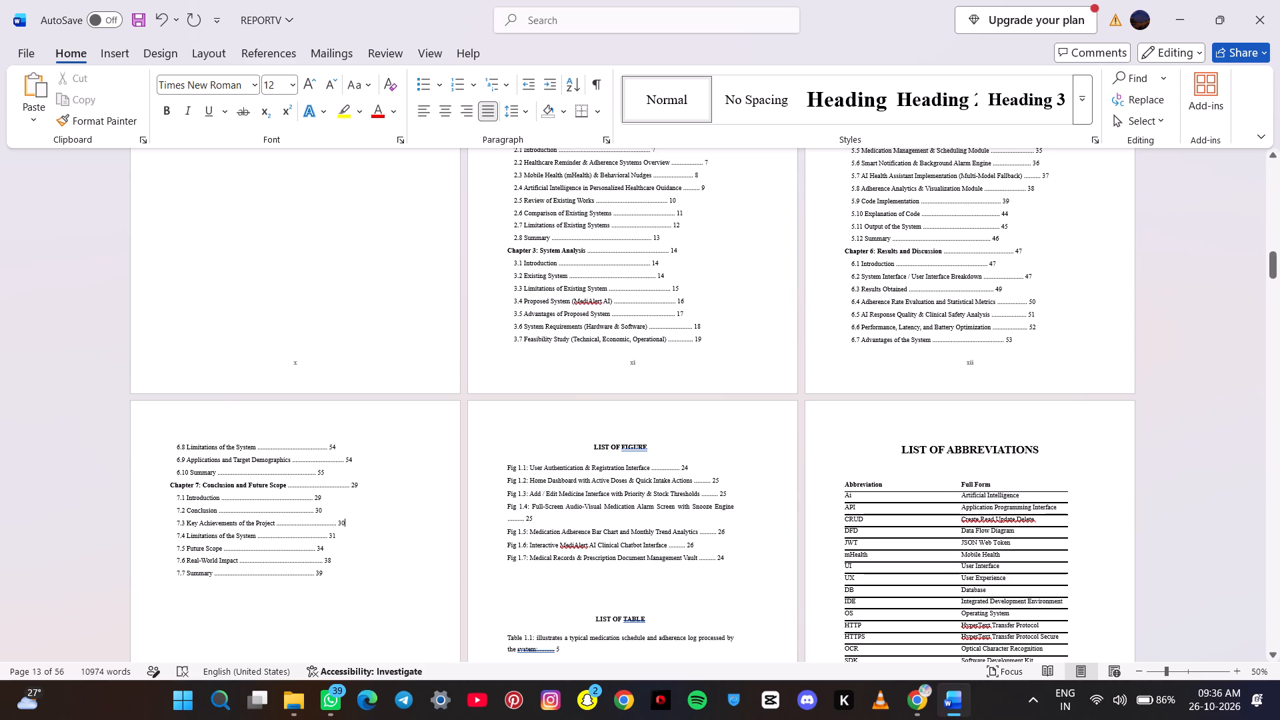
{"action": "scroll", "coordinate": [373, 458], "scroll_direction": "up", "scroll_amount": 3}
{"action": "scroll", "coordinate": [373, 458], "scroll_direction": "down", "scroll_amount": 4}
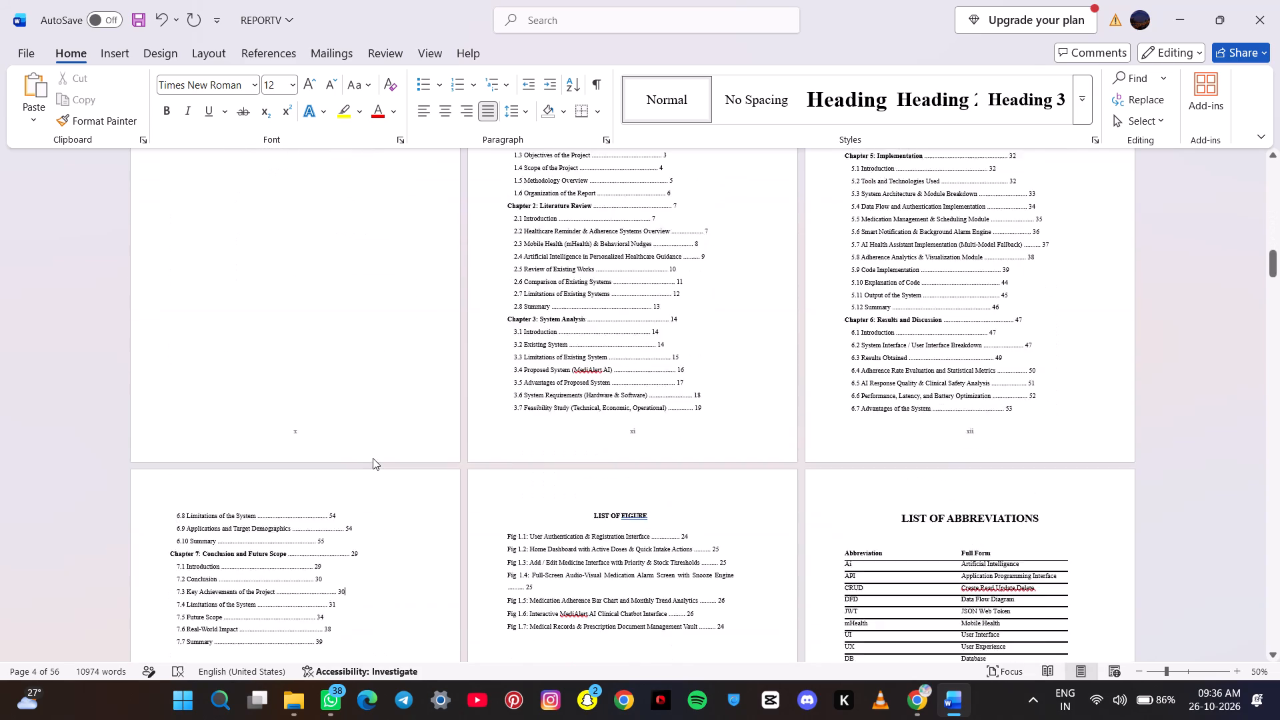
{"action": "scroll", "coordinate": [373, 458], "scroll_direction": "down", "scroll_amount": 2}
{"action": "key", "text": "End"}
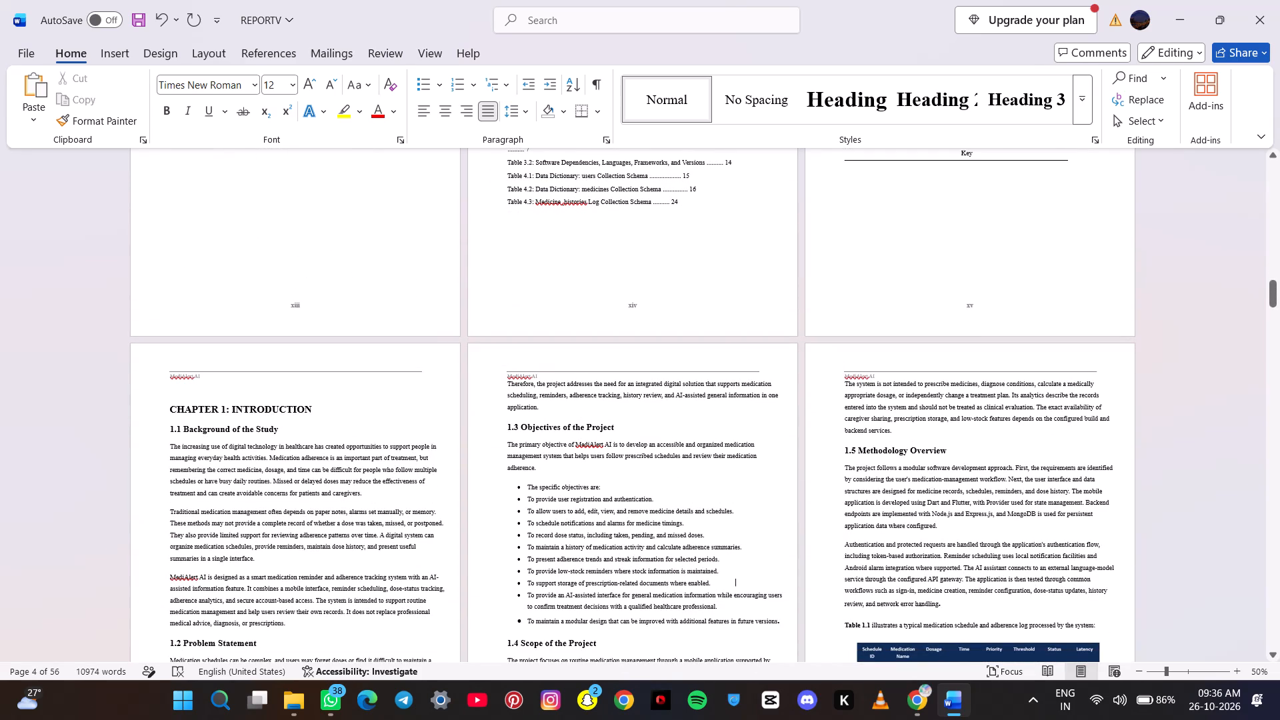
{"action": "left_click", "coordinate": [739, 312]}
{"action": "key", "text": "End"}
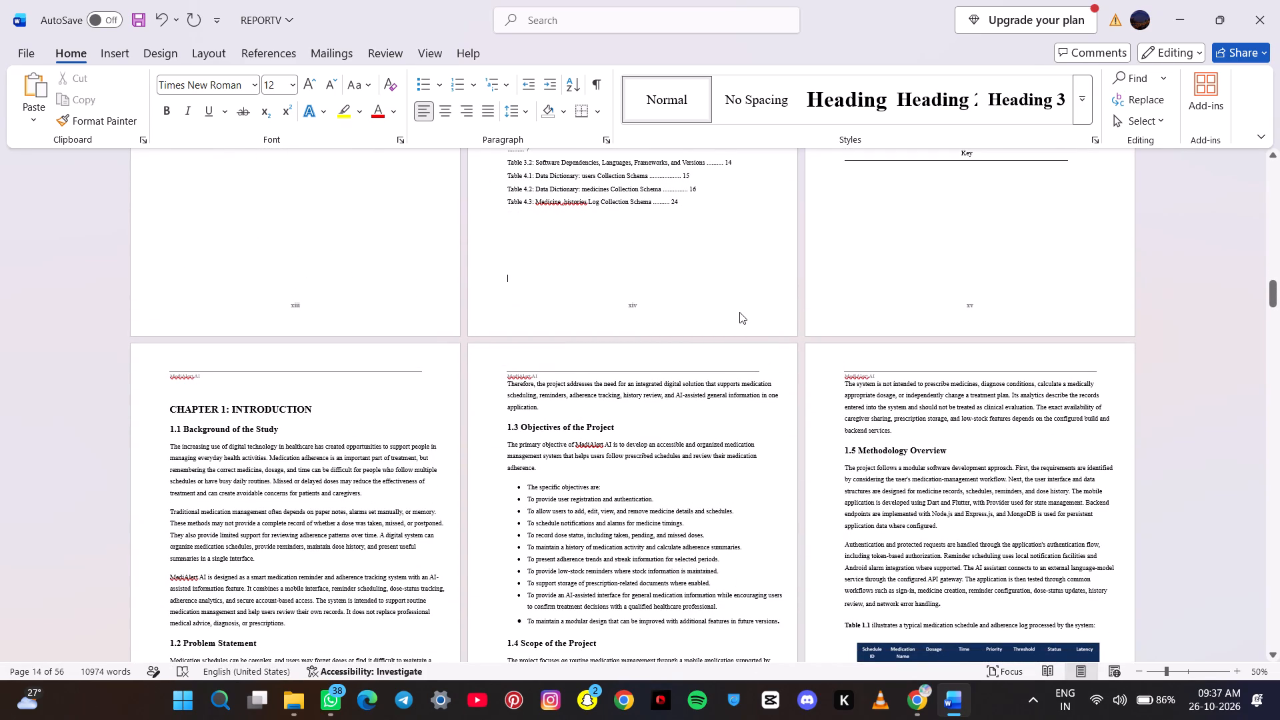
Examine the Chapter 6 and Chapter 7 pages of the report to find which page each section heading falls on.
{"action": "key", "text": "End"}
{"action": "left_click", "coordinate": [728, 467]}
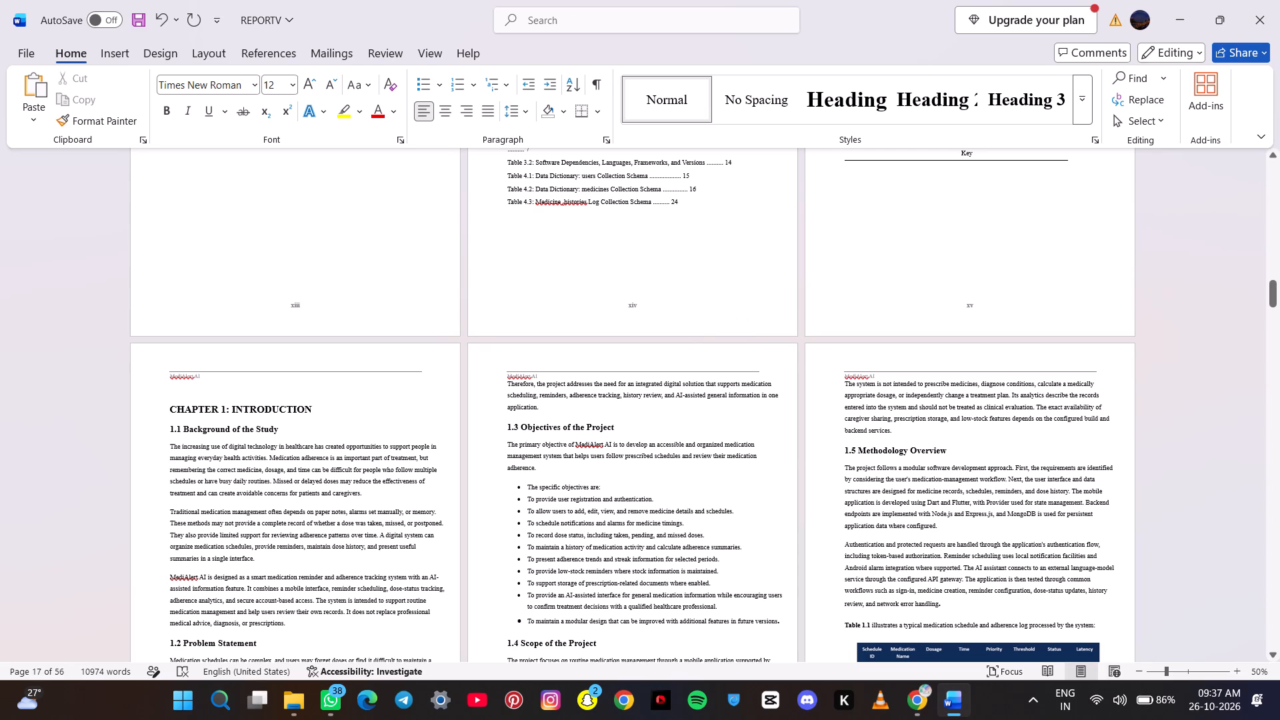
{"action": "key", "text": "End"}
{"action": "left_click_drag", "start_coordinate": [1271, 293], "coordinate": [1279, 658]}
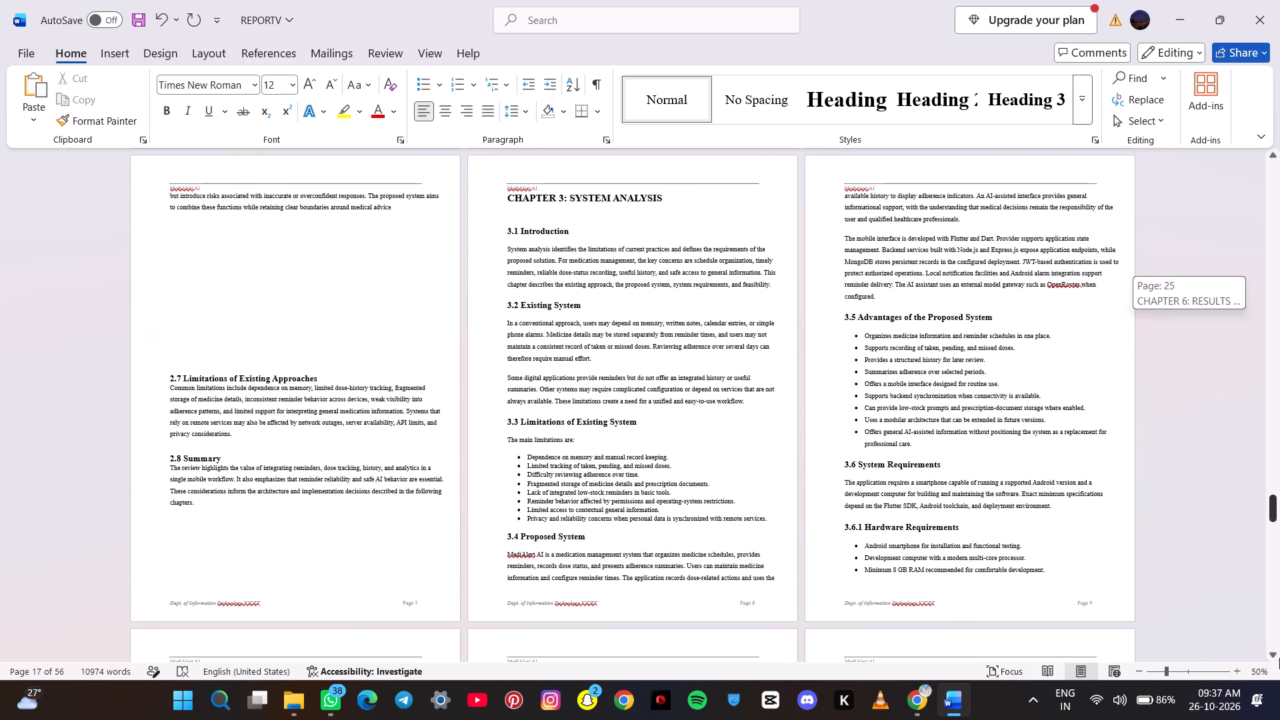
{"action": "left_click_drag", "start_coordinate": [1279, 658], "coordinate": [1279, 675]}
{"action": "scroll", "coordinate": [1141, 441], "scroll_direction": "up", "scroll_amount": 9}
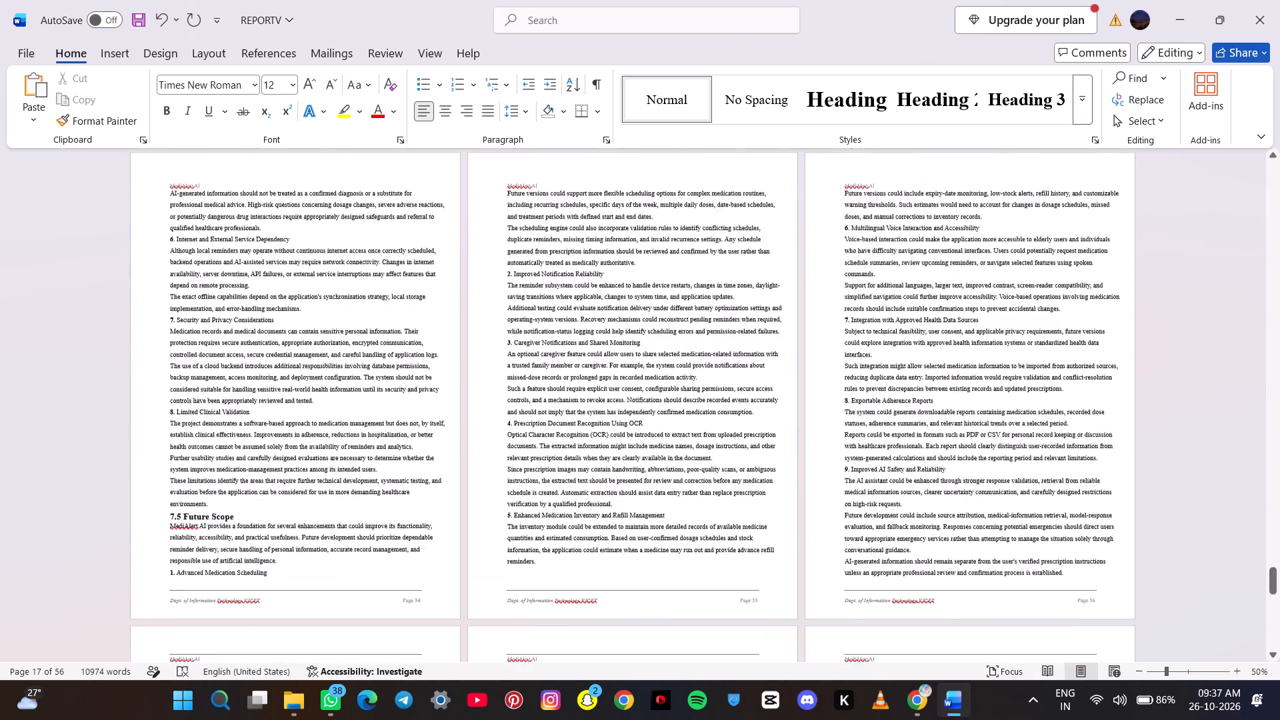
{"action": "scroll", "coordinate": [1141, 441], "scroll_direction": "up", "scroll_amount": 16}
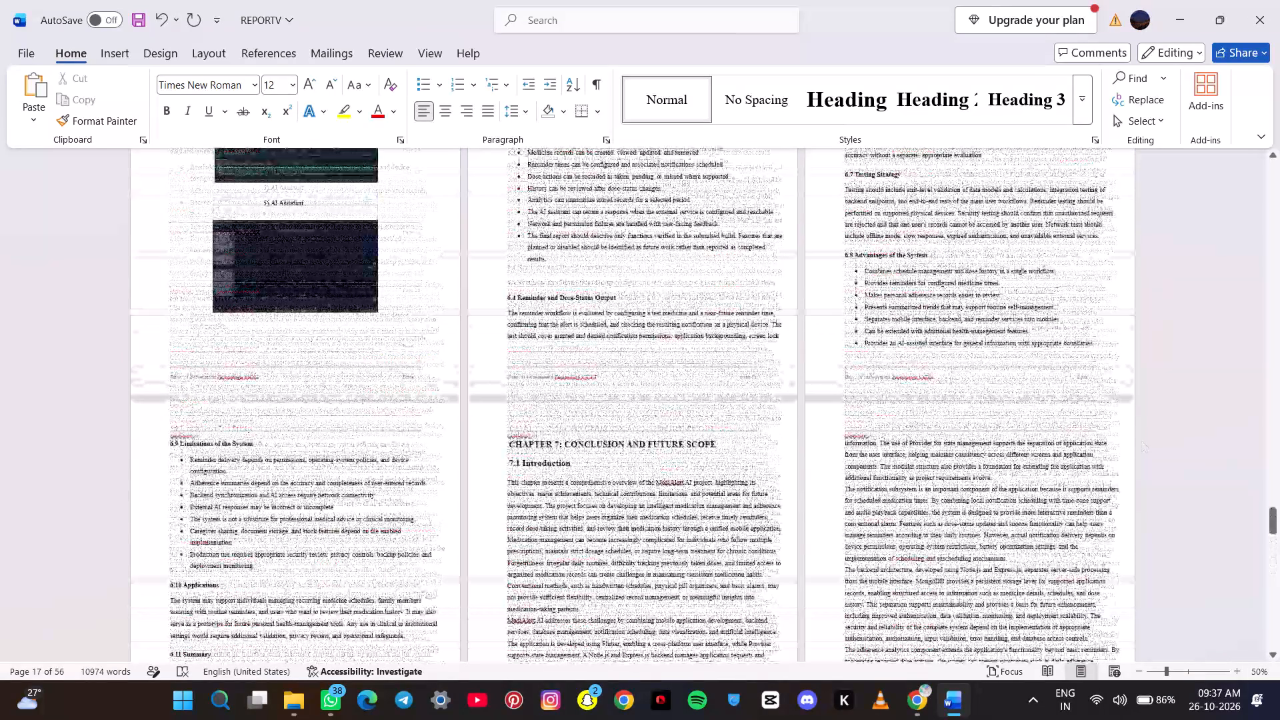
{"action": "scroll", "coordinate": [1141, 441], "scroll_direction": "up", "scroll_amount": 1}
{"action": "scroll", "coordinate": [1141, 441], "scroll_direction": "down", "scroll_amount": 1}
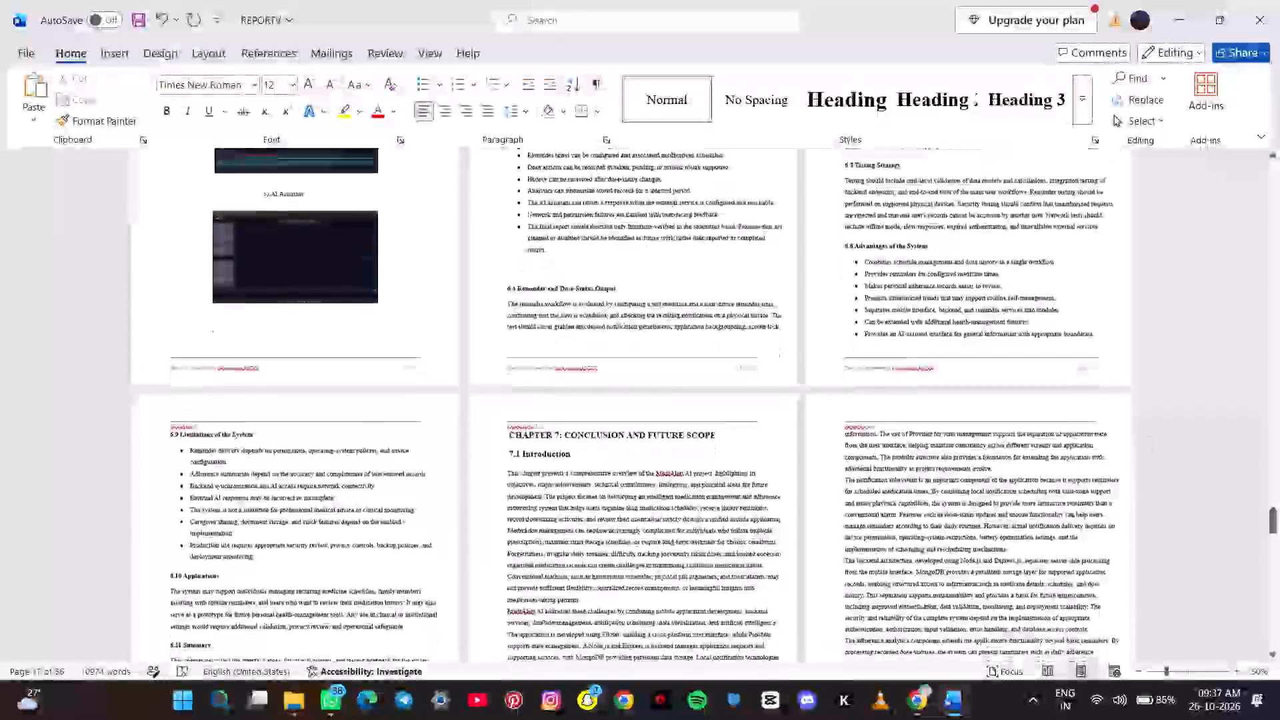
{"action": "scroll", "coordinate": [1141, 441], "scroll_direction": "down", "scroll_amount": 1}
{"action": "scroll", "coordinate": [1141, 441], "scroll_direction": "up", "scroll_amount": 2}
{"action": "scroll", "coordinate": [1141, 441], "scroll_direction": "down", "scroll_amount": 1, "text": "ctrl"}
{"action": "scroll", "coordinate": [1141, 441], "scroll_direction": "up", "scroll_amount": 1, "text": "ctrl"}
{"action": "scroll", "coordinate": [1141, 441], "scroll_direction": "down", "scroll_amount": 1, "text": "ctrl"}
{"action": "scroll", "coordinate": [1141, 441], "scroll_direction": "up", "scroll_amount": 1, "text": "ctrl"}
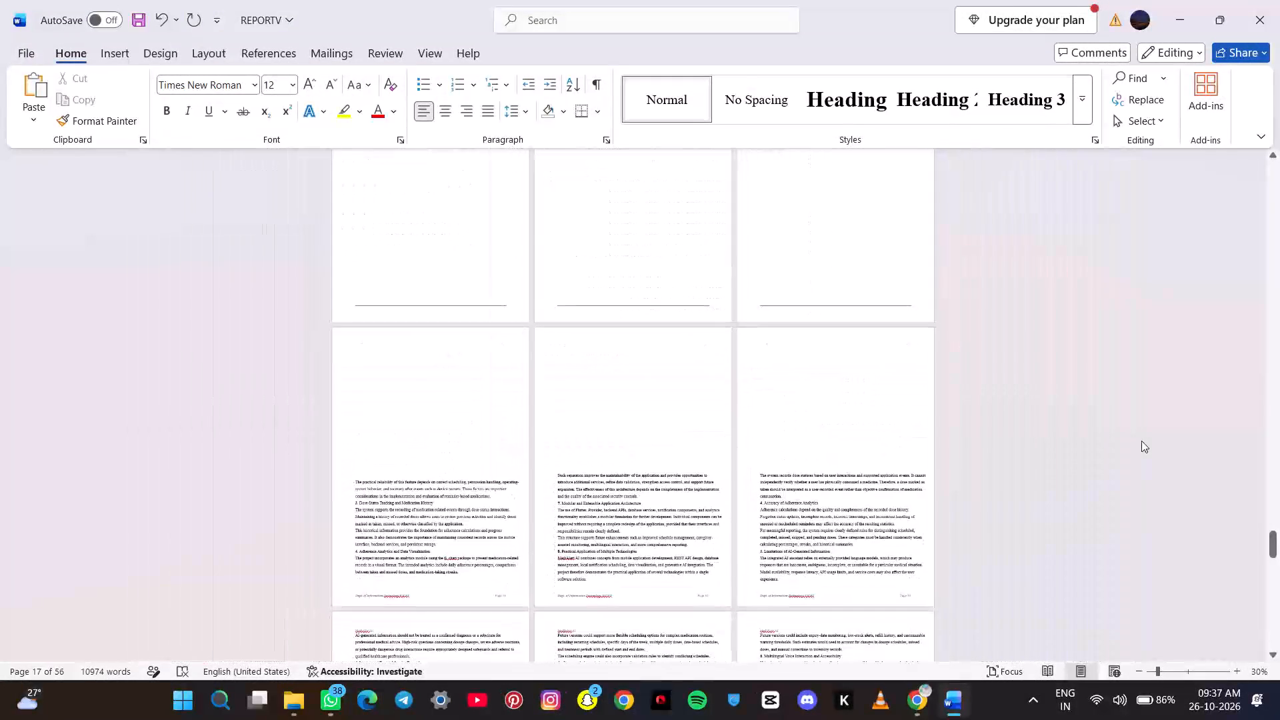
{"action": "scroll", "coordinate": [1141, 441], "scroll_direction": "down", "scroll_amount": 1}
{"action": "scroll", "coordinate": [1141, 441], "scroll_direction": "up", "scroll_amount": 1, "text": "ctrl"}
{"action": "scroll", "coordinate": [1141, 441], "scroll_direction": "down", "scroll_amount": 1, "text": "ctrl"}
{"action": "scroll", "coordinate": [1141, 441], "scroll_direction": "up", "scroll_amount": 1, "text": "ctrl"}
{"action": "scroll", "coordinate": [1141, 441], "scroll_direction": "down", "scroll_amount": 2, "text": "ctrl"}
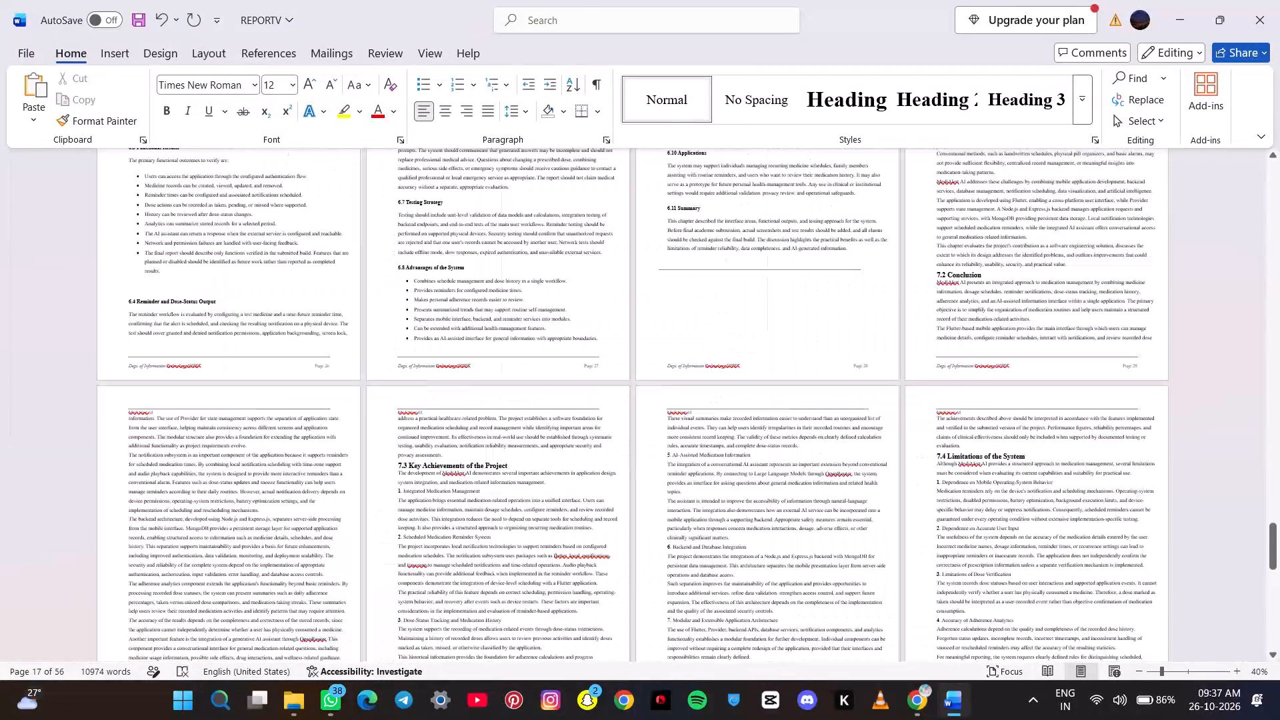
{"action": "scroll", "coordinate": [1014, 505], "scroll_direction": "down", "scroll_amount": 1}
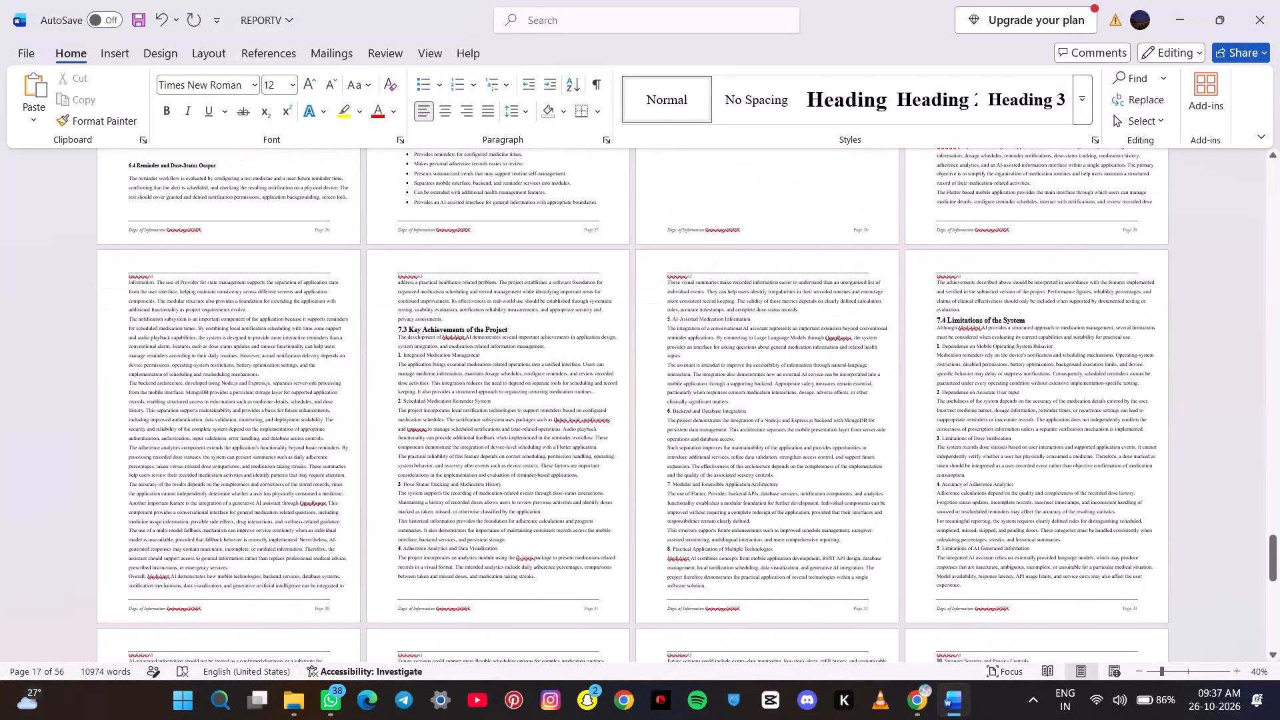
{"action": "scroll", "coordinate": [1117, 372], "scroll_direction": "down", "scroll_amount": 6}
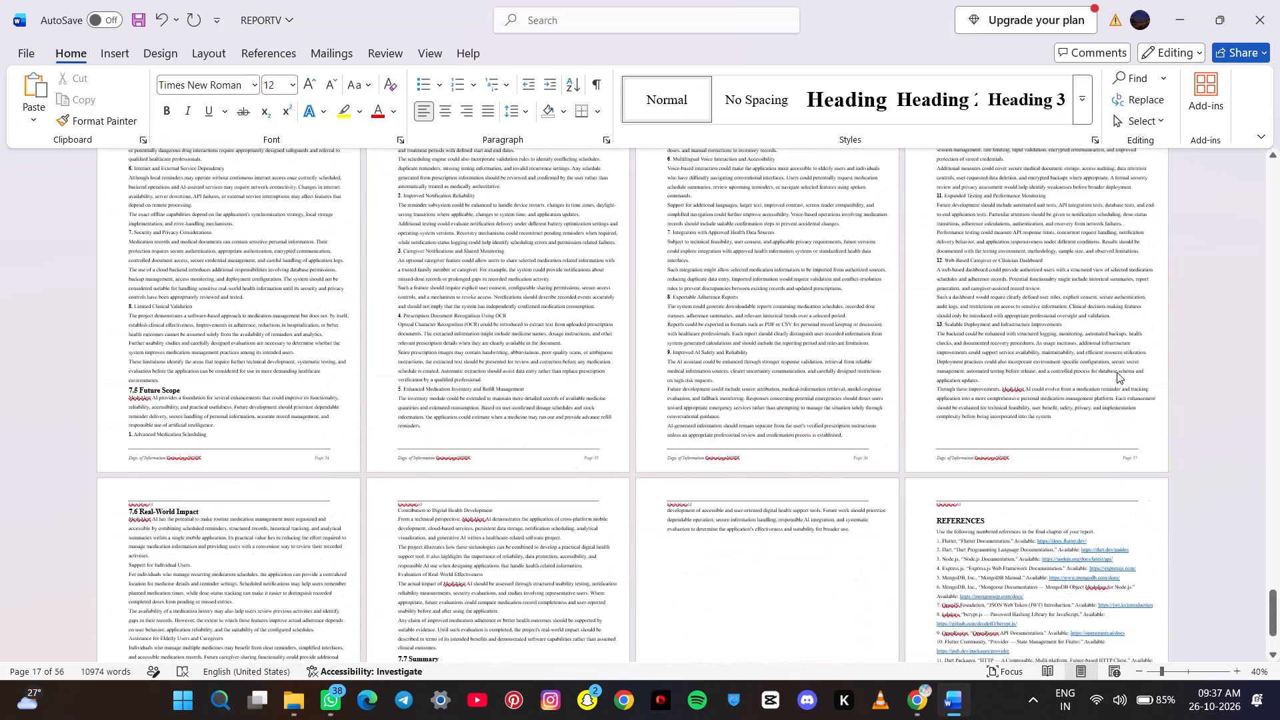
{"action": "scroll", "coordinate": [1117, 372], "scroll_direction": "up", "scroll_amount": 5}
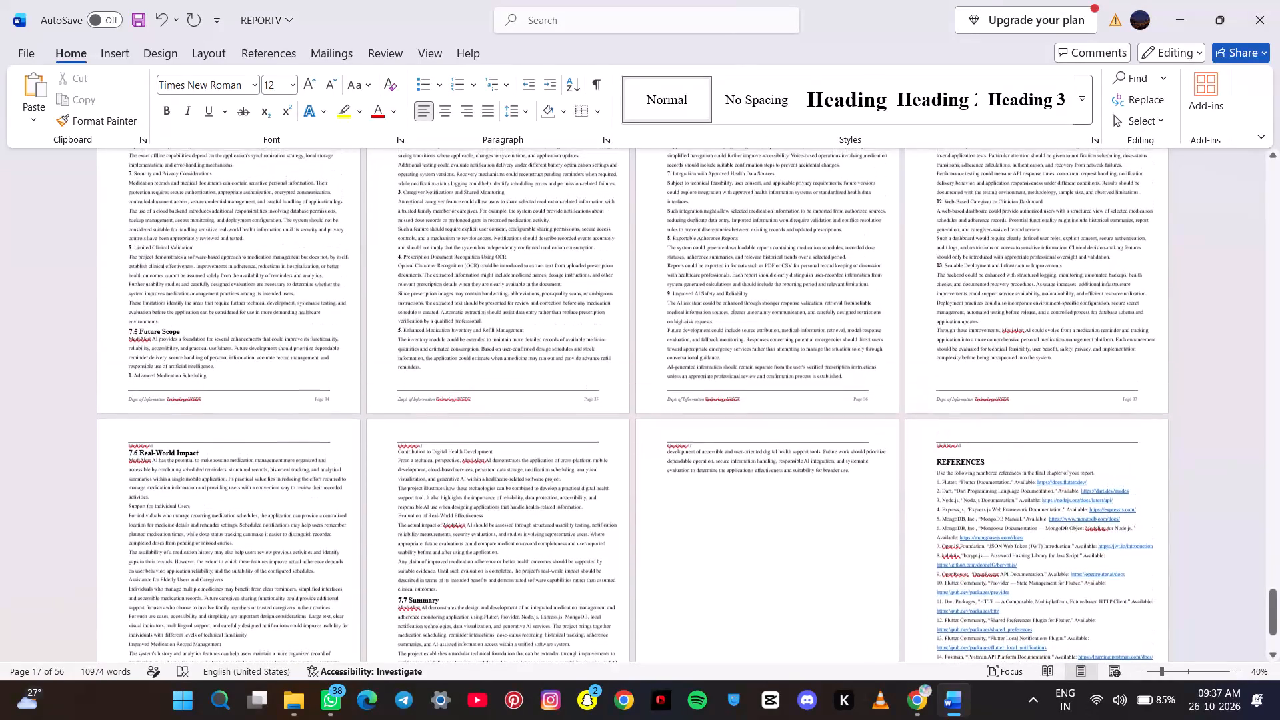
{"action": "scroll", "coordinate": [1117, 372], "scroll_direction": "up", "scroll_amount": 3}
{"action": "scroll", "coordinate": [1117, 372], "scroll_direction": "down", "scroll_amount": 1, "text": "ctrl"}
{"action": "scroll", "coordinate": [1117, 372], "scroll_direction": "up", "scroll_amount": 1, "text": "ctrl"}
{"action": "scroll", "coordinate": [1117, 372], "scroll_direction": "down", "scroll_amount": 1, "text": "ctrl"}
{"action": "scroll", "coordinate": [1117, 372], "scroll_direction": "up", "scroll_amount": 2, "text": "ctrl"}
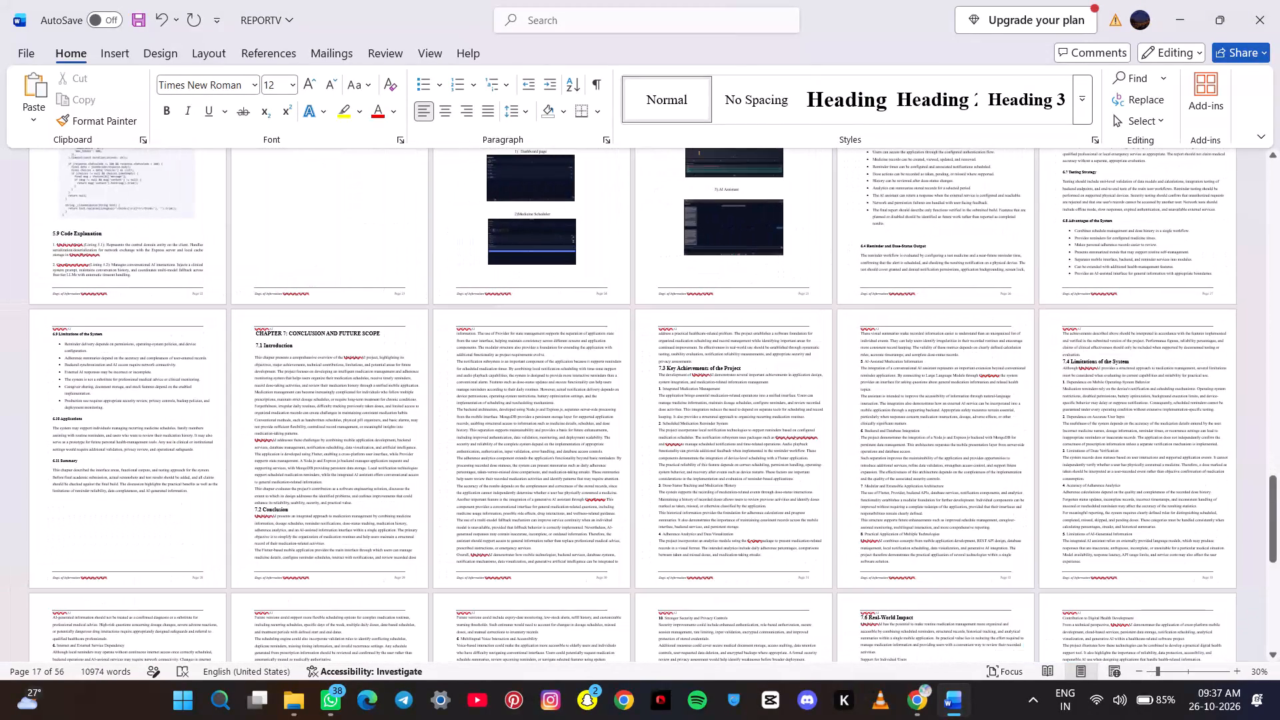
{"action": "scroll", "coordinate": [935, 363], "scroll_direction": "up", "scroll_amount": 4}
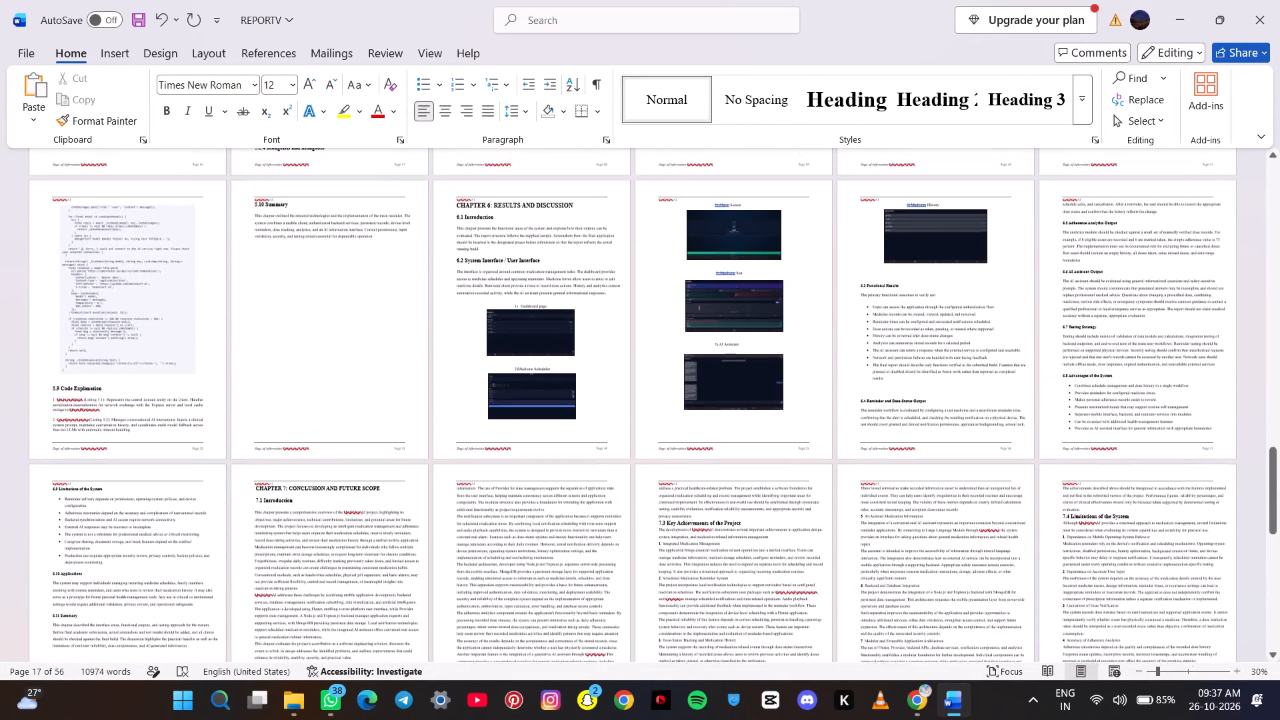
{"action": "scroll", "coordinate": [935, 363], "scroll_direction": "up", "scroll_amount": 1}
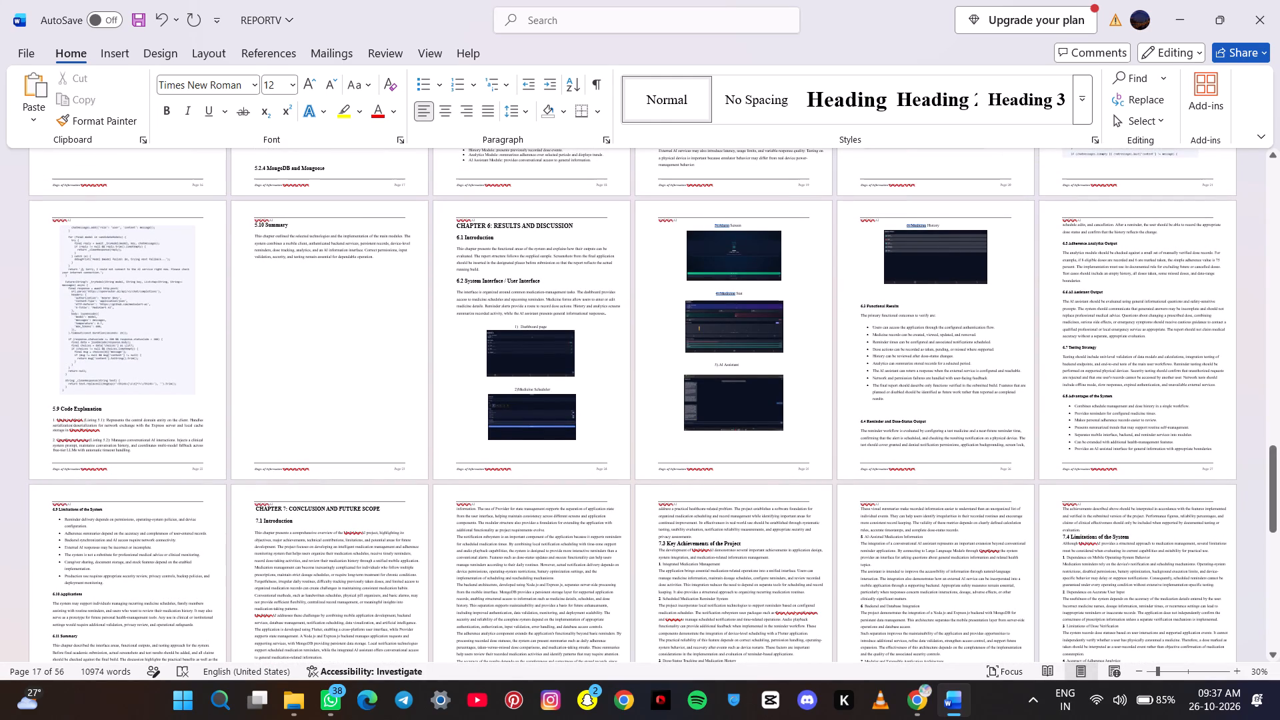
{"action": "scroll", "coordinate": [587, 413], "scroll_direction": "up", "scroll_amount": 1, "text": "ctrl"}
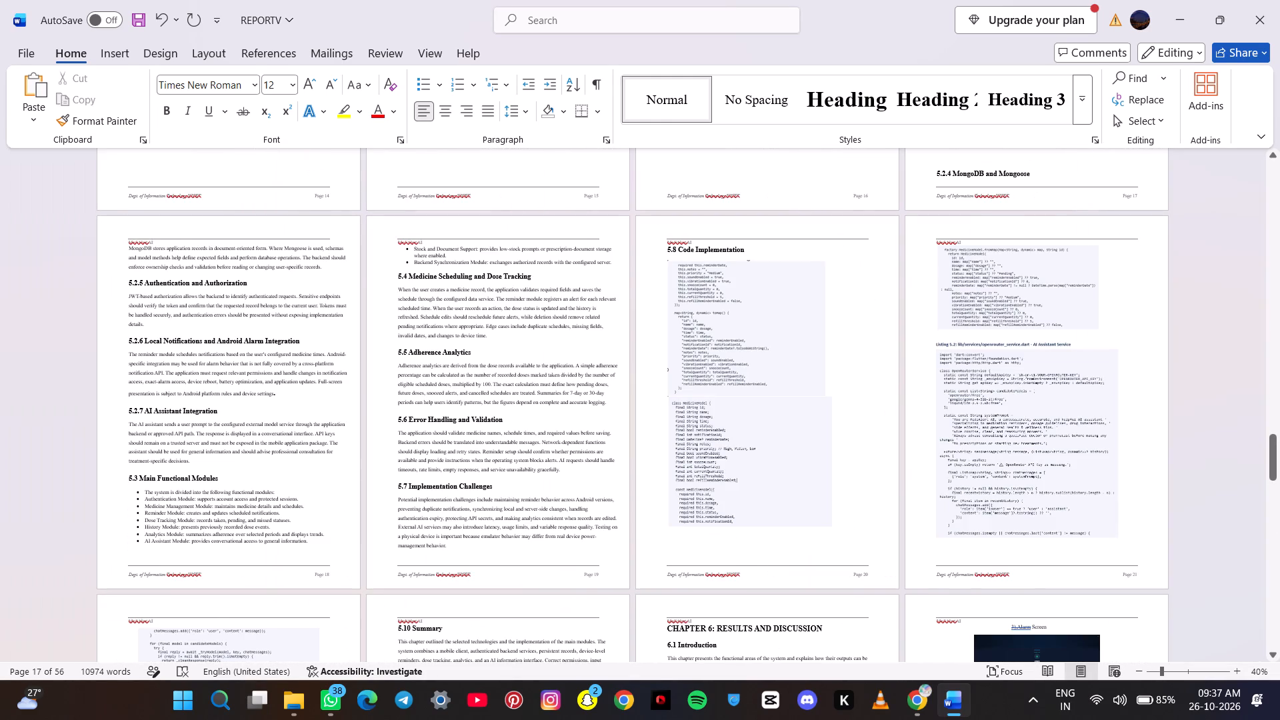
Set the page numbers of the Chapter 6: Results and Discussion and 6.1 Introduction entries in the table of contents to 24.
{"action": "scroll", "coordinate": [587, 413], "scroll_direction": "up", "scroll_amount": 3}
{"action": "scroll", "coordinate": [587, 413], "scroll_direction": "up", "scroll_amount": 20}
{"action": "scroll", "coordinate": [587, 413], "scroll_direction": "up", "scroll_amount": 20}
{"action": "scroll", "coordinate": [587, 413], "scroll_direction": "up", "scroll_amount": 20}
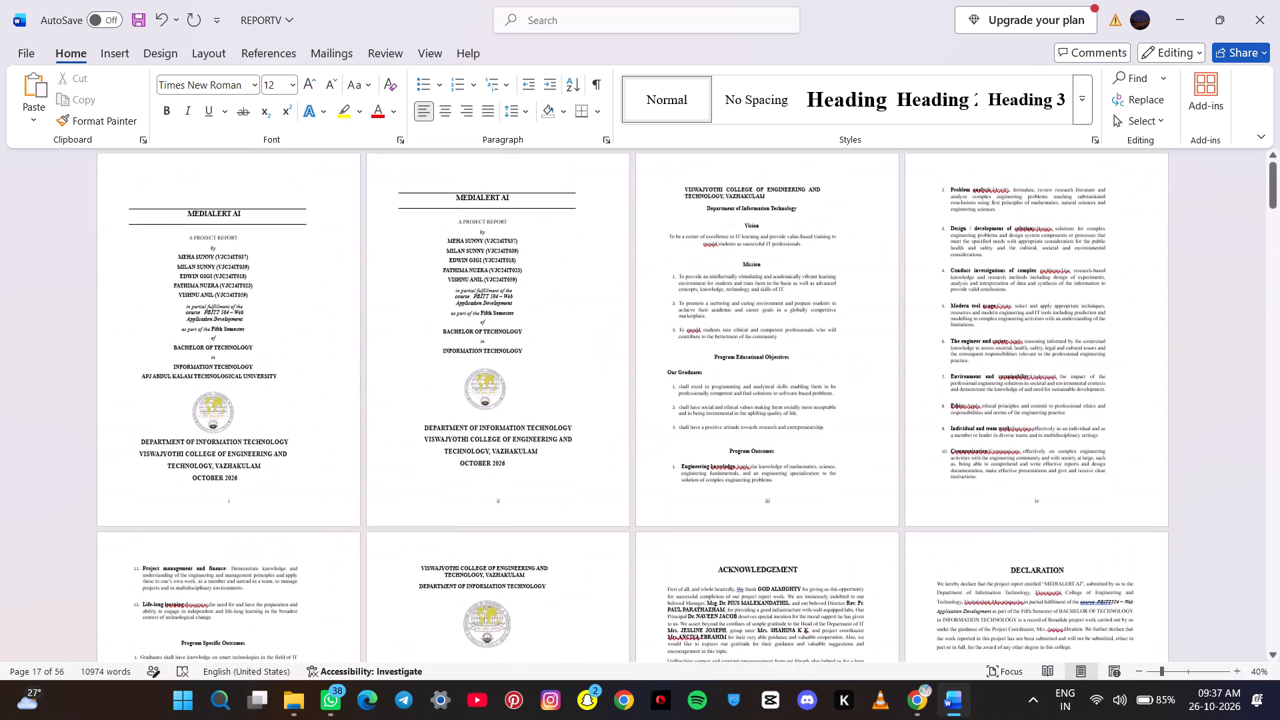
{"action": "scroll", "coordinate": [587, 413], "scroll_direction": "up", "scroll_amount": 3}
{"action": "scroll", "coordinate": [587, 413], "scroll_direction": "down", "scroll_amount": 8}
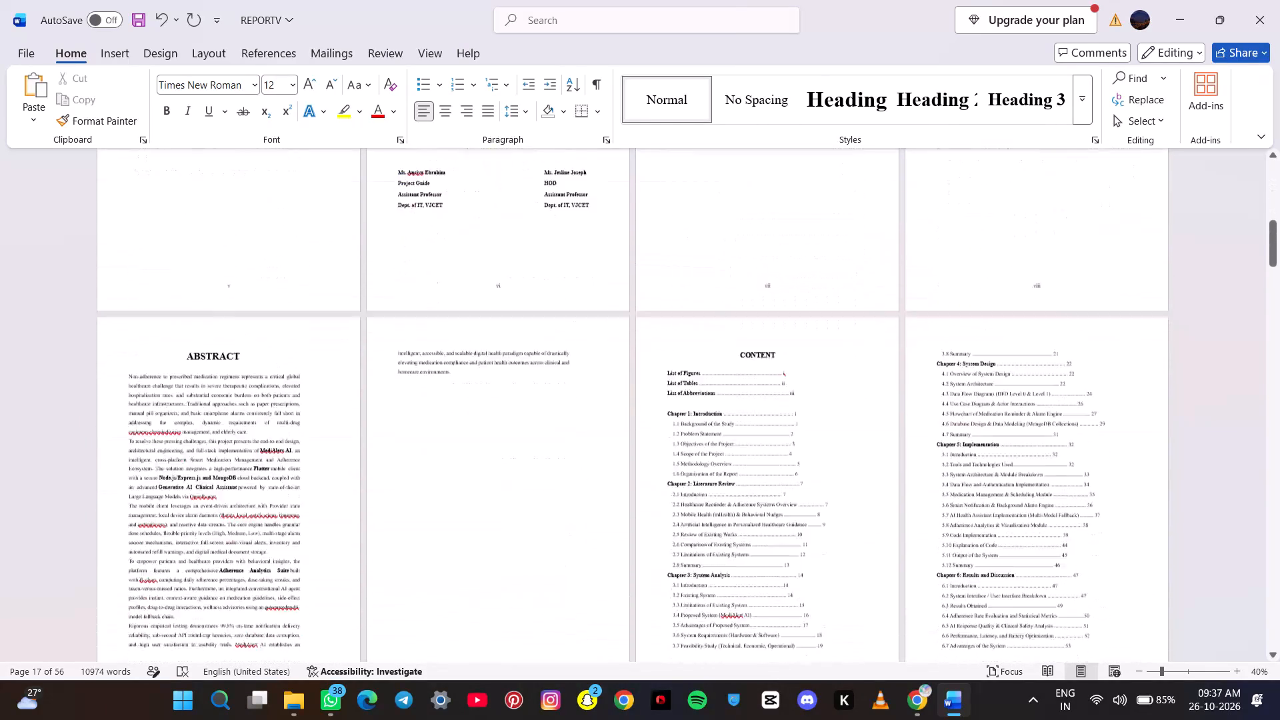
{"action": "scroll", "coordinate": [587, 413], "scroll_direction": "up", "scroll_amount": 1, "text": "ctrl"}
{"action": "scroll", "coordinate": [587, 413], "scroll_direction": "down", "scroll_amount": 3}
{"action": "scroll", "coordinate": [587, 413], "scroll_direction": "up", "scroll_amount": 1, "text": "ctrl"}
{"action": "scroll", "coordinate": [587, 413], "scroll_direction": "down", "scroll_amount": 1, "text": "ctrl"}
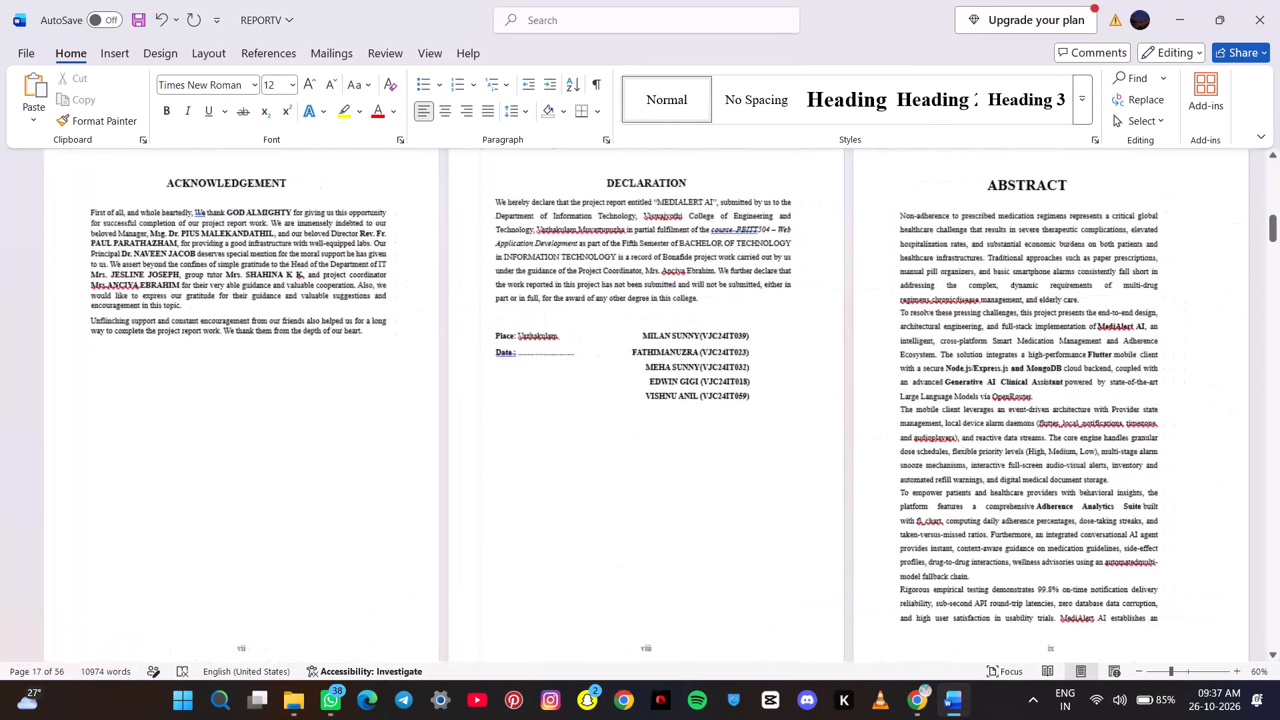
{"action": "scroll", "coordinate": [587, 413], "scroll_direction": "down", "scroll_amount": 5}
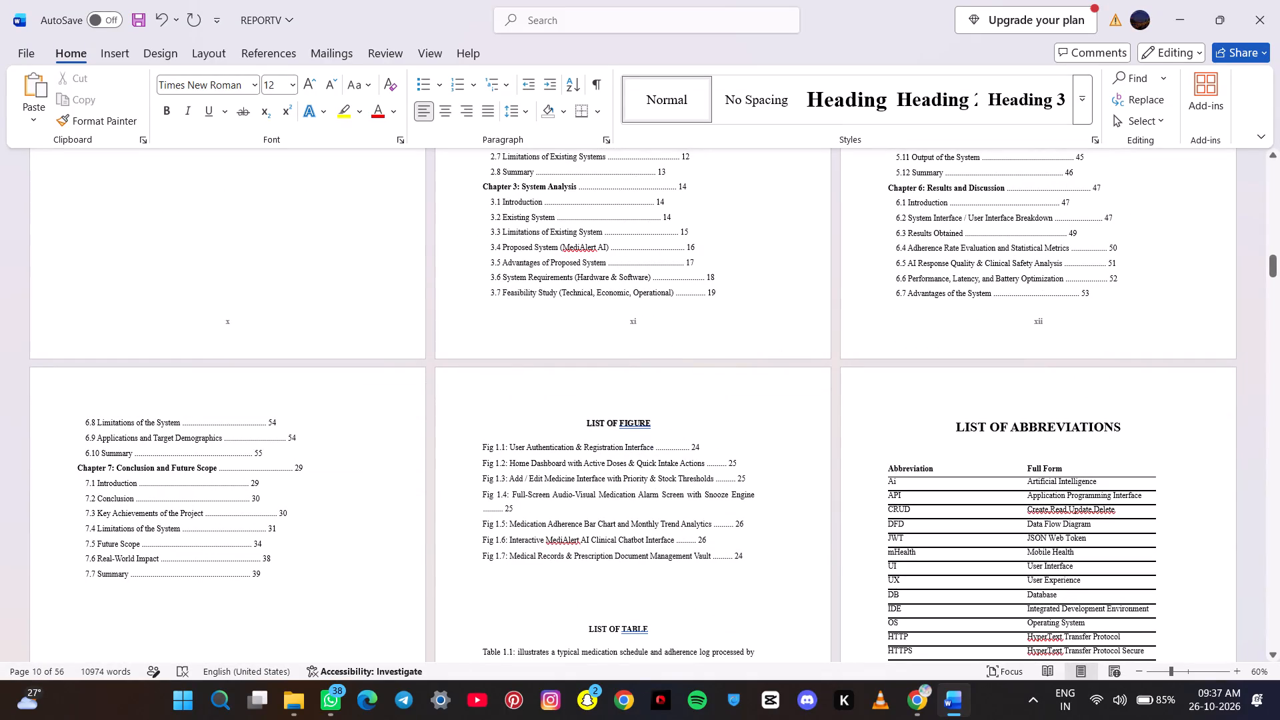
{"action": "left_click", "coordinate": [1101, 188]}
{"action": "key", "text": "BackSpace"}
{"action": "key", "text": "BackSpace"}
{"action": "type", "text": "24"}
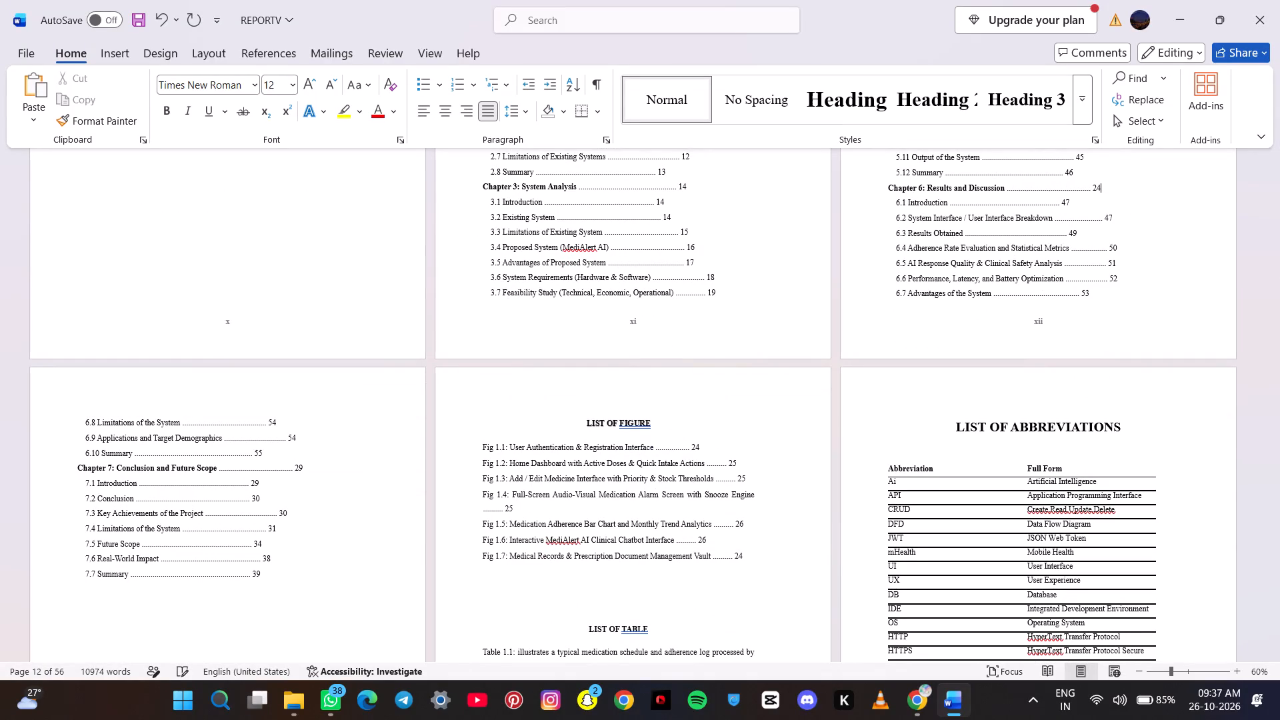
{"action": "left_click", "coordinate": [1088, 203]}
{"action": "key", "text": "BackSpace"}
{"action": "key", "text": "BackSpace"}
{"action": "type", "text": "24"}
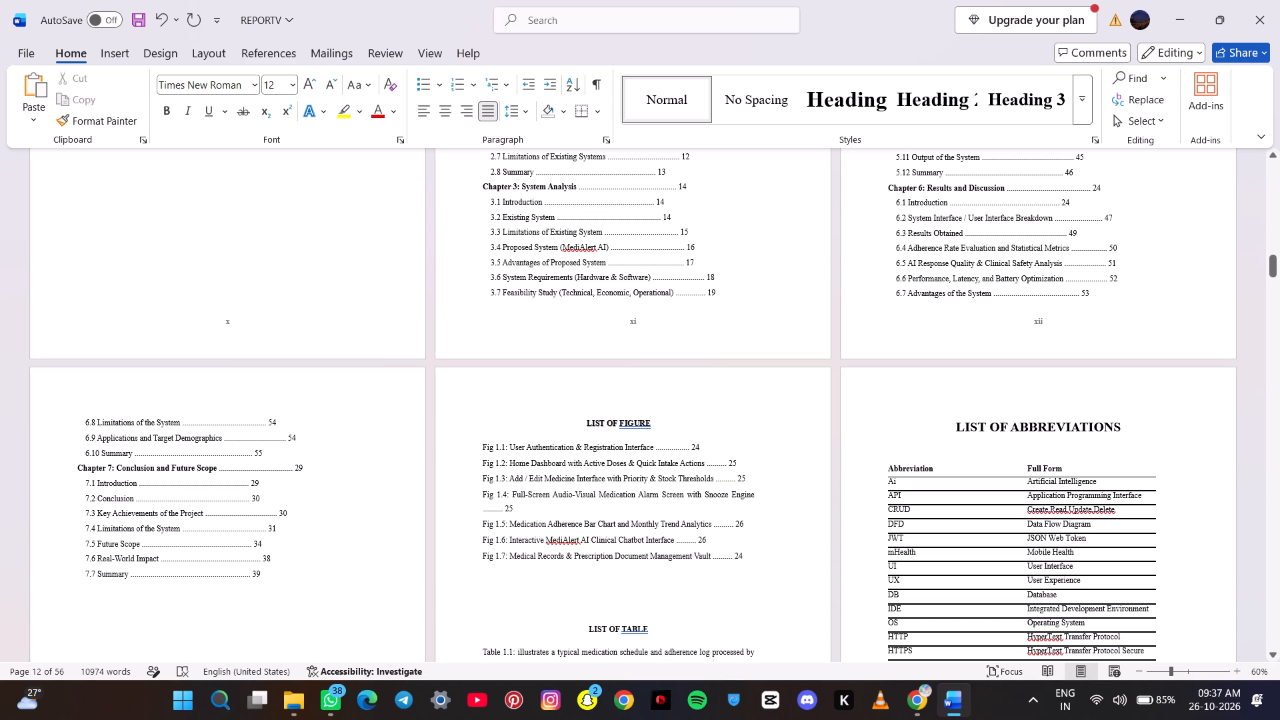
Set the page numbers of the 6.2 System Interface / User Interface Breakdown and 6.3 Results Obtained contents entries to 25.
{"action": "left_click", "coordinate": [1121, 218]}
{"action": "key", "text": "BackSpace"}
{"action": "key", "text": "BackSpace"}
{"action": "type", "text": "25"}
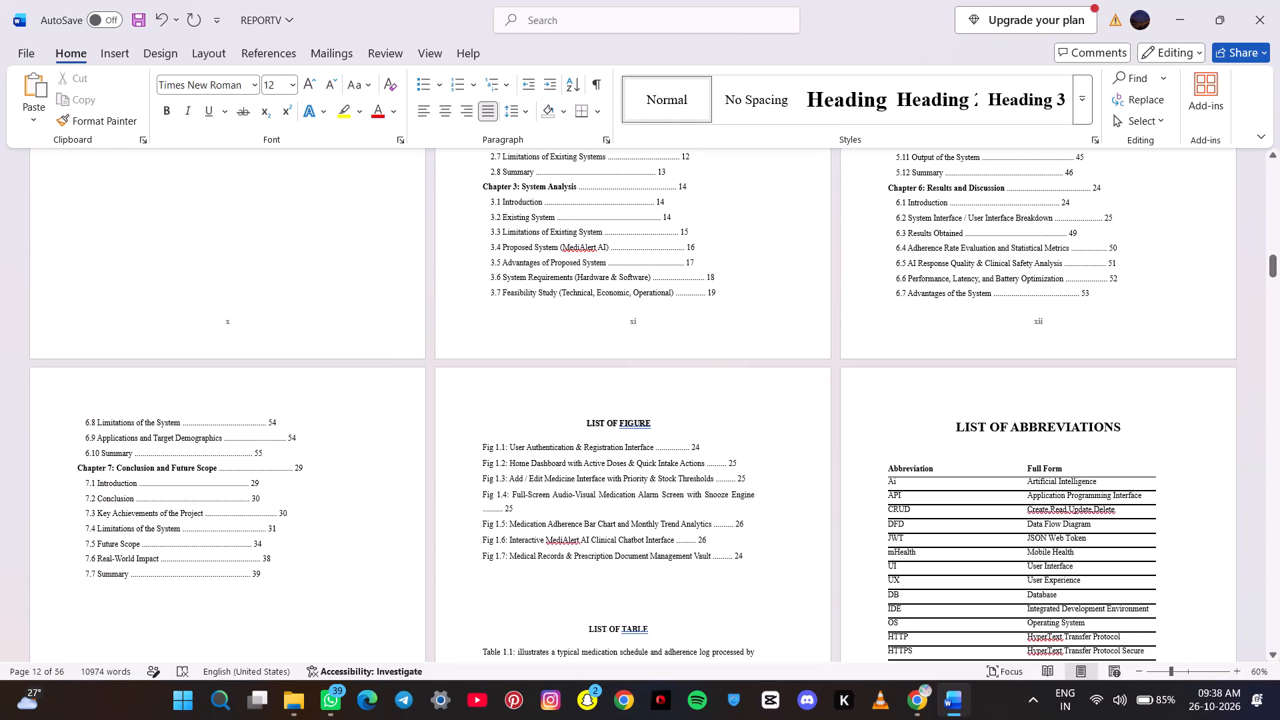
{"action": "left_click", "coordinate": [1116, 235]}
{"action": "key", "text": "BackSpace"}
{"action": "key", "text": "BackSpace"}
{"action": "key", "text": "2"}
{"action": "key", "text": "5"}
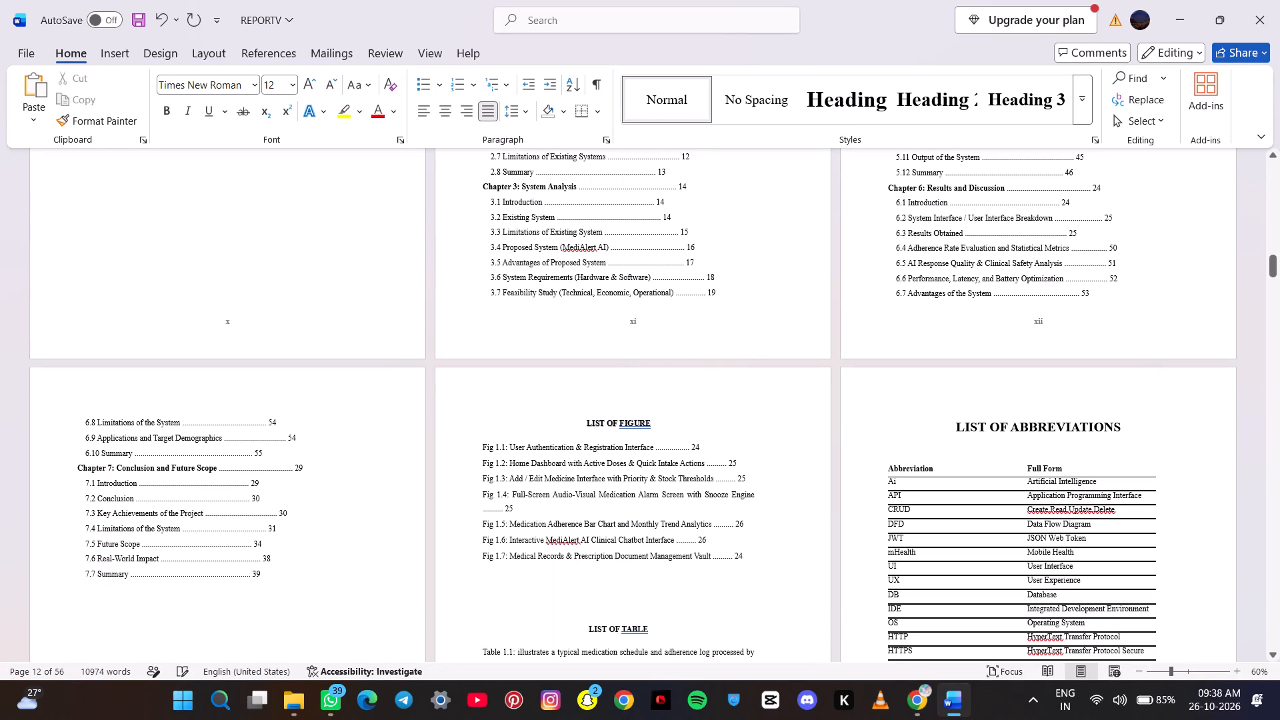
Set the page number of the 6.4 Adherence Rate Evaluation and Statistical Metrics entry in the table of contents to 26.
{"action": "left_click", "coordinate": [1139, 249]}
{"action": "key", "text": "BackSpace"}
{"action": "key", "text": "BackSpace"}
{"action": "type", "text": "26"}
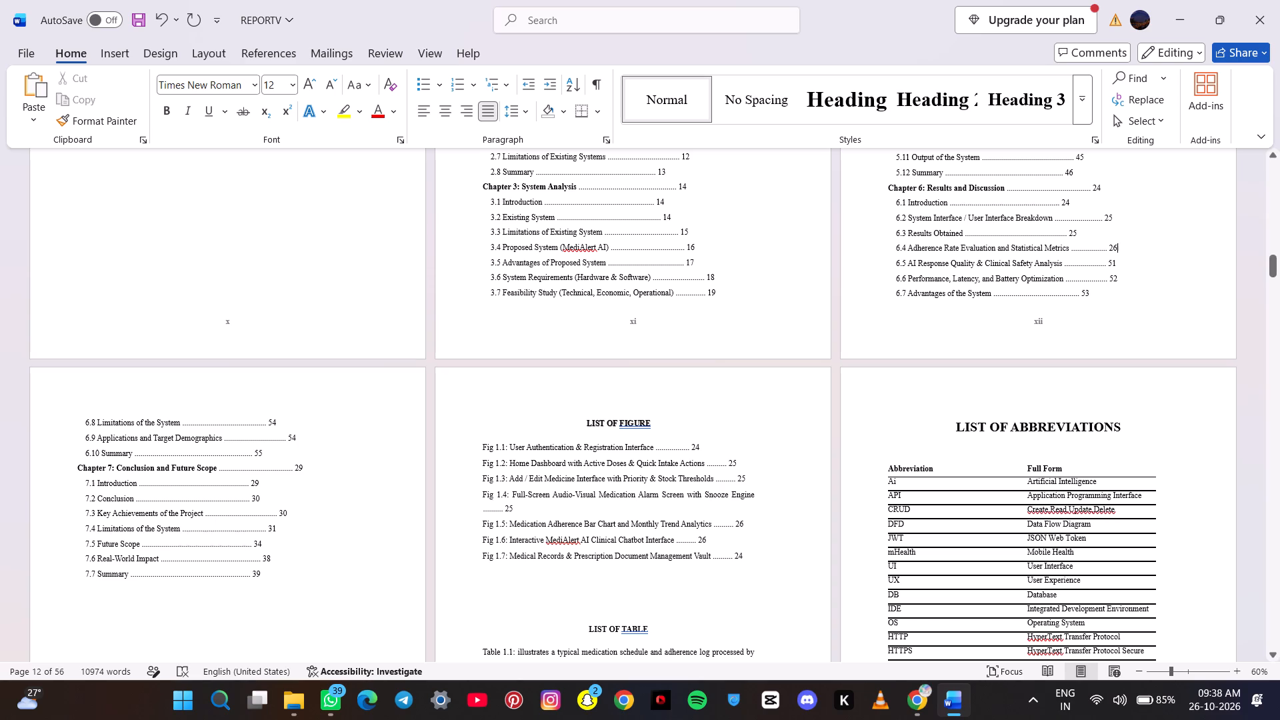
Set the page numbers of the 6.5 AI Response Quality & Clinical Safety Analysis and 6.6 Performance, Latency, and Battery Optimization contents entries to 27.
{"action": "left_click", "coordinate": [1156, 268]}
{"action": "key", "text": "BackSpace"}
{"action": "key", "text": "BackSpace"}
{"action": "type", "text": "27"}
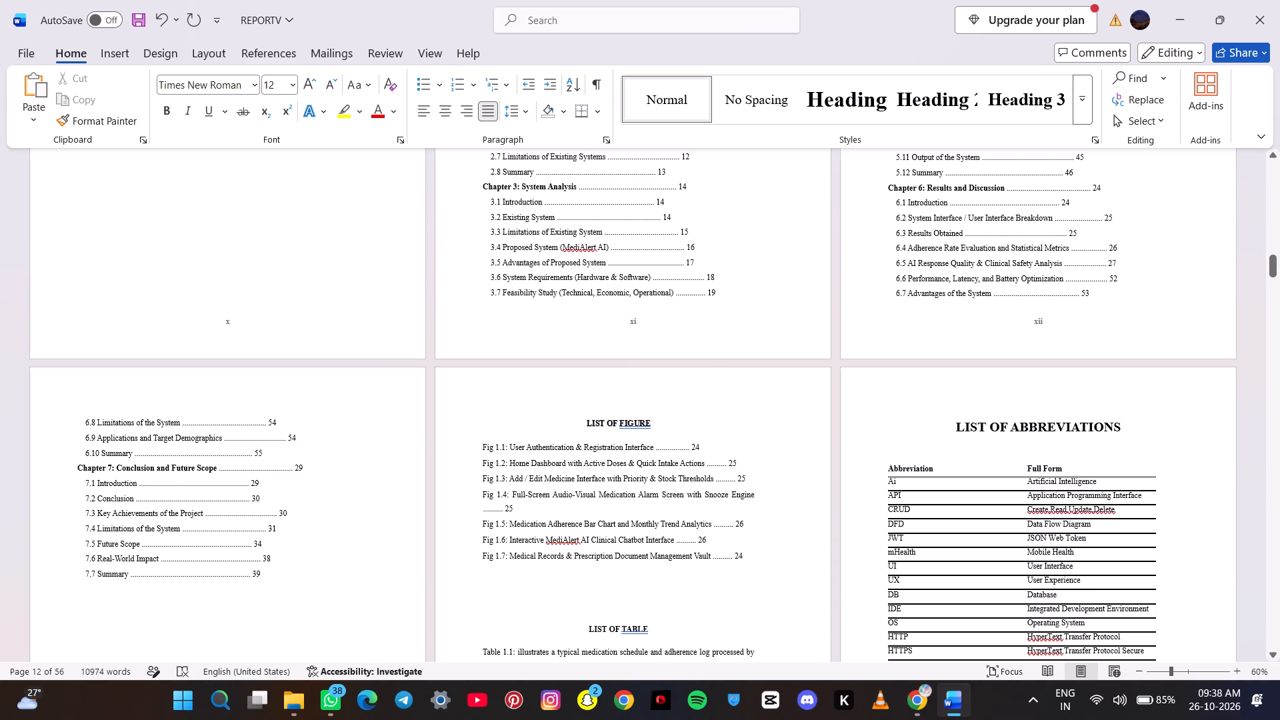
{"action": "left_click", "coordinate": [1147, 279]}
{"action": "key", "text": "BackSpace"}
{"action": "key", "text": "BackSpace"}
{"action": "type", "text": "27"}
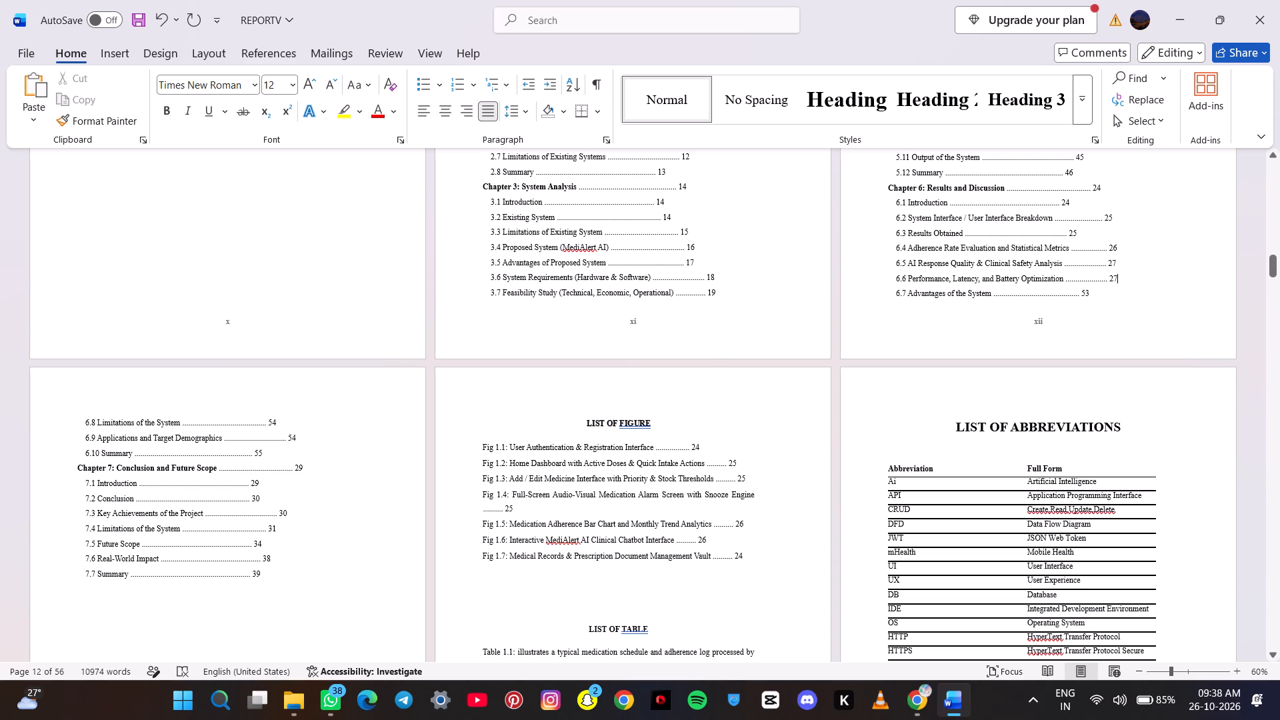
Set the page number of the 6.7 Advantages of the System contents entry to 27, checking the section's page in the report body.
{"action": "left_click", "coordinate": [1105, 295]}
{"action": "key", "text": "BackSpace"}
{"action": "key", "text": "BackSpace"}
{"action": "left_click_drag", "start_coordinate": [1272, 259], "coordinate": [1279, 565]}
{"action": "scroll", "coordinate": [1136, 468], "scroll_direction": "up", "scroll_amount": 7}
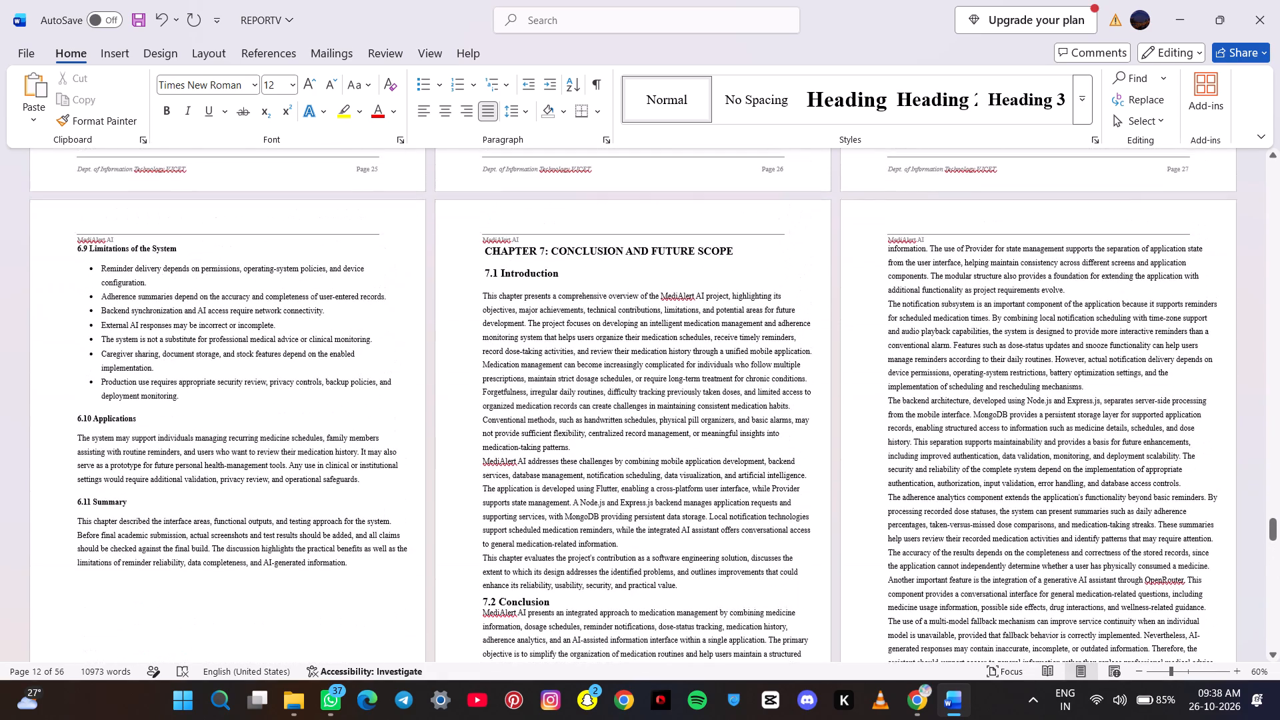
{"action": "scroll", "coordinate": [1136, 468], "scroll_direction": "up", "scroll_amount": 1, "text": "ctrl"}
{"action": "scroll", "coordinate": [1136, 468], "scroll_direction": "up", "scroll_amount": 1}
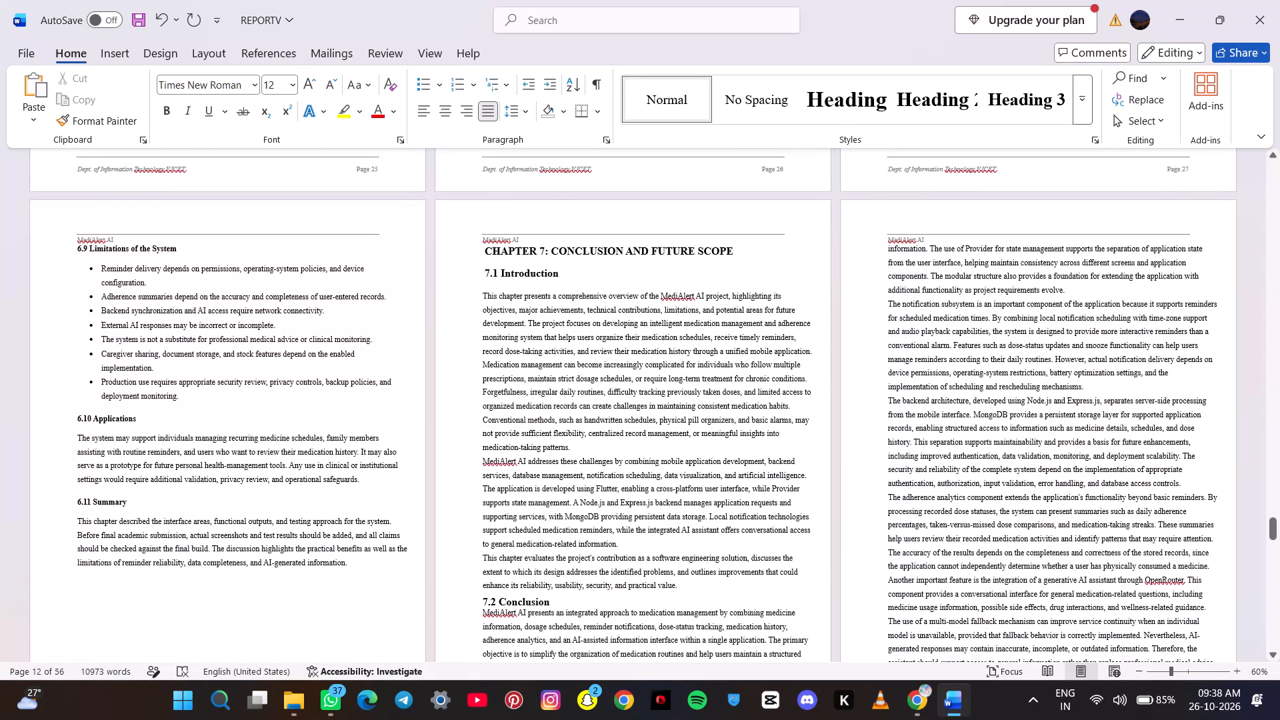
{"action": "scroll", "coordinate": [1136, 468], "scroll_direction": "up", "scroll_amount": 2}
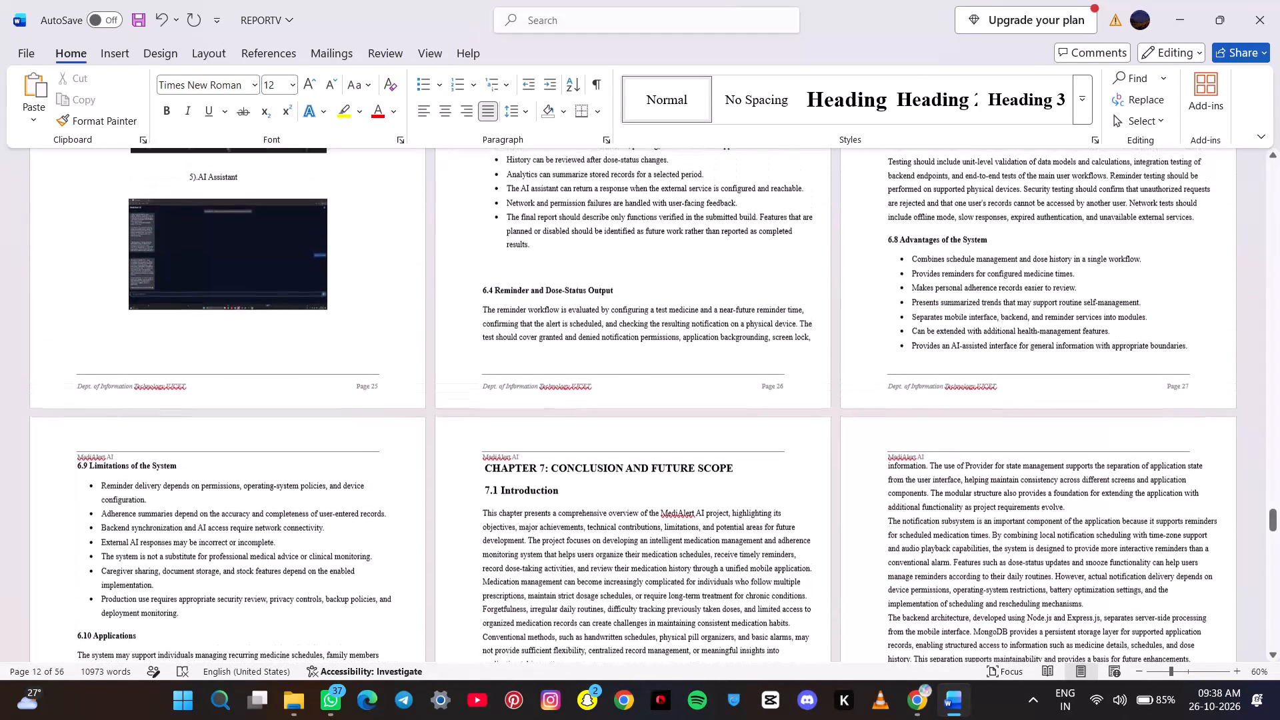
{"action": "scroll", "coordinate": [1136, 468], "scroll_direction": "up", "scroll_amount": 2}
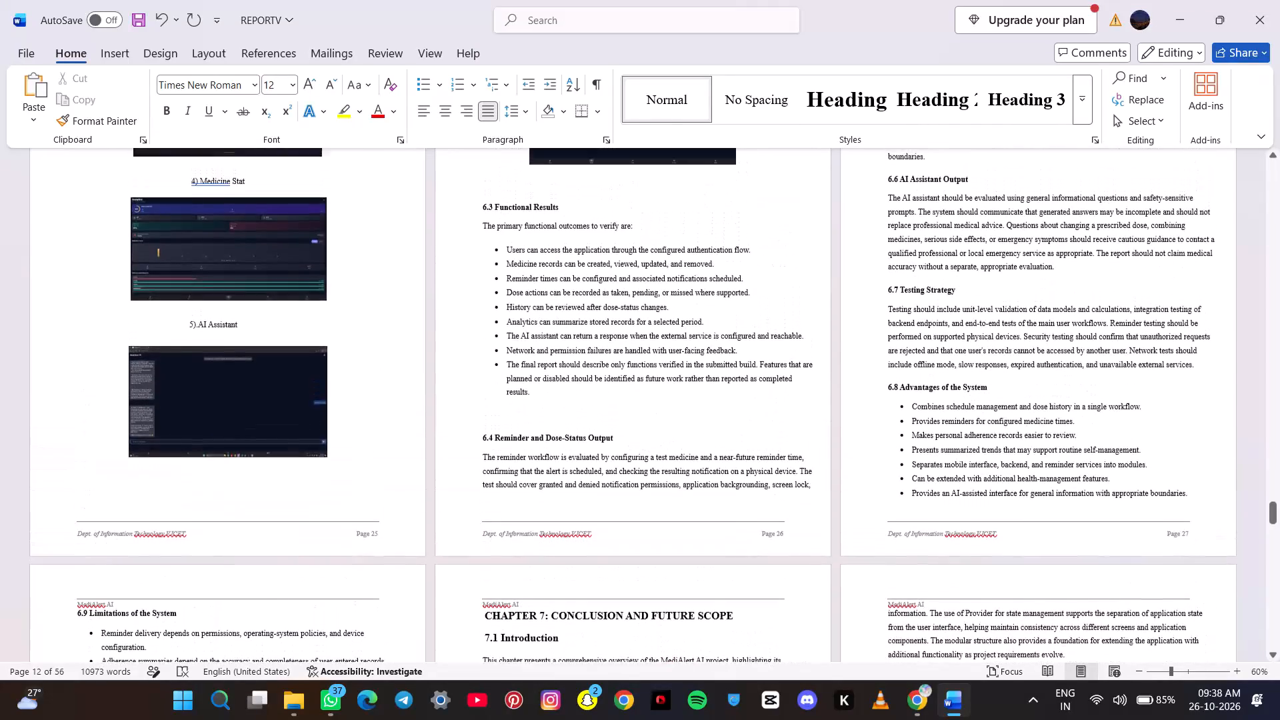
{"action": "scroll", "coordinate": [1136, 468], "scroll_direction": "up", "scroll_amount": 2}
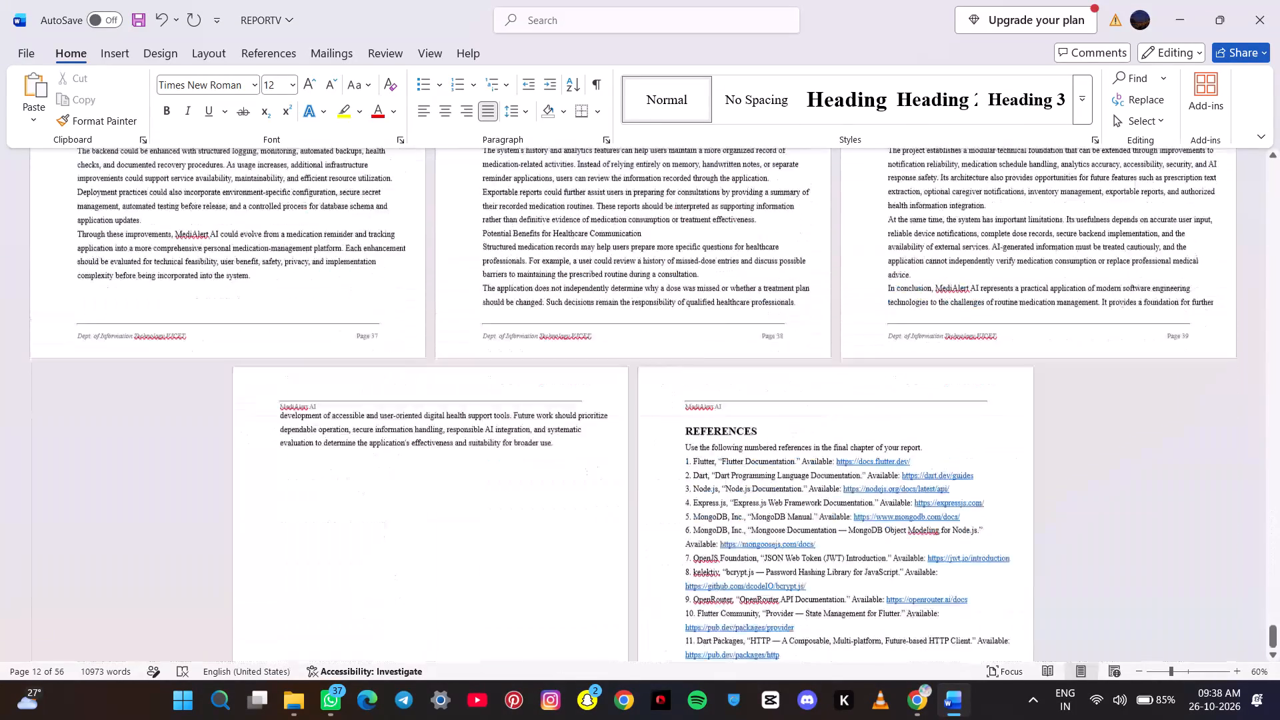
{"action": "scroll", "coordinate": [1136, 468], "scroll_direction": "up", "scroll_amount": 16}
{"action": "scroll", "coordinate": [1136, 468], "scroll_direction": "down", "scroll_amount": 1}
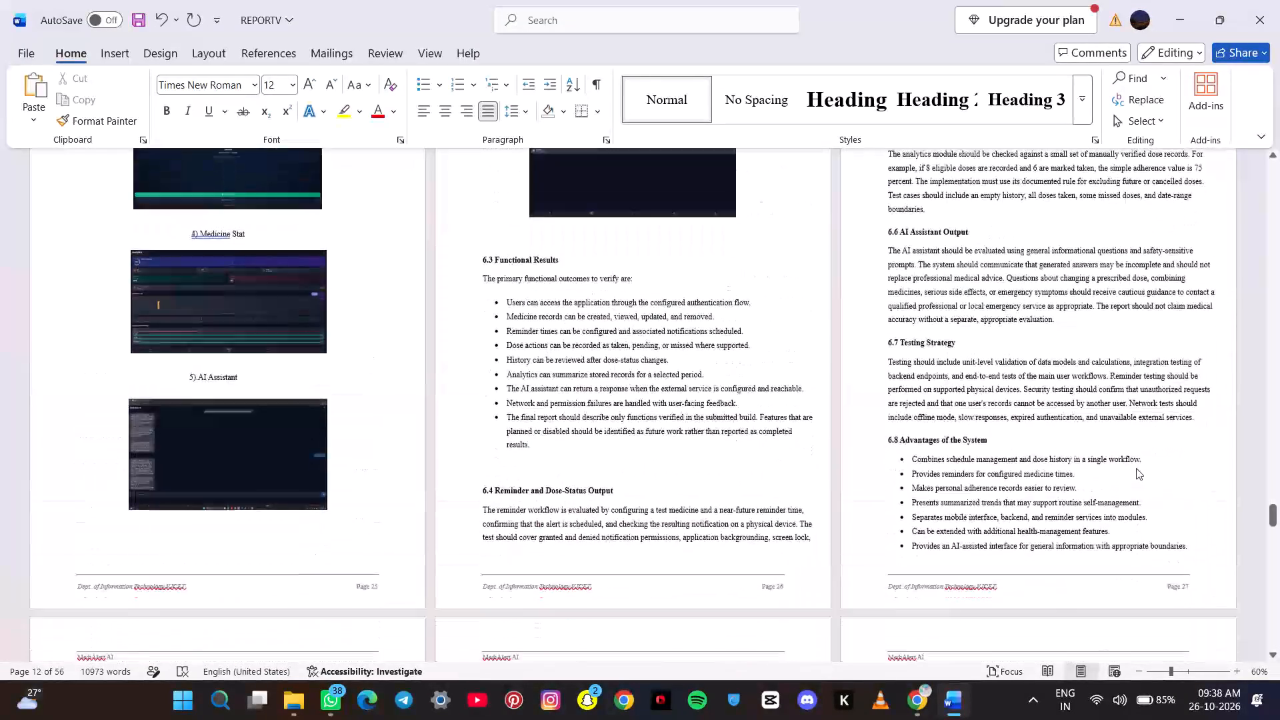
{"action": "scroll", "coordinate": [1136, 468], "scroll_direction": "down", "scroll_amount": 4}
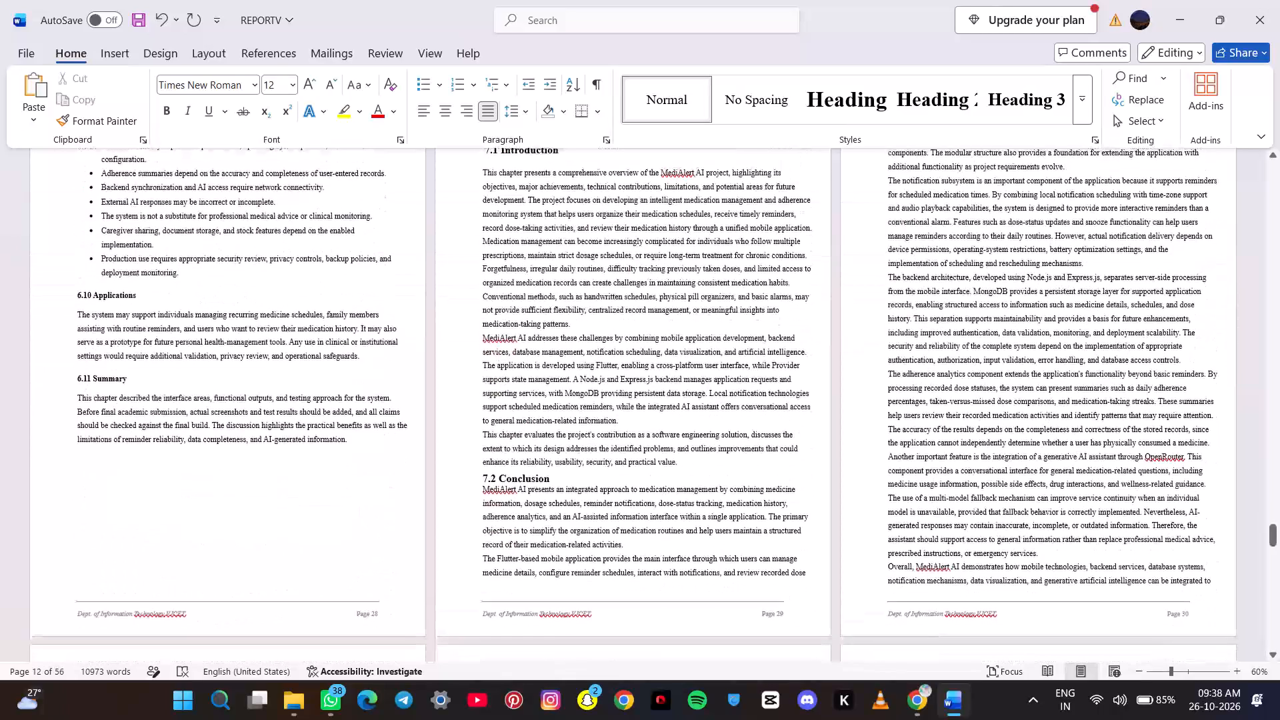
{"action": "scroll", "coordinate": [1136, 468], "scroll_direction": "up", "scroll_amount": 1}
{"action": "scroll", "coordinate": [1136, 468], "scroll_direction": "up", "scroll_amount": 20}
{"action": "scroll", "coordinate": [1136, 468], "scroll_direction": "up", "scroll_amount": 20}
{"action": "scroll", "coordinate": [1136, 468], "scroll_direction": "up", "scroll_amount": 4}
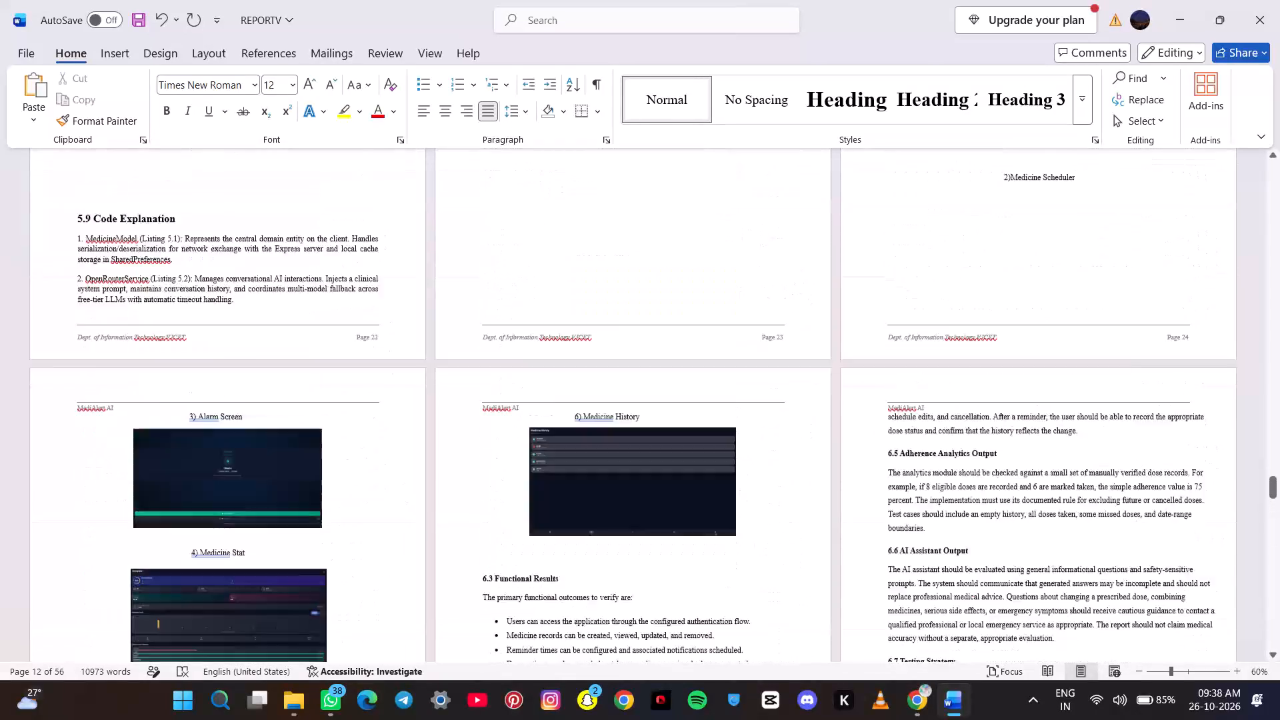
{"action": "scroll", "coordinate": [1136, 468], "scroll_direction": "up", "scroll_amount": 20}
{"action": "scroll", "coordinate": [1136, 468], "scroll_direction": "up", "scroll_amount": 20}
{"action": "scroll", "coordinate": [1136, 468], "scroll_direction": "up", "scroll_amount": 20}
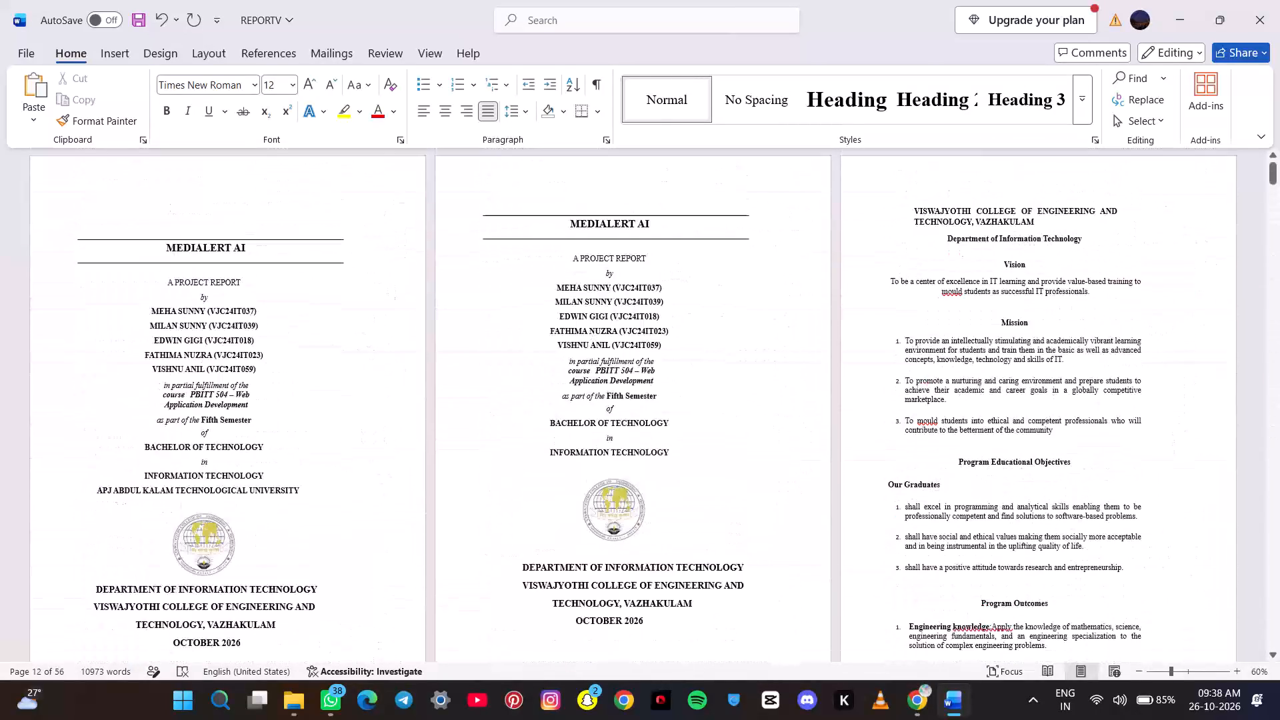
{"action": "scroll", "coordinate": [1136, 468], "scroll_direction": "down", "scroll_amount": 20}
{"action": "scroll", "coordinate": [1136, 468], "scroll_direction": "down", "scroll_amount": 10}
{"action": "scroll", "coordinate": [1136, 468], "scroll_direction": "up", "scroll_amount": 4}
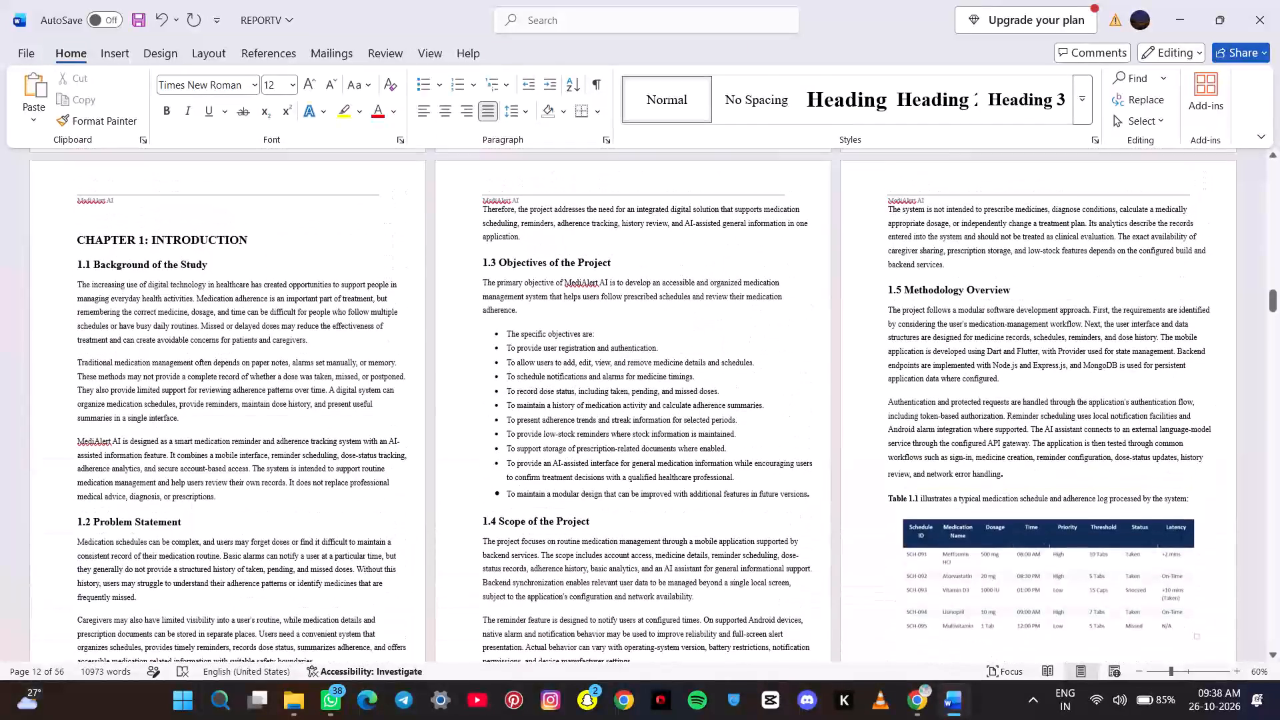
{"action": "scroll", "coordinate": [1136, 468], "scroll_direction": "up", "scroll_amount": 7}
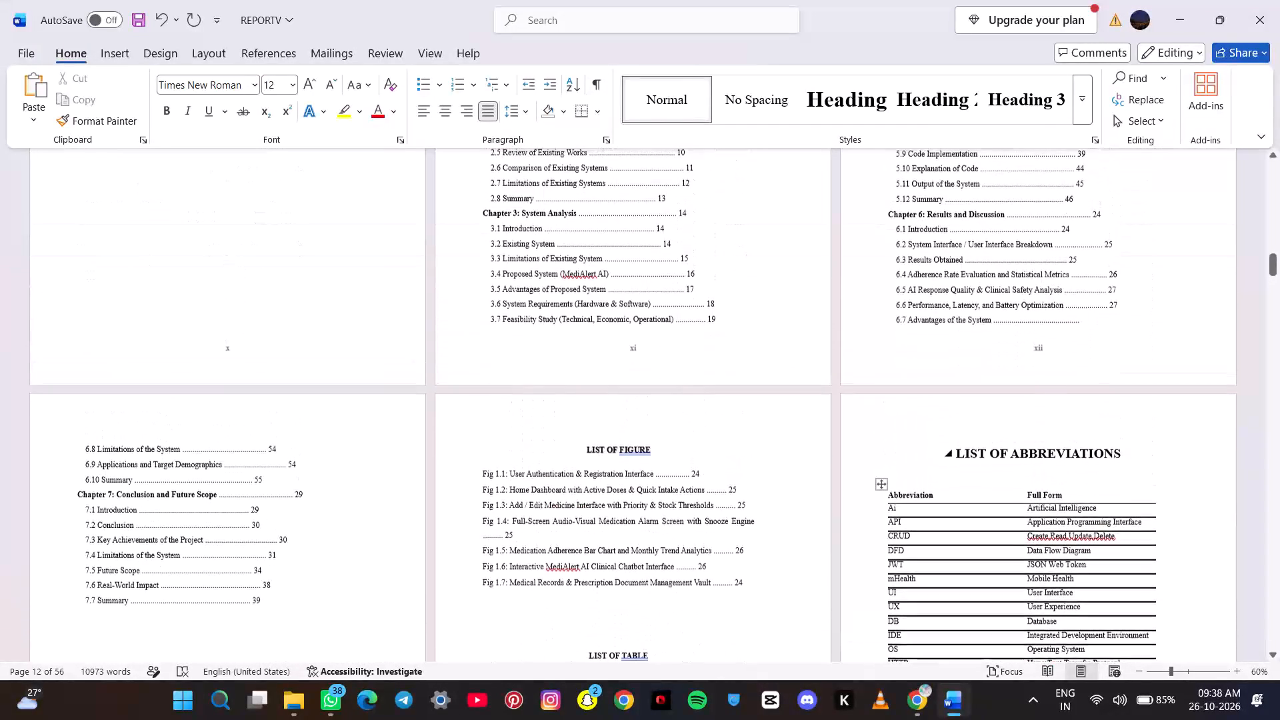
{"action": "type", "text": "28"}
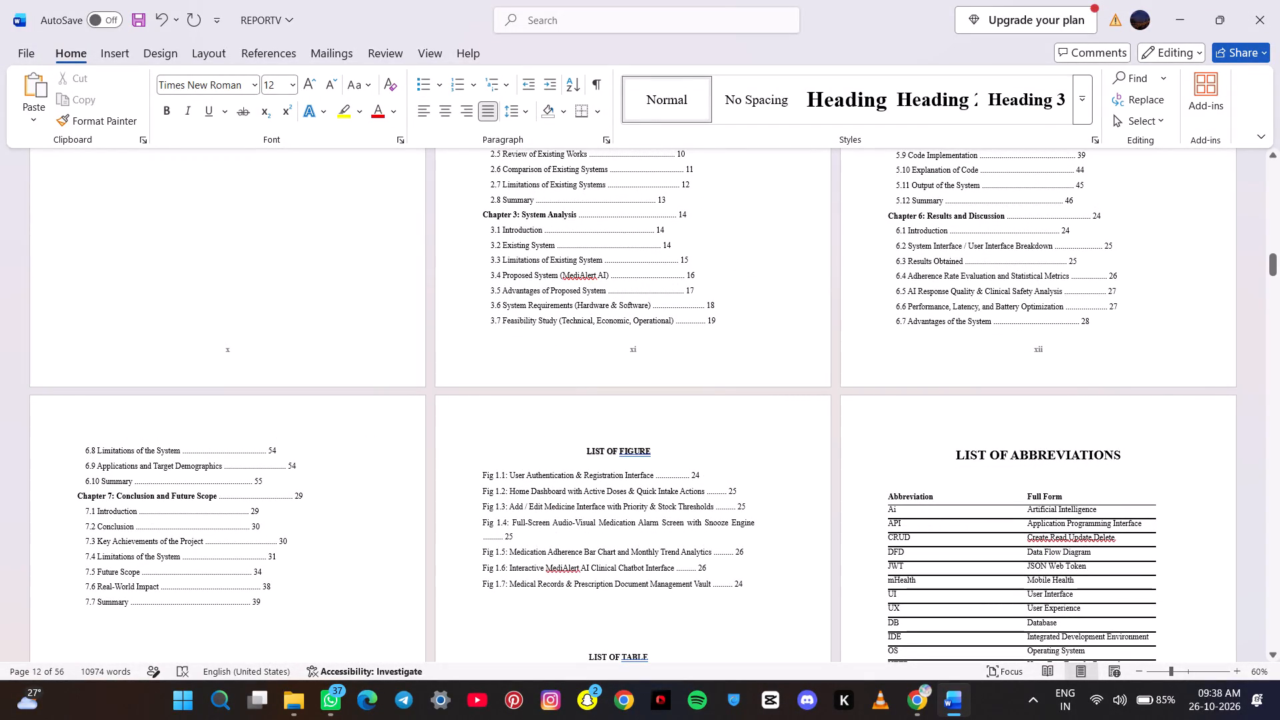
{"action": "left_click", "coordinate": [285, 442]}
{"action": "left_click", "coordinate": [1118, 326]}
{"action": "key", "text": "BackSpace"}
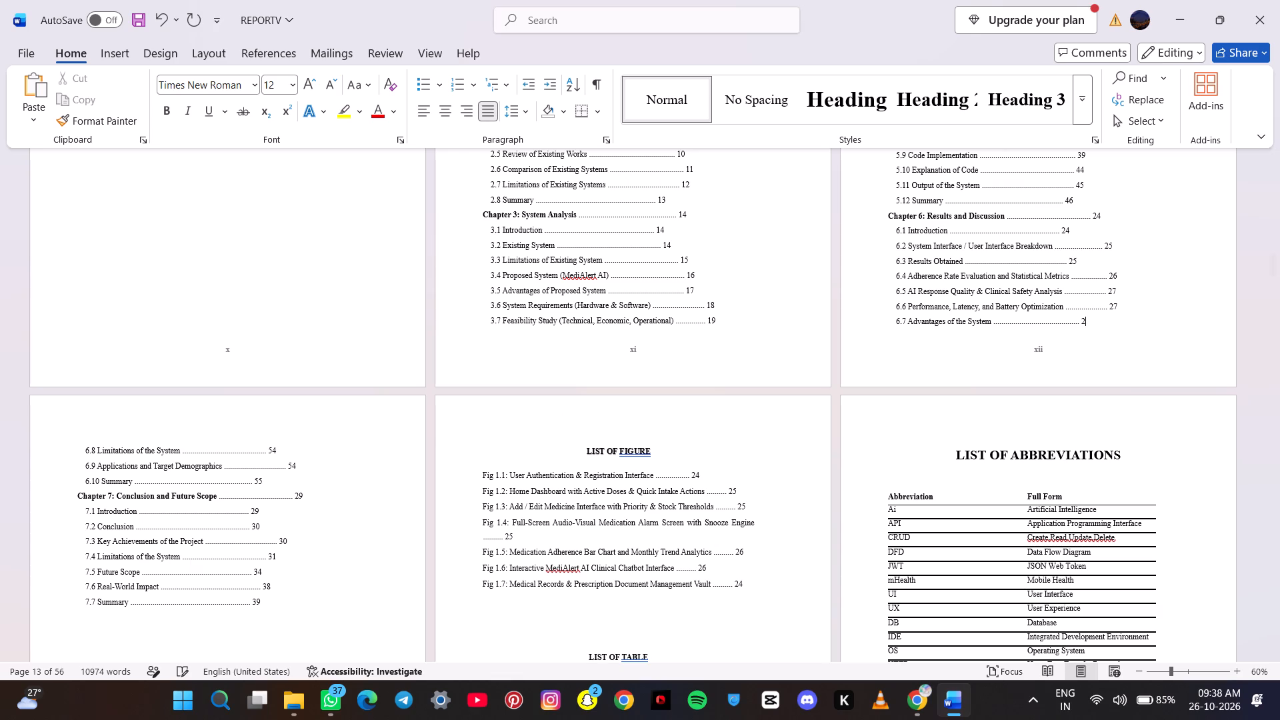
{"action": "key", "text": "7"}
{"action": "key", "text": "Down"}
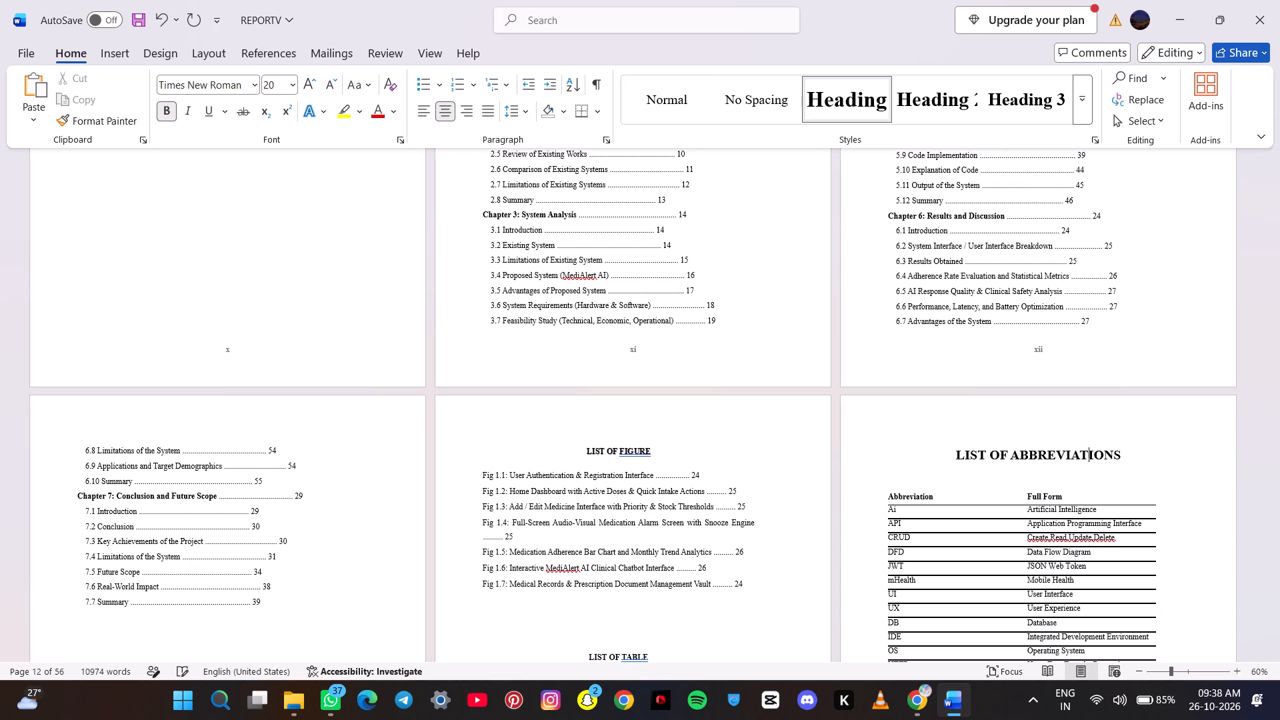
Set the page numbers of the 6.8 Limitations, 6.9 Applications and Target Demographics, and 6.10 Summary contents entries to 28.
{"action": "left_click", "coordinate": [329, 437]}
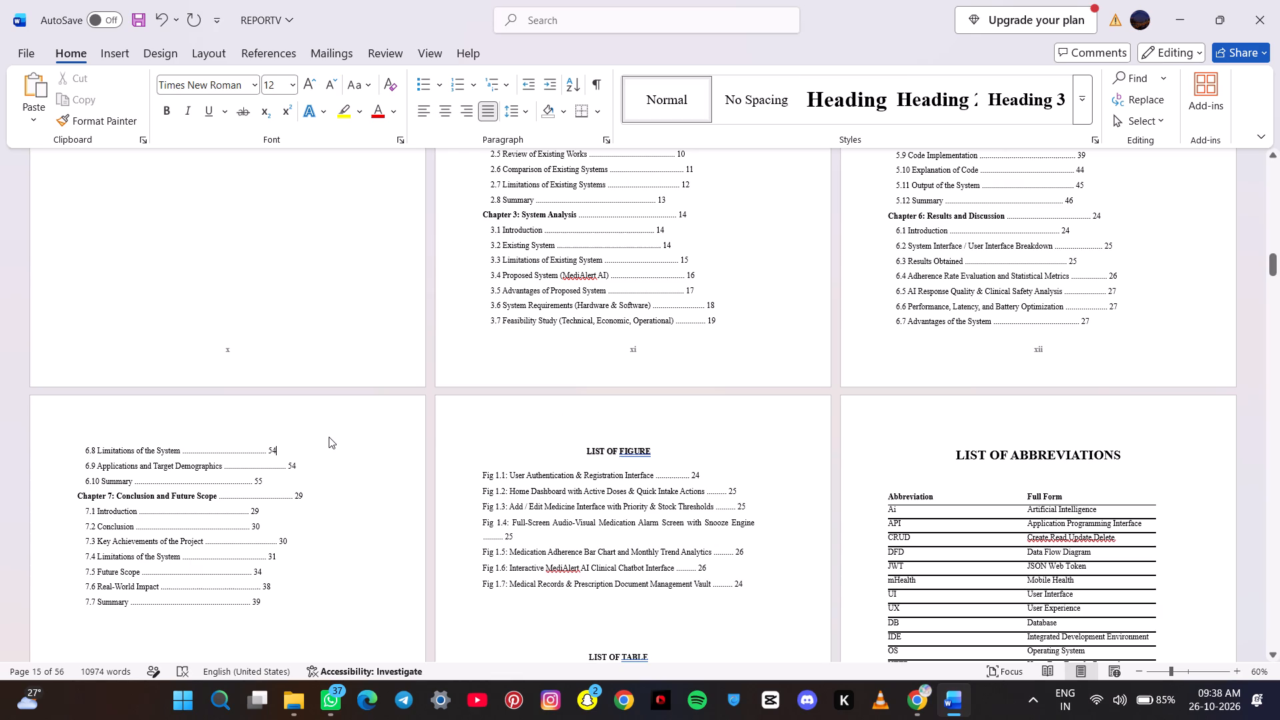
{"action": "key", "text": "BackSpace"}
{"action": "key", "text": "BackSpace"}
{"action": "type", "text": "28"}
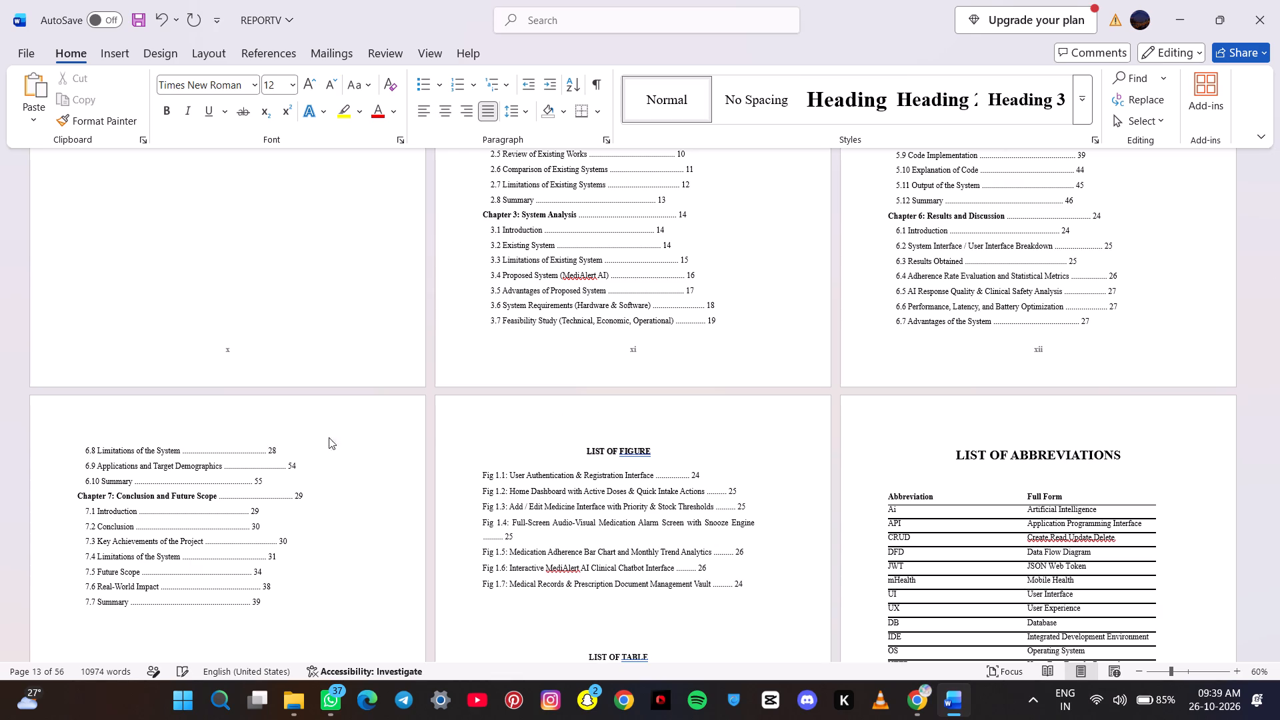
{"action": "left_click", "coordinate": [326, 465]}
{"action": "key", "text": "BackSpace"}
{"action": "key", "text": "BackSpace"}
{"action": "type", "text": "28"}
{"action": "left_click", "coordinate": [290, 479]}
{"action": "key", "text": "BackSpace"}
{"action": "key", "text": "BackSpace"}
{"action": "key", "text": "2"}
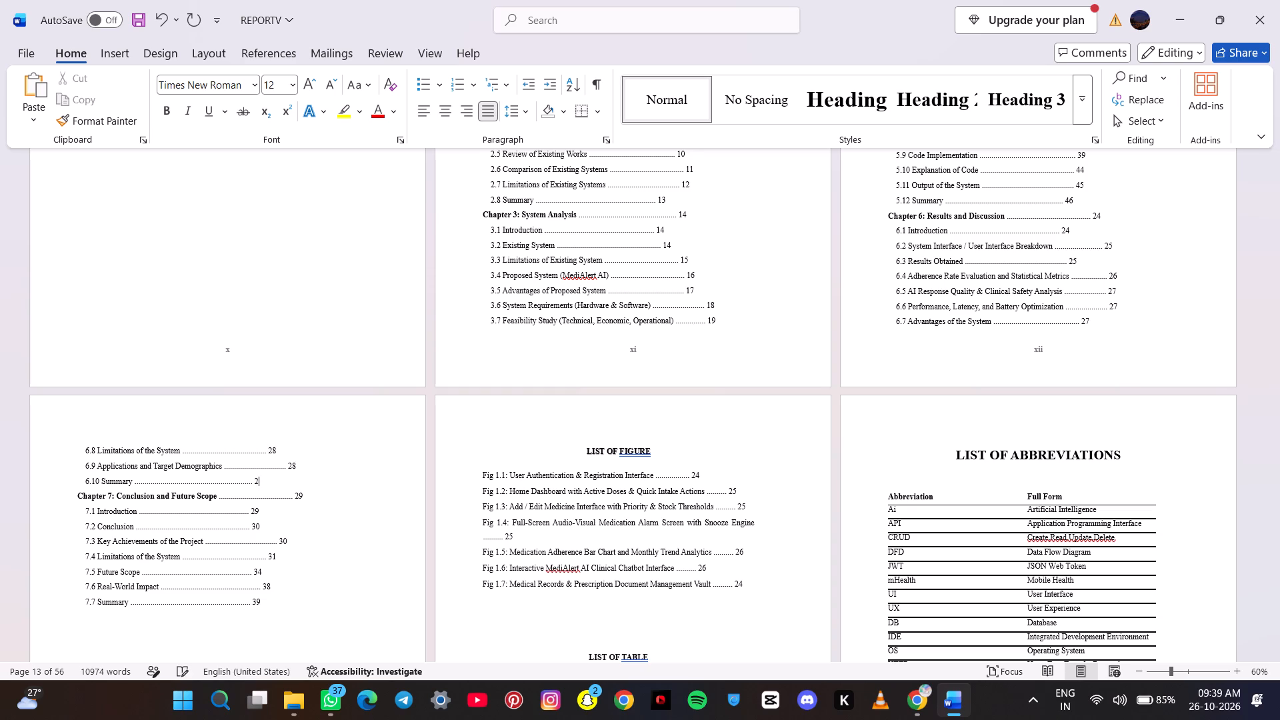
{"action": "key", "text": "8"}
Check the Chapter 1 section pages in the report body and set the 1.5 Methodology Overview and 1.6 Organization of the Report contents entries to 4.
{"action": "scroll", "coordinate": [335, 451], "scroll_direction": "up", "scroll_amount": 3}
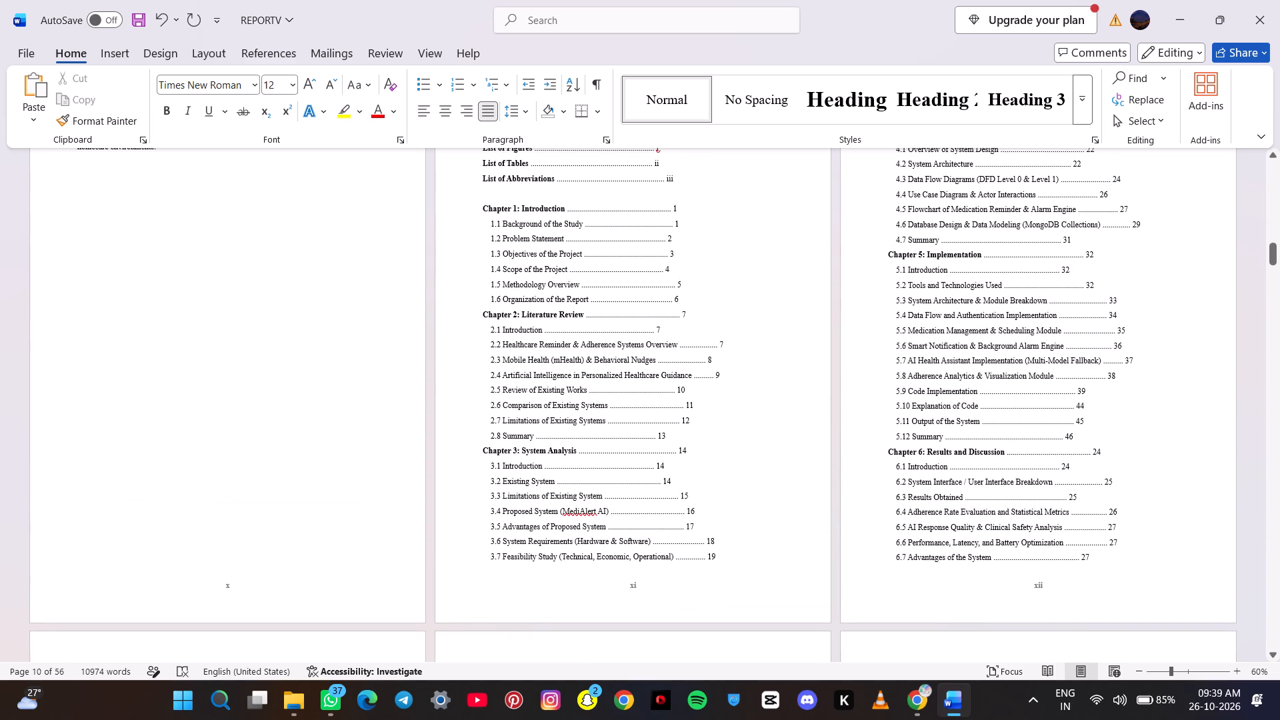
{"action": "scroll", "coordinate": [690, 376], "scroll_direction": "up", "scroll_amount": 2}
{"action": "scroll", "coordinate": [690, 376], "scroll_direction": "down", "scroll_amount": 2}
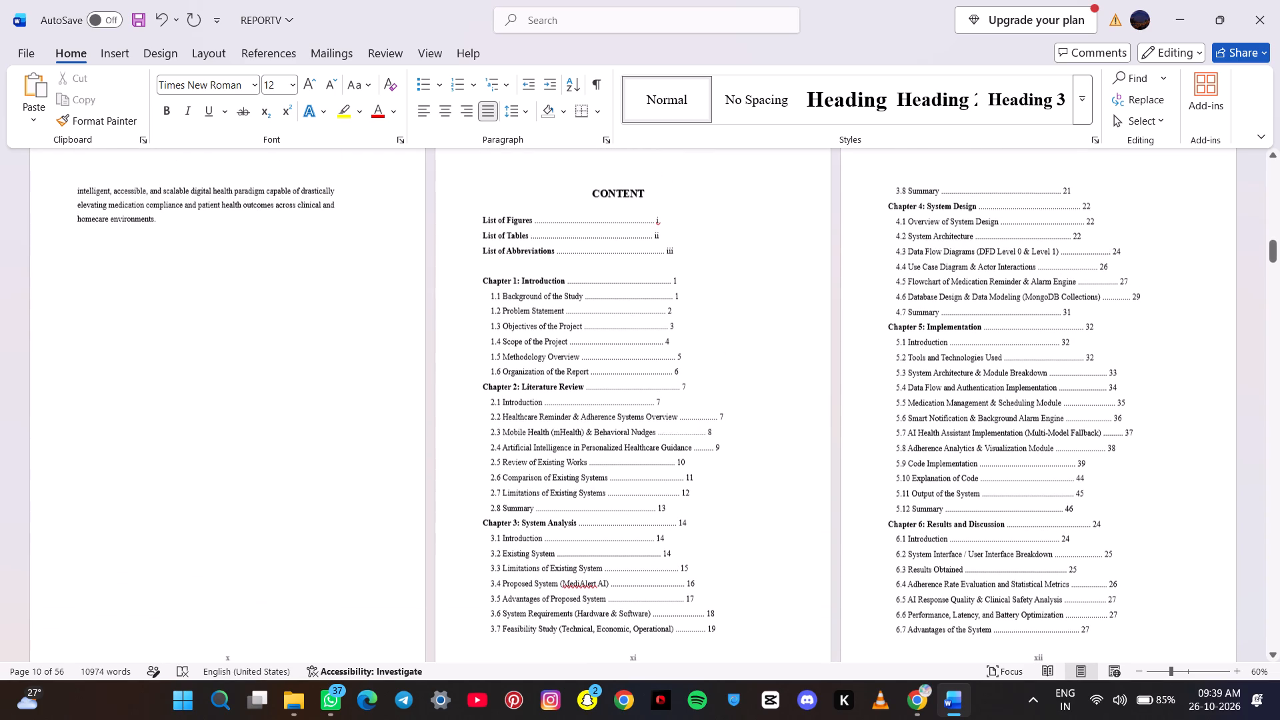
{"action": "scroll", "coordinate": [690, 376], "scroll_direction": "down", "scroll_amount": 8}
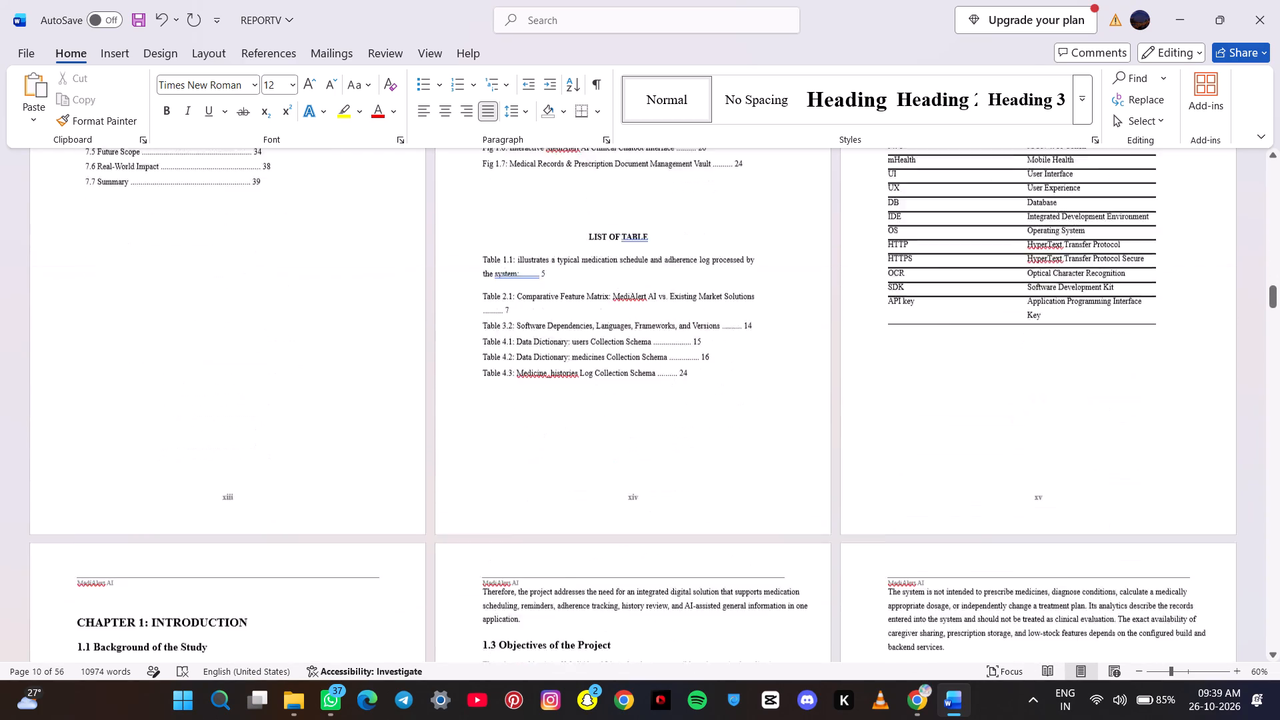
{"action": "scroll", "coordinate": [690, 376], "scroll_direction": "down", "scroll_amount": 2}
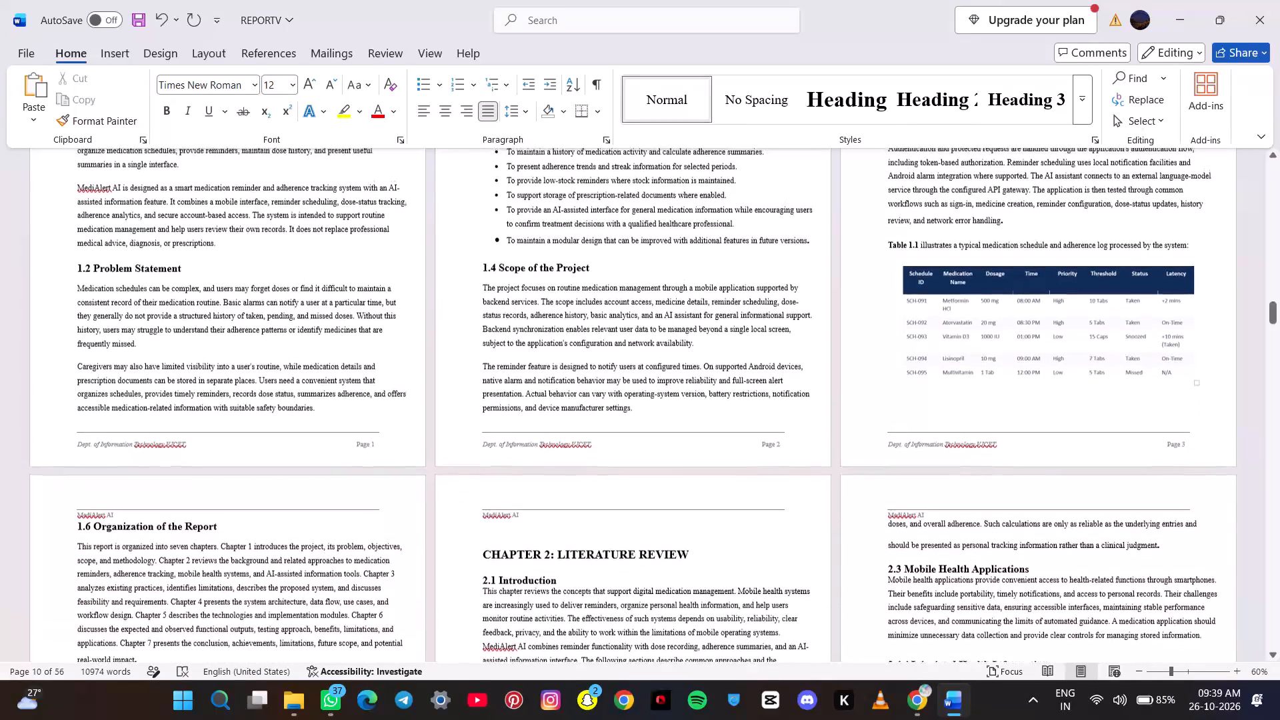
{"action": "scroll", "coordinate": [690, 376], "scroll_direction": "down", "scroll_amount": 1}
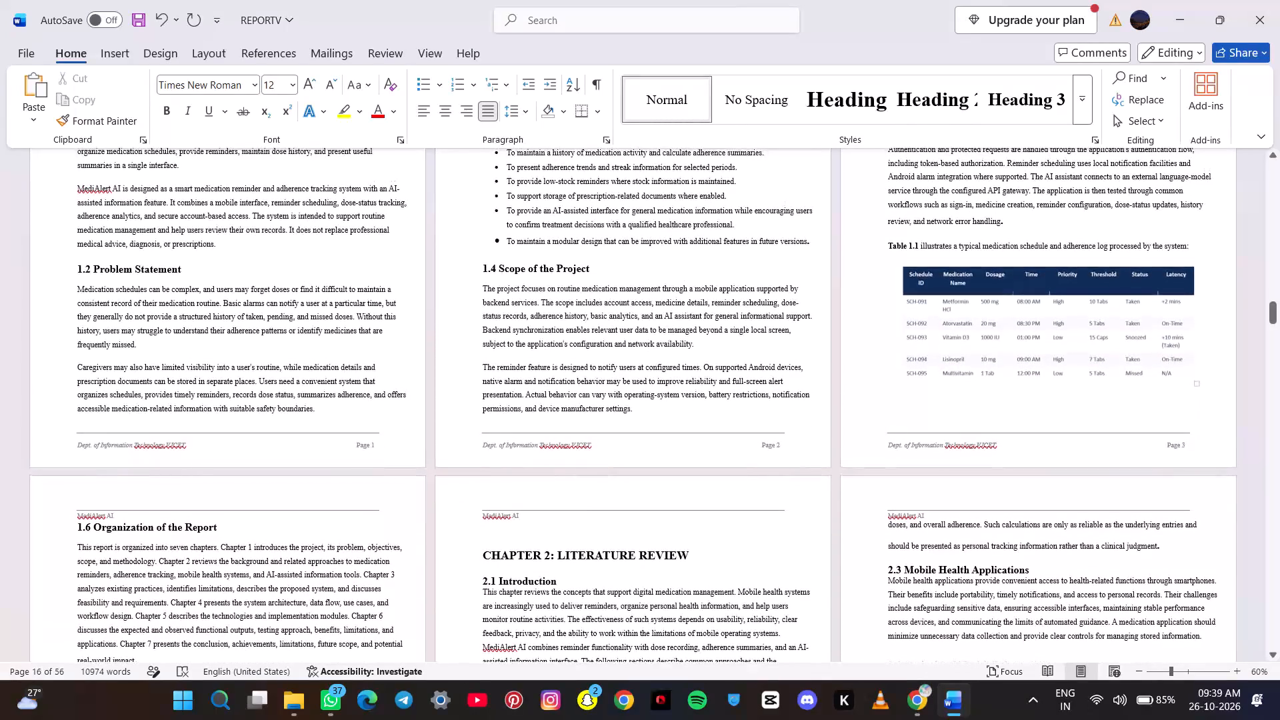
{"action": "scroll", "coordinate": [690, 376], "scroll_direction": "up", "scroll_amount": 6}
{"action": "scroll", "coordinate": [690, 376], "scroll_direction": "down", "scroll_amount": 1}
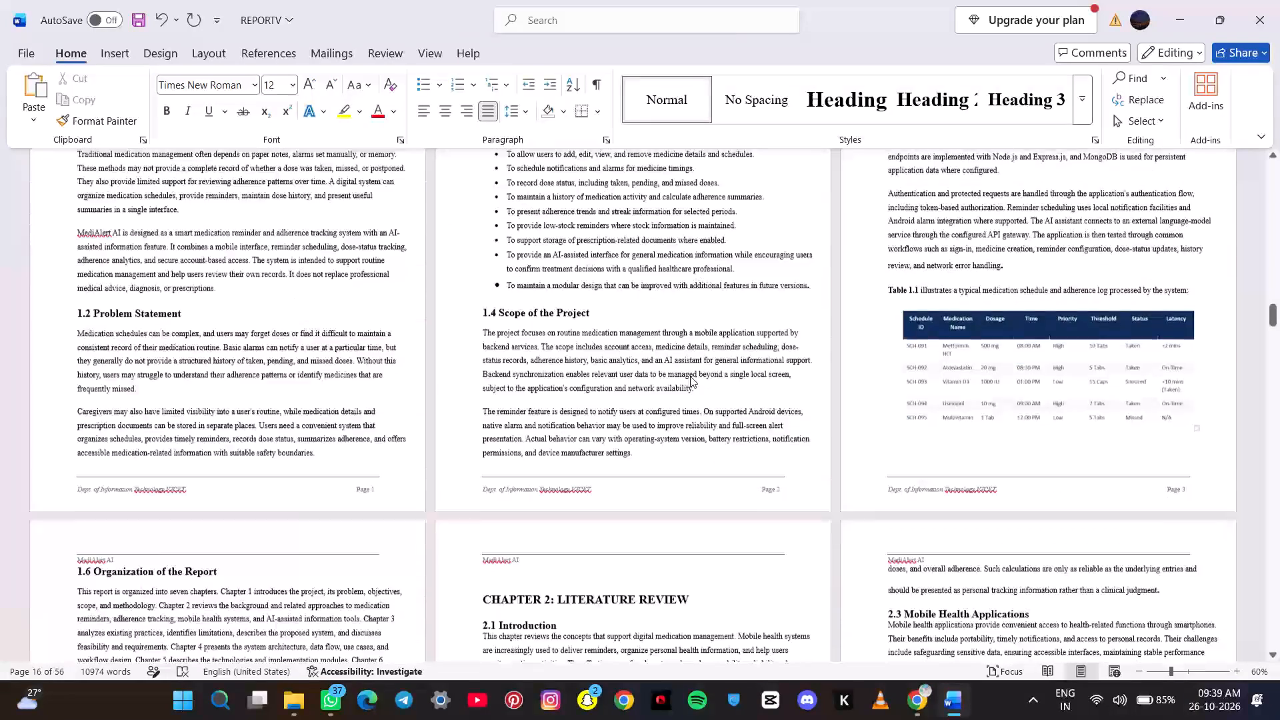
{"action": "scroll", "coordinate": [691, 372], "scroll_direction": "down", "scroll_amount": 2}
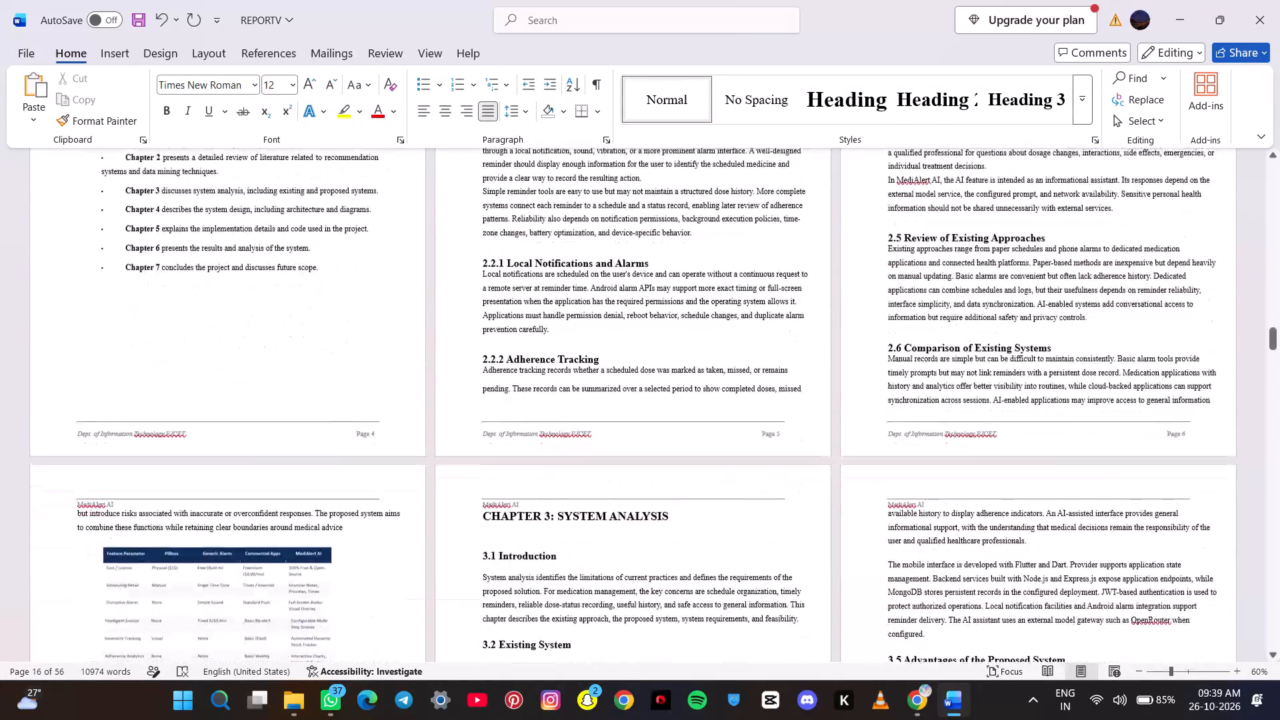
{"action": "scroll", "coordinate": [691, 372], "scroll_direction": "up", "scroll_amount": 1}
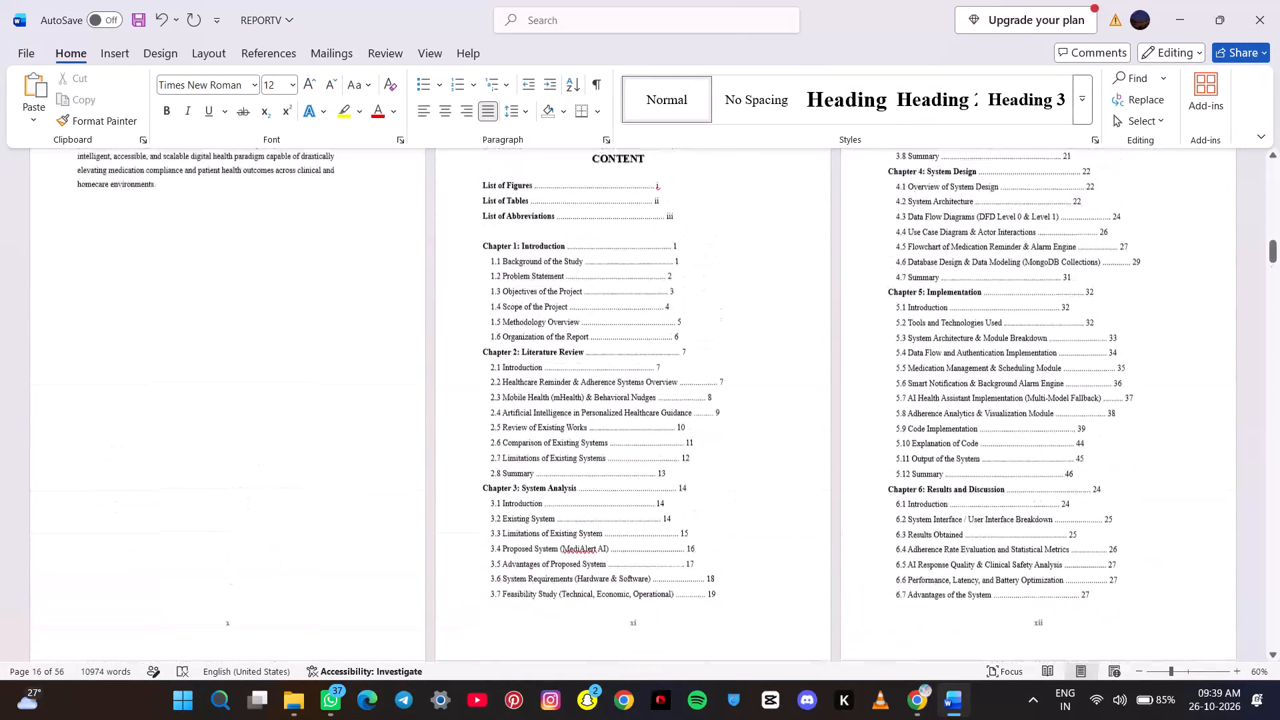
{"action": "scroll", "coordinate": [691, 372], "scroll_direction": "up", "scroll_amount": 2}
{"action": "left_click", "coordinate": [687, 378]}
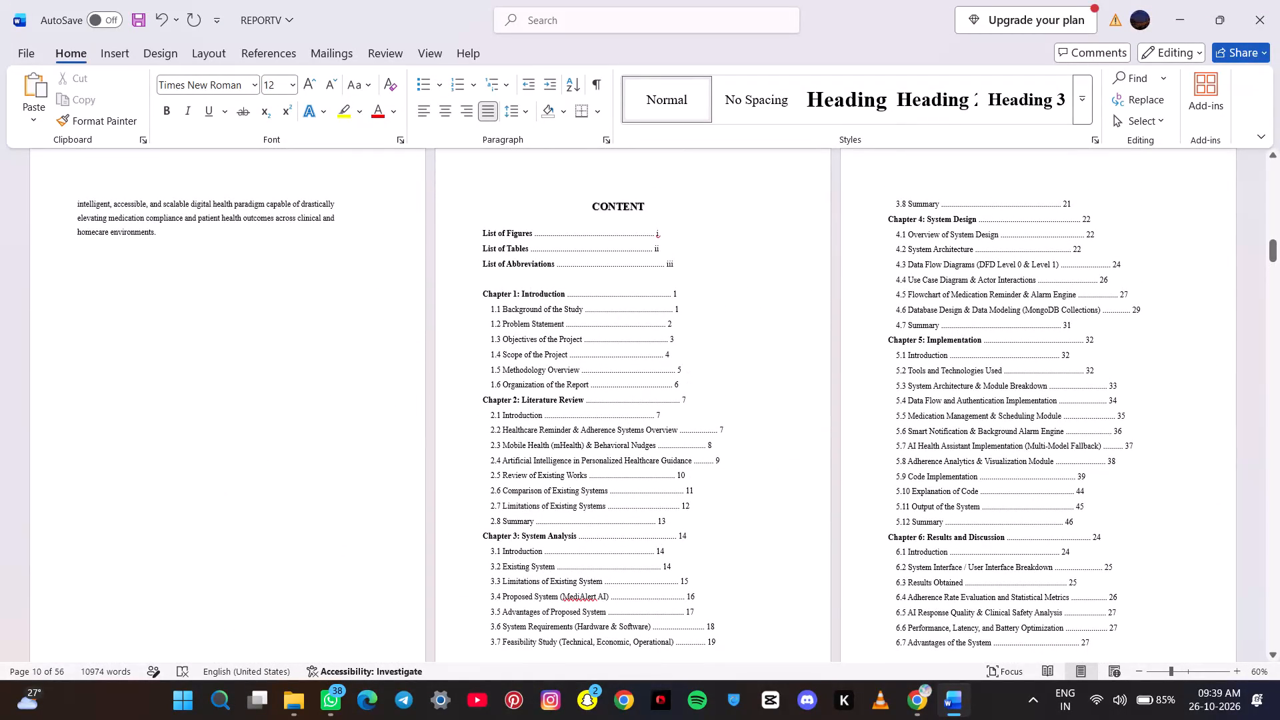
{"action": "key", "text": "BackSpace"}
{"action": "key", "text": "4"}
{"action": "key", "text": "Down"}
{"action": "key", "text": "BackSpace"}
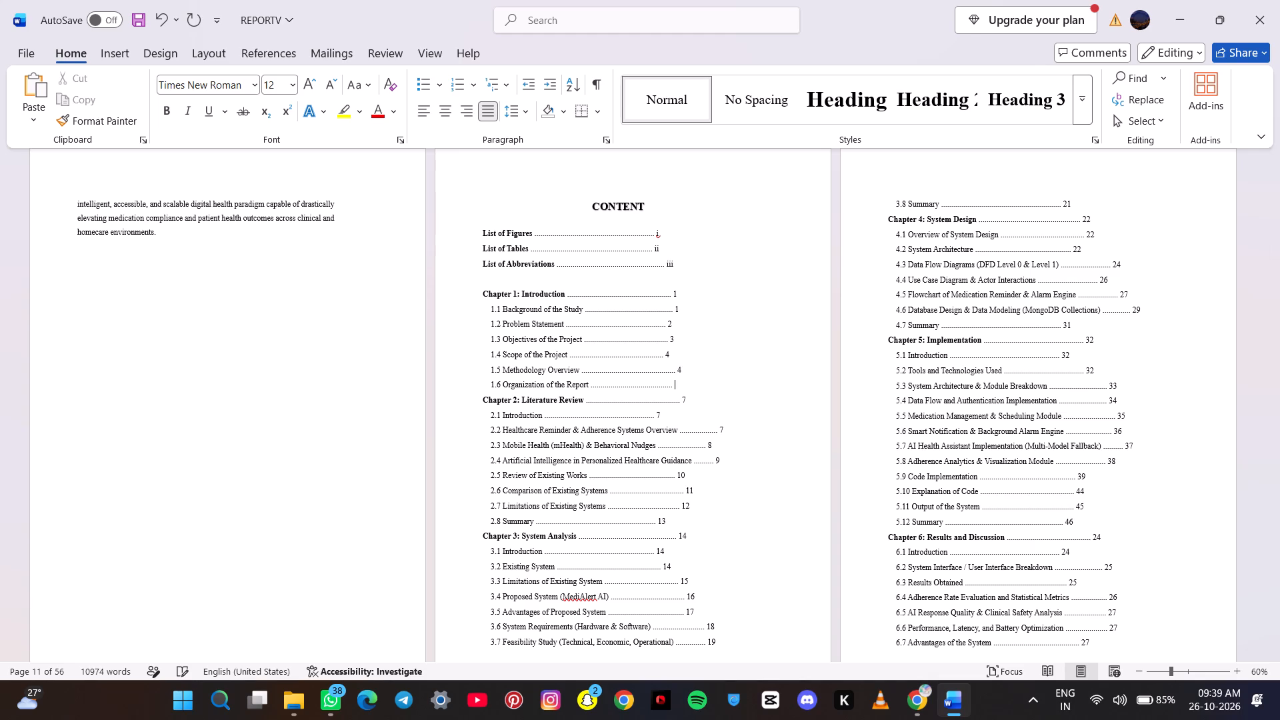
{"action": "key", "text": "4"}
Set the page number of the Chapter 2: Literature Review entry in the table of contents to 4.
{"action": "key", "text": "Down"}
{"action": "key", "text": "Right"}
{"action": "key", "text": "Right"}
{"action": "key", "text": "BackSpace"}
{"action": "key", "text": "Right"}
{"action": "key", "text": "BackSpace"}
{"action": "key", "text": "4"}
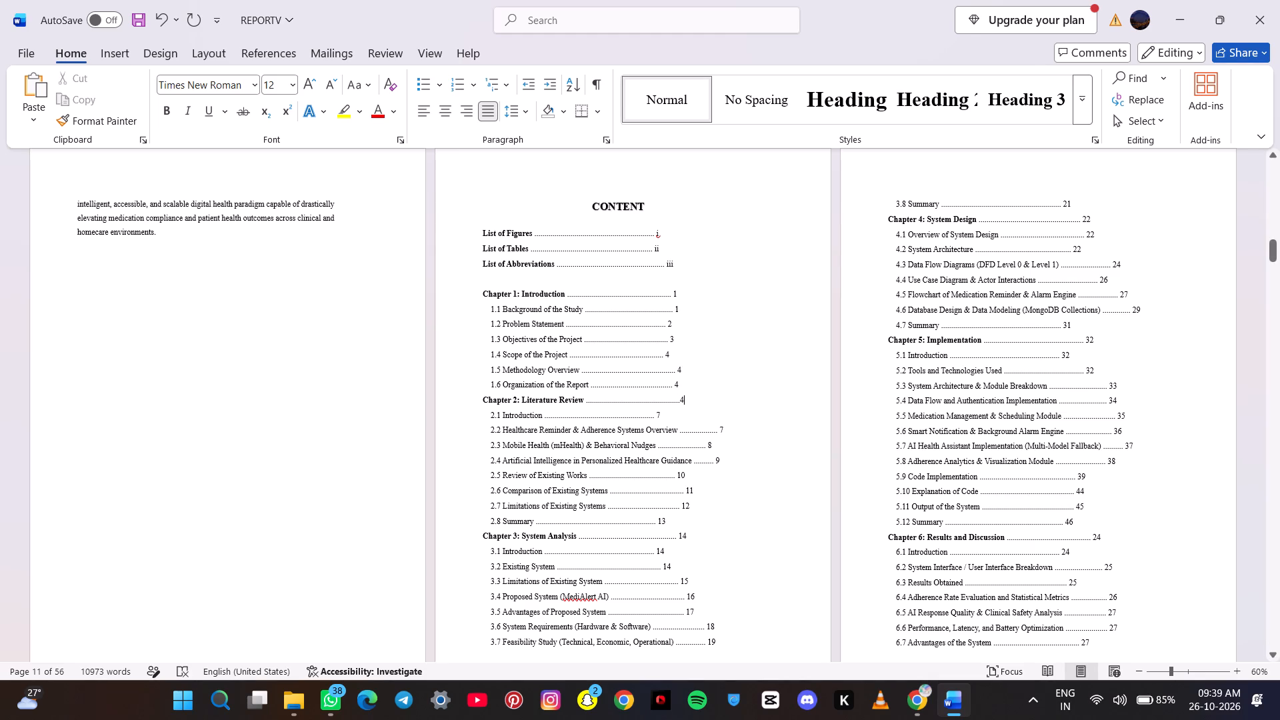
Set the page number of the 1.4 Scope of the Project entry in the table of contents to 3.
{"action": "left_click", "coordinate": [680, 352]}
{"action": "key", "text": "BackSpace"}
{"action": "key", "text": "3"}
Check the page where Chapter 2 starts in the report body and set the Chapter 2: Literature Review contents entry to 5.
{"action": "scroll", "coordinate": [691, 333], "scroll_direction": "down", "scroll_amount": 8}
{"action": "scroll", "coordinate": [691, 333], "scroll_direction": "right", "scroll_amount": 1}
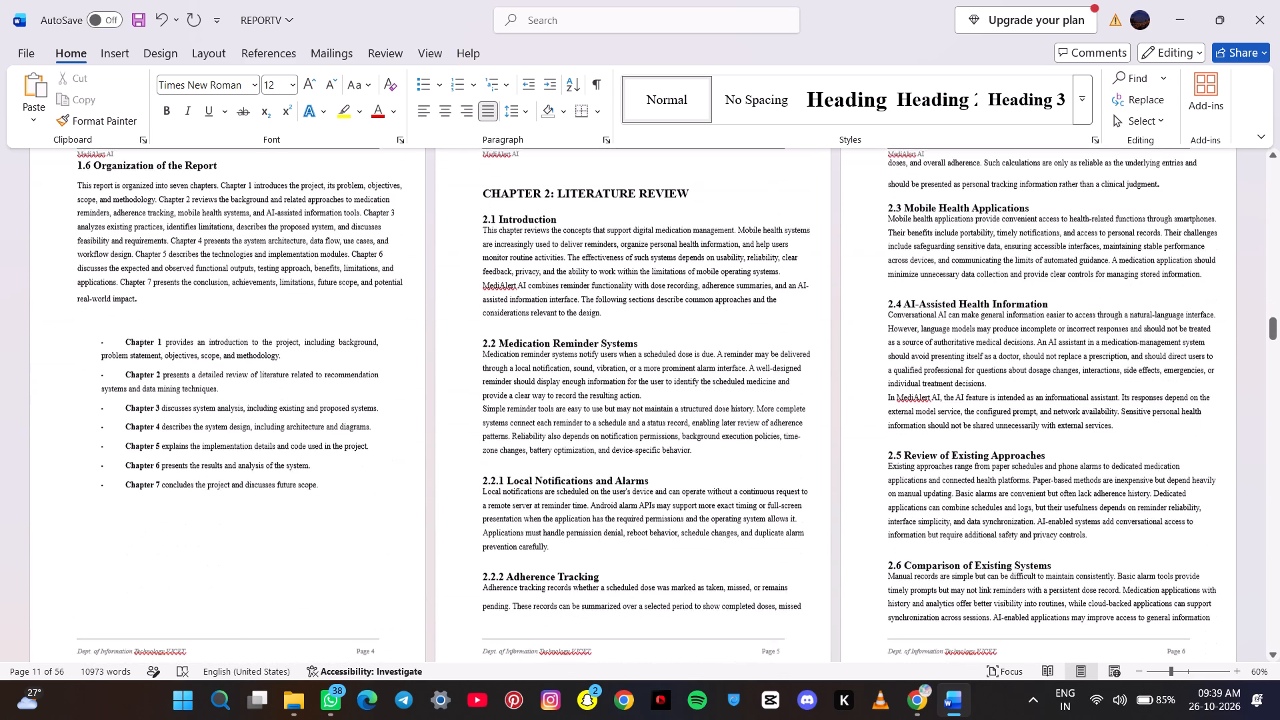
{"action": "scroll", "coordinate": [691, 333], "scroll_direction": "right", "scroll_amount": 1}
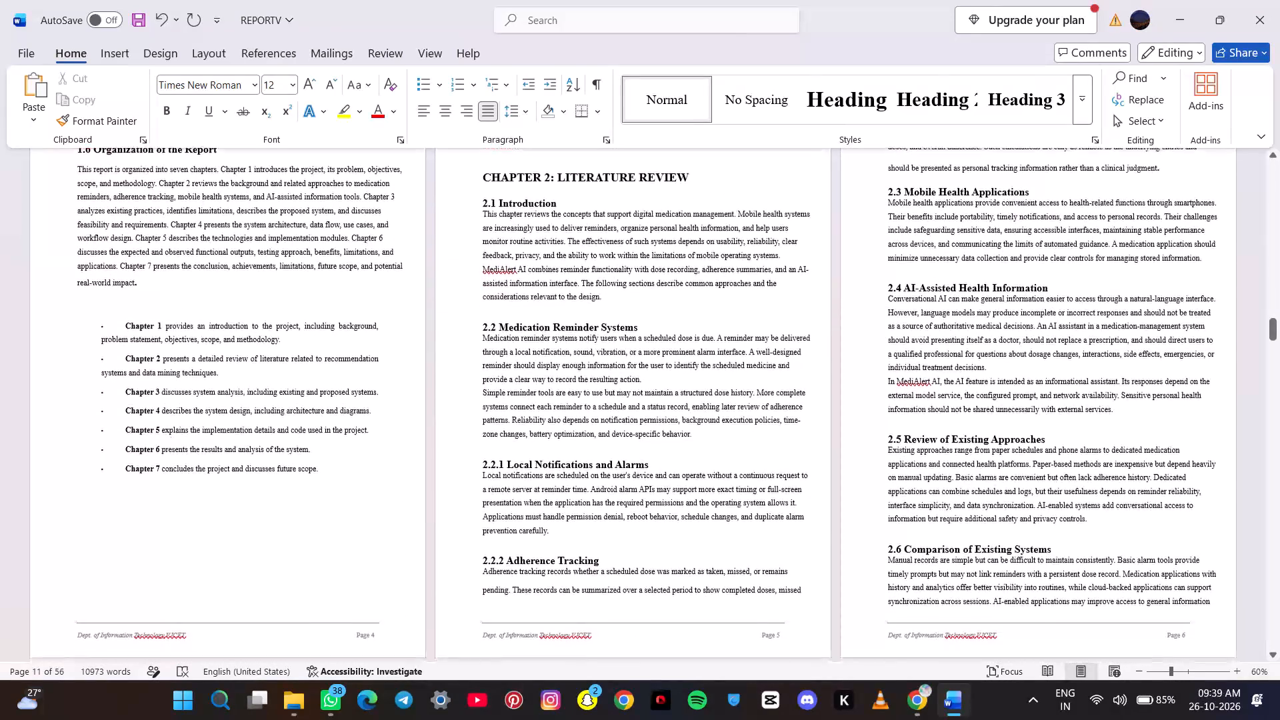
{"action": "scroll", "coordinate": [691, 333], "scroll_direction": "right", "scroll_amount": 1}
{"action": "scroll", "coordinate": [691, 333], "scroll_direction": "up", "scroll_amount": 5}
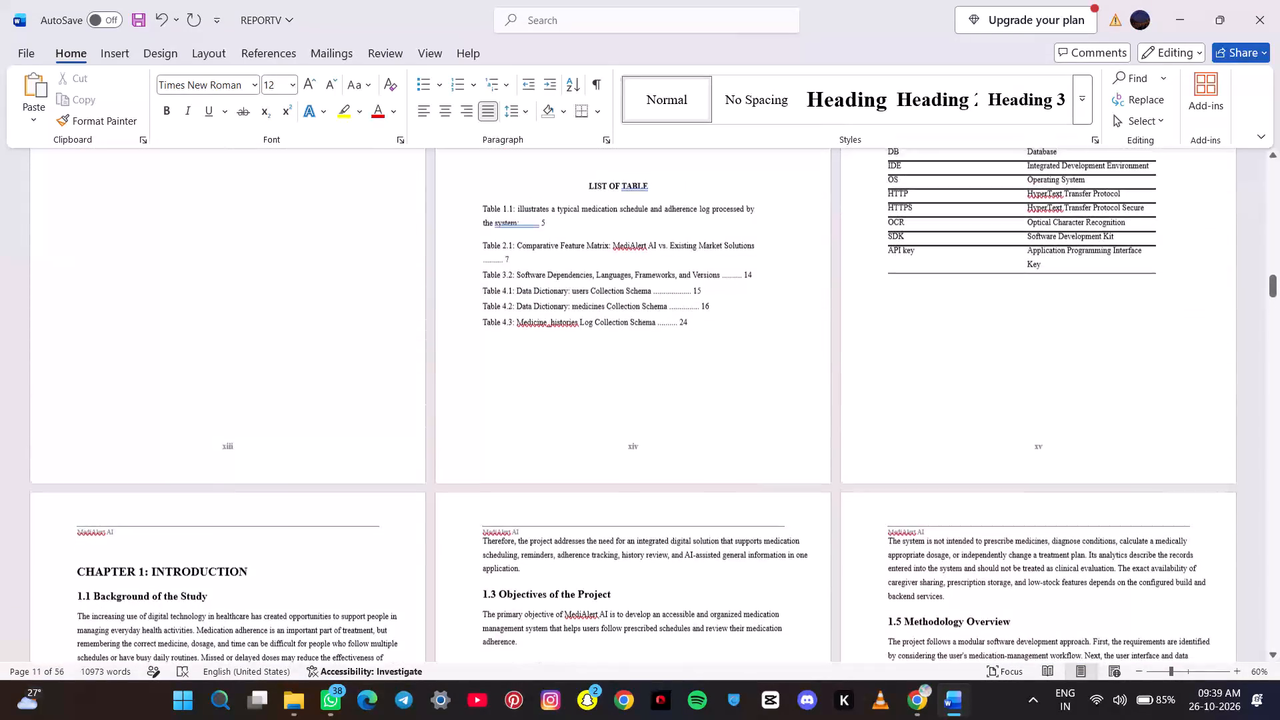
{"action": "scroll", "coordinate": [691, 333], "scroll_direction": "up", "scroll_amount": 5}
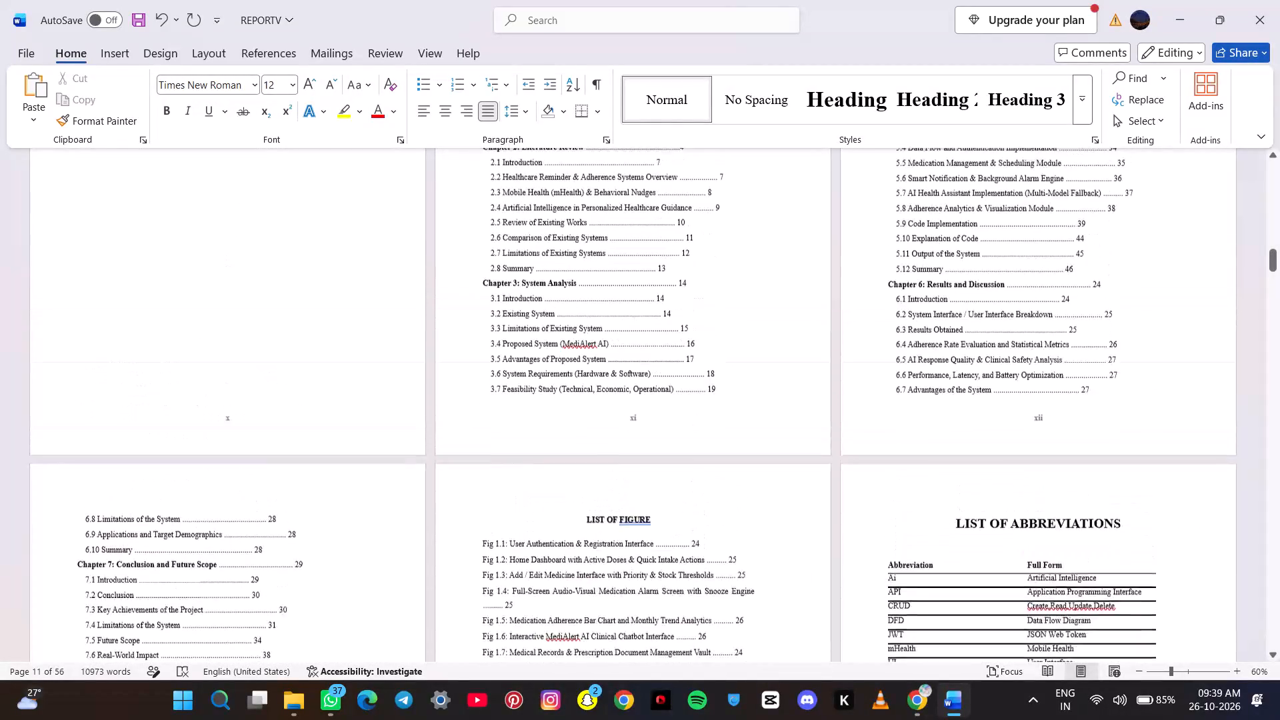
{"action": "scroll", "coordinate": [691, 333], "scroll_direction": "up", "scroll_amount": 1}
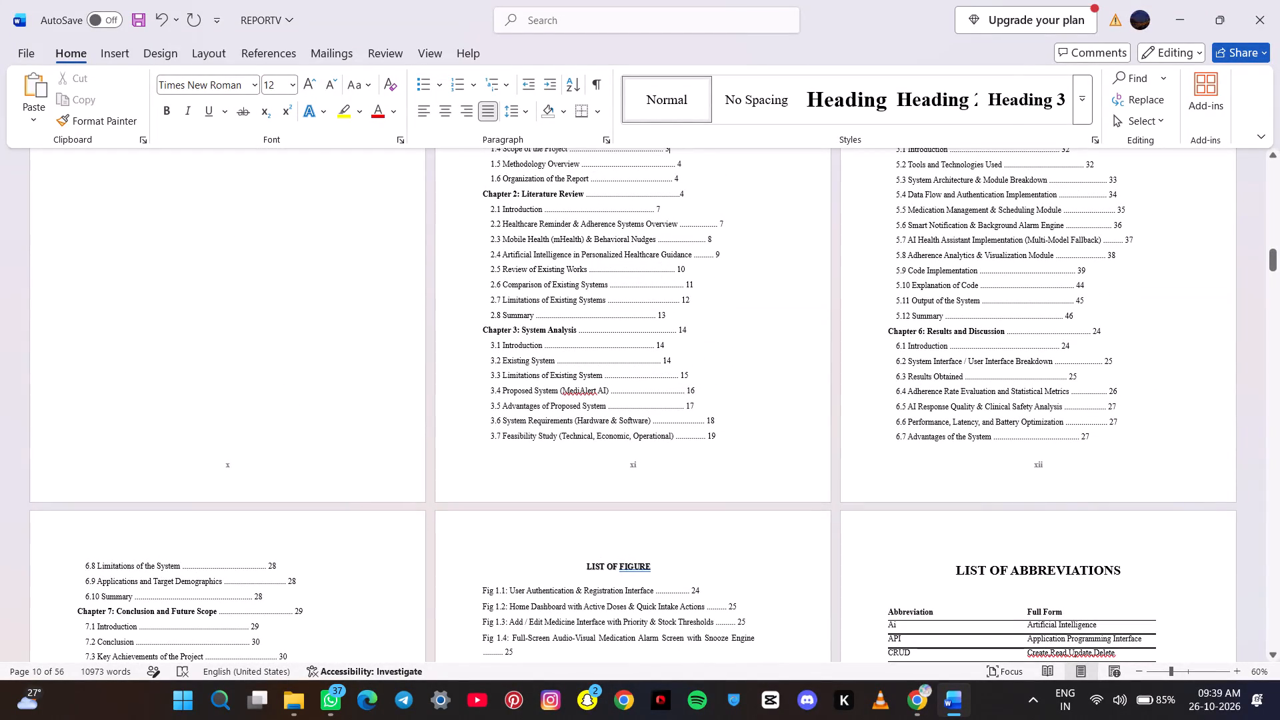
{"action": "left_click", "coordinate": [693, 194]}
{"action": "key", "text": "BackSpace"}
{"action": "key", "text": "5"}
Set the page numbers of the 2.1 Introduction and 2.2 Healthcare Reminder & Adherence Systems Overview contents entries to 5.
{"action": "key", "text": "Down"}
{"action": "key", "text": "BackSpace"}
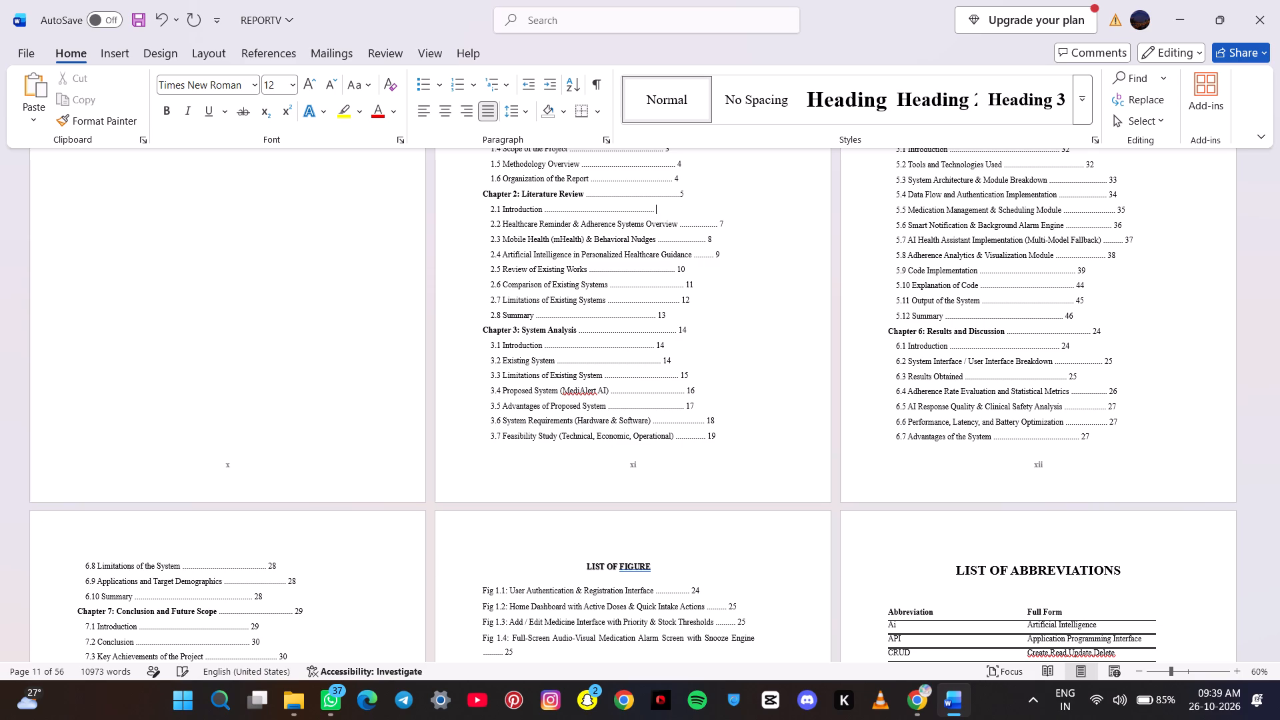
{"action": "key", "text": "5"}
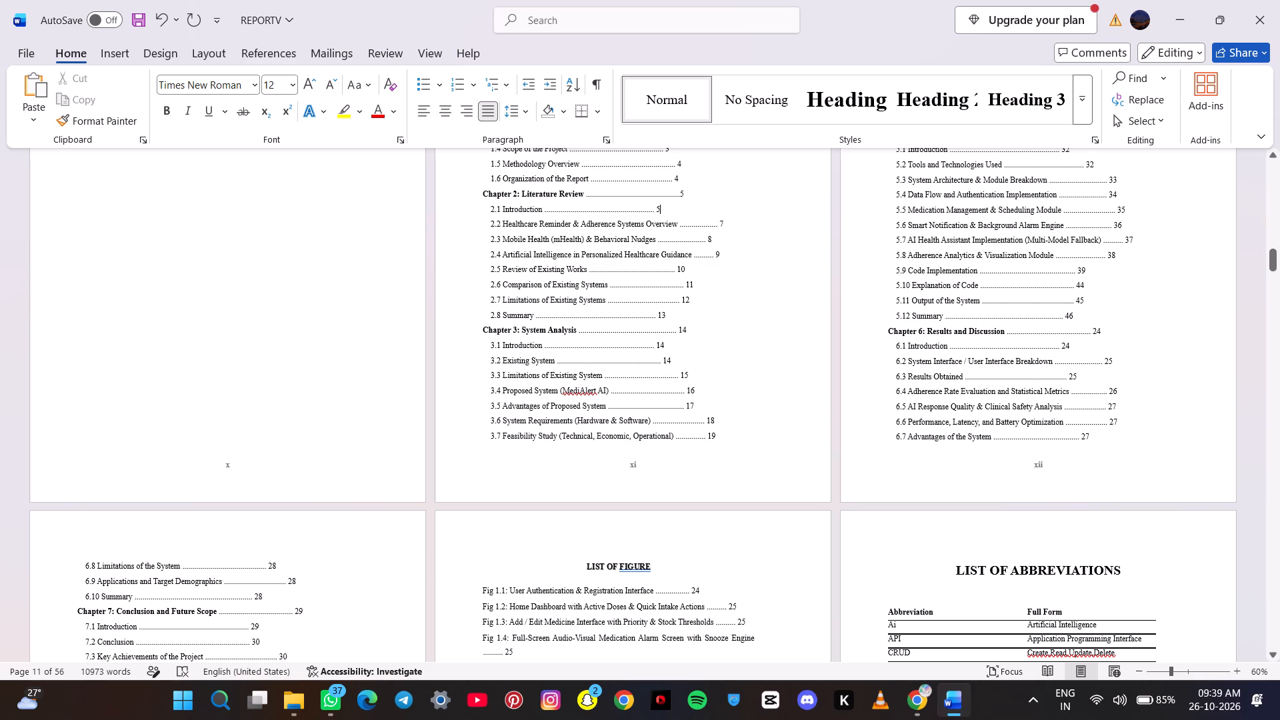
{"action": "left_click", "coordinate": [728, 220]}
{"action": "key", "text": "BackSpace"}
{"action": "key", "text": "5"}
Examine the Chapter 2 pages in the report body to find the page numbers of sections 2.3 to 2.8.
{"action": "scroll", "coordinate": [721, 240], "scroll_direction": "down", "scroll_amount": 8}
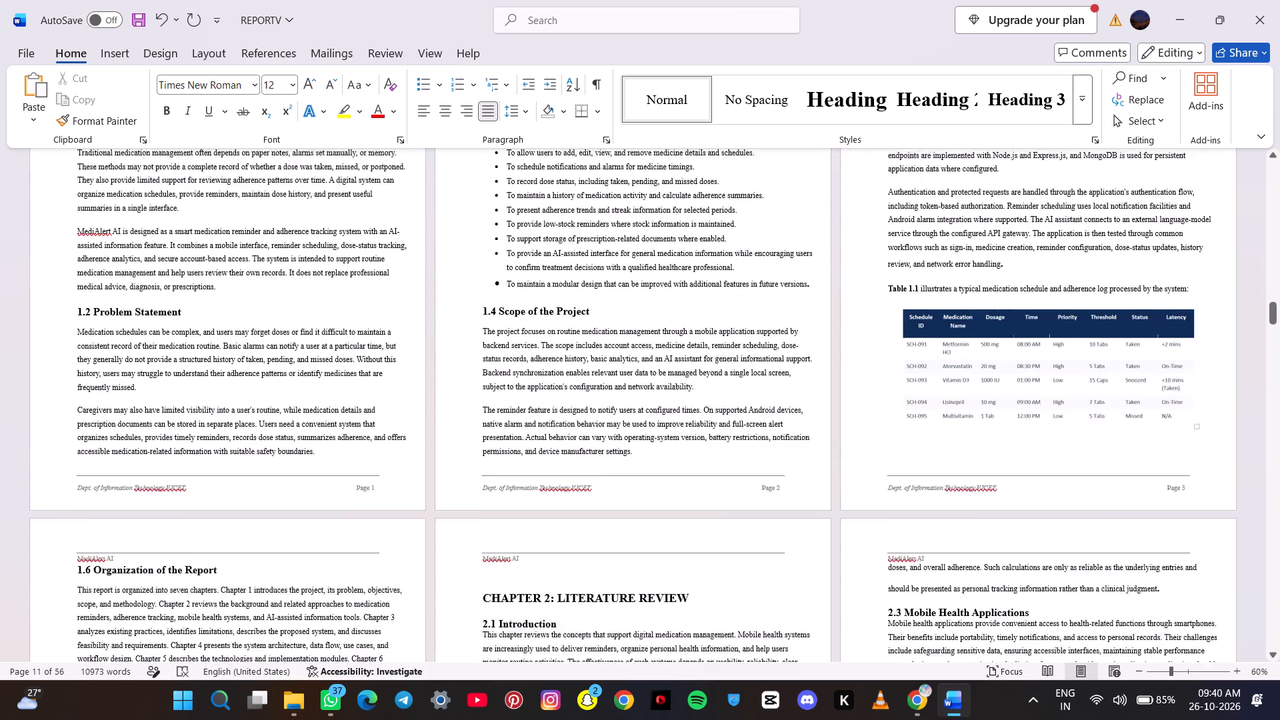
{"action": "scroll", "coordinate": [721, 240], "scroll_direction": "right", "scroll_amount": 3}
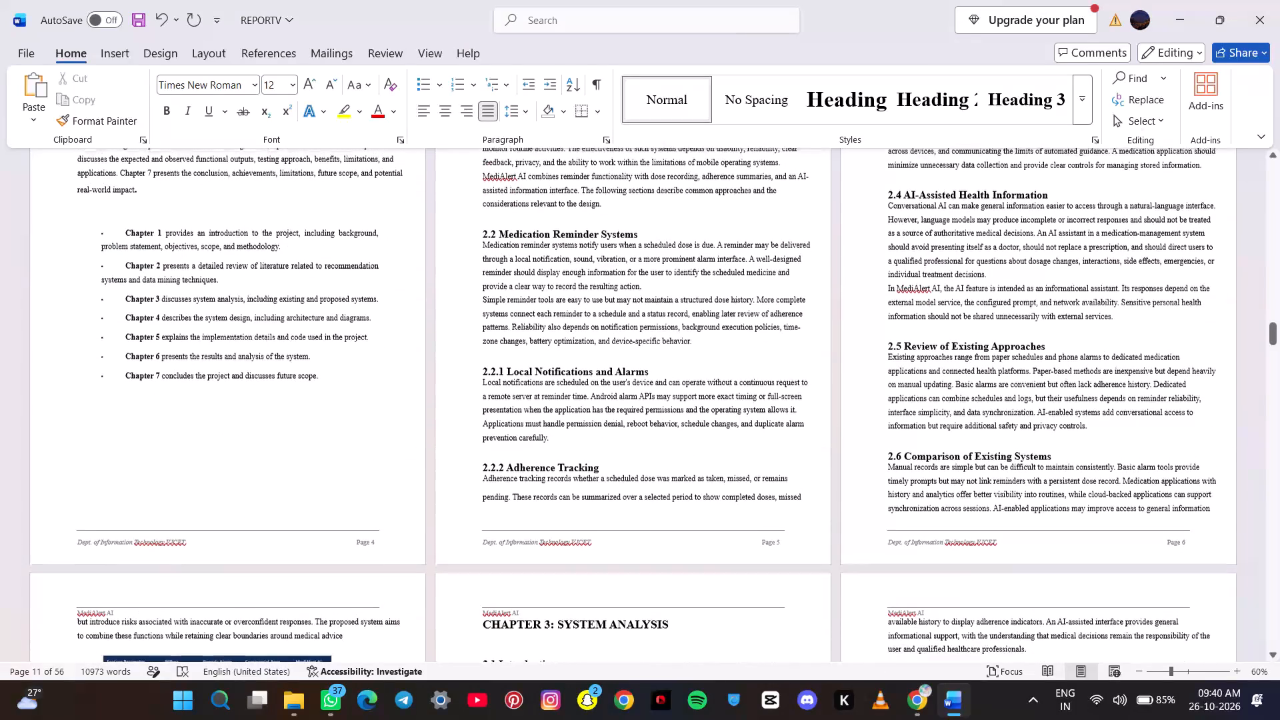
{"action": "scroll", "coordinate": [721, 240], "scroll_direction": "right", "scroll_amount": 2}
{"action": "scroll", "coordinate": [721, 240], "scroll_direction": "up", "scroll_amount": 1}
{"action": "scroll", "coordinate": [721, 240], "scroll_direction": "right", "scroll_amount": 2}
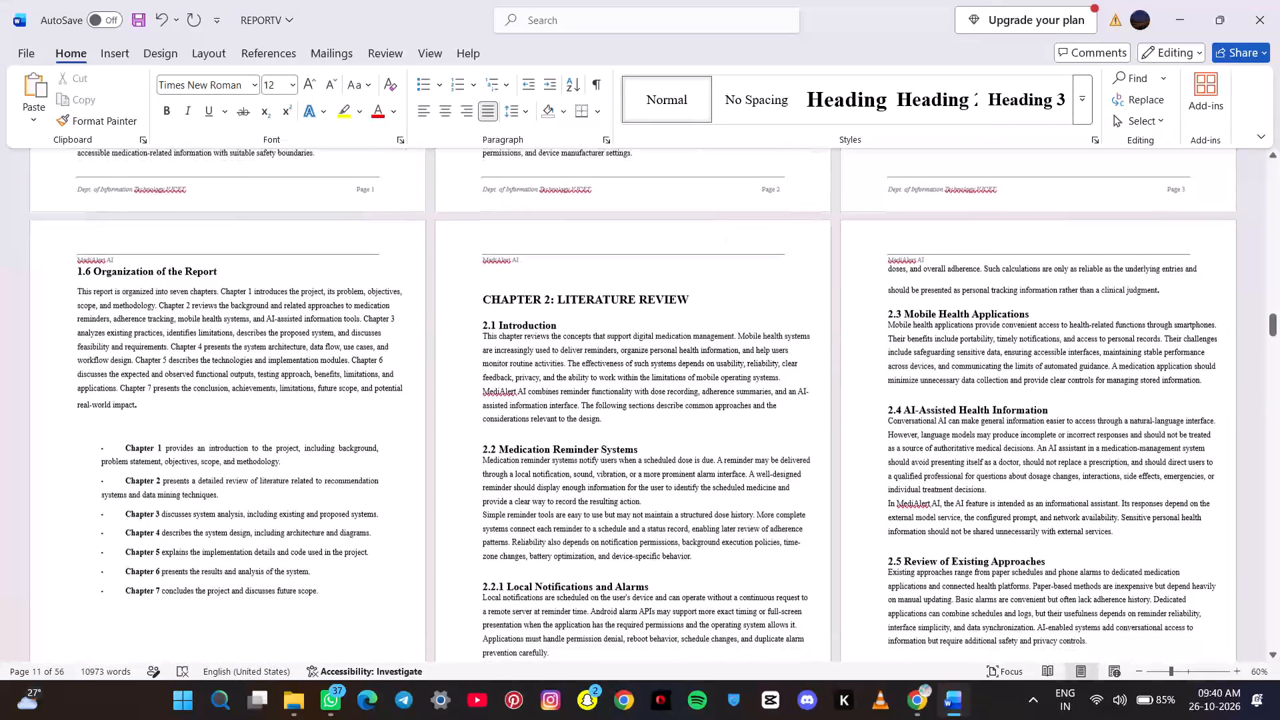
{"action": "scroll", "coordinate": [721, 240], "scroll_direction": "right", "scroll_amount": 1}
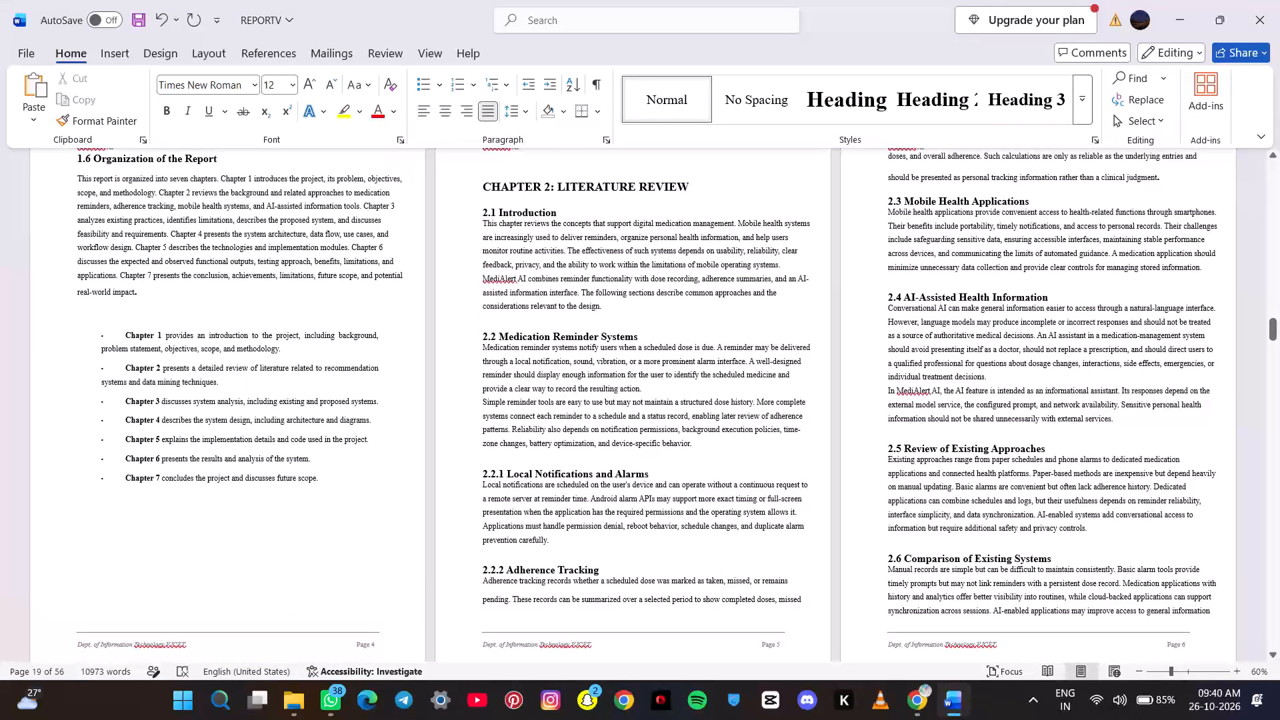
{"action": "scroll", "coordinate": [721, 240], "scroll_direction": "right", "scroll_amount": 1}
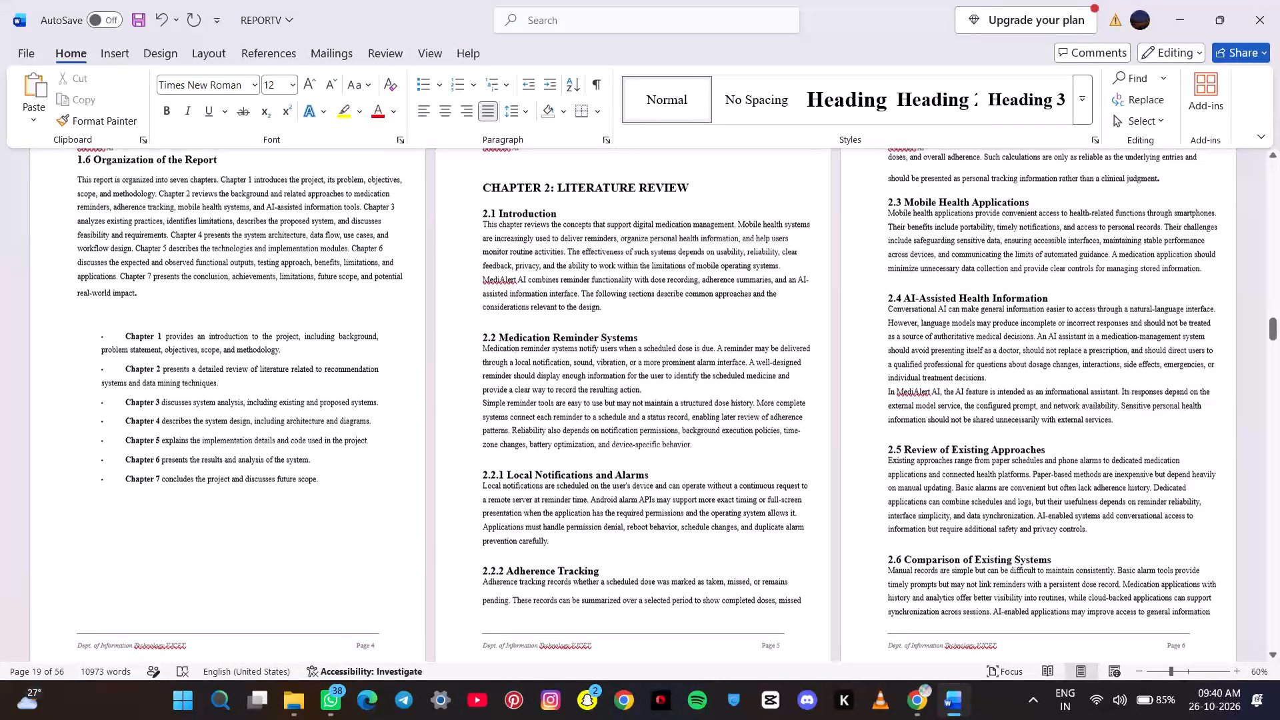
{"action": "scroll", "coordinate": [721, 240], "scroll_direction": "right", "scroll_amount": 1}
{"action": "scroll", "coordinate": [721, 240], "scroll_direction": "down", "scroll_amount": 1}
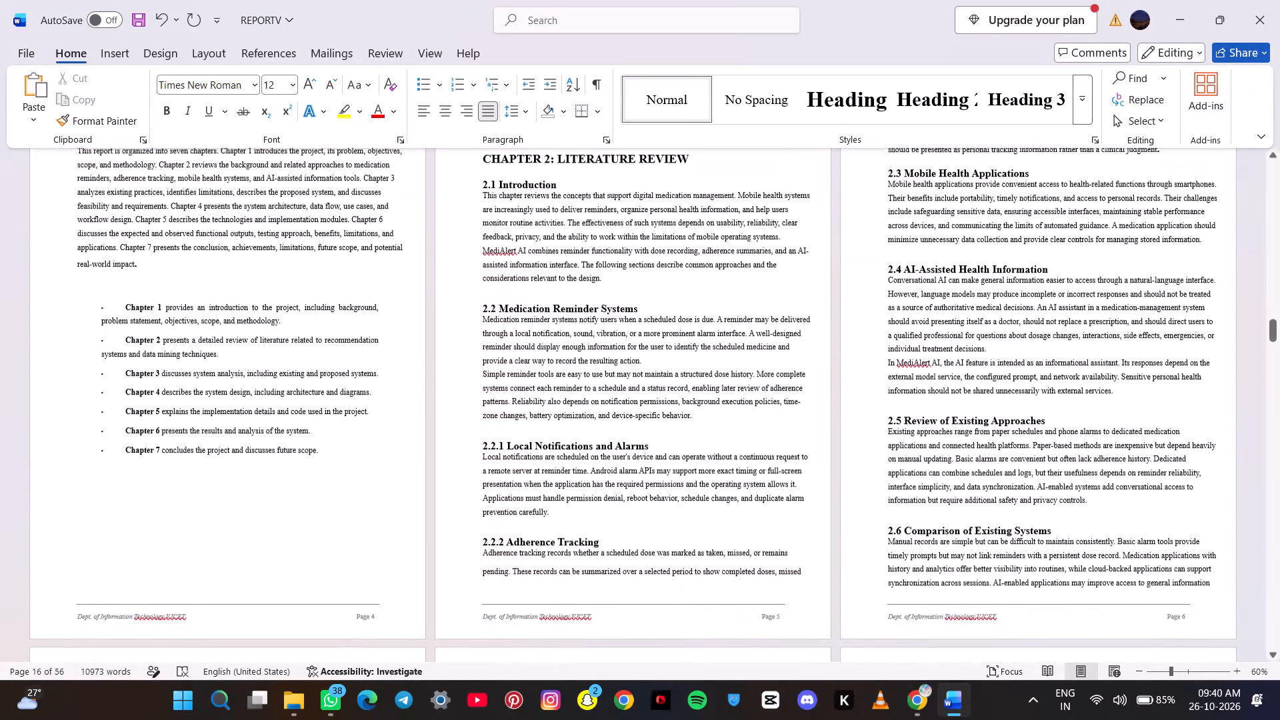
{"action": "scroll", "coordinate": [721, 240], "scroll_direction": "down", "scroll_amount": 1}
{"action": "scroll", "coordinate": [721, 240], "scroll_direction": "right", "scroll_amount": 1}
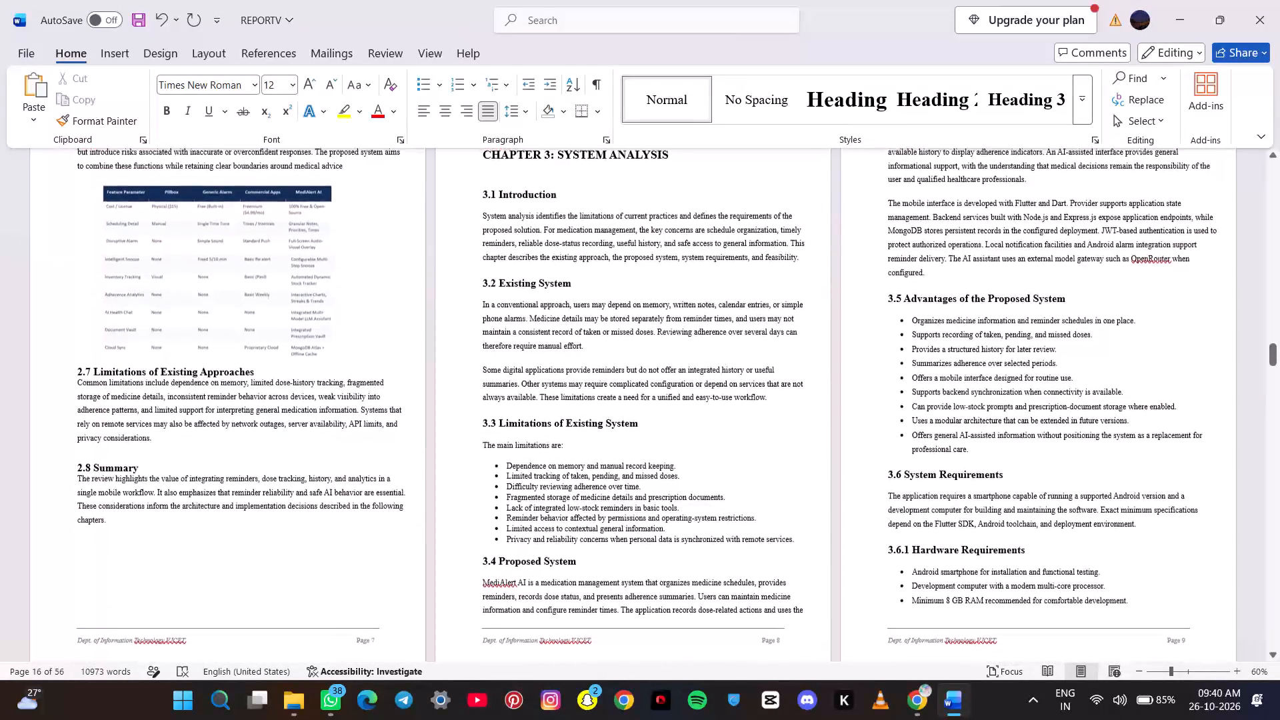
{"action": "scroll", "coordinate": [721, 240], "scroll_direction": "right", "scroll_amount": 2}
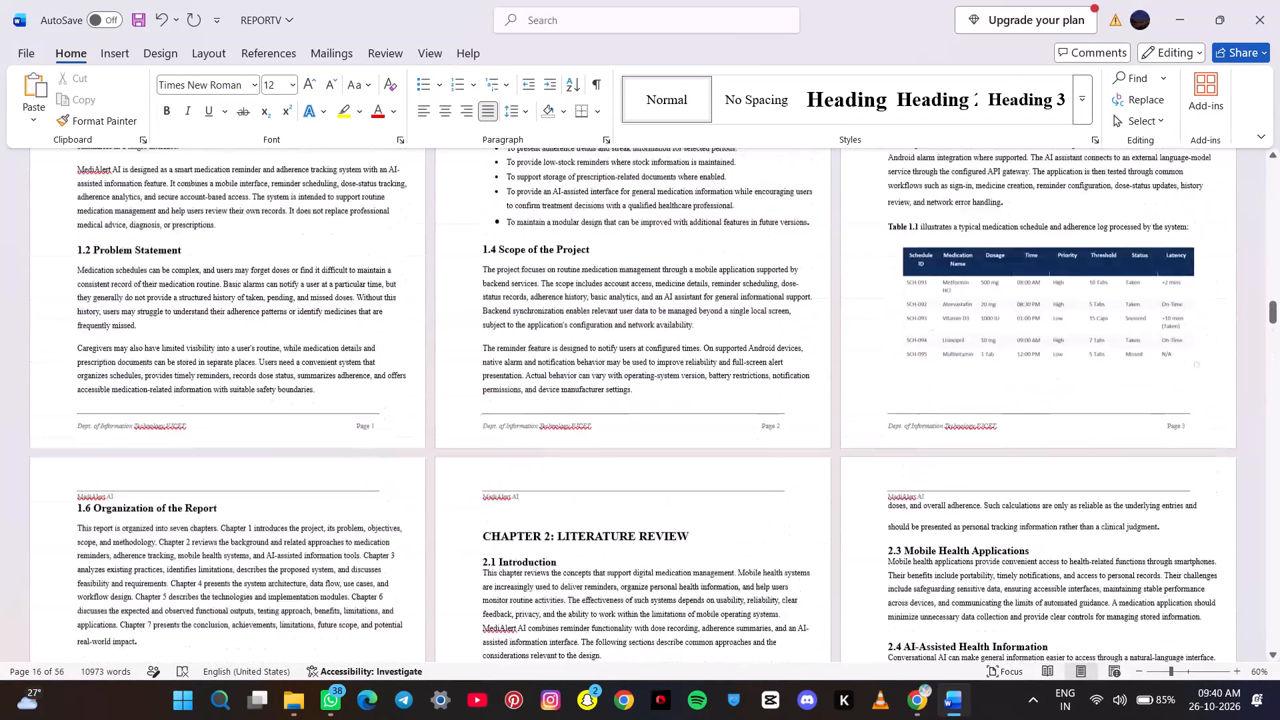
{"action": "scroll", "coordinate": [721, 240], "scroll_direction": "right", "scroll_amount": 1}
{"action": "scroll", "coordinate": [721, 240], "scroll_direction": "down", "scroll_amount": 4}
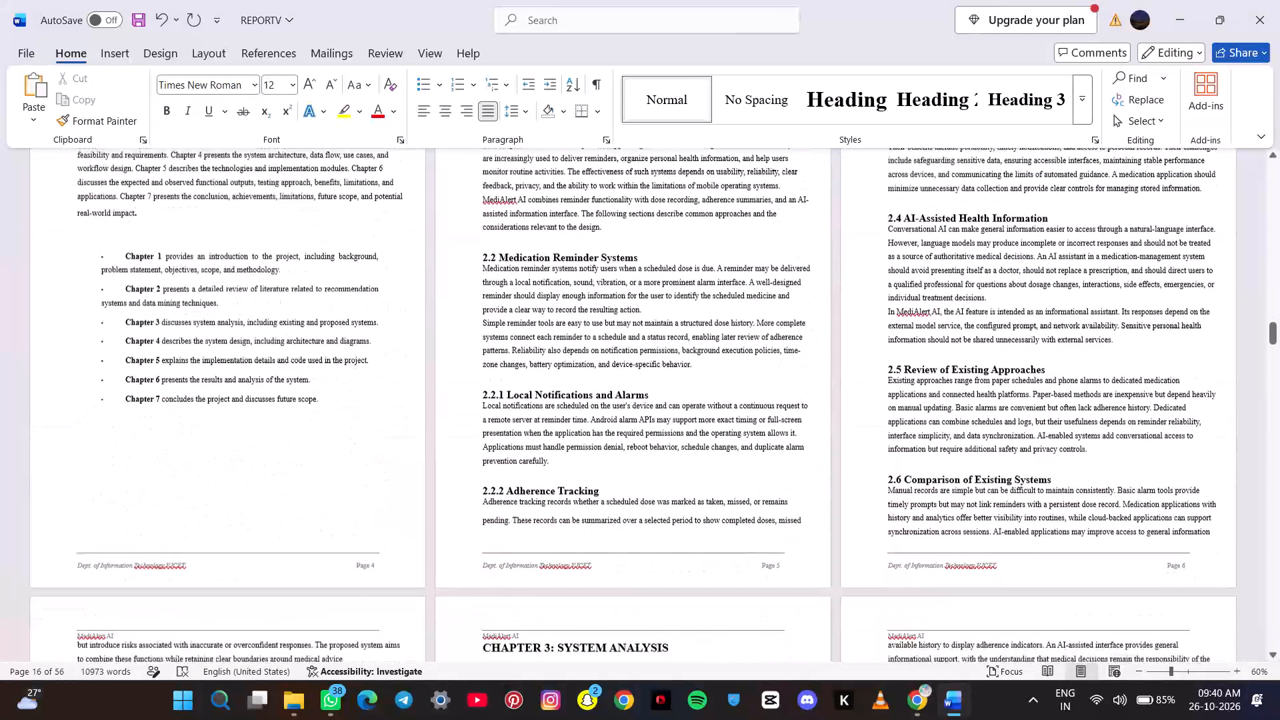
{"action": "scroll", "coordinate": [721, 240], "scroll_direction": "down", "scroll_amount": 2}
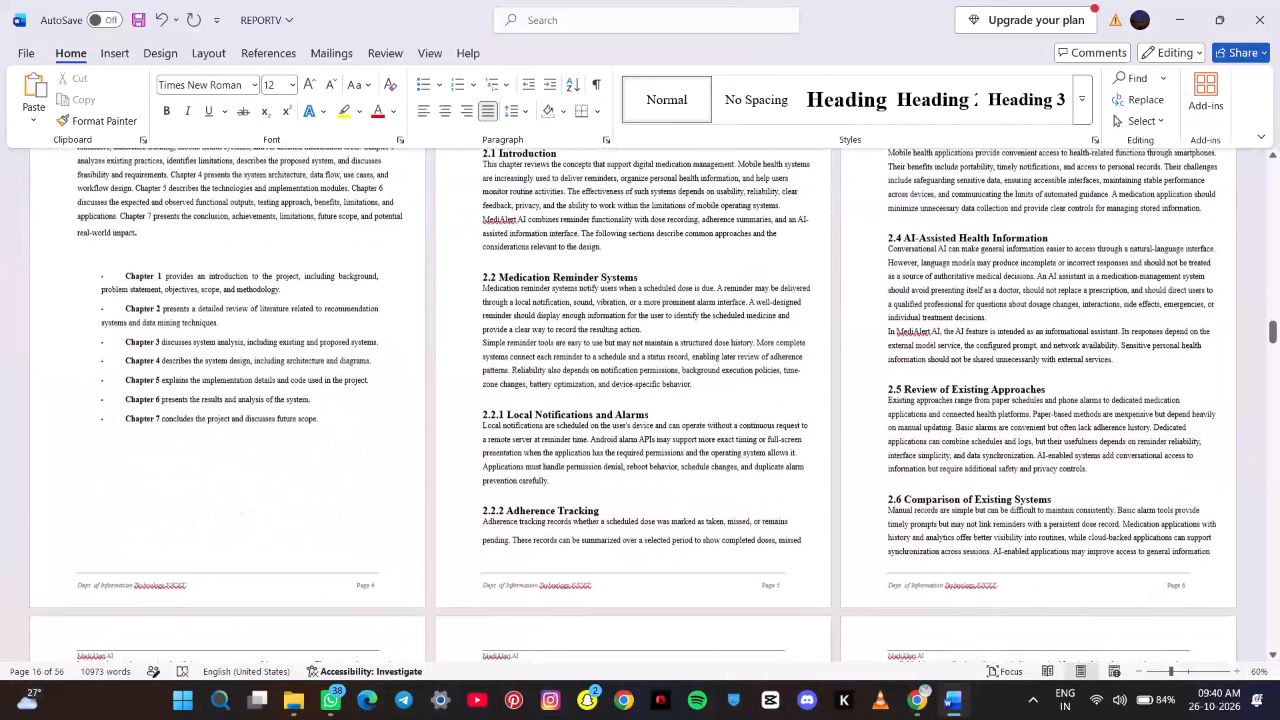
{"action": "scroll", "coordinate": [721, 240], "scroll_direction": "down", "scroll_amount": 2}
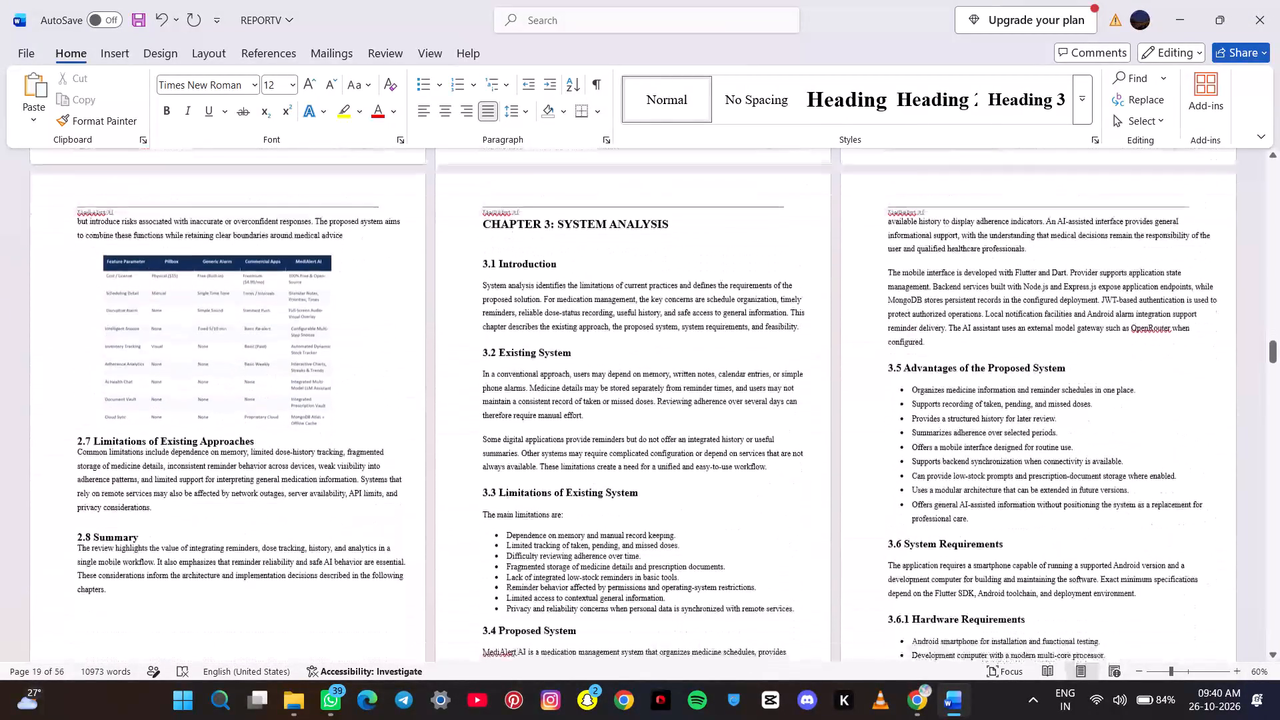
{"action": "scroll", "coordinate": [721, 243], "scroll_direction": "up", "scroll_amount": 11}
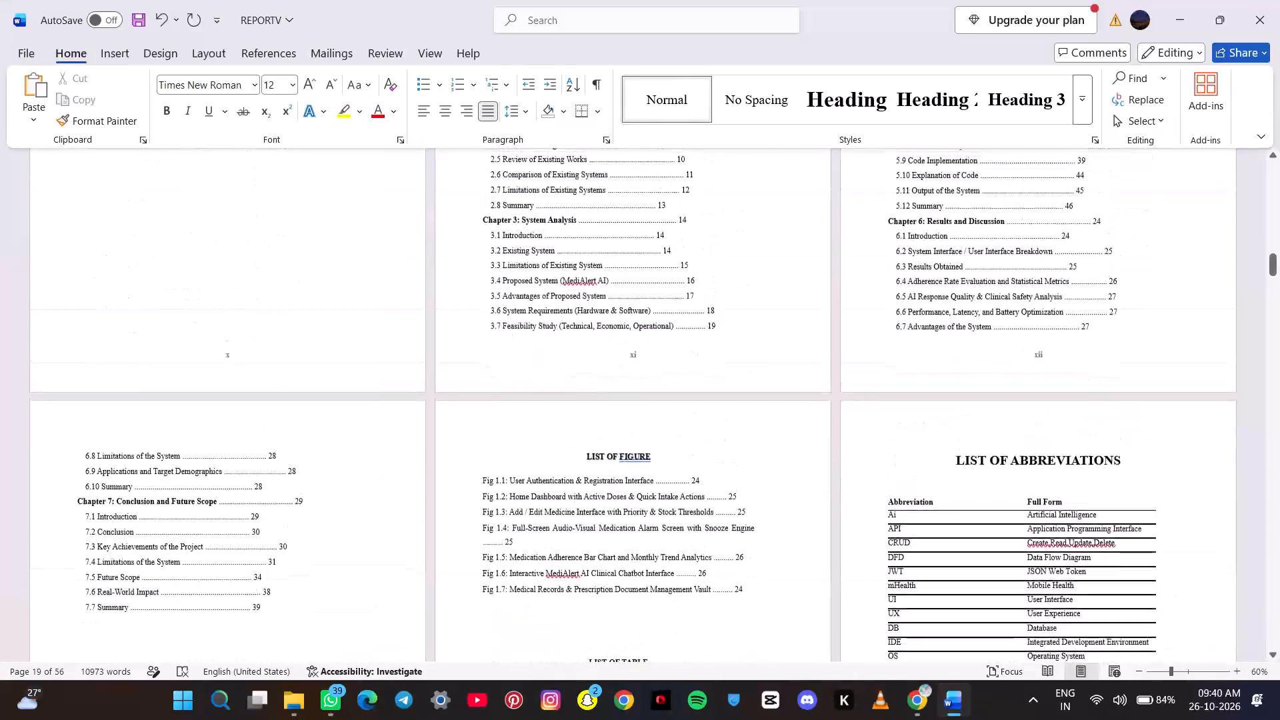
{"action": "scroll", "coordinate": [721, 243], "scroll_direction": "up", "scroll_amount": 3}
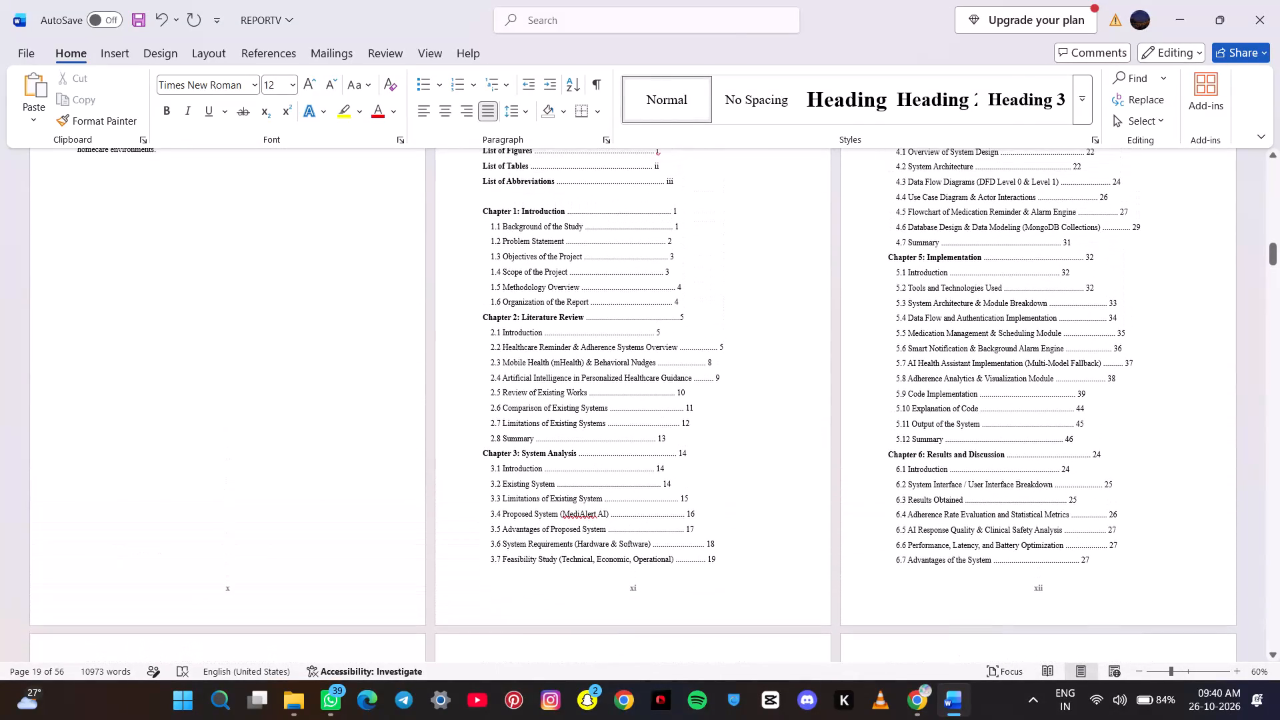
Set the page numbers of the 2.3 Mobile Health and 2.4 Artificial Intelligence in Personalized Healthcare Guidance contents entries to 5.
{"action": "left_click", "coordinate": [737, 364]}
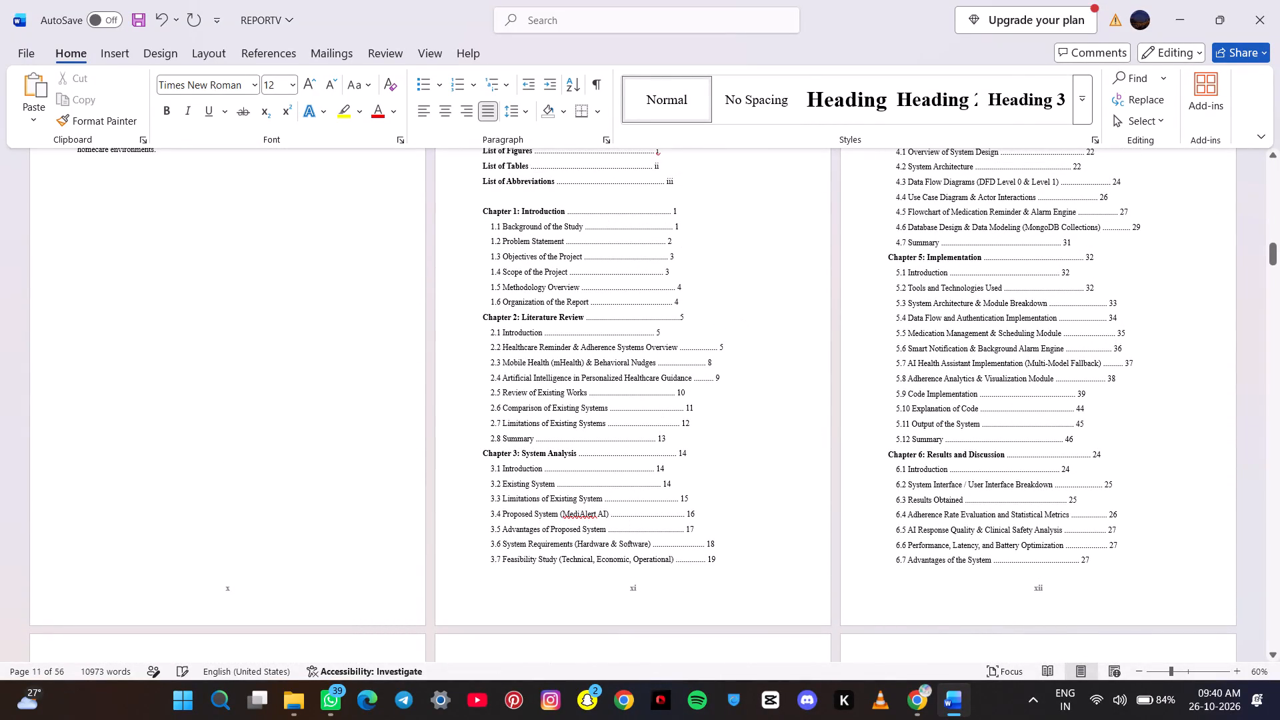
{"action": "key", "text": "BackSpace"}
{"action": "key", "text": "5"}
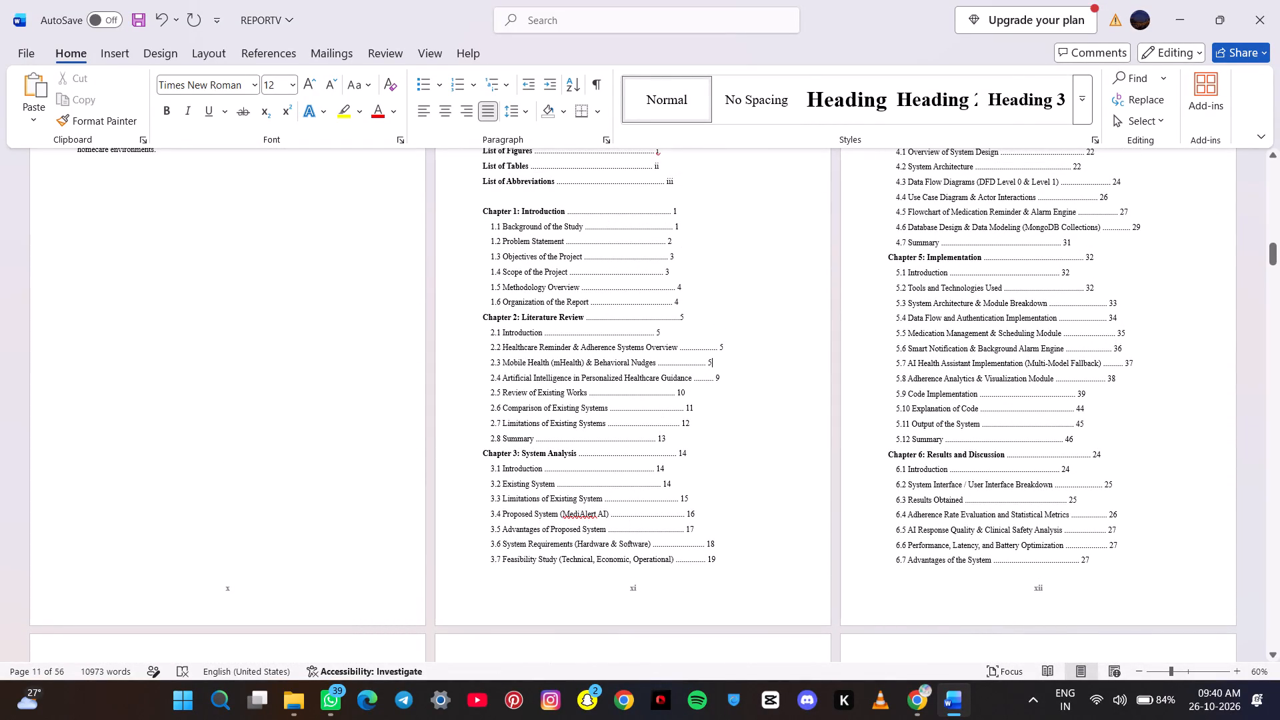
{"action": "left_click", "coordinate": [747, 383]}
{"action": "key", "text": "BackSpace"}
{"action": "key", "text": "5"}
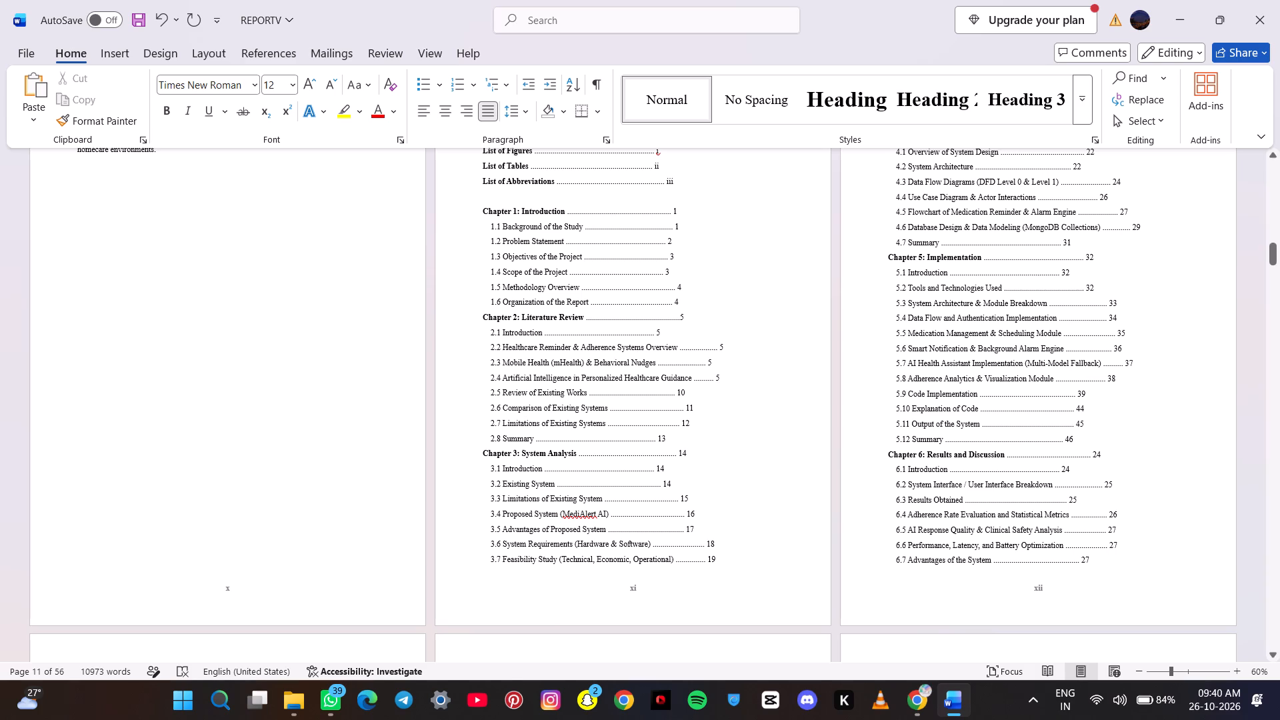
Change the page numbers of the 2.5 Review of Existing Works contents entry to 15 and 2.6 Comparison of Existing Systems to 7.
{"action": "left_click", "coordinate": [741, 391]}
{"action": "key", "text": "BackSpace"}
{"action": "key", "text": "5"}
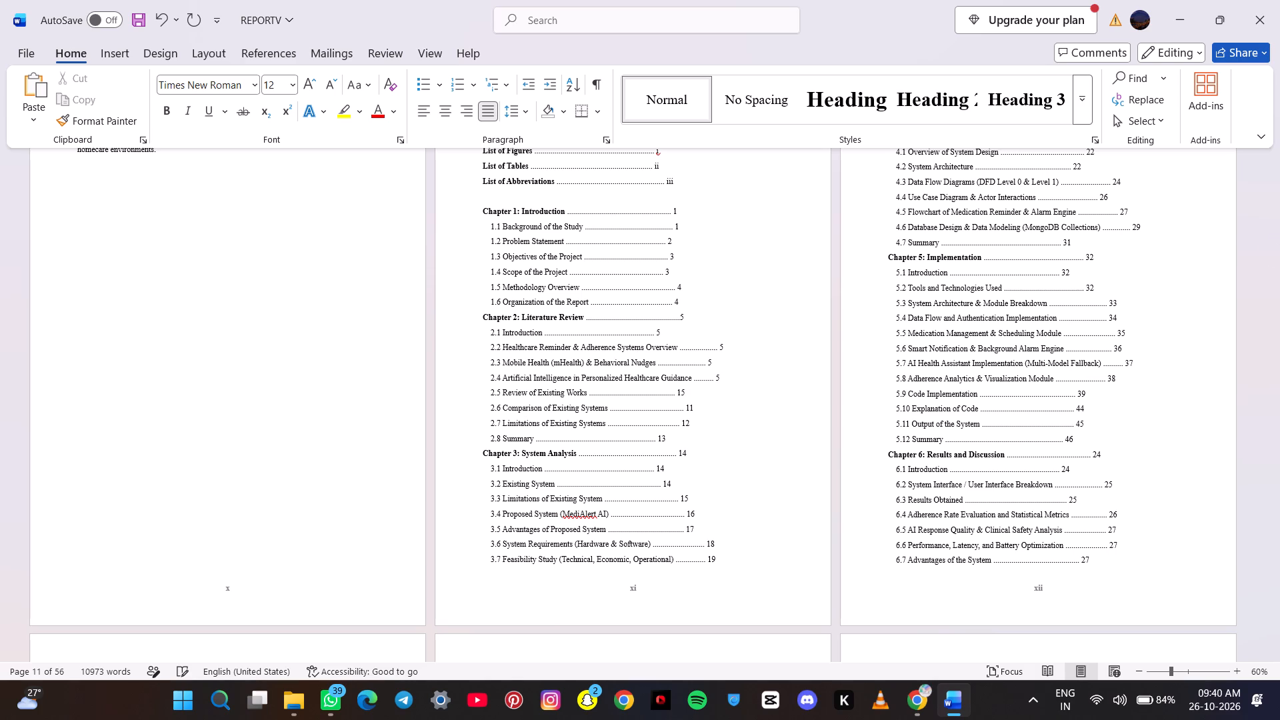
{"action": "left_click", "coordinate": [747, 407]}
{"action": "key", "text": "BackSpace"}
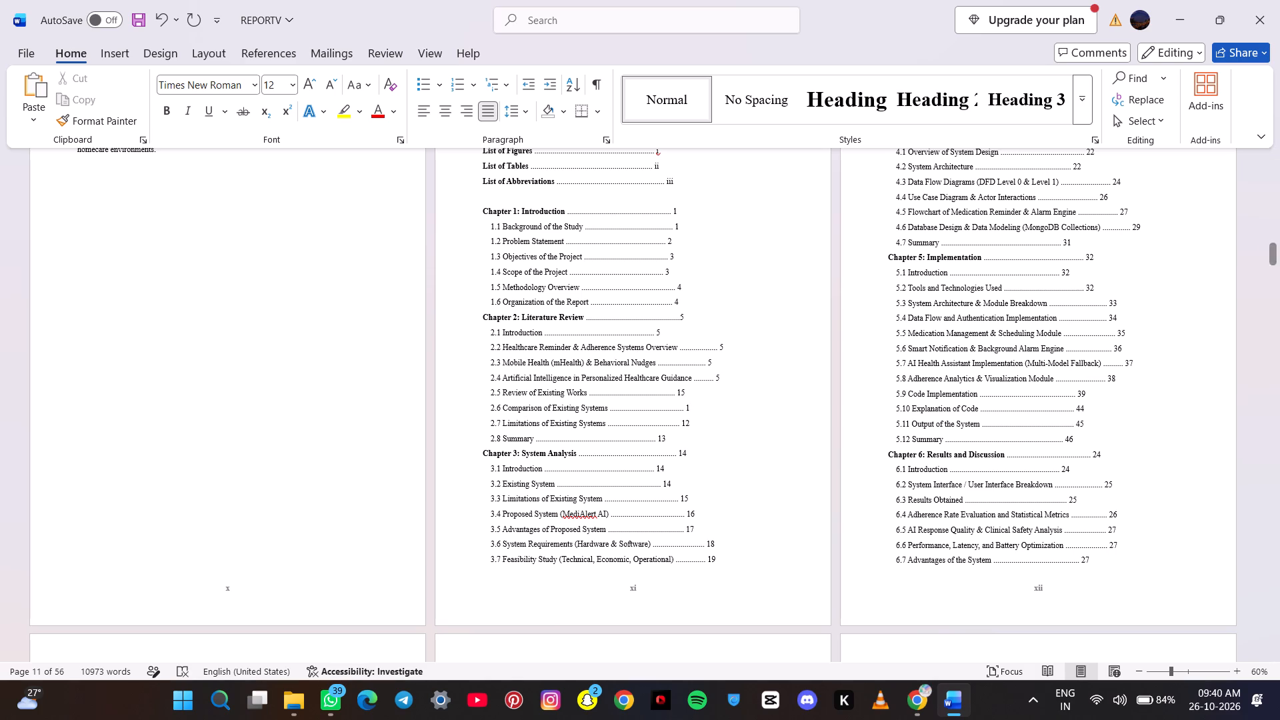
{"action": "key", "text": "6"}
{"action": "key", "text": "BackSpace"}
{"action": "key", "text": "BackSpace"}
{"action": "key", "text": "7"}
Correct the page numbers of the 2.5 Review of Existing Works contents entry to 5 and 2.6 Comparison of Existing Systems to 6.
{"action": "left_click", "coordinate": [726, 388]}
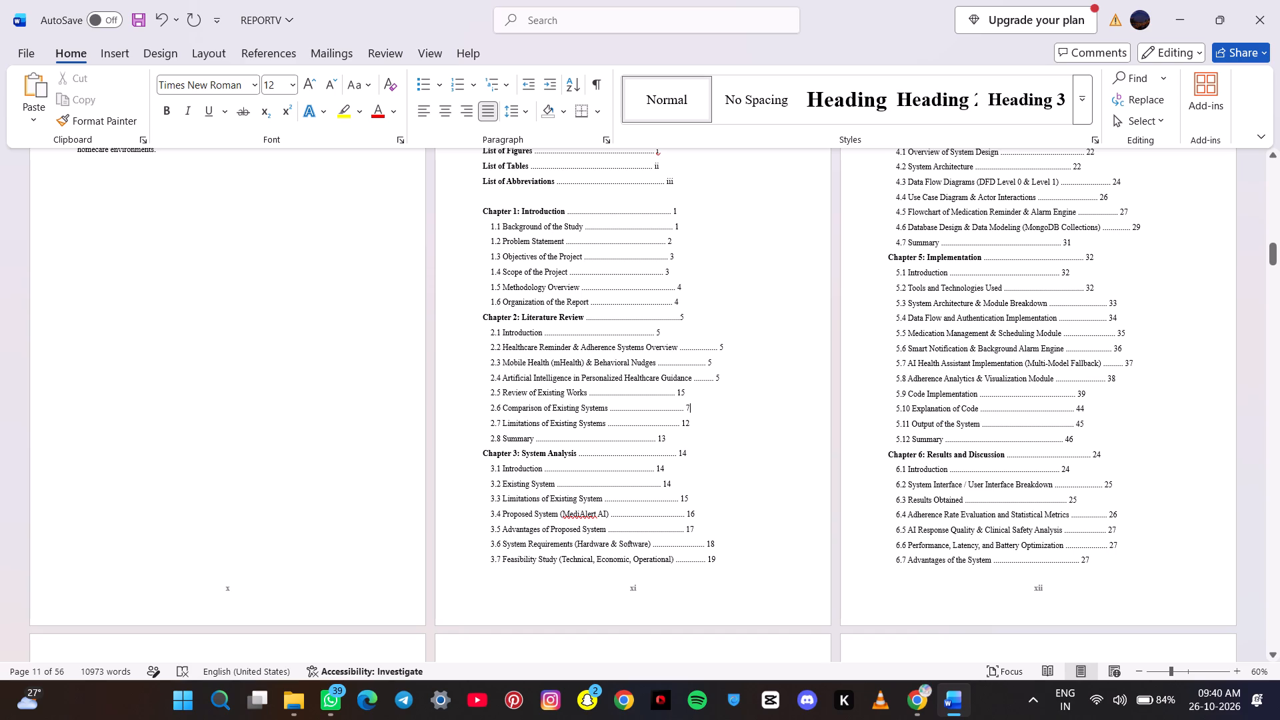
{"action": "key", "text": "BackSpace"}
{"action": "key", "text": "BackSpace"}
{"action": "key", "text": "5"}
{"action": "left_click", "coordinate": [698, 410]}
{"action": "key", "text": "BackSpace"}
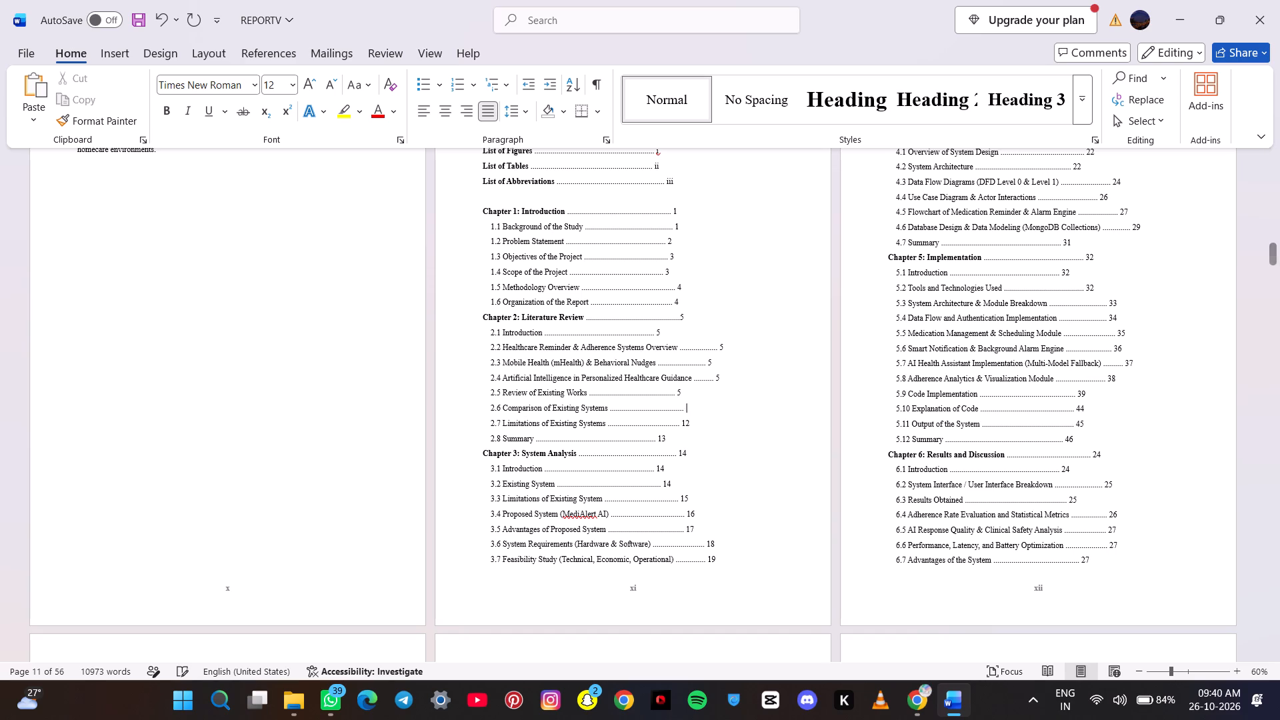
{"action": "key", "text": "6"}
Set the page number of the 2.7 Limitations of Existing Systems contents entry to 7.
{"action": "left_click", "coordinate": [699, 420]}
{"action": "key", "text": "BackSpace"}
{"action": "key", "text": "BackSpace"}
{"action": "key", "text": "7"}
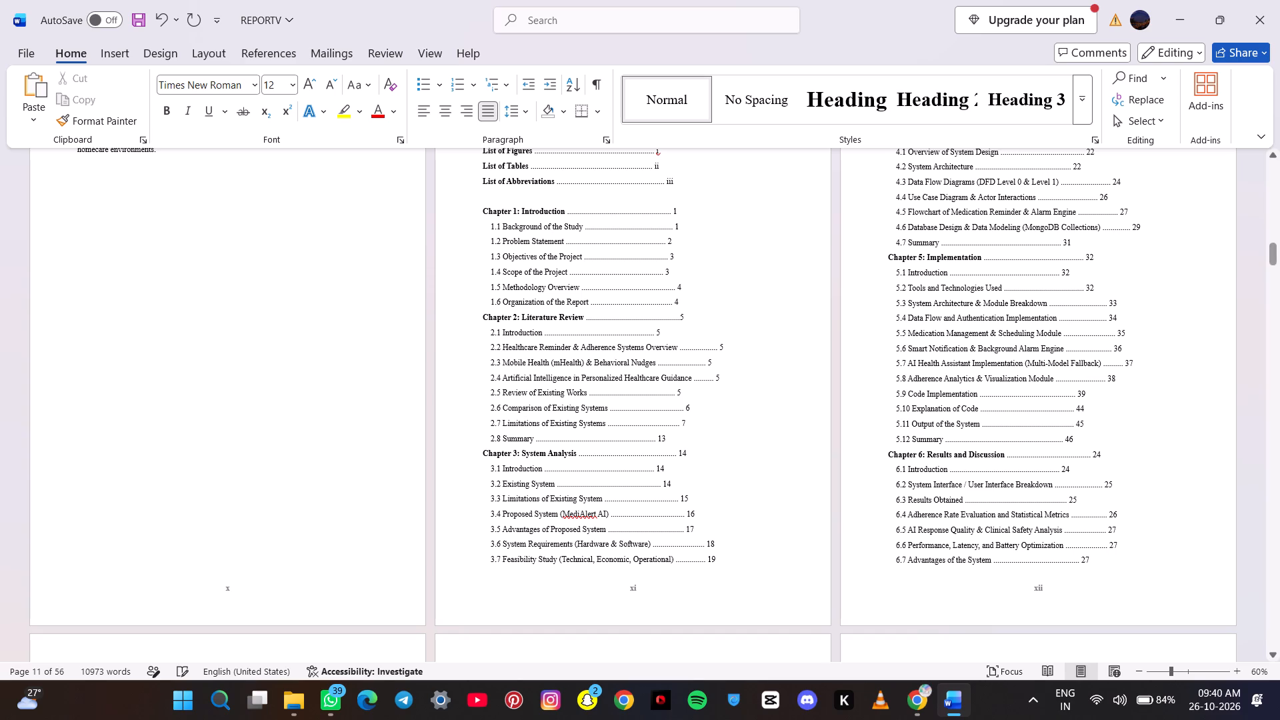
Re-enter page number 7 for the 2.7 Limitations of Existing Systems contents entry and set 2.8 Summary to 7.
{"action": "left_click", "coordinate": [688, 431]}
{"action": "key", "text": "BackSpace"}
{"action": "key", "text": "7"}
{"action": "key", "text": "Down"}
{"action": "key", "text": "BackSpace"}
{"action": "key", "text": "BackSpace"}
{"action": "key", "text": "7"}
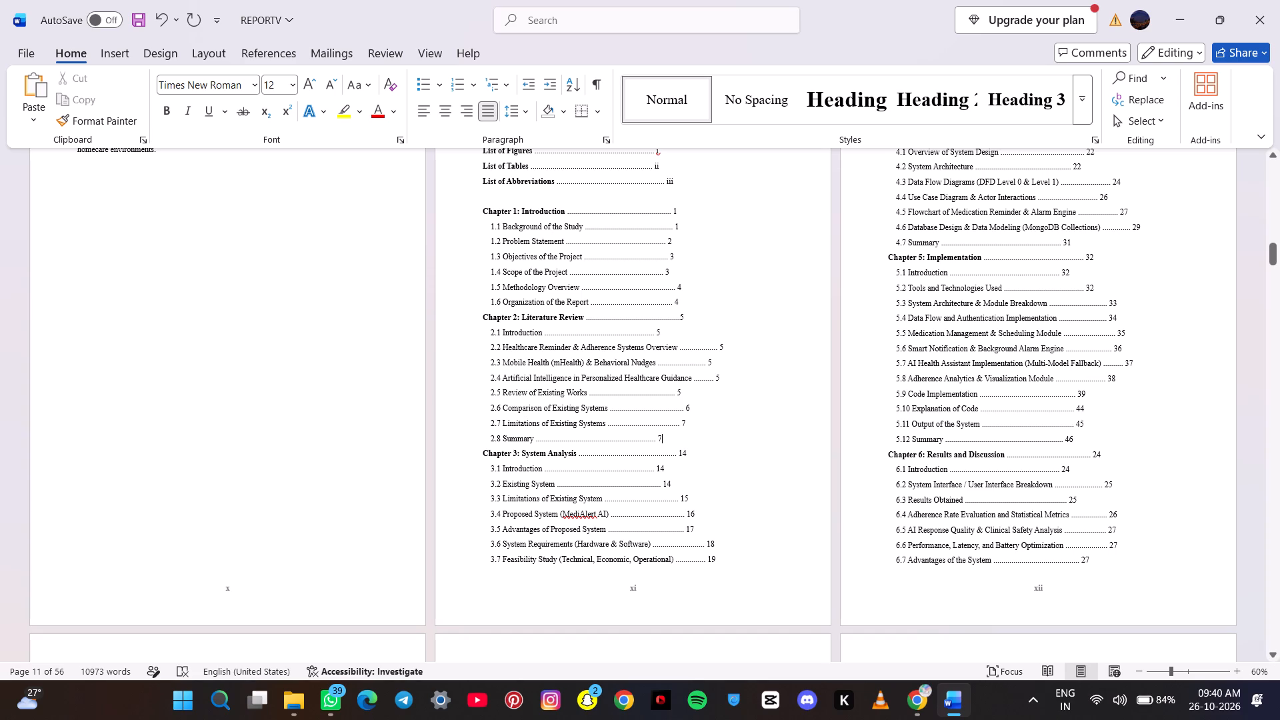
Set the page number of the Chapter 3: System Analysis contents entry to 8.
{"action": "left_click", "coordinate": [691, 459]}
{"action": "key", "text": "BackSpace"}
{"action": "key", "text": "BackSpace"}
{"action": "key", "text": "8"}
Examine the Chapter 3 pages in the report body to find the page on which each section starts.
{"action": "scroll", "coordinate": [691, 459], "scroll_direction": "down", "scroll_amount": 9}
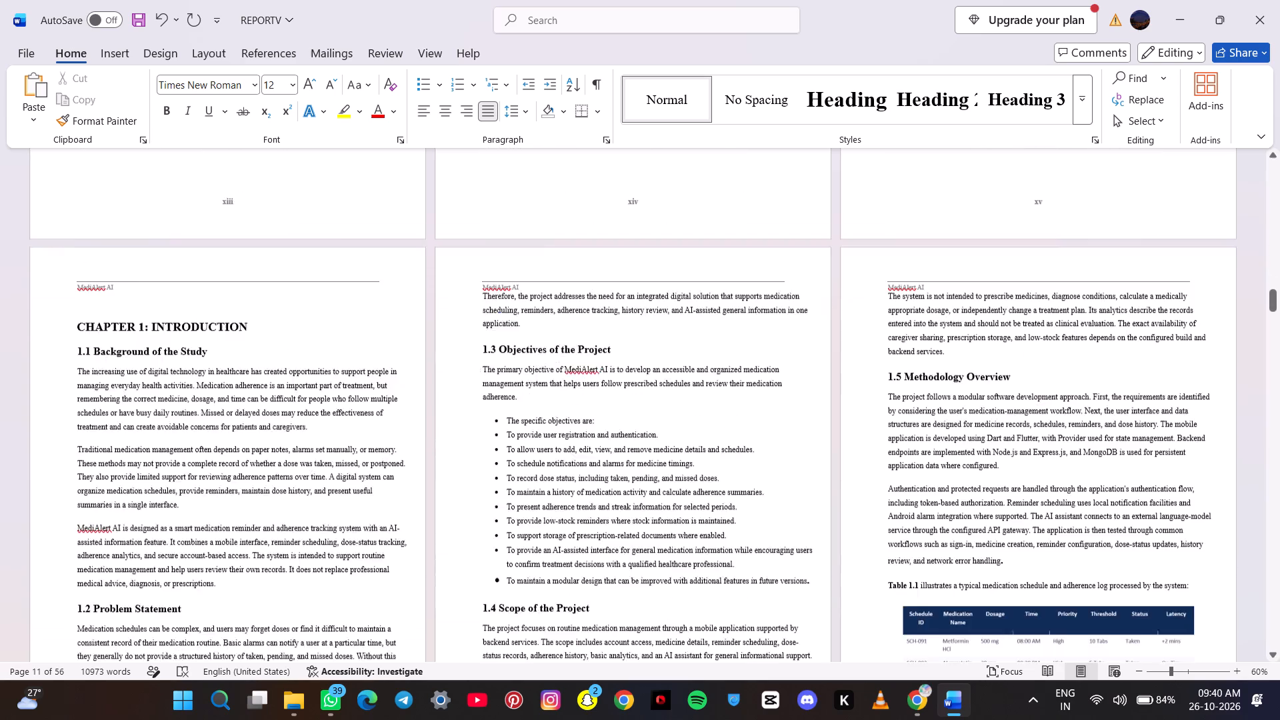
{"action": "scroll", "coordinate": [691, 459], "scroll_direction": "down", "scroll_amount": 2}
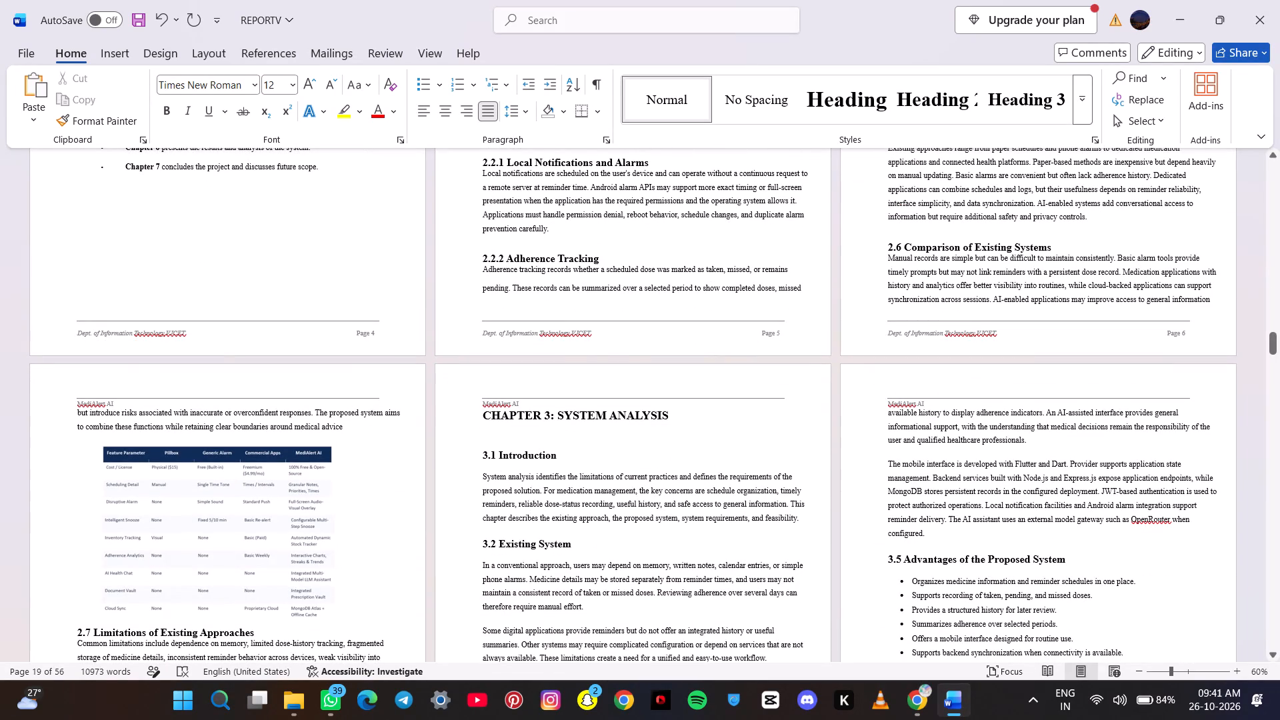
{"action": "scroll", "coordinate": [815, 452], "scroll_direction": "down", "scroll_amount": 1}
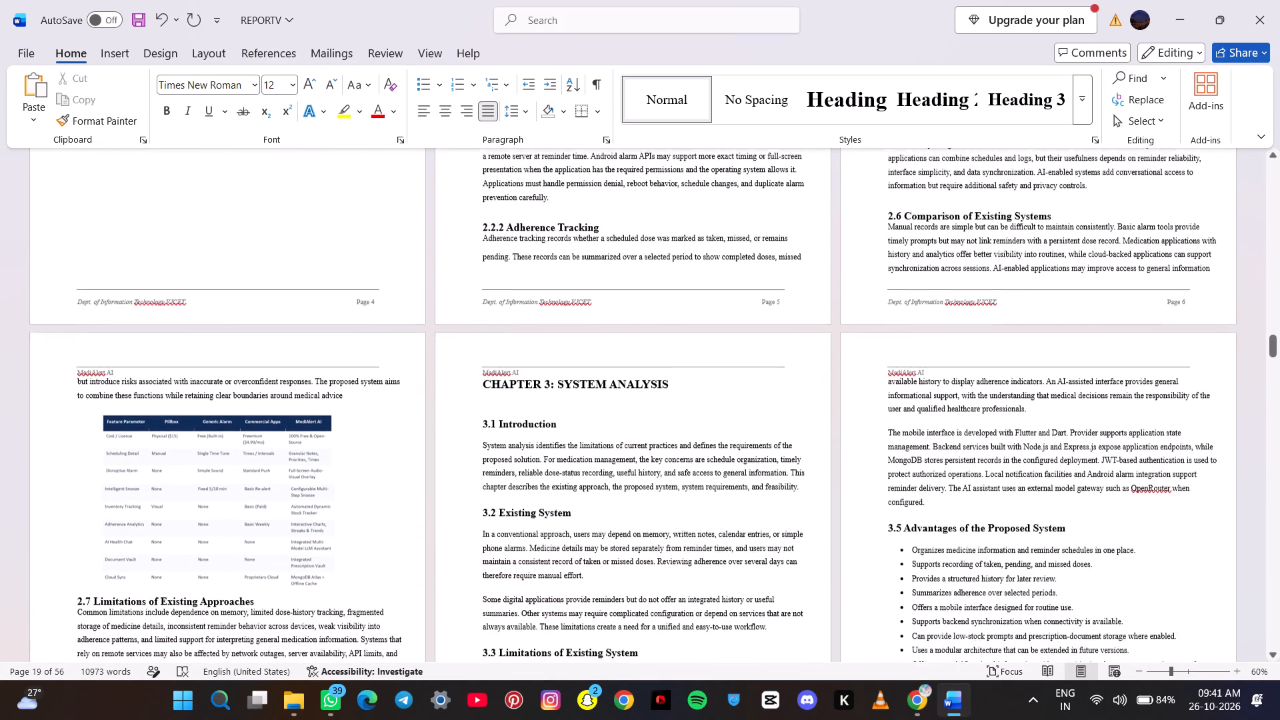
{"action": "scroll", "coordinate": [815, 452], "scroll_direction": "down", "scroll_amount": 3}
{"action": "scroll", "coordinate": [815, 452], "scroll_direction": "up", "scroll_amount": 2}
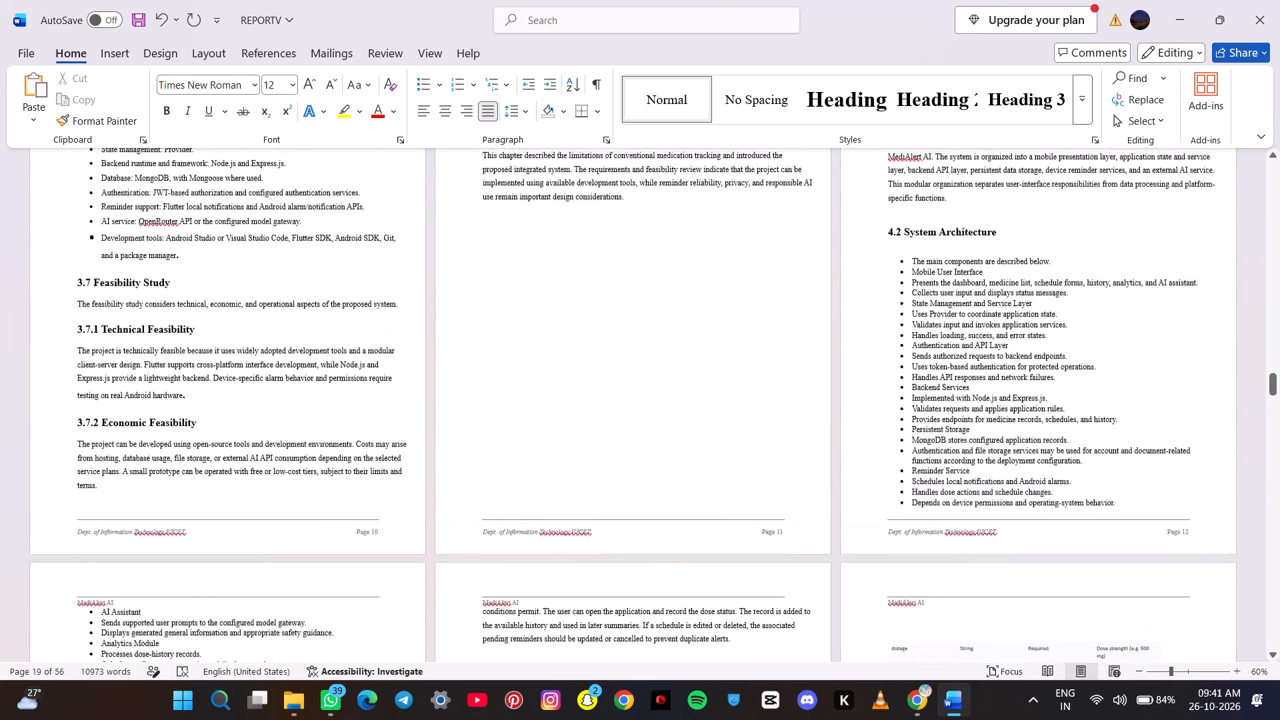
{"action": "scroll", "coordinate": [815, 452], "scroll_direction": "up", "scroll_amount": 2}
{"action": "scroll", "coordinate": [815, 452], "scroll_direction": "down", "scroll_amount": 1}
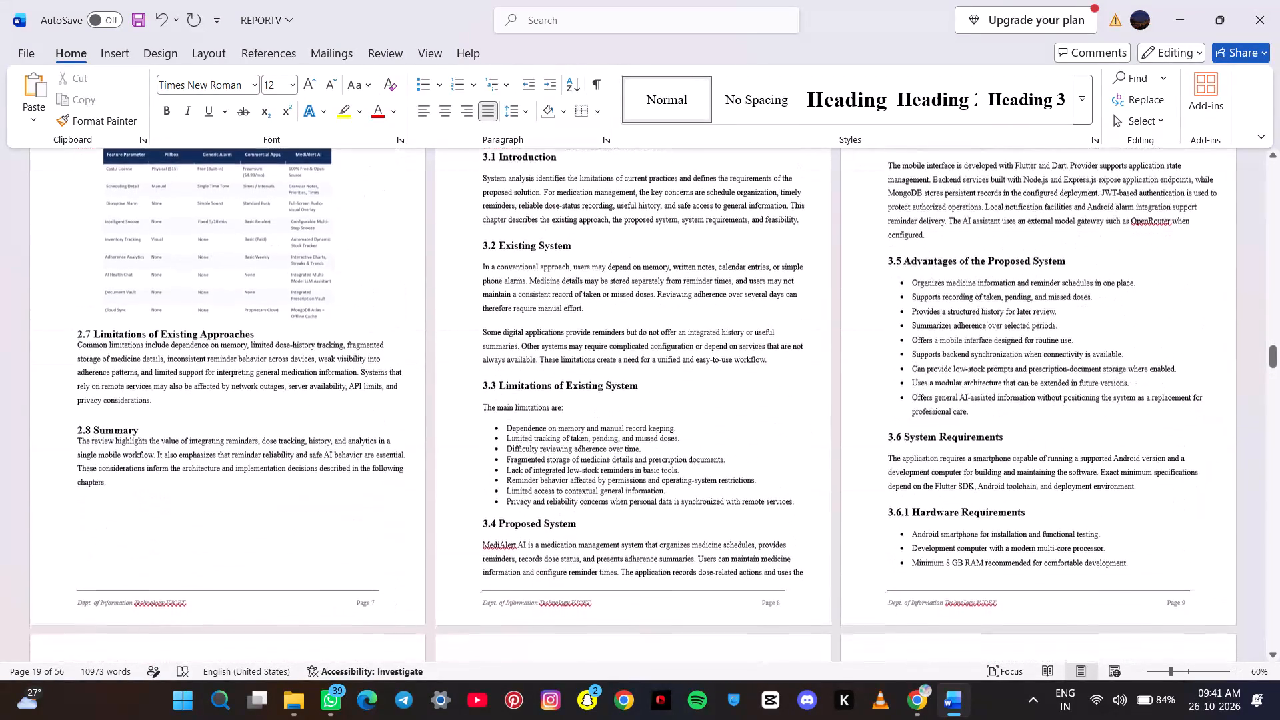
{"action": "scroll", "coordinate": [815, 452], "scroll_direction": "down", "scroll_amount": 1}
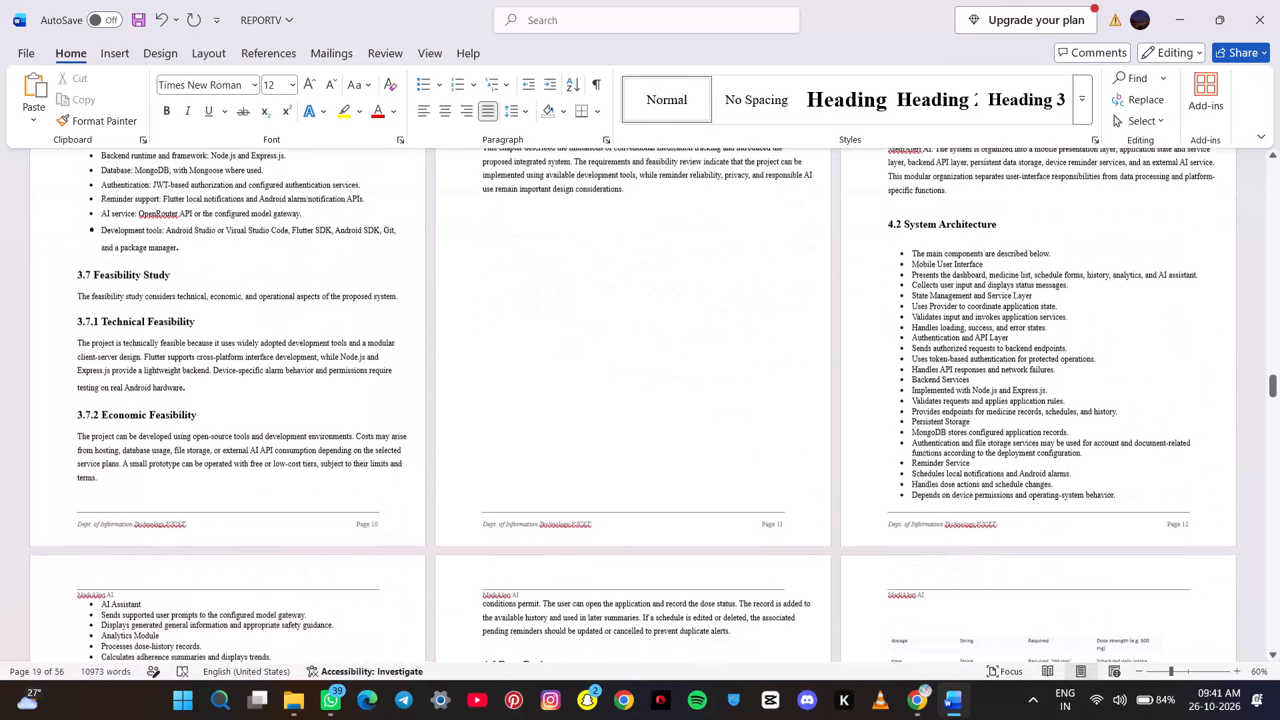
{"action": "scroll", "coordinate": [815, 452], "scroll_direction": "up", "scroll_amount": 10}
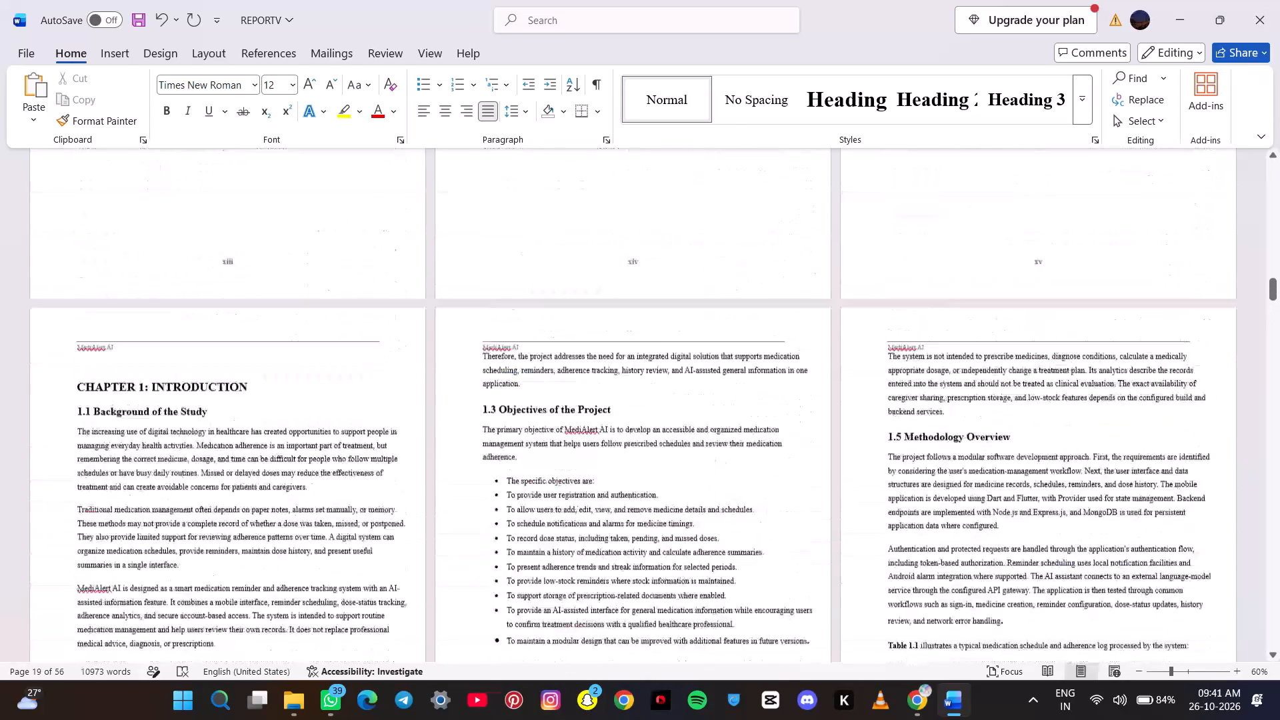
{"action": "scroll", "coordinate": [815, 452], "scroll_direction": "up", "scroll_amount": 1}
{"action": "scroll", "coordinate": [815, 452], "scroll_direction": "down", "scroll_amount": 1}
{"action": "scroll", "coordinate": [815, 452], "scroll_direction": "up", "scroll_amount": 1}
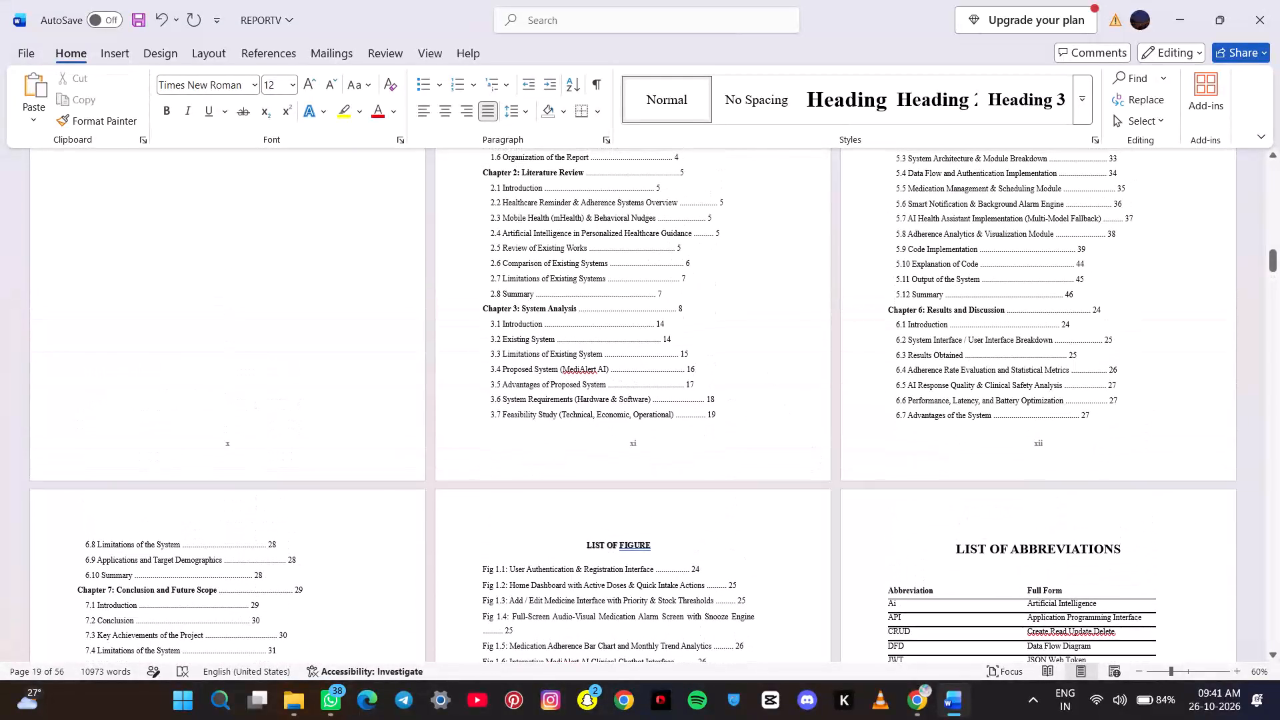
Set the page numbers of the 3.1 Introduction and 3.2 Existing System contents entries to 8.
{"action": "left_click", "coordinate": [707, 320]}
{"action": "key", "text": "BackSpace"}
{"action": "key", "text": "BackSpace"}
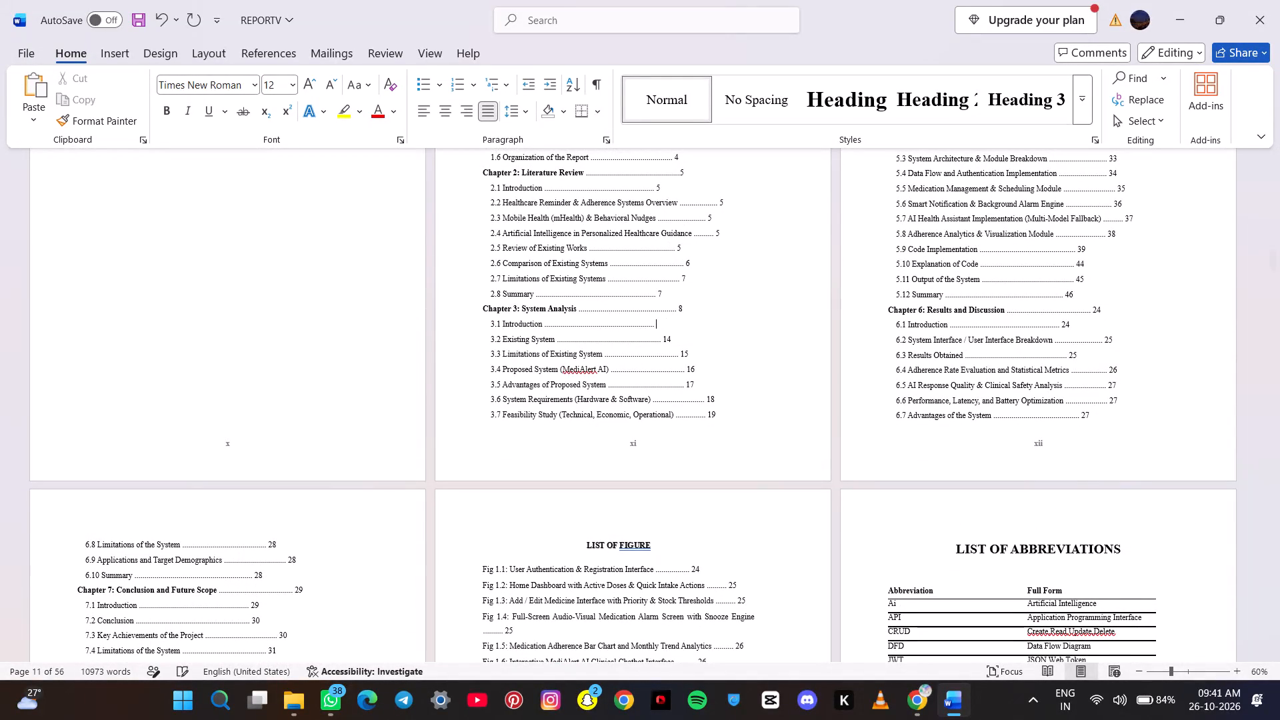
{"action": "key", "text": "8"}
{"action": "key", "text": "Down"}
{"action": "key", "text": "Right"}
{"action": "key", "text": "Right"}
{"action": "key", "text": "Right"}
{"action": "key", "text": "BackSpace"}
{"action": "key", "text": "BackSpace"}
{"action": "key", "text": "8"}
Set the page numbers of the 3.3 Limitations of Existing System and 3.4 Proposed System (MediAlert AI) contents entries to 8.
{"action": "key", "text": "Down"}
{"action": "key", "text": "Right"}
{"action": "key", "text": "Right"}
{"action": "key", "text": "Right"}
{"action": "key", "text": "Right"}
{"action": "key", "text": "Right"}
{"action": "key", "text": "Right"}
{"action": "key", "text": "Right"}
{"action": "key", "text": "Right"}
{"action": "key", "text": "Right"}
{"action": "key", "text": "BackSpace"}
{"action": "key", "text": "BackSpace"}
{"action": "key", "text": "8"}
{"action": "key", "text": "Down"}
{"action": "key", "text": "Right"}
{"action": "key", "text": "Right"}
{"action": "key", "text": "Right"}
{"action": "key", "text": "BackSpace"}
{"action": "key", "text": "BackSpace"}
{"action": "key", "text": "8"}
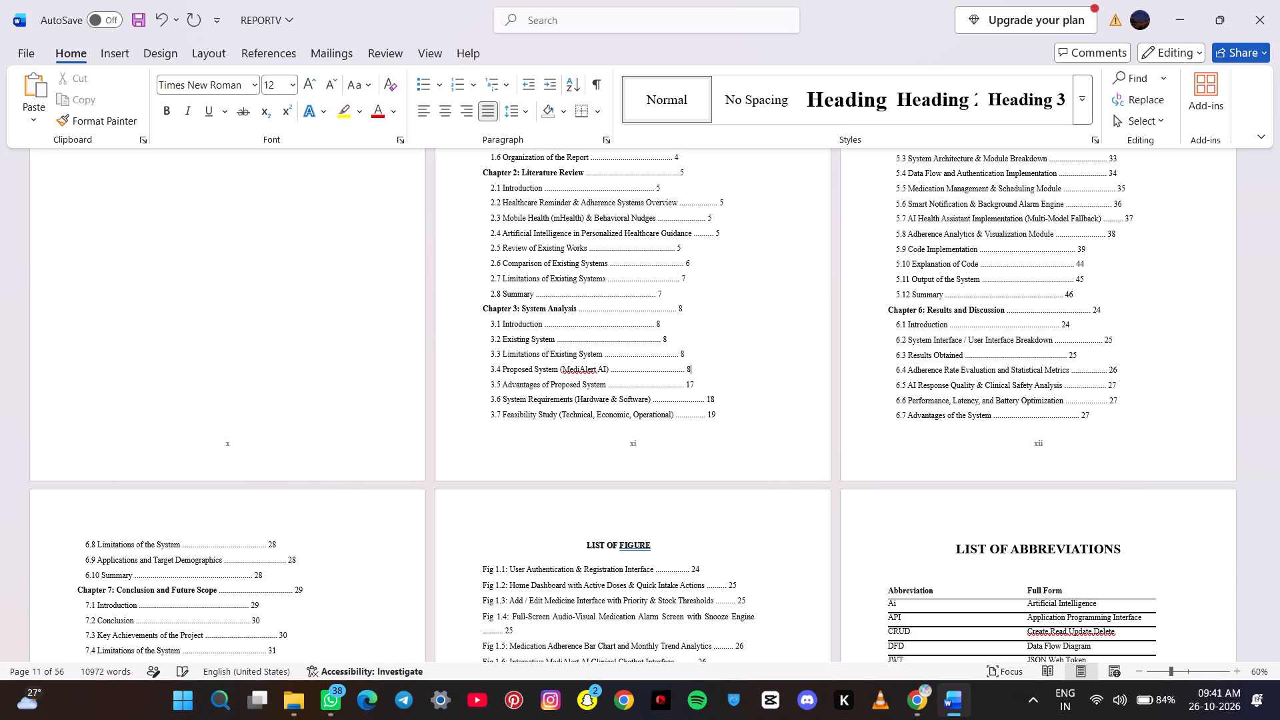
Set the page numbers of the 3.5 Advantages of Proposed System and 3.6 System Requirements contents entries to 9.
{"action": "left_click", "coordinate": [705, 377]}
{"action": "key", "text": "Down"}
{"action": "key", "text": "Right"}
{"action": "key", "text": "BackSpace"}
{"action": "key", "text": "BackSpace"}
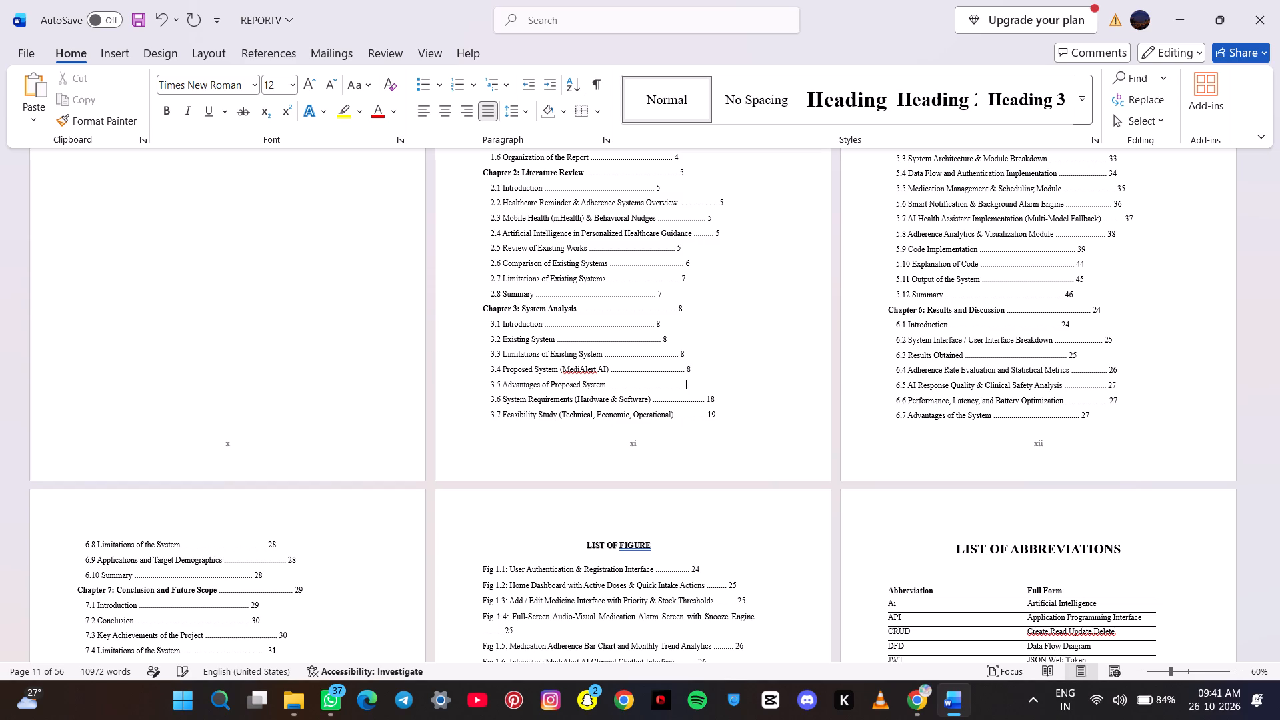
{"action": "key", "text": "9"}
{"action": "left_click", "coordinate": [751, 393]}
{"action": "left_click", "coordinate": [745, 401]}
{"action": "key", "text": "BackSpace"}
{"action": "key", "text": "BackSpace"}
{"action": "key", "text": "9"}
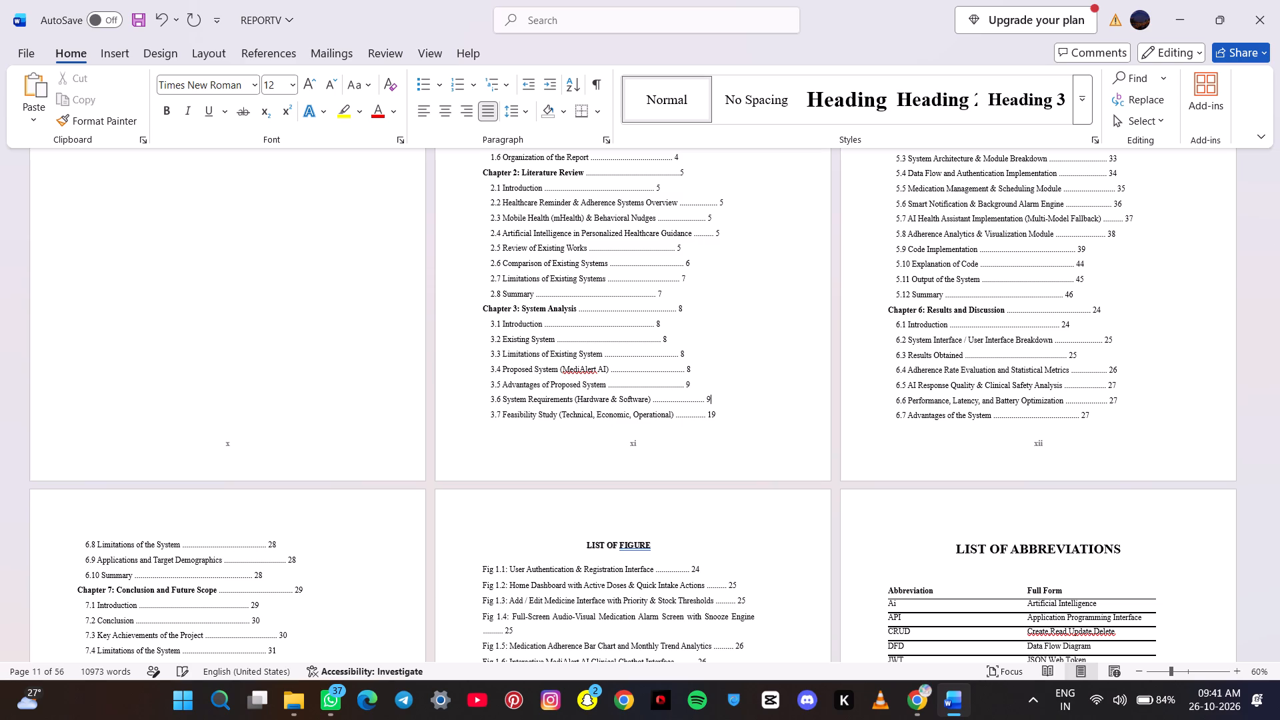
Set the page number of the 3.7 Feasibility Study (Technical, Economic, Operational) contents entry to 10.
{"action": "left_click", "coordinate": [710, 417]}
{"action": "key", "text": "BackSpace"}
{"action": "scroll", "coordinate": [964, 289], "scroll_direction": "up", "scroll_amount": 2}
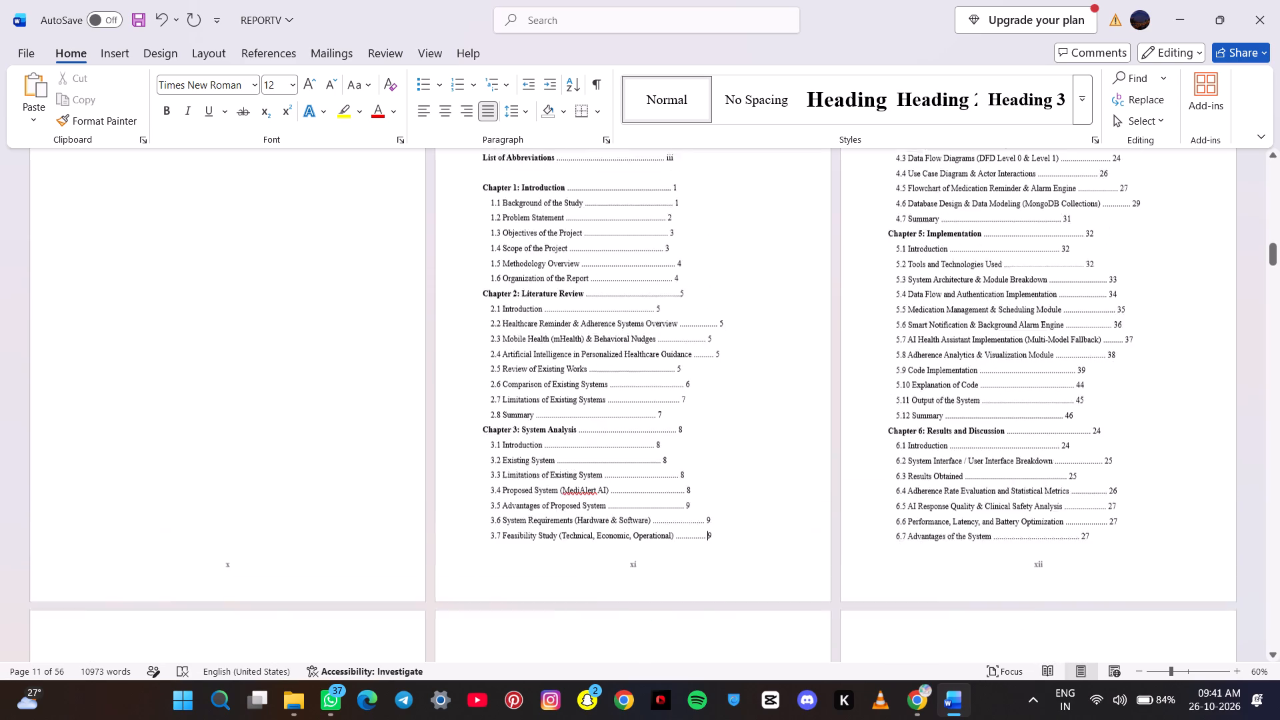
{"action": "scroll", "coordinate": [964, 289], "scroll_direction": "up", "scroll_amount": 2}
{"action": "scroll", "coordinate": [964, 289], "scroll_direction": "down", "scroll_amount": 2}
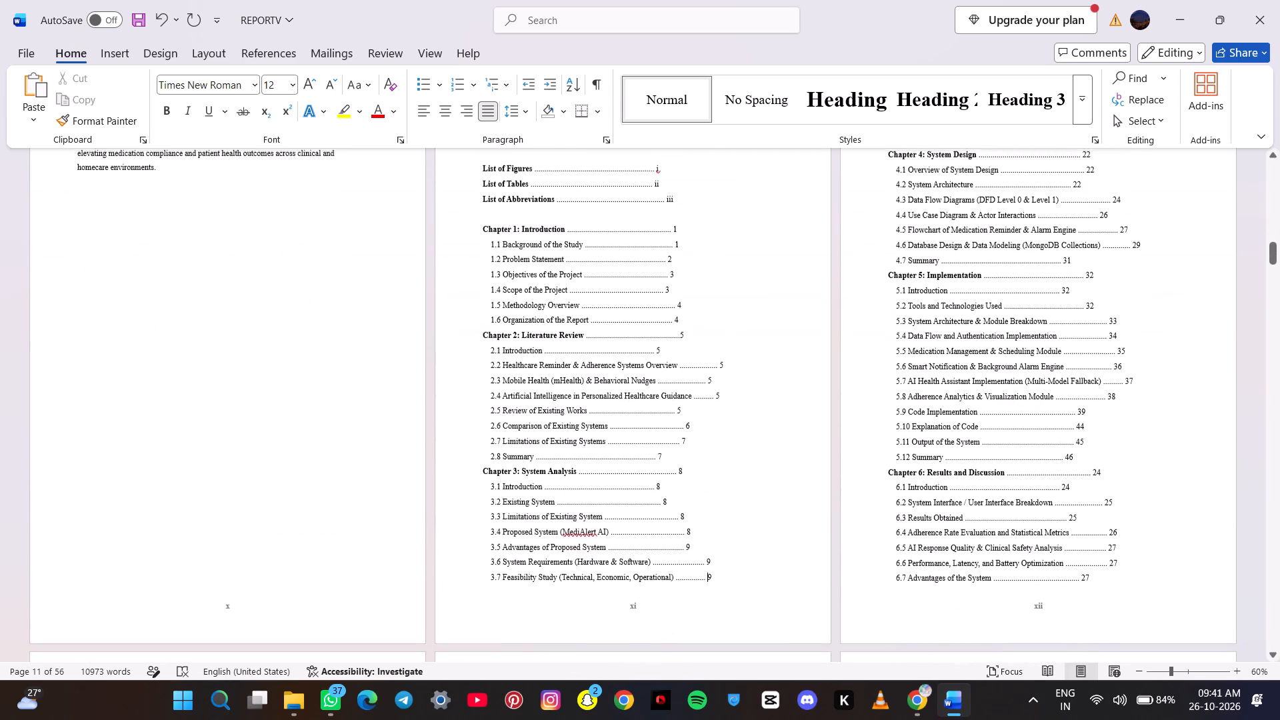
{"action": "scroll", "coordinate": [964, 289], "scroll_direction": "down", "scroll_amount": 1}
{"action": "key", "text": "Right"}
{"action": "key", "text": "BackSpace"}
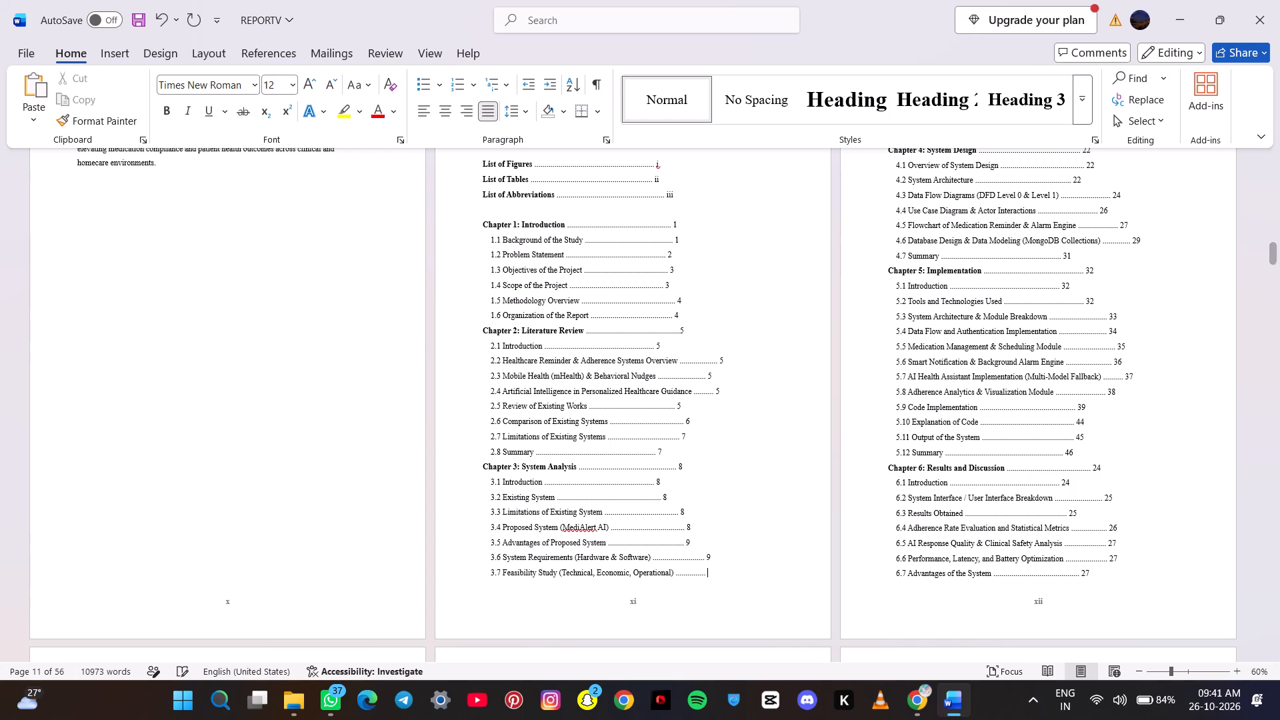
{"action": "type", "text": "10"}
{"action": "scroll", "coordinate": [964, 289], "scroll_direction": "right", "scroll_amount": 1}
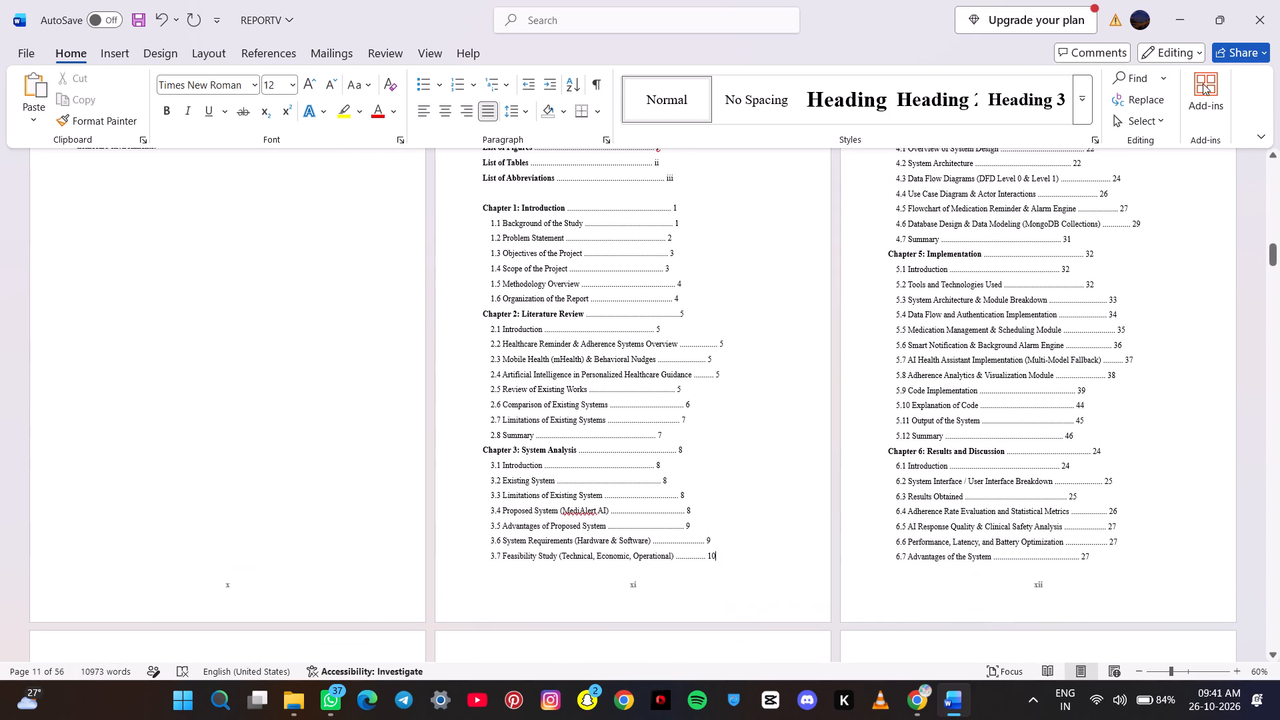
Set the page number of the 3.8 Summary contents entry to 11 and the Chapter 4: System Design entry to 12.
{"action": "scroll", "coordinate": [1169, 235], "scroll_direction": "up", "scroll_amount": 1}
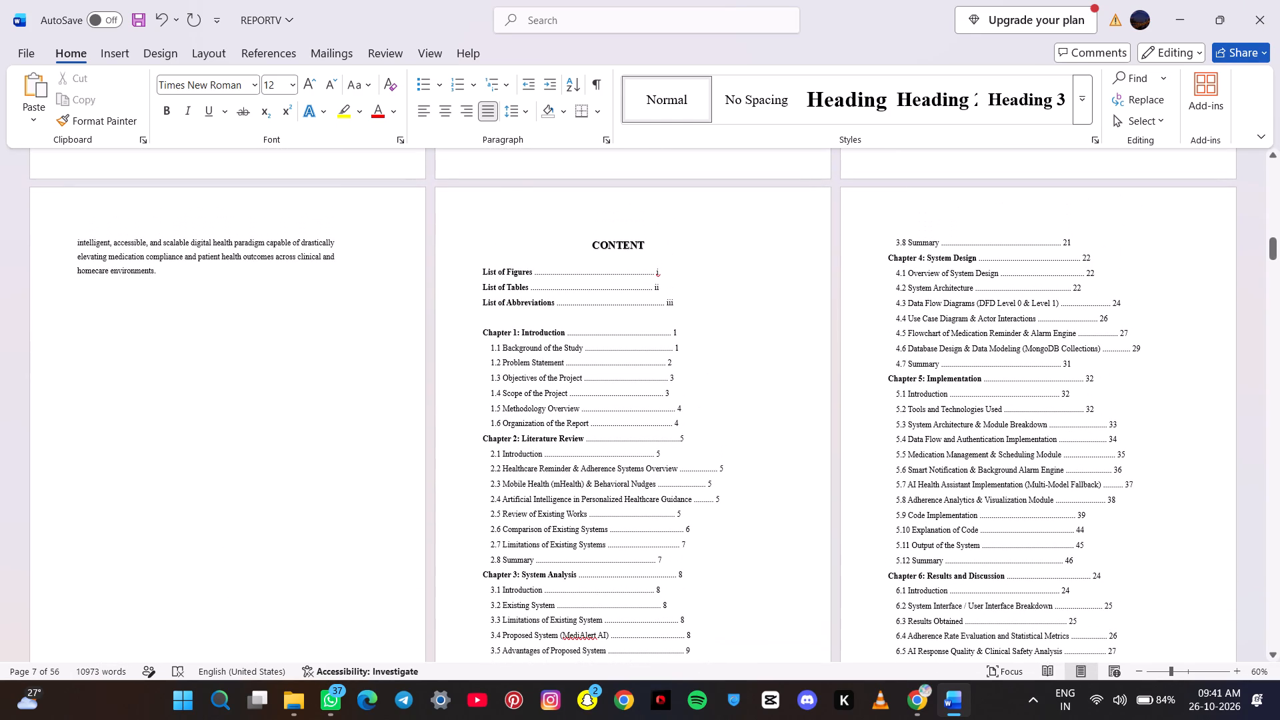
{"action": "left_click", "coordinate": [1122, 239]}
{"action": "key", "text": "BackSpace"}
{"action": "key", "text": "BackSpace"}
{"action": "type", "text": "11"}
{"action": "left_click", "coordinate": [1123, 265]}
{"action": "key", "text": "BackSpace"}
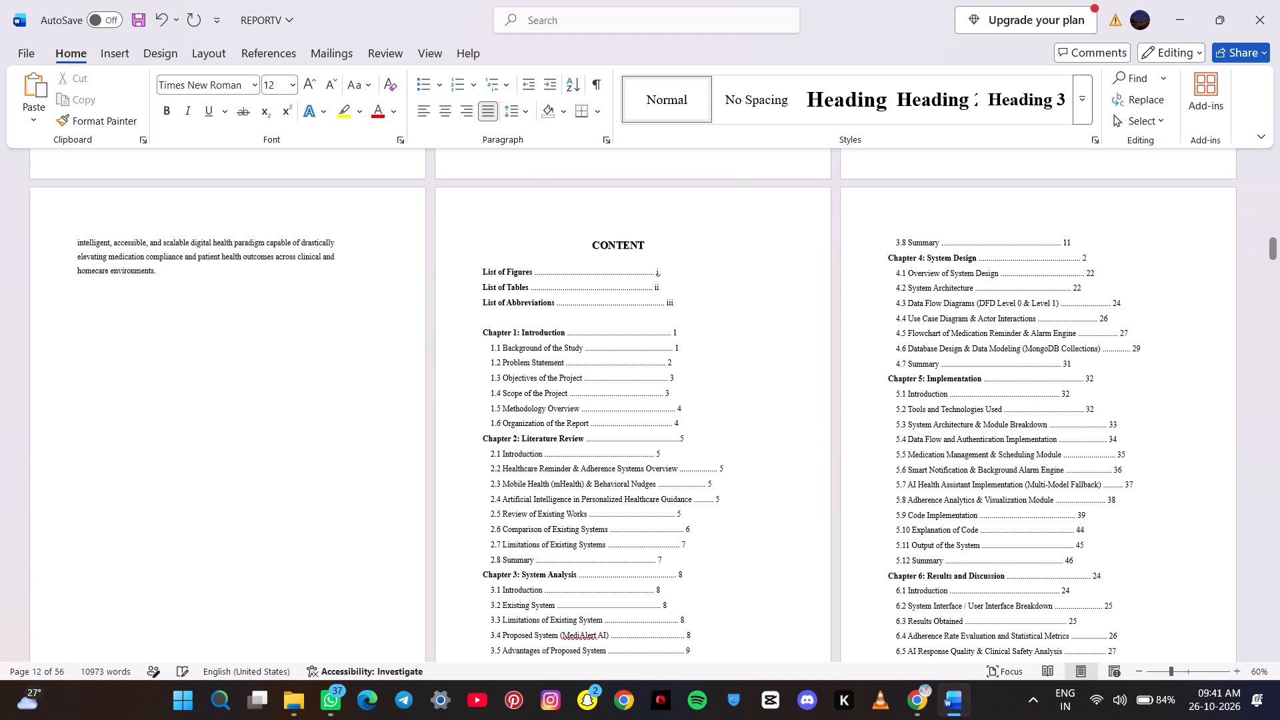
{"action": "key", "text": "BackSpace"}
{"action": "type", "text": "12"}
Look through the report body for the footer page numbers of the Chapter 4: System Design sections and the start of Chapter 5.
{"action": "scroll", "coordinate": [1123, 265], "scroll_direction": "down", "scroll_amount": 2}
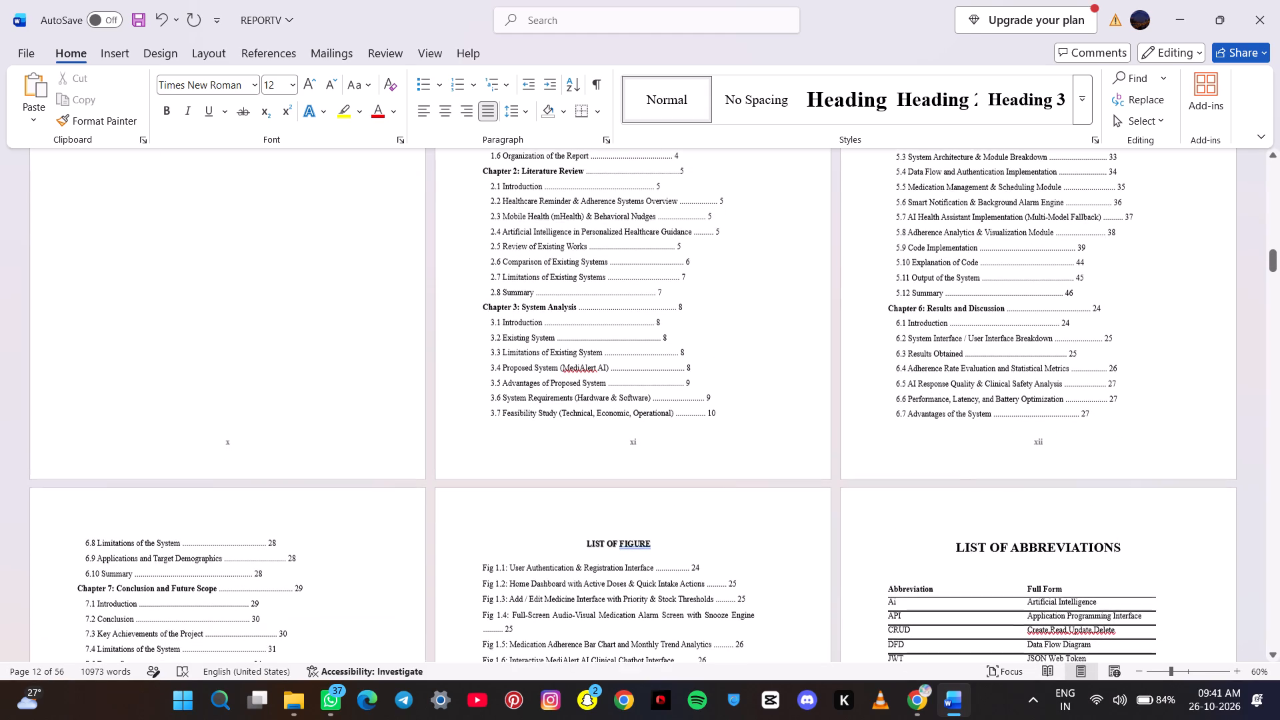
{"action": "scroll", "coordinate": [1123, 265], "scroll_direction": "down", "scroll_amount": 3}
{"action": "scroll", "coordinate": [1123, 265], "scroll_direction": "up", "scroll_amount": 3}
{"action": "scroll", "coordinate": [1123, 265], "scroll_direction": "right", "scroll_amount": 1}
{"action": "scroll", "coordinate": [1123, 265], "scroll_direction": "down", "scroll_amount": 2}
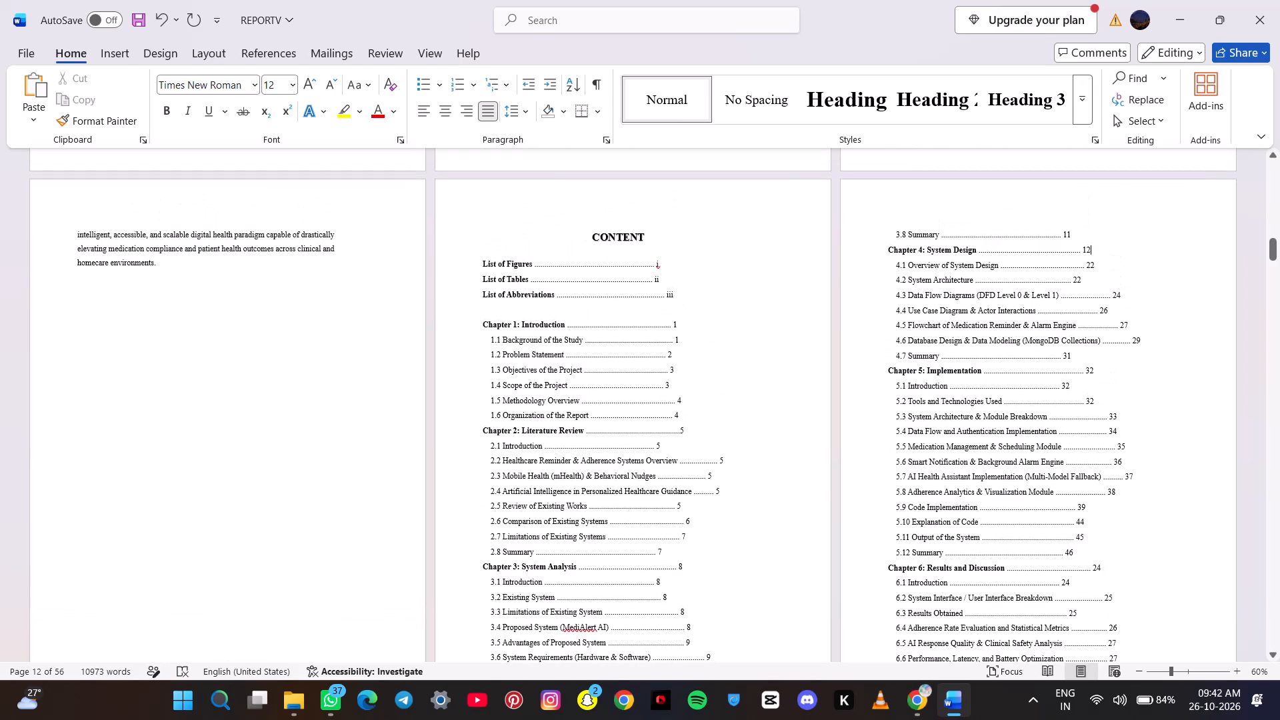
{"action": "scroll", "coordinate": [1123, 265], "scroll_direction": "down", "scroll_amount": 7}
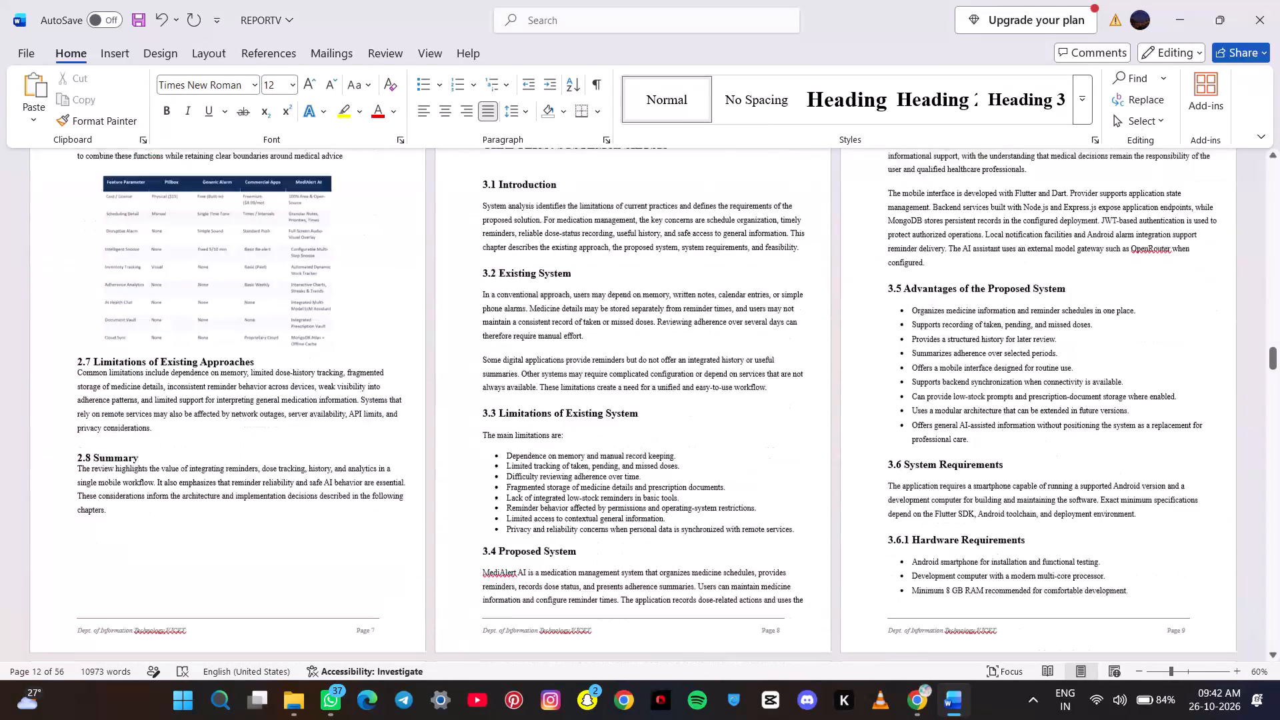
{"action": "scroll", "coordinate": [1123, 265], "scroll_direction": "down", "scroll_amount": 2}
{"action": "scroll", "coordinate": [1123, 265], "scroll_direction": "up", "scroll_amount": 3}
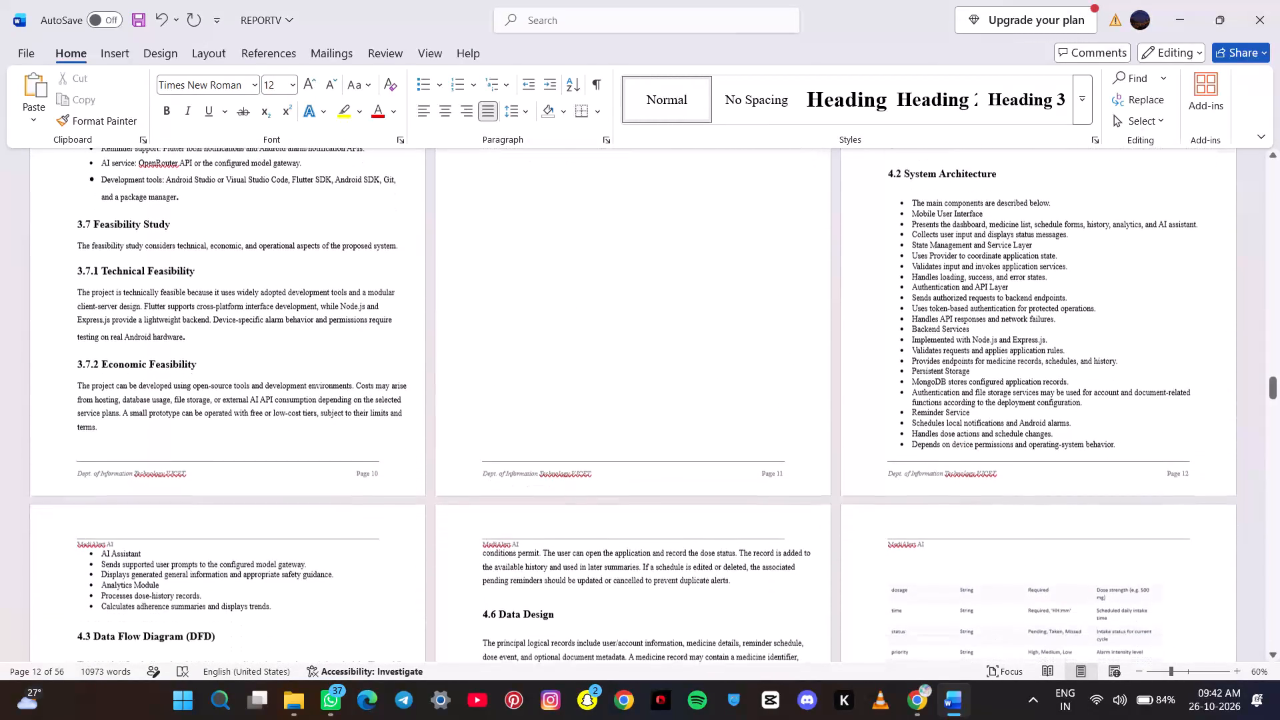
{"action": "scroll", "coordinate": [1123, 265], "scroll_direction": "up", "scroll_amount": 1}
{"action": "scroll", "coordinate": [1123, 265], "scroll_direction": "down", "scroll_amount": 1}
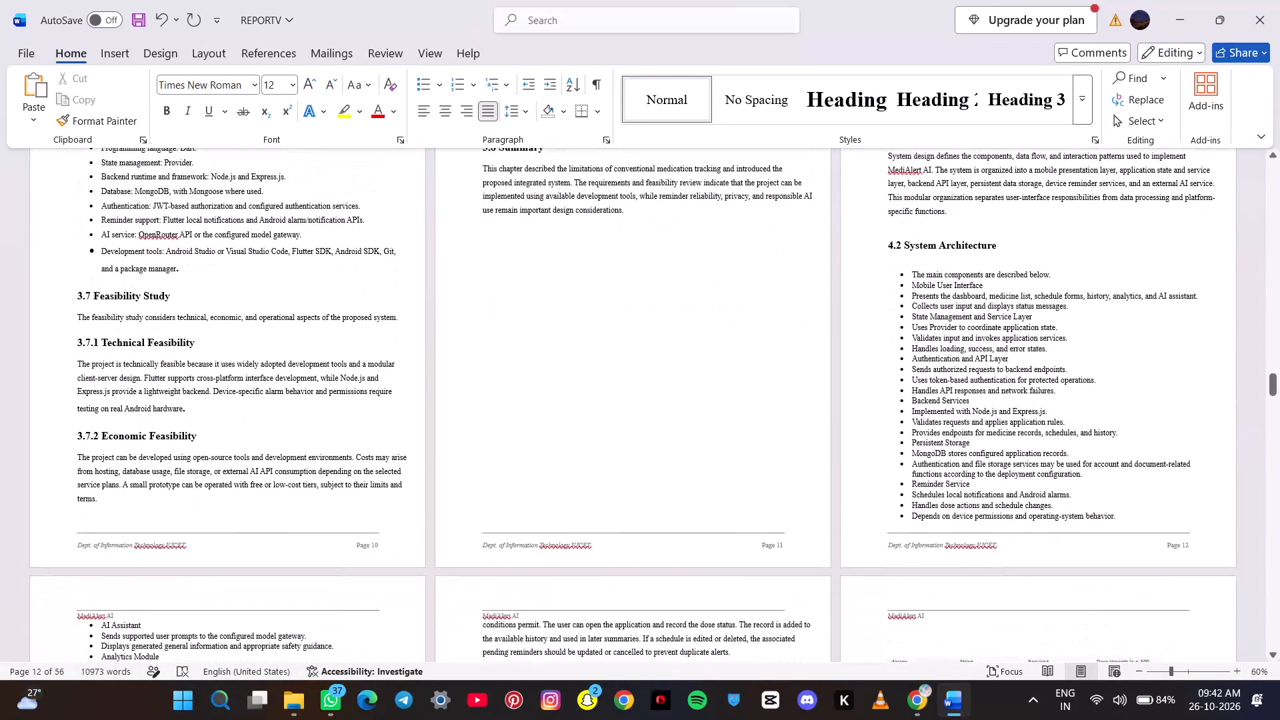
{"action": "scroll", "coordinate": [1123, 265], "scroll_direction": "down", "scroll_amount": 5}
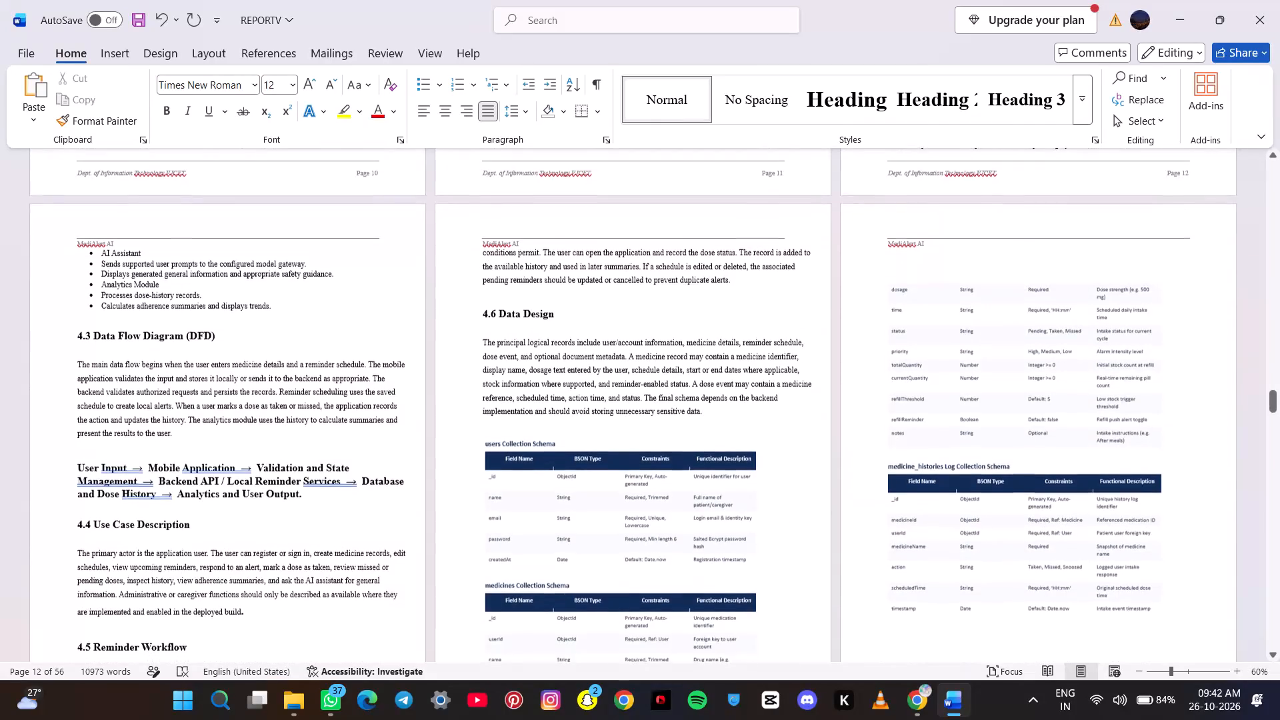
{"action": "scroll", "coordinate": [1123, 265], "scroll_direction": "down", "scroll_amount": 6}
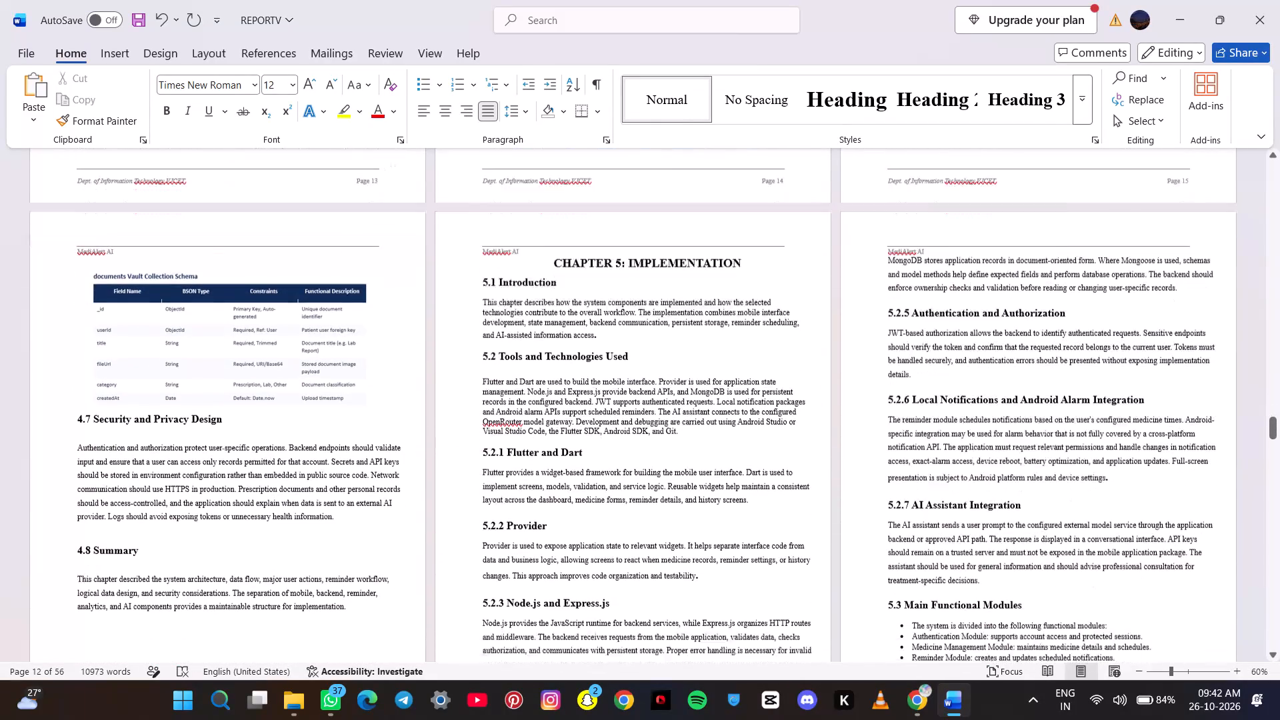
{"action": "scroll", "coordinate": [1123, 265], "scroll_direction": "down", "scroll_amount": 1}
{"action": "scroll", "coordinate": [1123, 265], "scroll_direction": "up", "scroll_amount": 8}
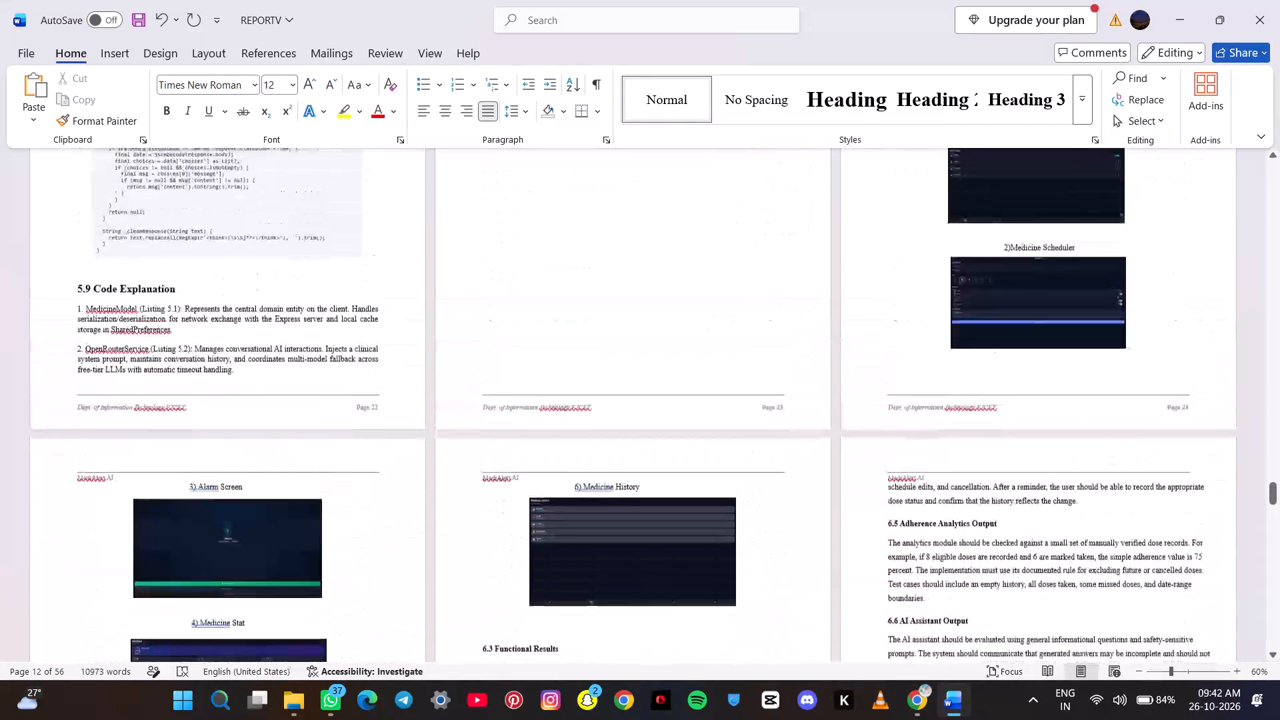
{"action": "scroll", "coordinate": [1123, 265], "scroll_direction": "up", "scroll_amount": 9}
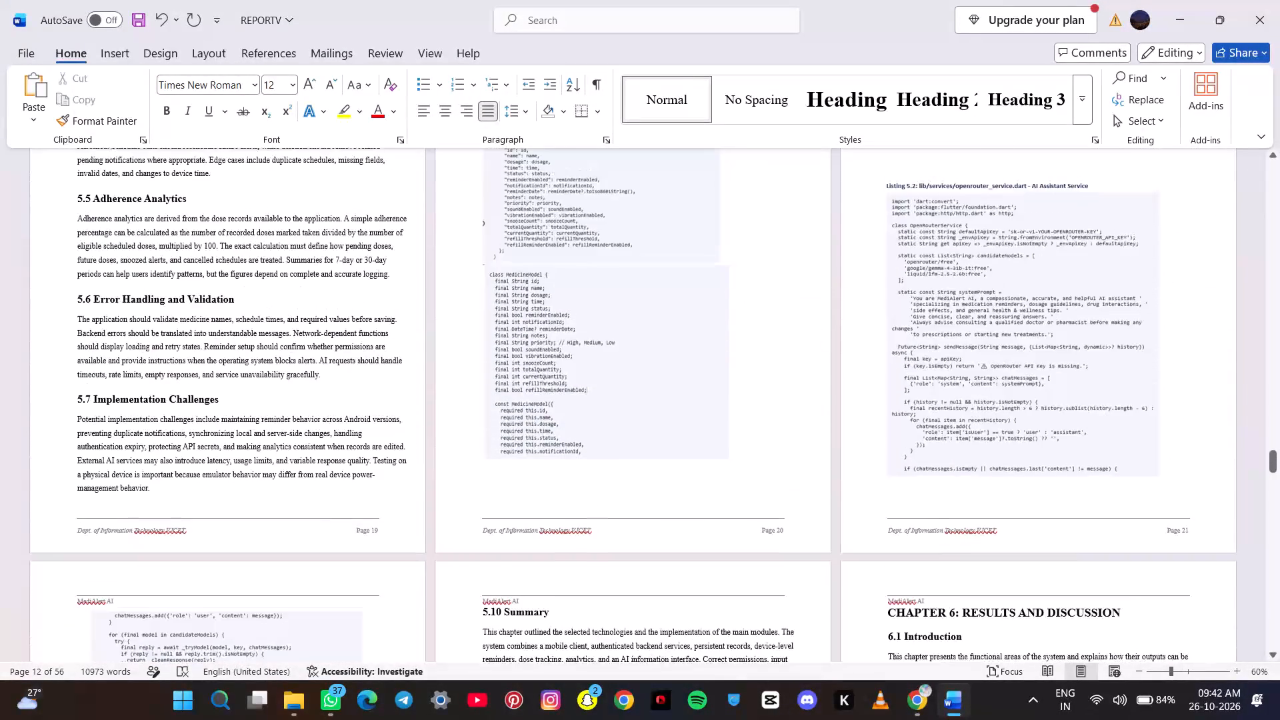
{"action": "scroll", "coordinate": [1123, 265], "scroll_direction": "up", "scroll_amount": 5}
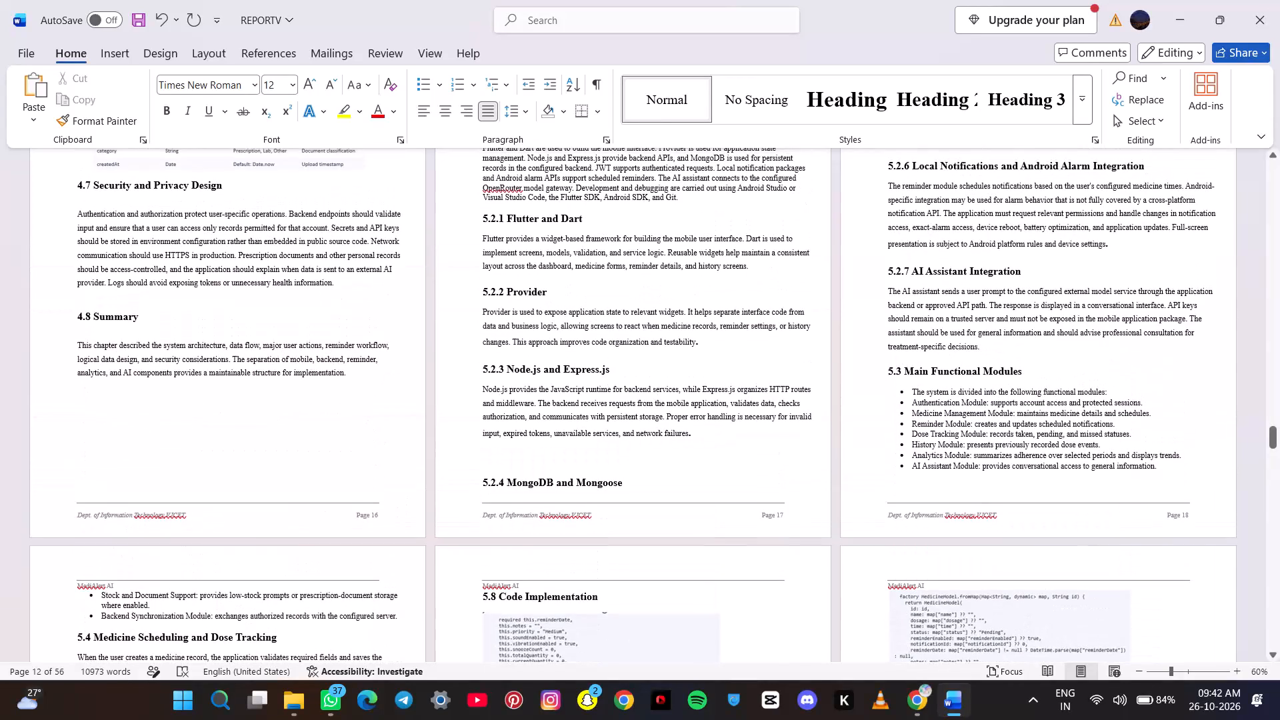
{"action": "scroll", "coordinate": [1123, 265], "scroll_direction": "up", "scroll_amount": 2}
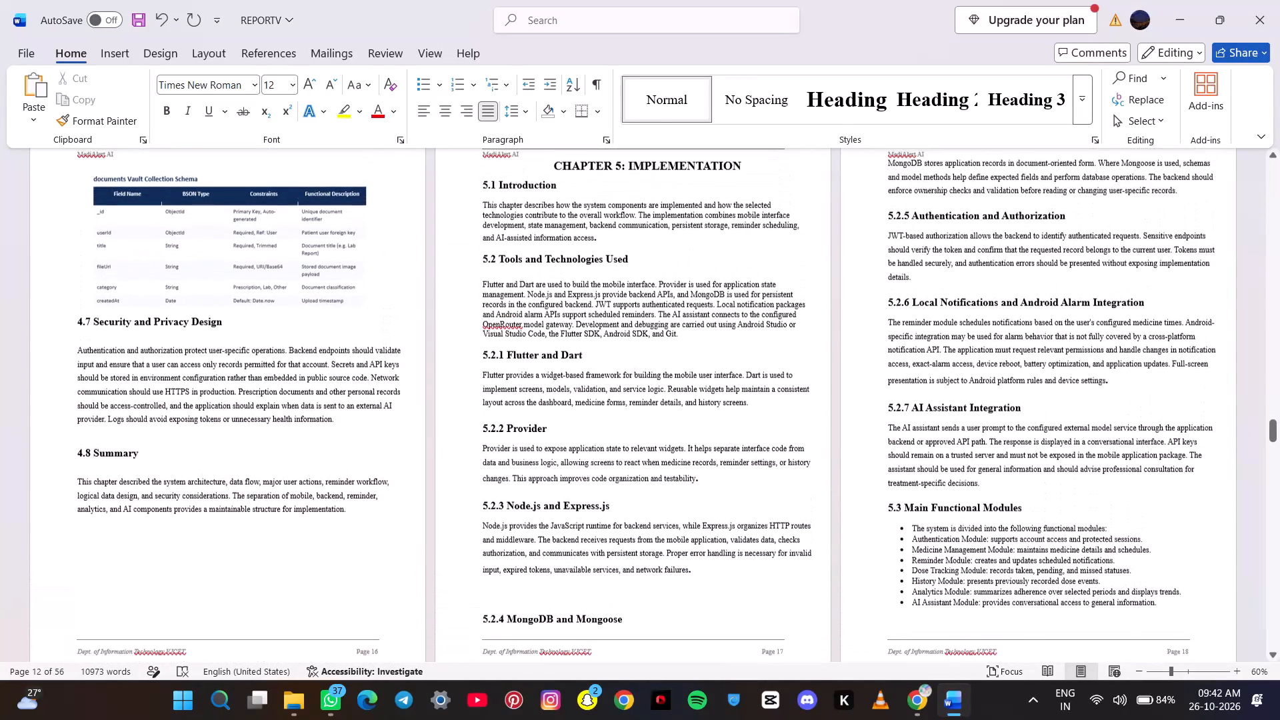
{"action": "scroll", "coordinate": [1123, 265], "scroll_direction": "up", "scroll_amount": 3}
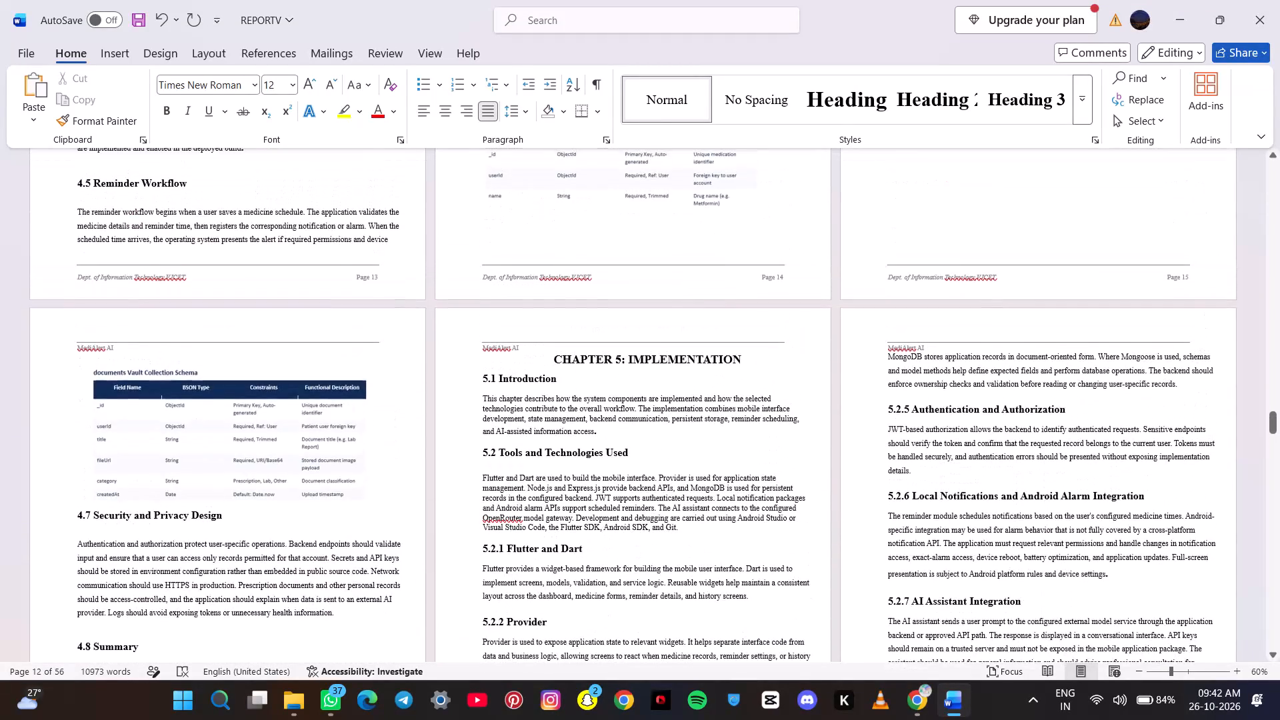
{"action": "scroll", "coordinate": [1123, 265], "scroll_direction": "up", "scroll_amount": 6}
{"action": "scroll", "coordinate": [1123, 265], "scroll_direction": "up", "scroll_amount": 19}
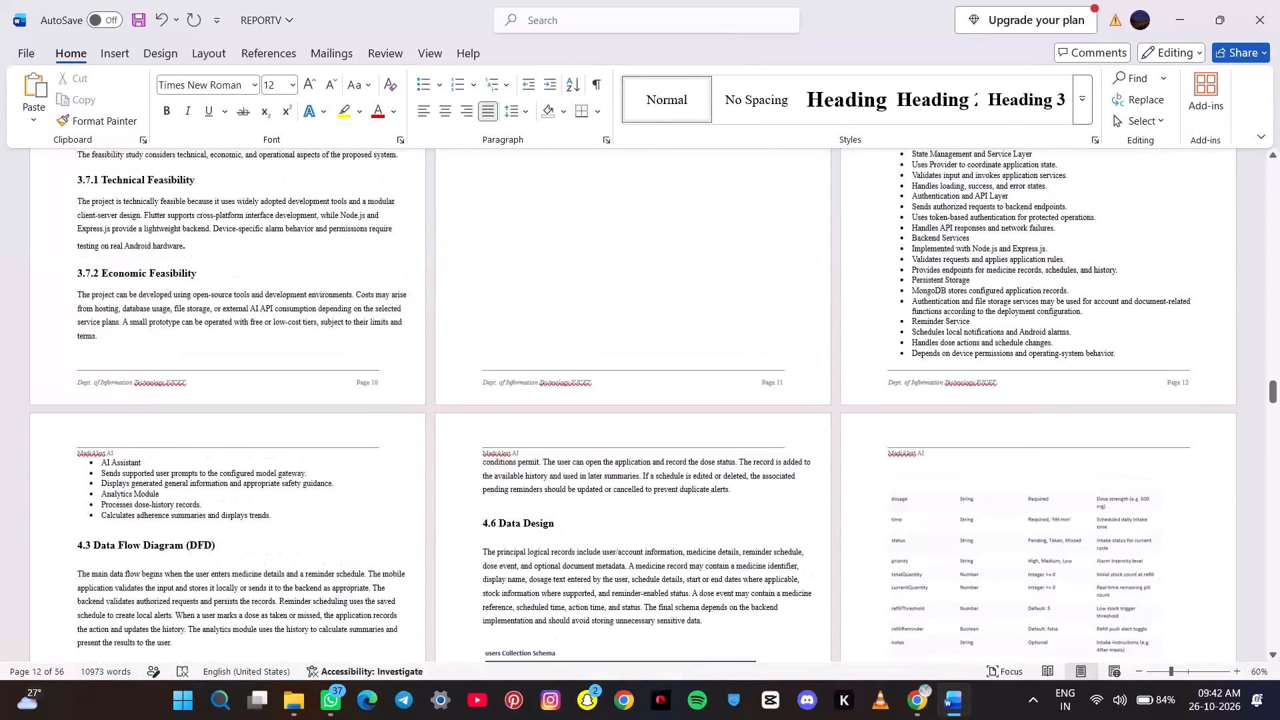
Set the page number of the 4.1 Overview of System Design contents entry to 12.
{"action": "scroll", "coordinate": [1123, 265], "scroll_direction": "up", "scroll_amount": 20}
{"action": "scroll", "coordinate": [1123, 265], "scroll_direction": "up", "scroll_amount": 17}
{"action": "scroll", "coordinate": [1123, 265], "scroll_direction": "down", "scroll_amount": 5}
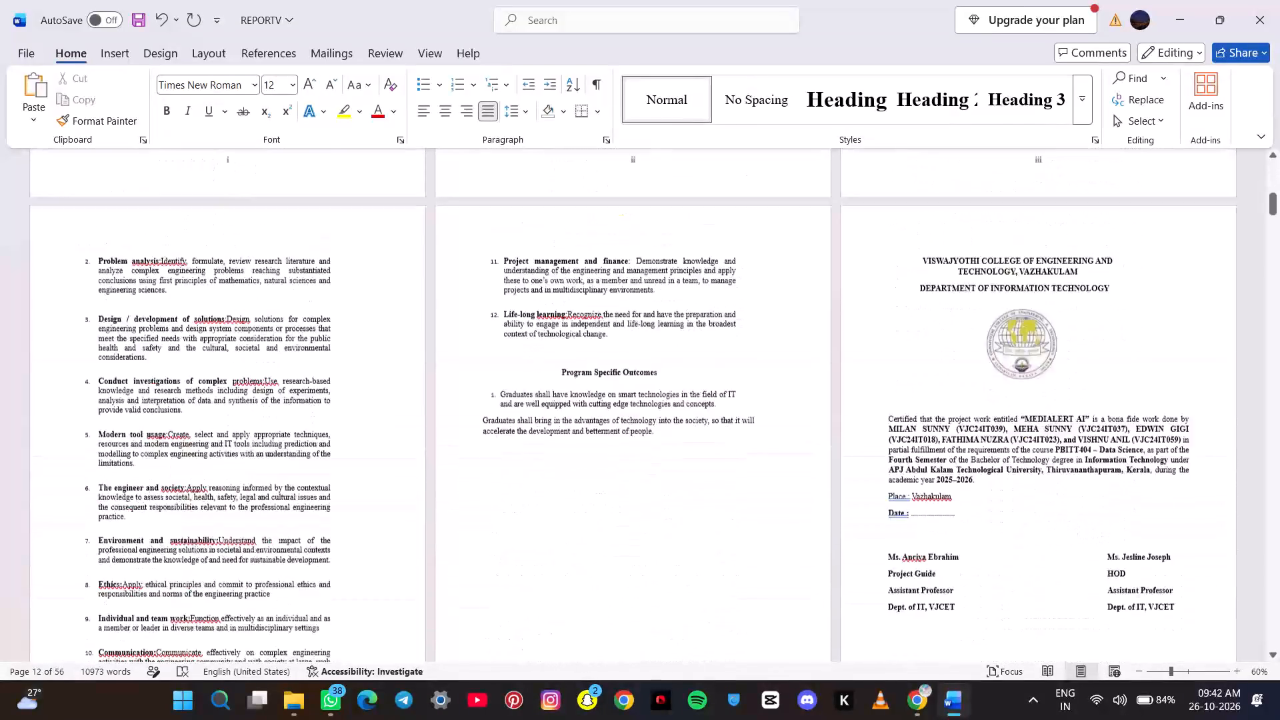
{"action": "scroll", "coordinate": [1123, 265], "scroll_direction": "down", "scroll_amount": 8}
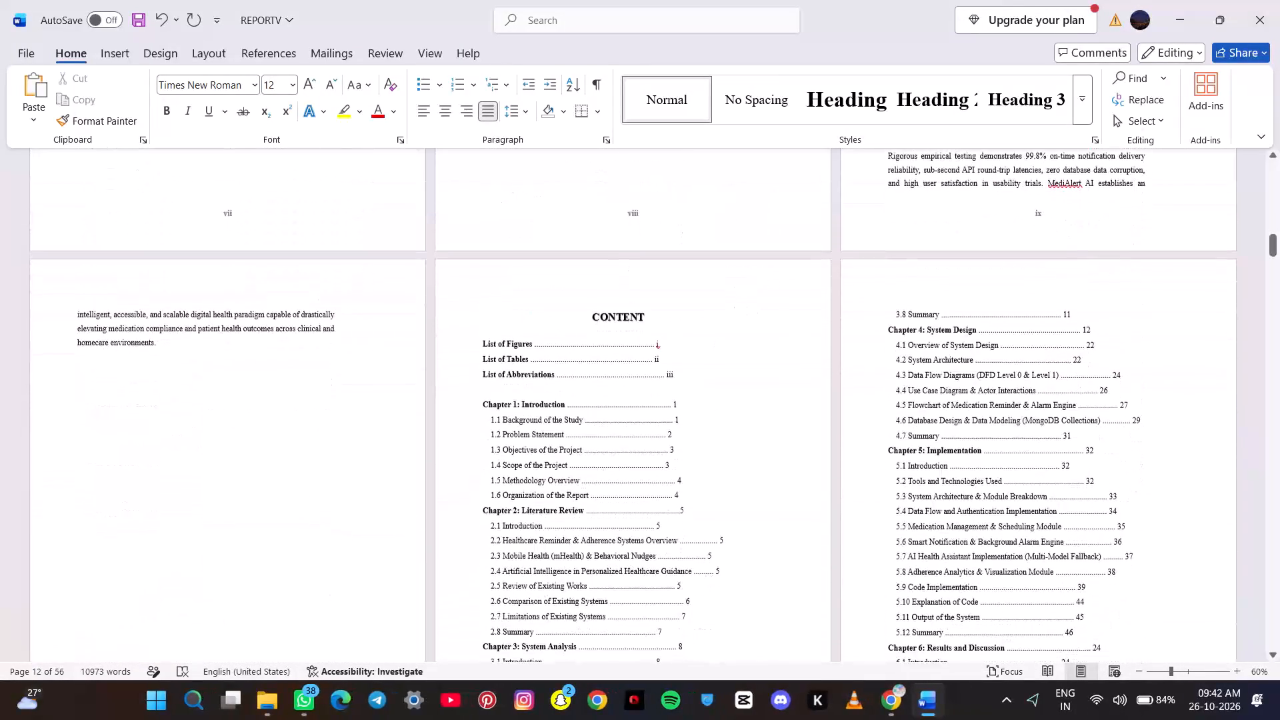
{"action": "left_click", "coordinate": [1108, 343]}
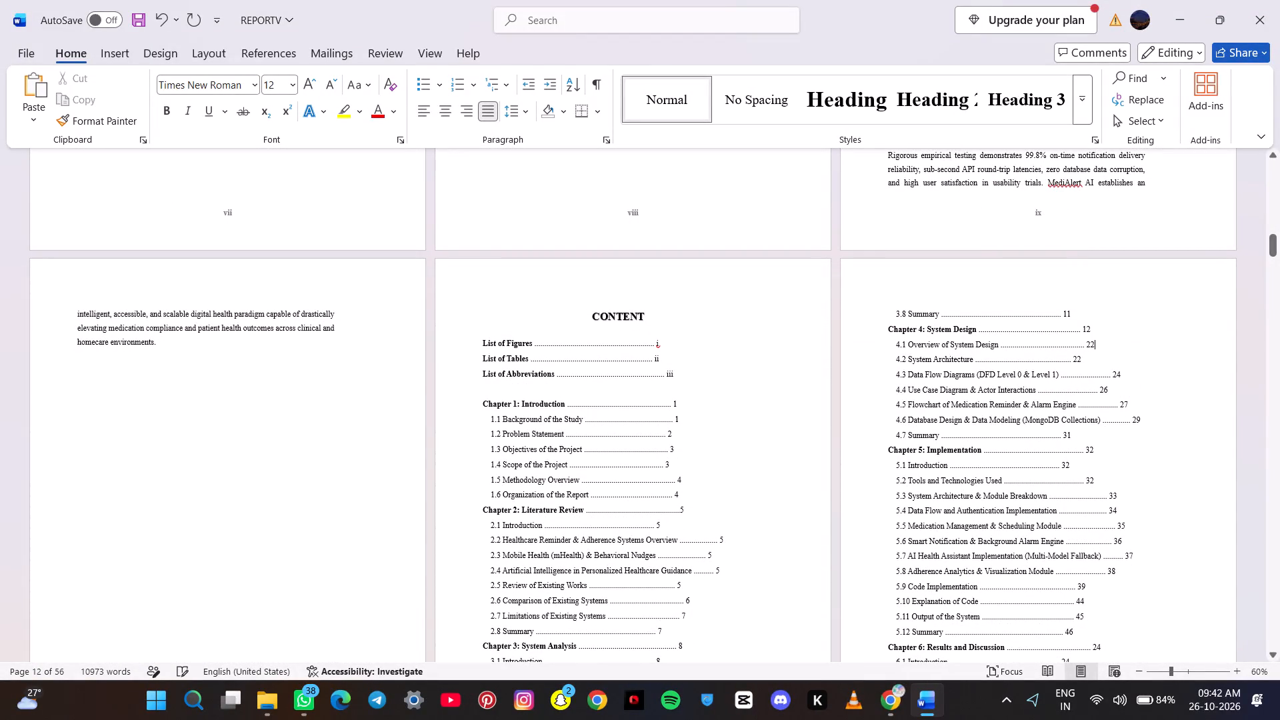
{"action": "key", "text": "BackSpace"}
{"action": "key", "text": "BackSpace"}
{"action": "type", "text": "12"}
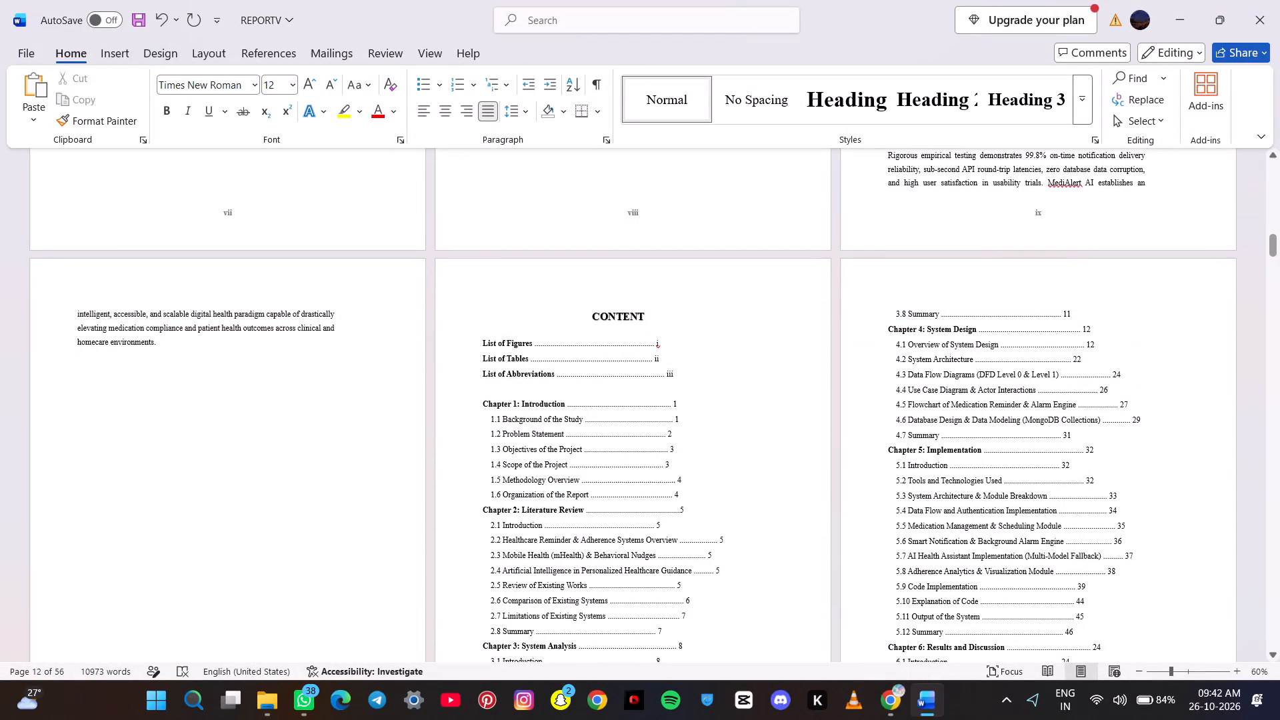
Set the page numbers of the 4.7 Summary and 4.6 Database Design & Data Modeling (MongoDB Collections) contents entries to 14.
{"action": "left_click", "coordinate": [1077, 435]}
{"action": "key", "text": "BackSpace"}
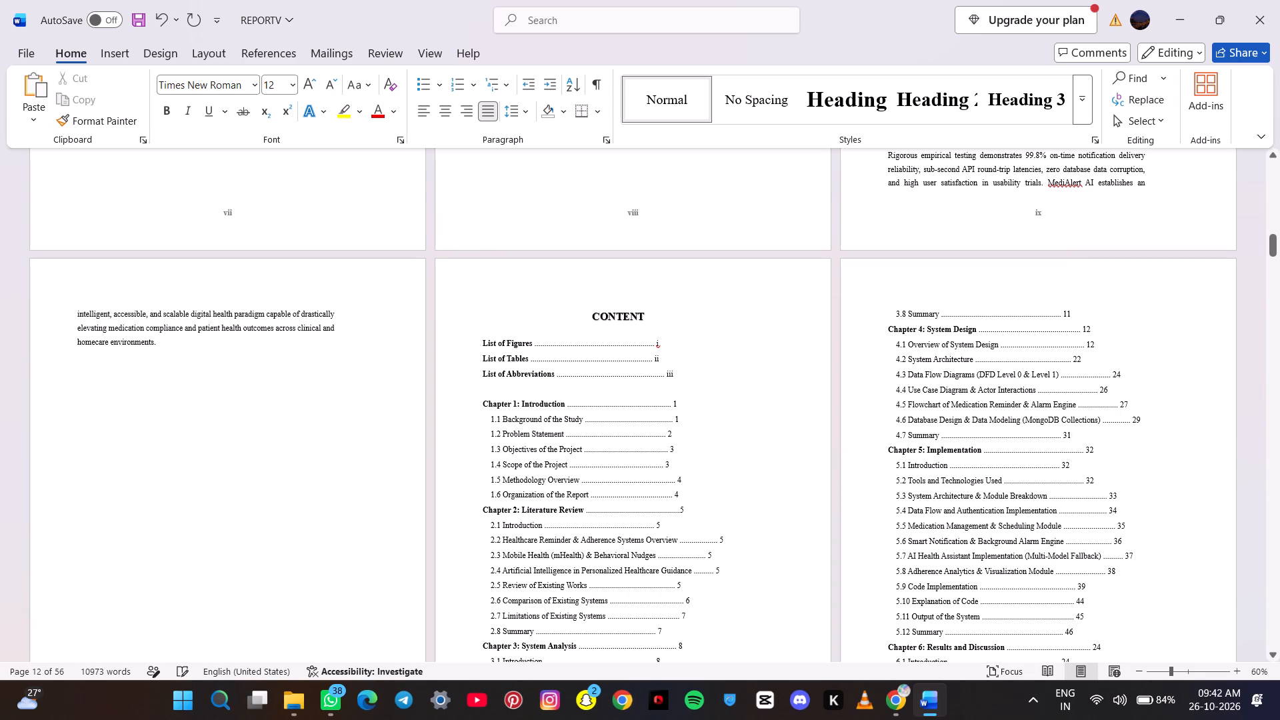
{"action": "key", "text": "BackSpace"}
{"action": "type", "text": "14"}
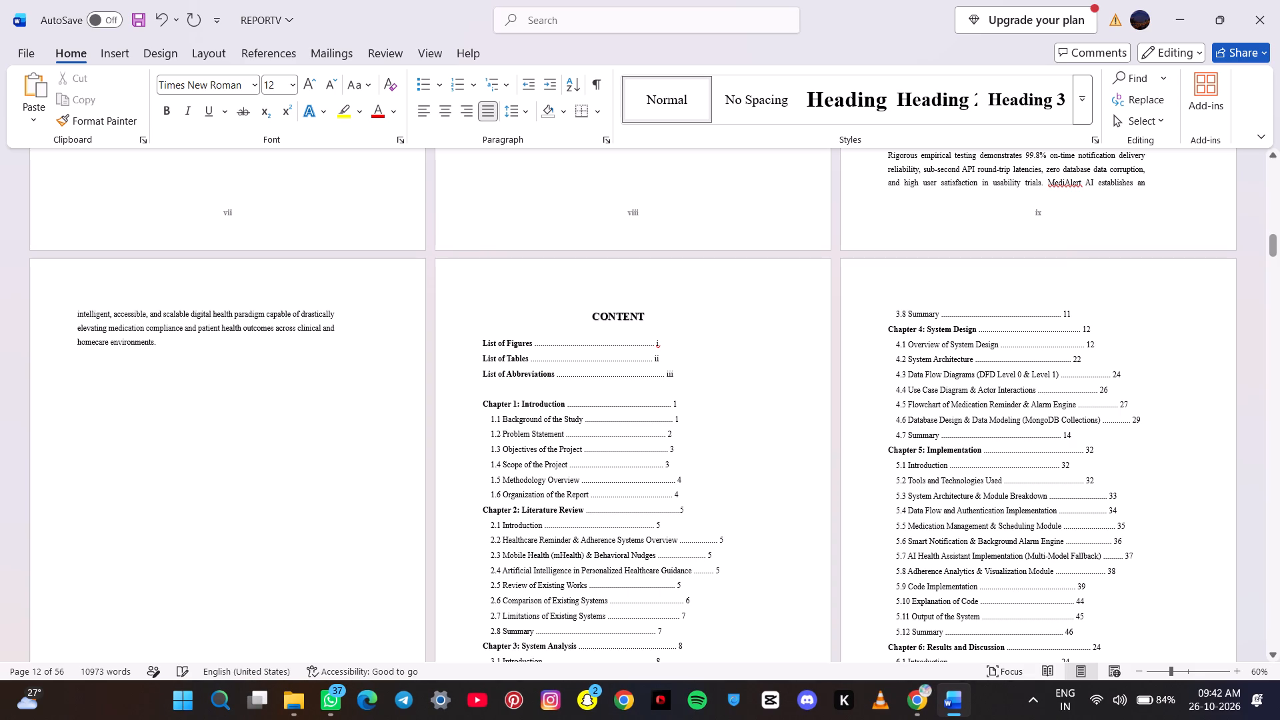
{"action": "left_click", "coordinate": [1147, 416]}
{"action": "key", "text": "BackSpace"}
{"action": "key", "text": "BackSpace"}
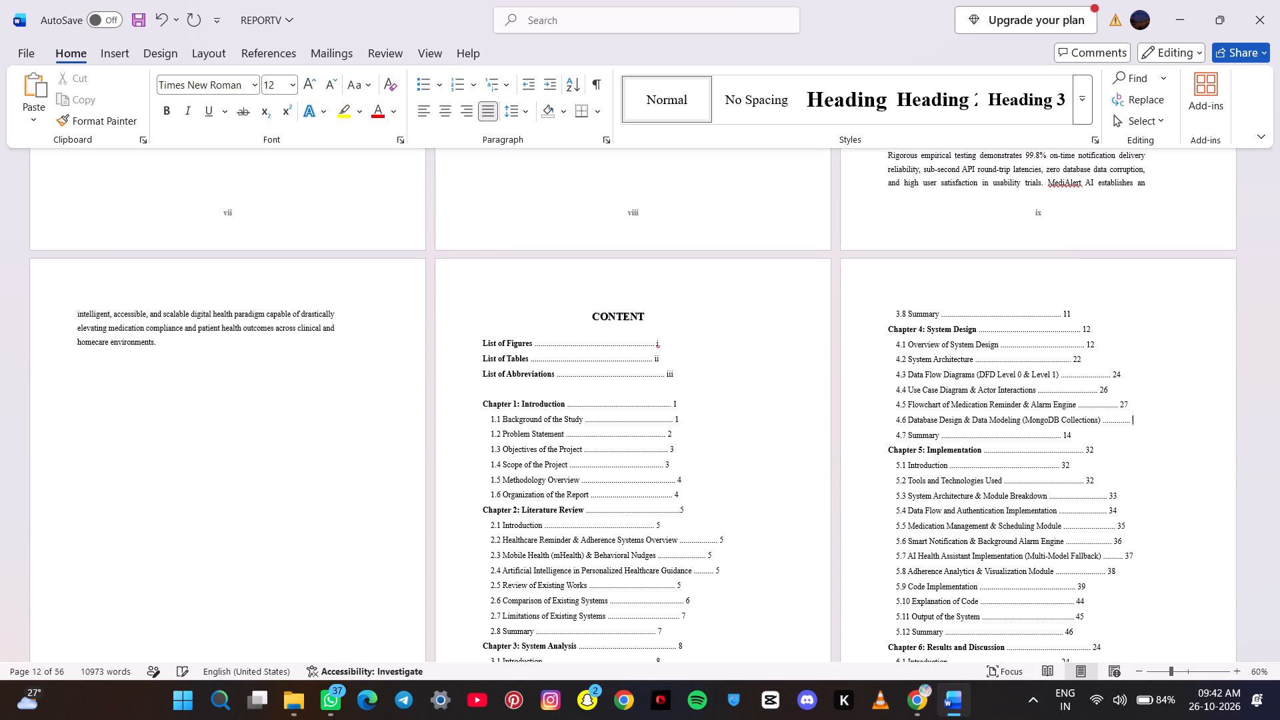
{"action": "type", "text": "14"}
Set the page numbers of the 4.5 Flowchart, 4.4 Use Case Diagram and 4.3 Data Flow Diagrams contents entries to 13.
{"action": "left_click", "coordinate": [1150, 405]}
{"action": "key", "text": "BackSpace"}
{"action": "key", "text": "BackSpace"}
{"action": "type", "text": "13"}
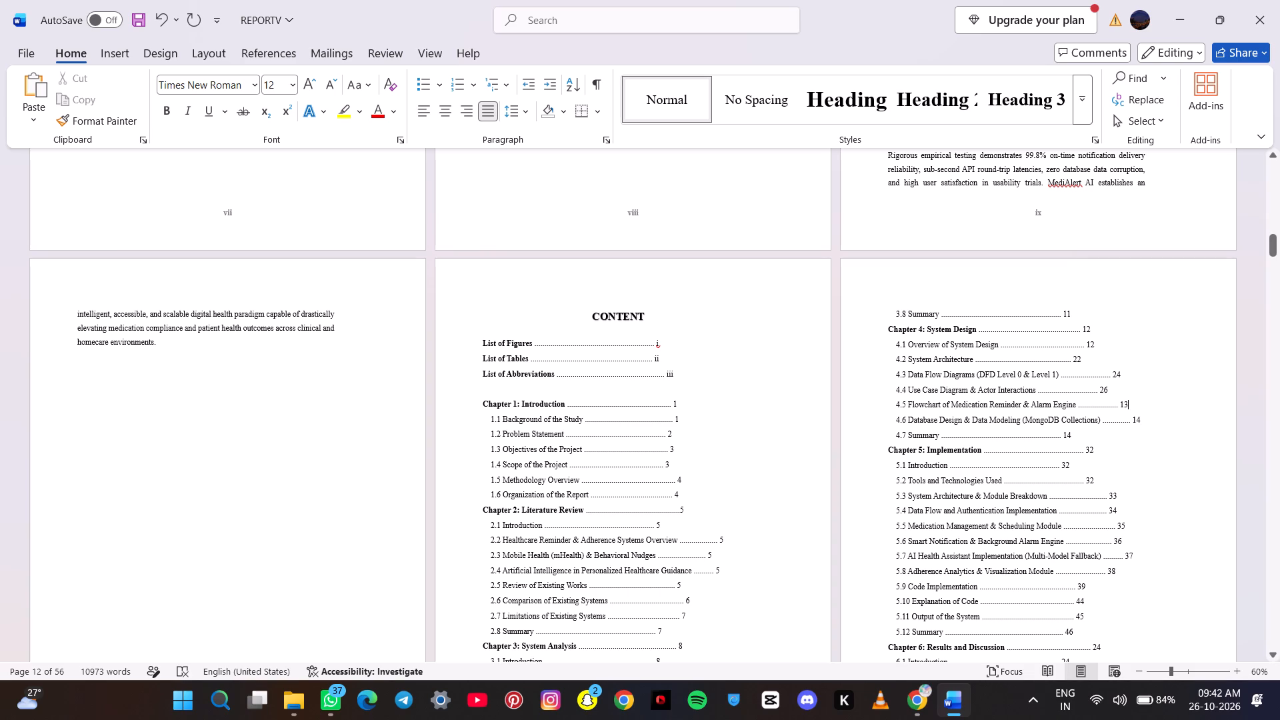
{"action": "left_click", "coordinate": [1140, 388]}
{"action": "key", "text": "BackSpace"}
{"action": "key", "text": "BackSpace"}
{"action": "type", "text": "13"}
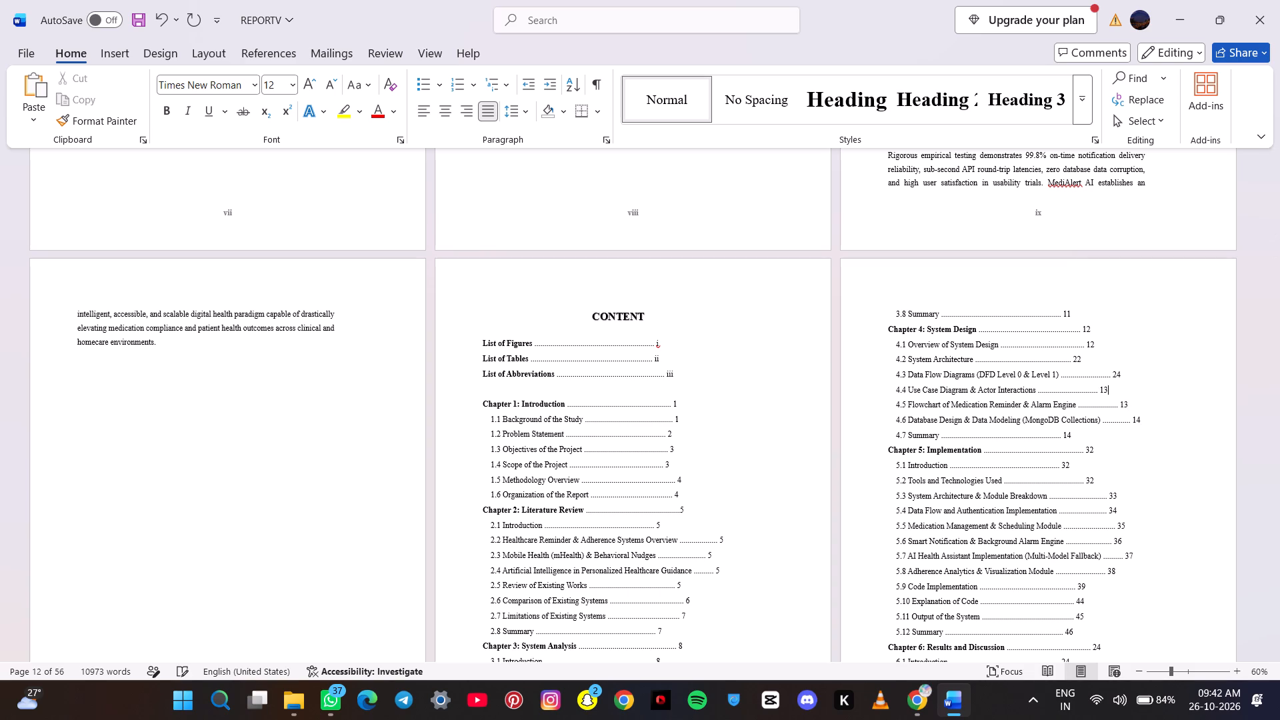
{"action": "left_click", "coordinate": [1140, 375]}
{"action": "key", "text": "BackSpace"}
{"action": "key", "text": "BackSpace"}
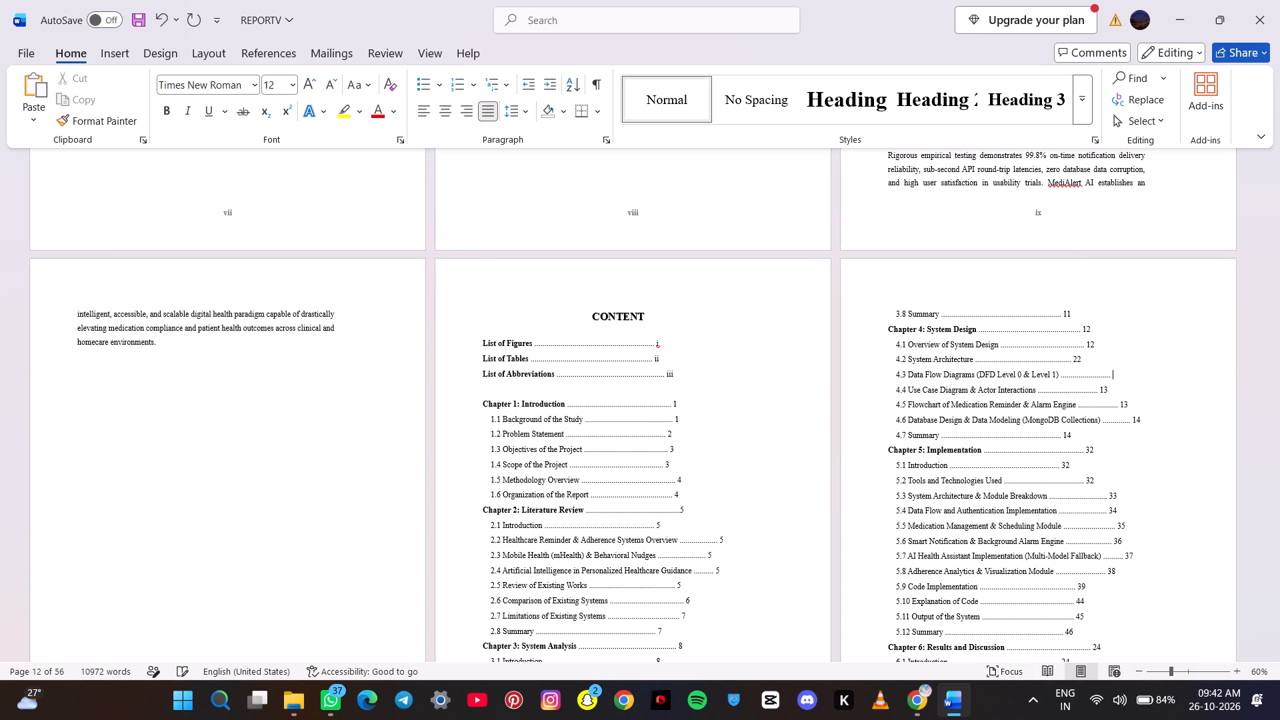
{"action": "type", "text": "13"}
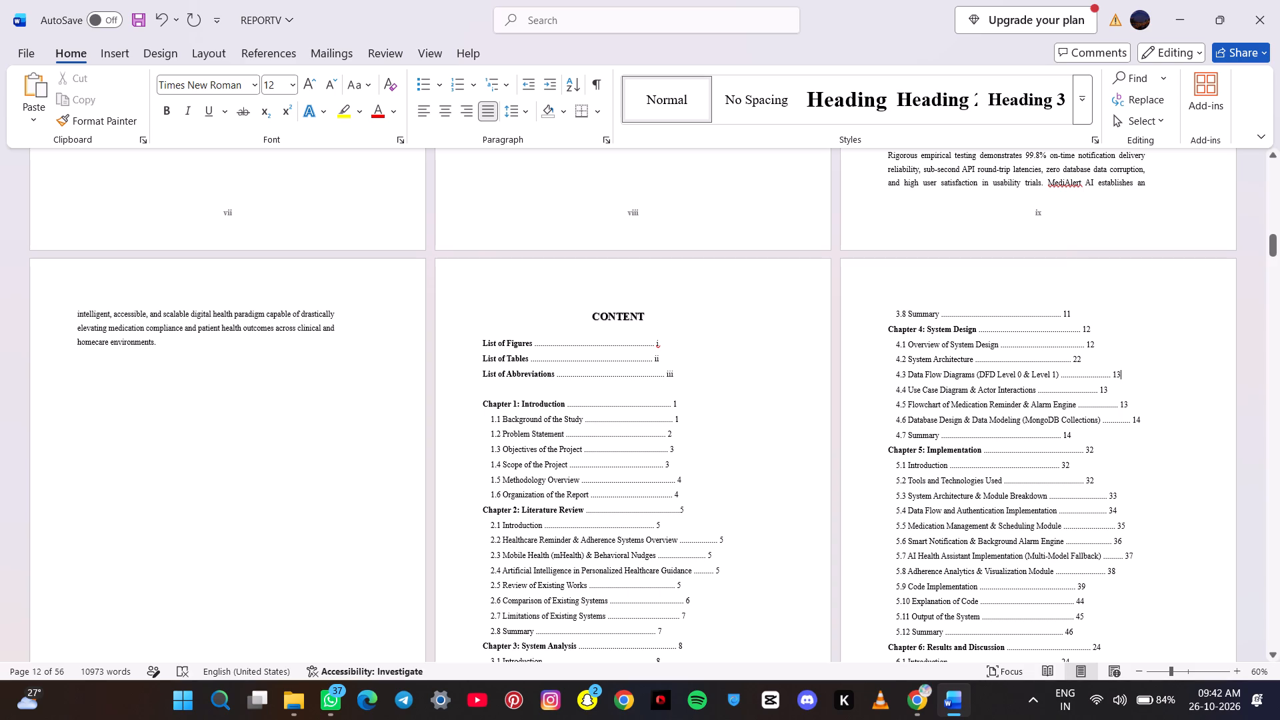
Set the page number of the 4.2 System Architecture contents entry to 12.
{"action": "left_click", "coordinate": [1114, 359]}
{"action": "key", "text": "BackSpace"}
{"action": "key", "text": "BackSpace"}
{"action": "type", "text": "13"}
{"action": "key", "text": "BackSpace"}
{"action": "key", "text": "2"}
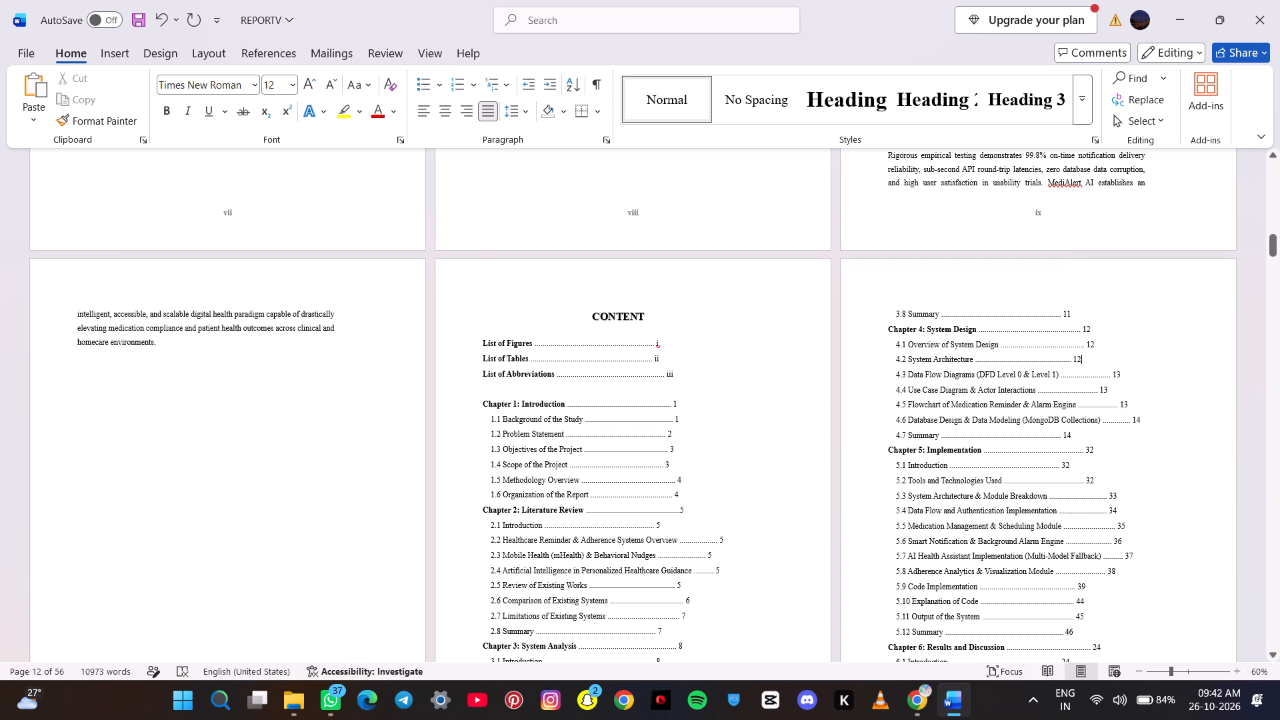
Set the page number of the Chapter 5: Implementation contents entry to 15.
{"action": "left_click", "coordinate": [1110, 451]}
{"action": "key", "text": "BackSpace"}
{"action": "key", "text": "BackSpace"}
{"action": "type", "text": "15"}
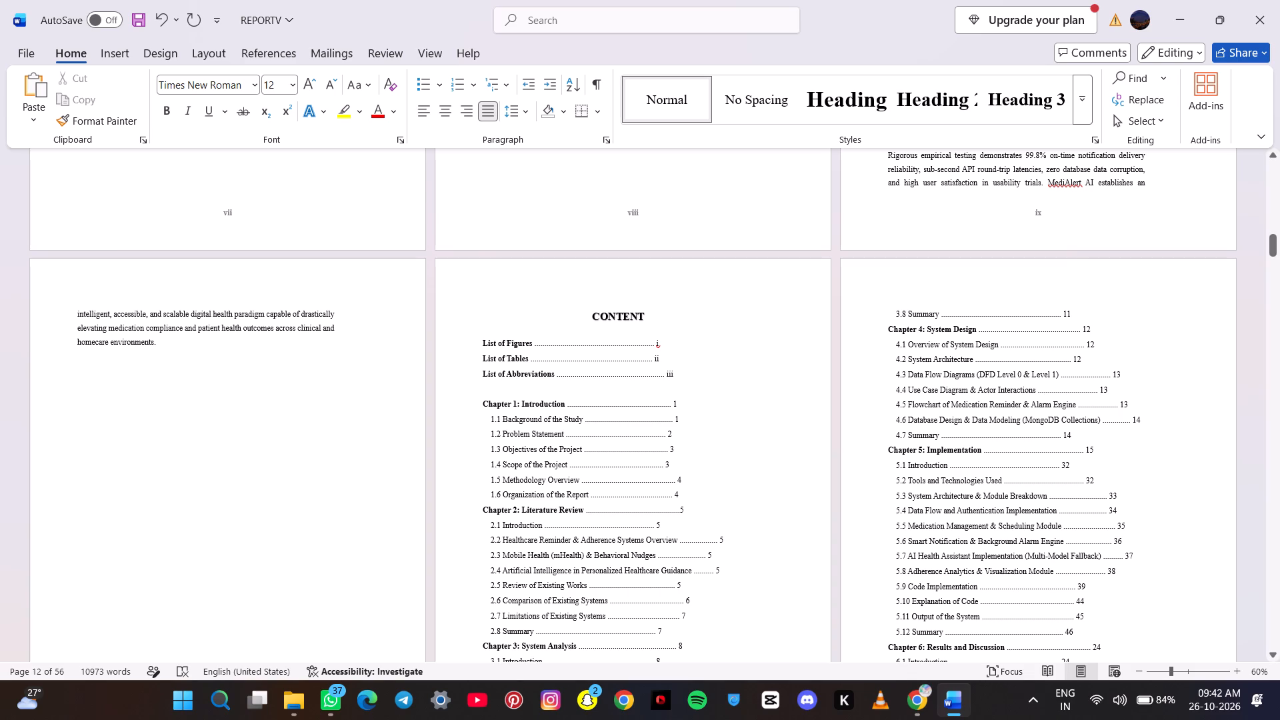
Check the footer page numbers of the report pages where Chapter 4 ends and the Chapter 5: Implementation sections fall.
{"action": "scroll", "coordinate": [1134, 495], "scroll_direction": "down", "scroll_amount": 1}
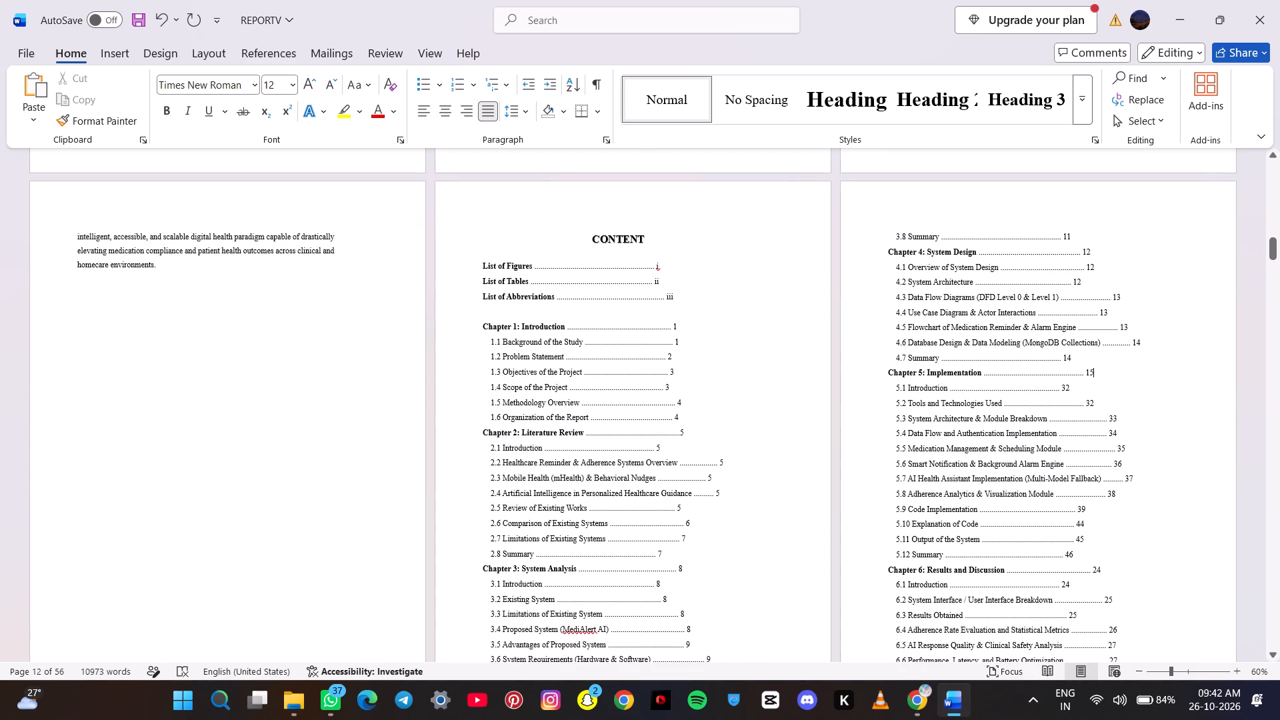
{"action": "scroll", "coordinate": [1134, 495], "scroll_direction": "down", "scroll_amount": 18}
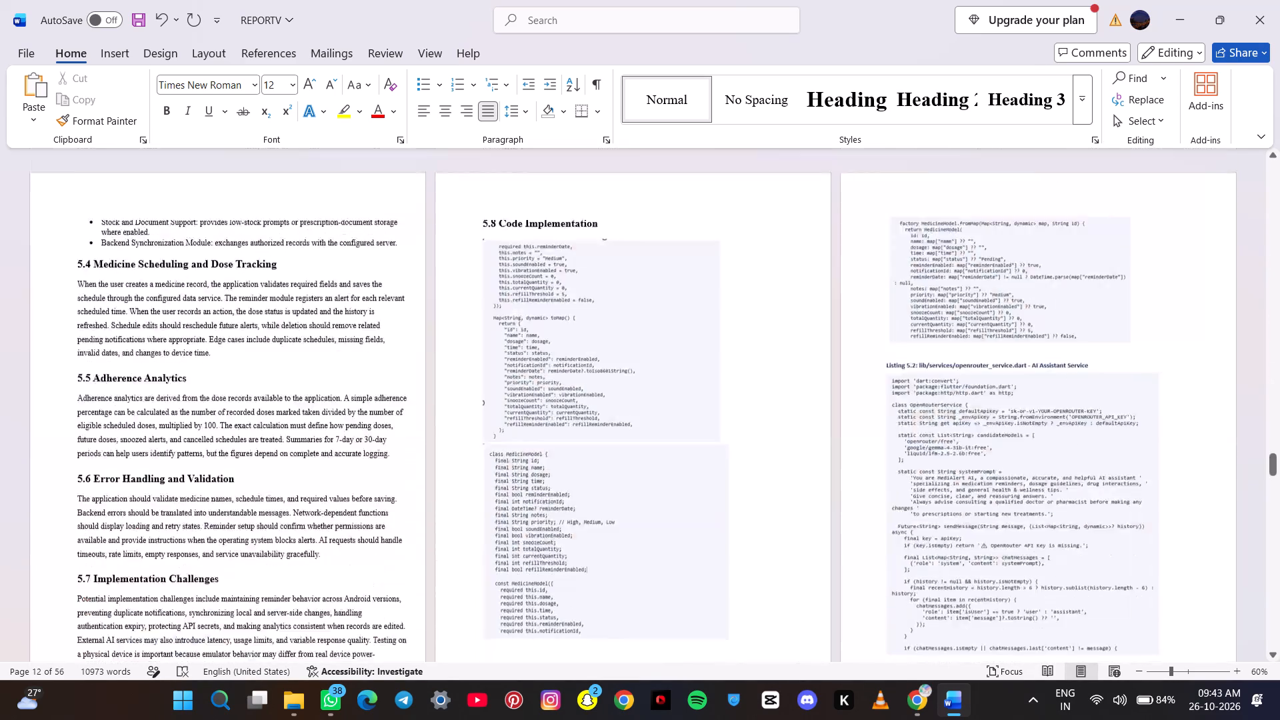
{"action": "scroll", "coordinate": [1134, 495], "scroll_direction": "up", "scroll_amount": 3}
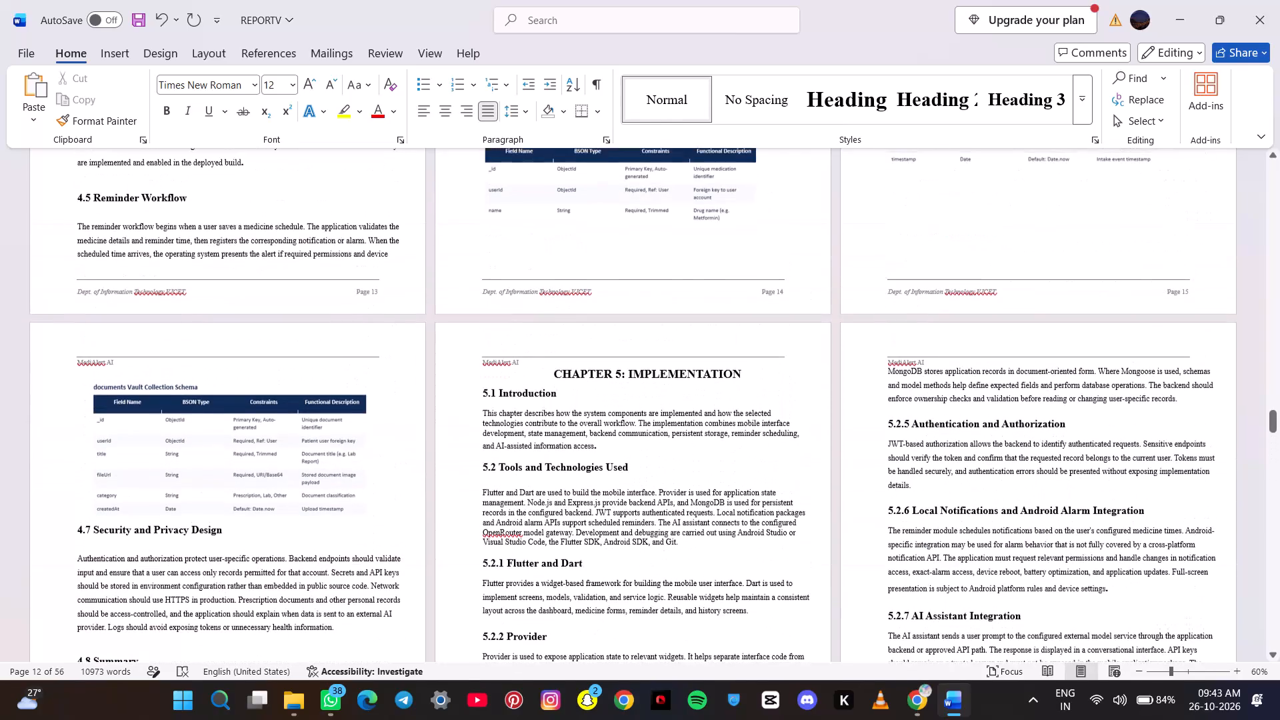
{"action": "scroll", "coordinate": [1134, 495], "scroll_direction": "down", "scroll_amount": 4}
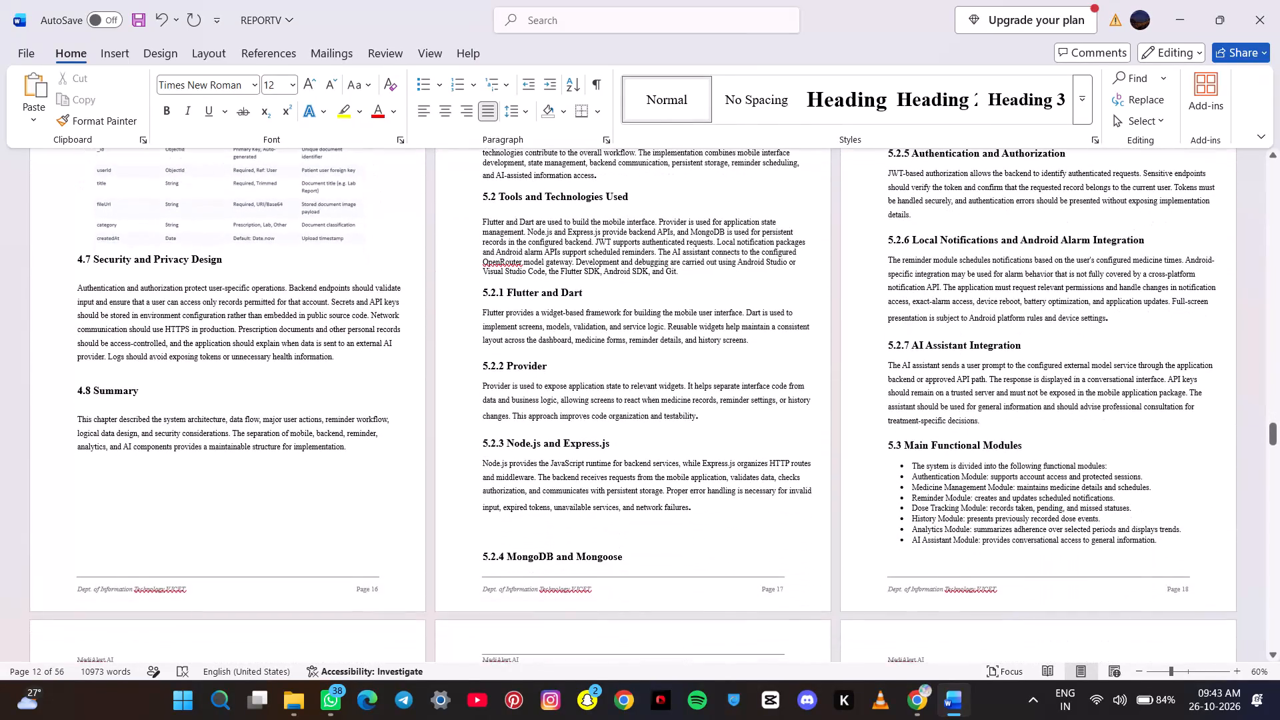
{"action": "scroll", "coordinate": [1134, 495], "scroll_direction": "down", "scroll_amount": 3}
{"action": "scroll", "coordinate": [1134, 495], "scroll_direction": "up", "scroll_amount": 2}
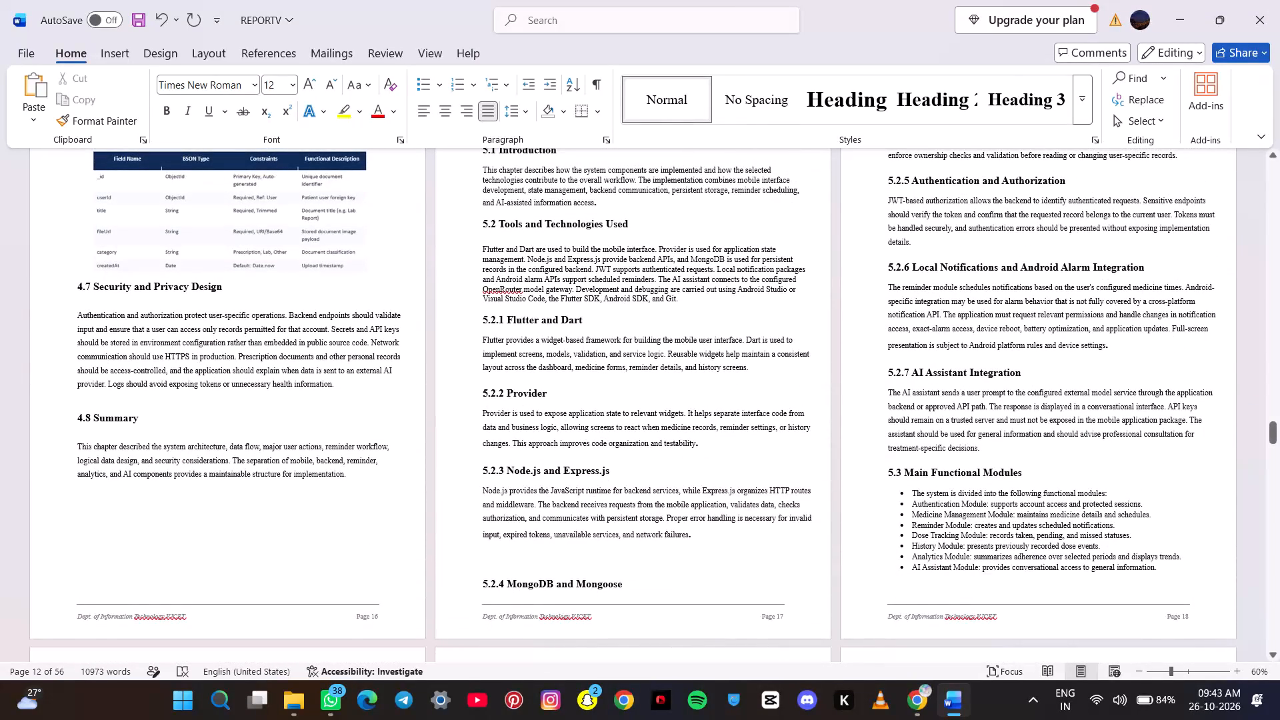
{"action": "scroll", "coordinate": [1134, 495], "scroll_direction": "down", "scroll_amount": 3}
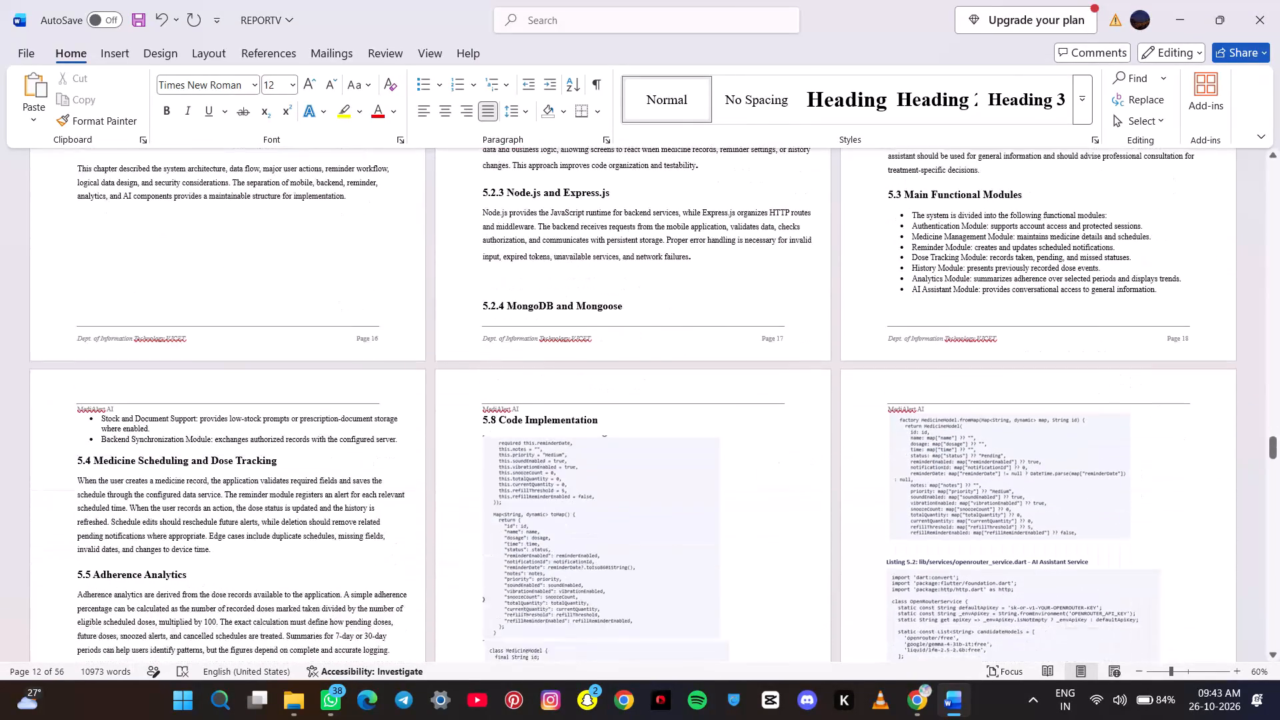
{"action": "scroll", "coordinate": [1134, 495], "scroll_direction": "down", "scroll_amount": 5}
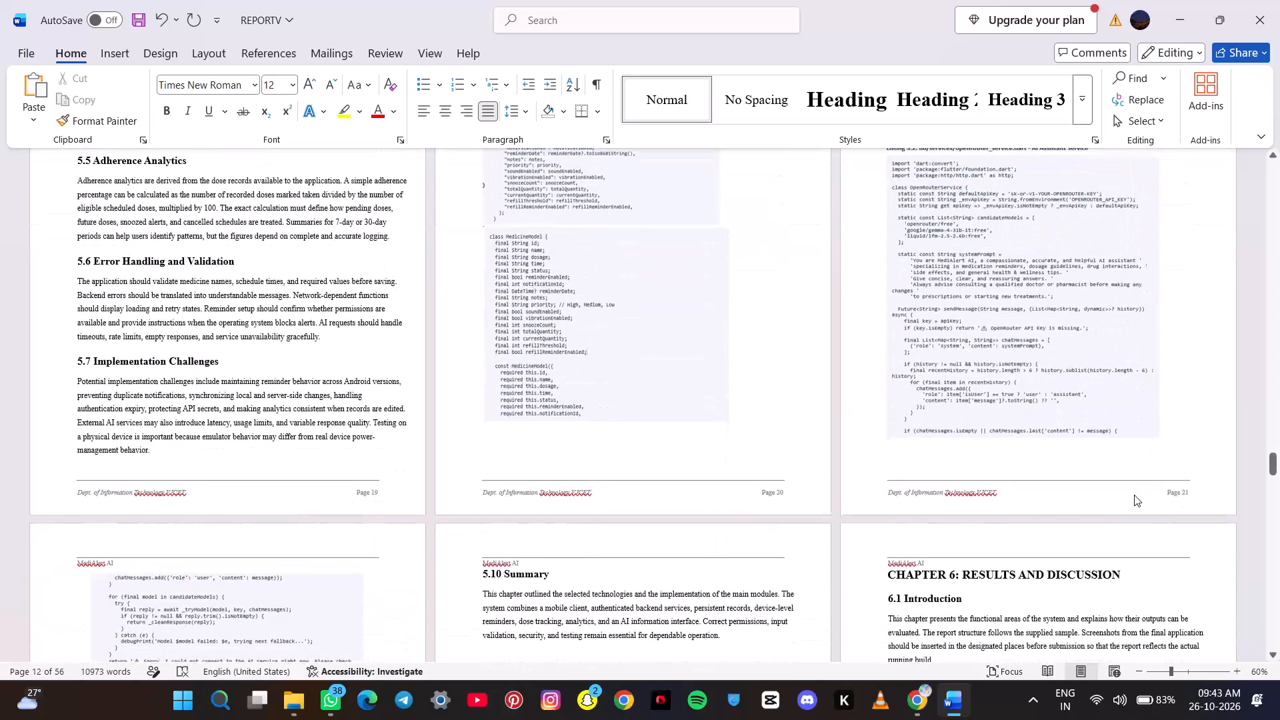
{"action": "scroll", "coordinate": [1134, 495], "scroll_direction": "up", "scroll_amount": 4}
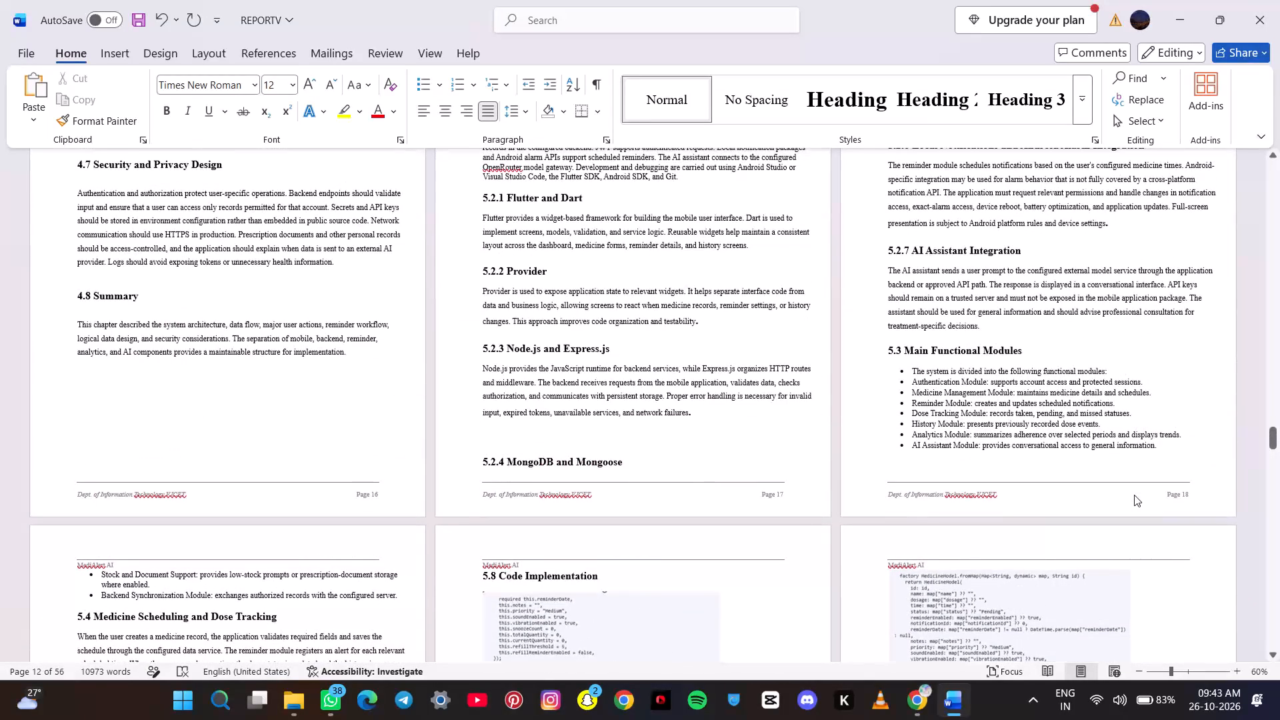
{"action": "scroll", "coordinate": [1134, 495], "scroll_direction": "up", "scroll_amount": 2}
{"action": "scroll", "coordinate": [1134, 495], "scroll_direction": "right", "scroll_amount": 1}
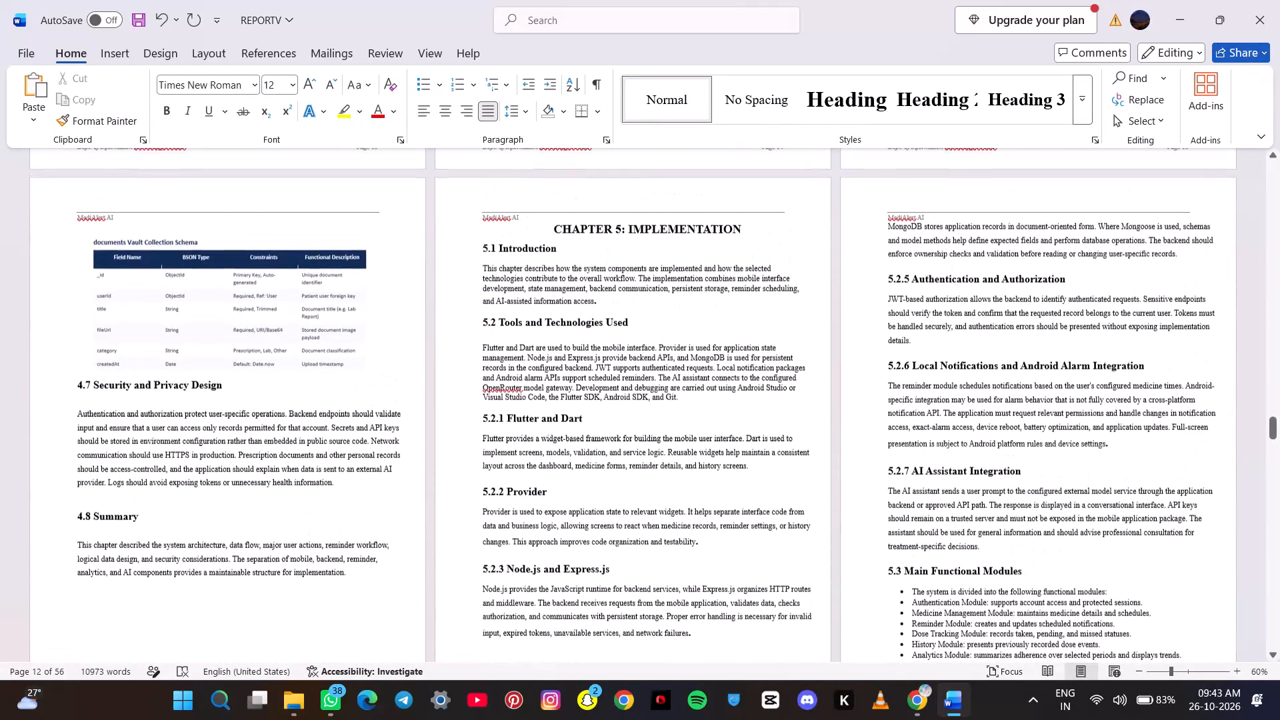
{"action": "scroll", "coordinate": [1134, 495], "scroll_direction": "right", "scroll_amount": 2}
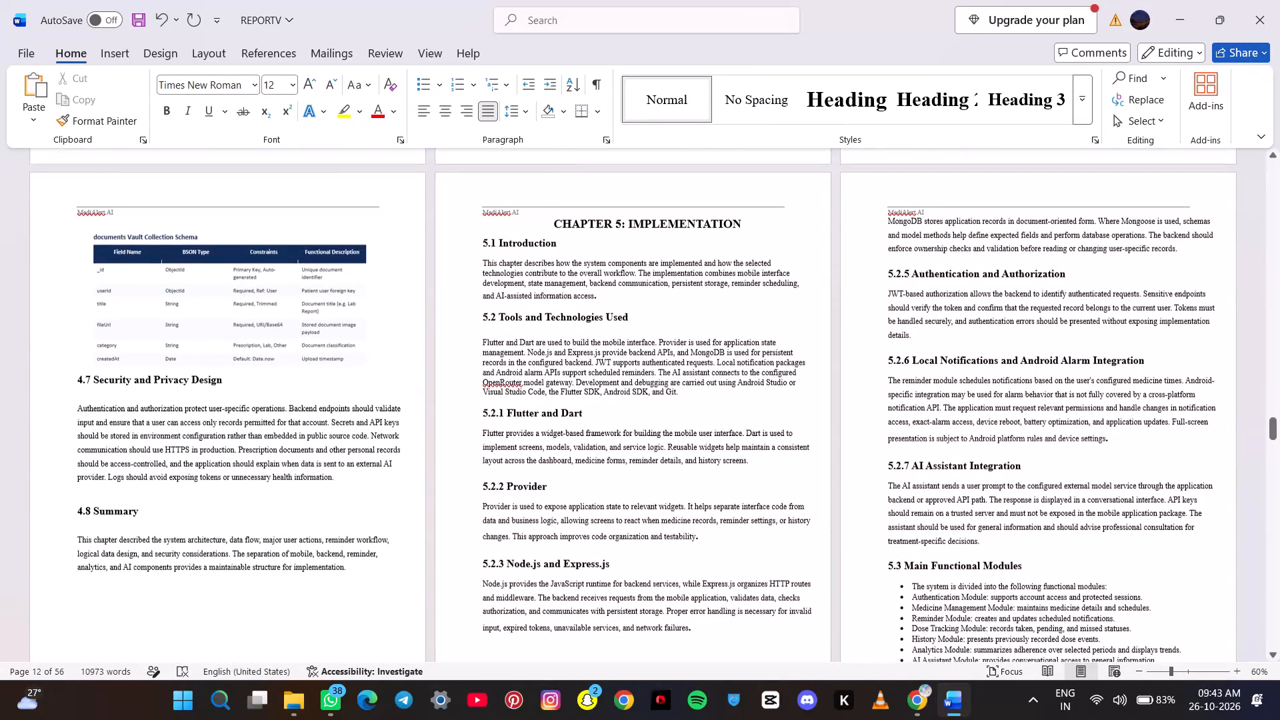
{"action": "scroll", "coordinate": [1134, 495], "scroll_direction": "right", "scroll_amount": 1}
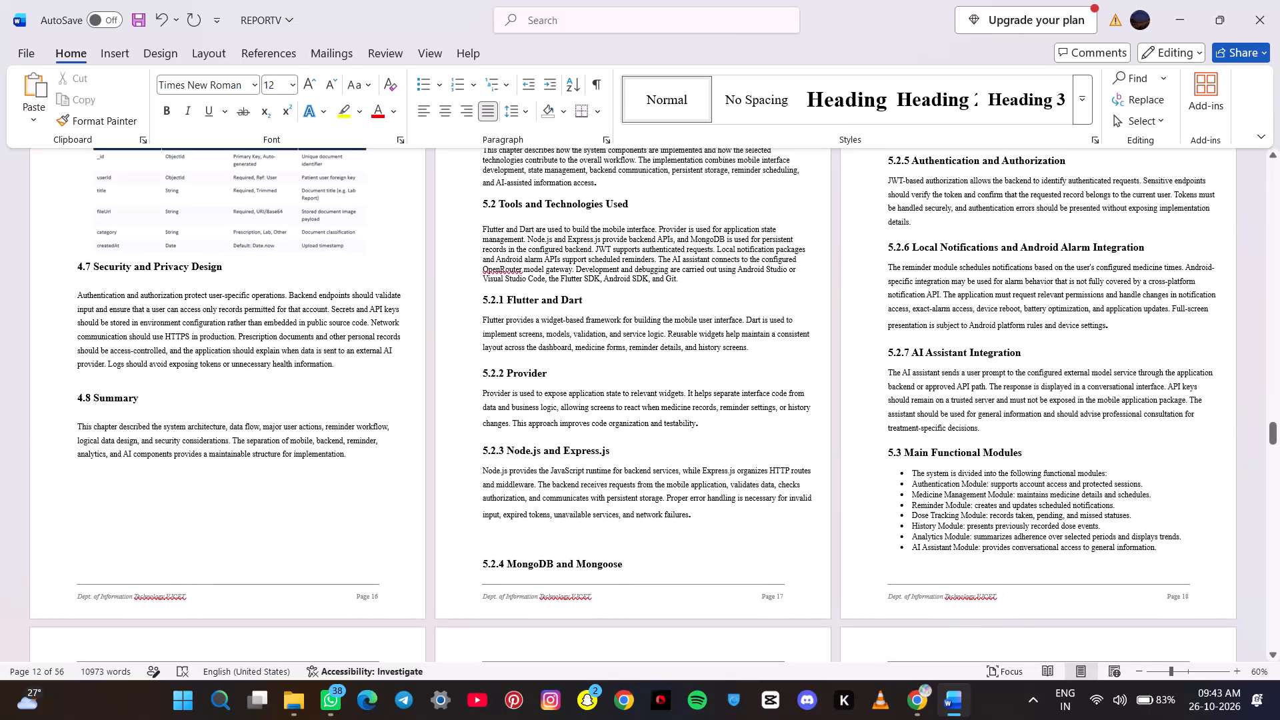
{"action": "scroll", "coordinate": [1134, 495], "scroll_direction": "right", "scroll_amount": 2}
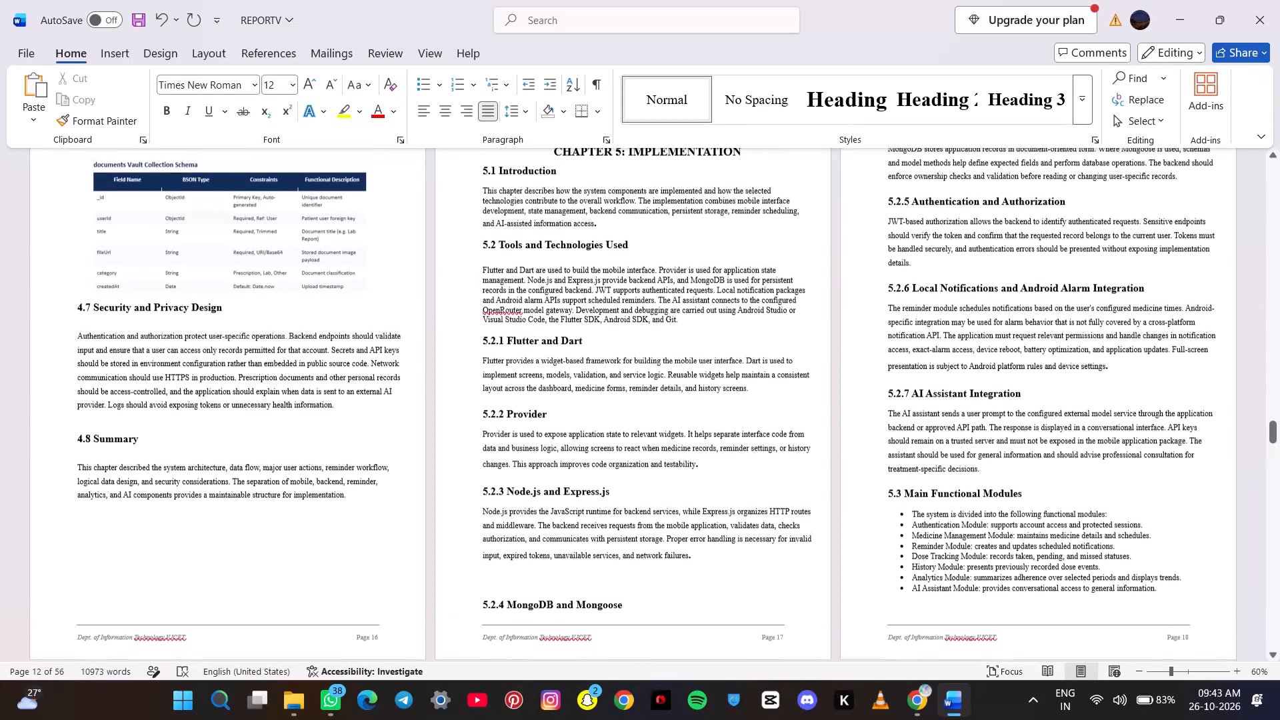
{"action": "scroll", "coordinate": [1134, 495], "scroll_direction": "right", "scroll_amount": 2}
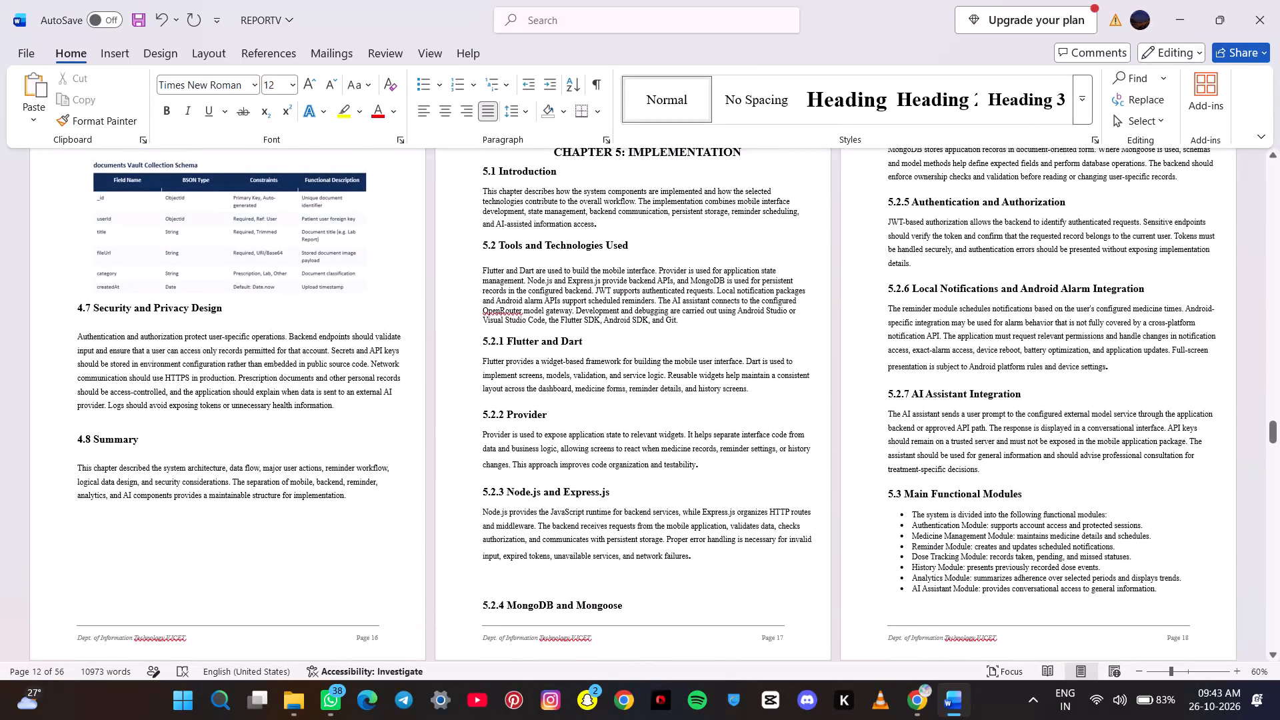
Compare the Chapter 4 and Chapter 5 contents entries with the footer page numbers of the matching body pages.
{"action": "scroll", "coordinate": [1134, 495], "scroll_direction": "up", "scroll_amount": 20}
{"action": "scroll", "coordinate": [1134, 495], "scroll_direction": "up", "scroll_amount": 20}
{"action": "scroll", "coordinate": [1134, 495], "scroll_direction": "up", "scroll_amount": 20}
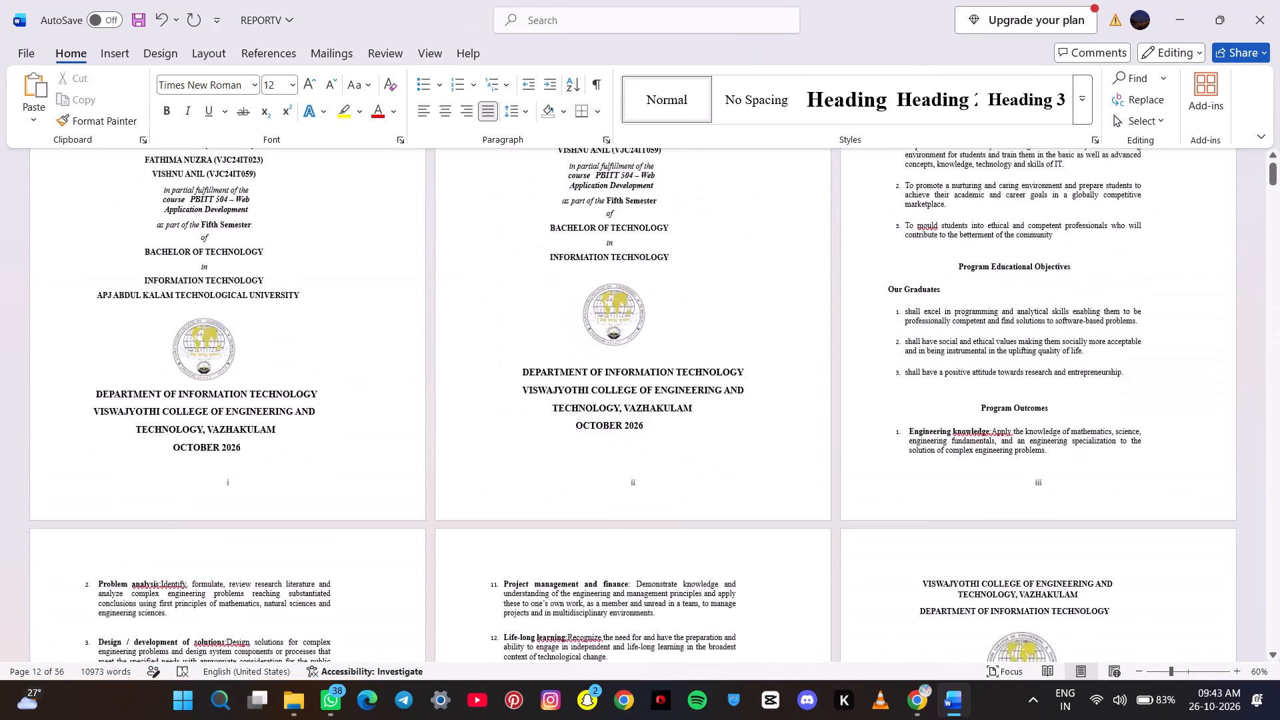
{"action": "scroll", "coordinate": [1134, 495], "scroll_direction": "down", "scroll_amount": 6}
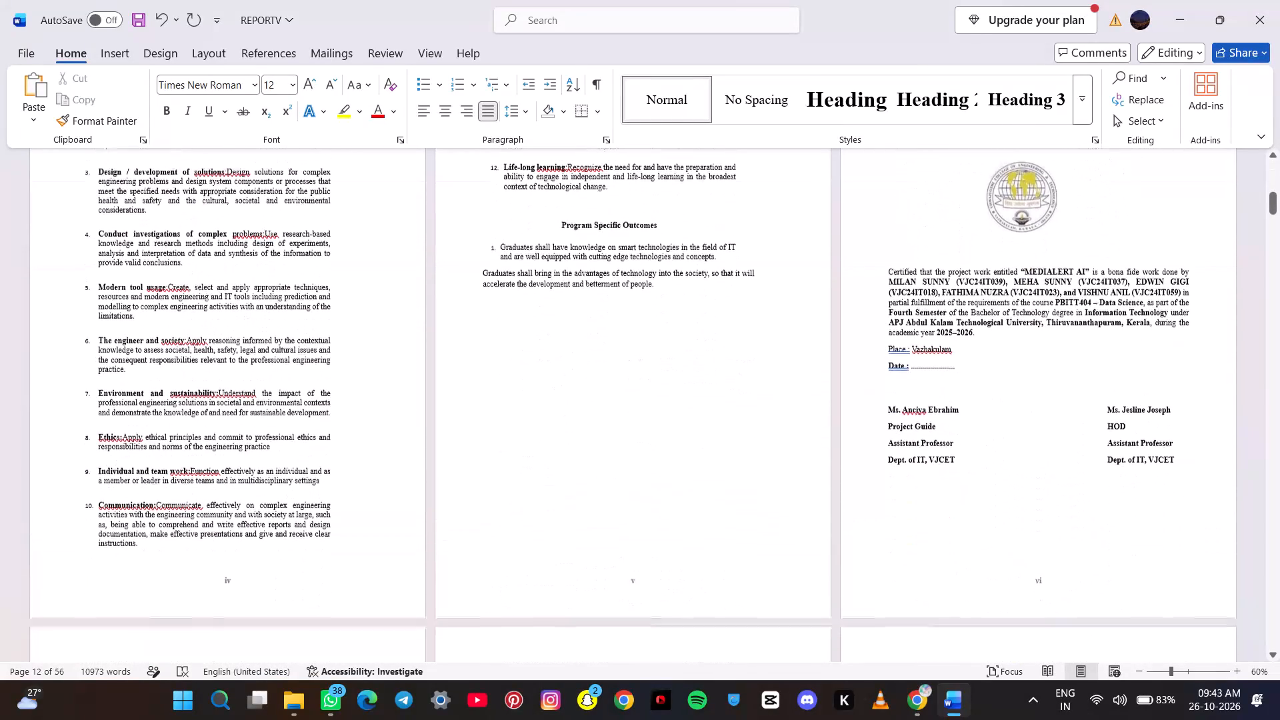
{"action": "scroll", "coordinate": [1134, 495], "scroll_direction": "down", "scroll_amount": 5}
{"action": "scroll", "coordinate": [1134, 495], "scroll_direction": "down", "scroll_amount": 20}
{"action": "scroll", "coordinate": [1134, 495], "scroll_direction": "down", "scroll_amount": 20}
{"action": "scroll", "coordinate": [1134, 495], "scroll_direction": "down", "scroll_amount": 20}
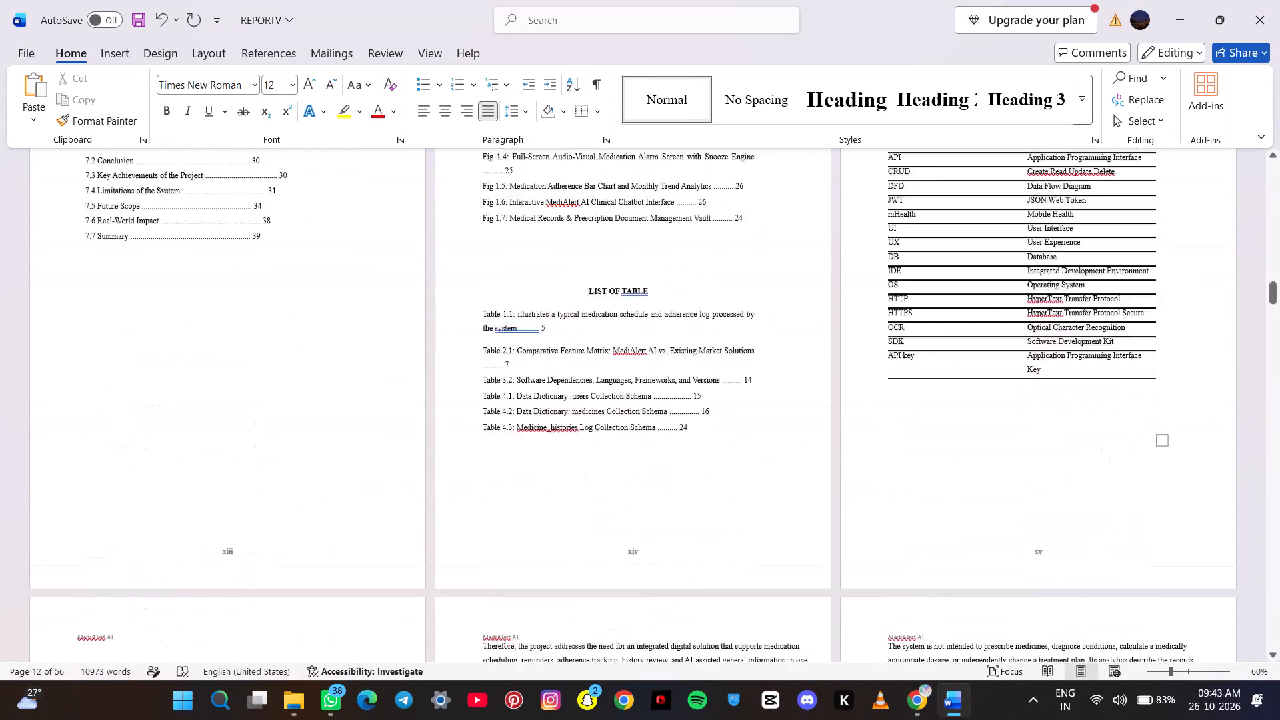
{"action": "scroll", "coordinate": [1134, 495], "scroll_direction": "down", "scroll_amount": 20}
{"action": "scroll", "coordinate": [1134, 495], "scroll_direction": "down", "scroll_amount": 20}
{"action": "scroll", "coordinate": [1134, 495], "scroll_direction": "down", "scroll_amount": 20}
{"action": "scroll", "coordinate": [1134, 495], "scroll_direction": "up", "scroll_amount": 20}
{"action": "scroll", "coordinate": [1134, 495], "scroll_direction": "up", "scroll_amount": 20}
{"action": "scroll", "coordinate": [1134, 495], "scroll_direction": "up", "scroll_amount": 20}
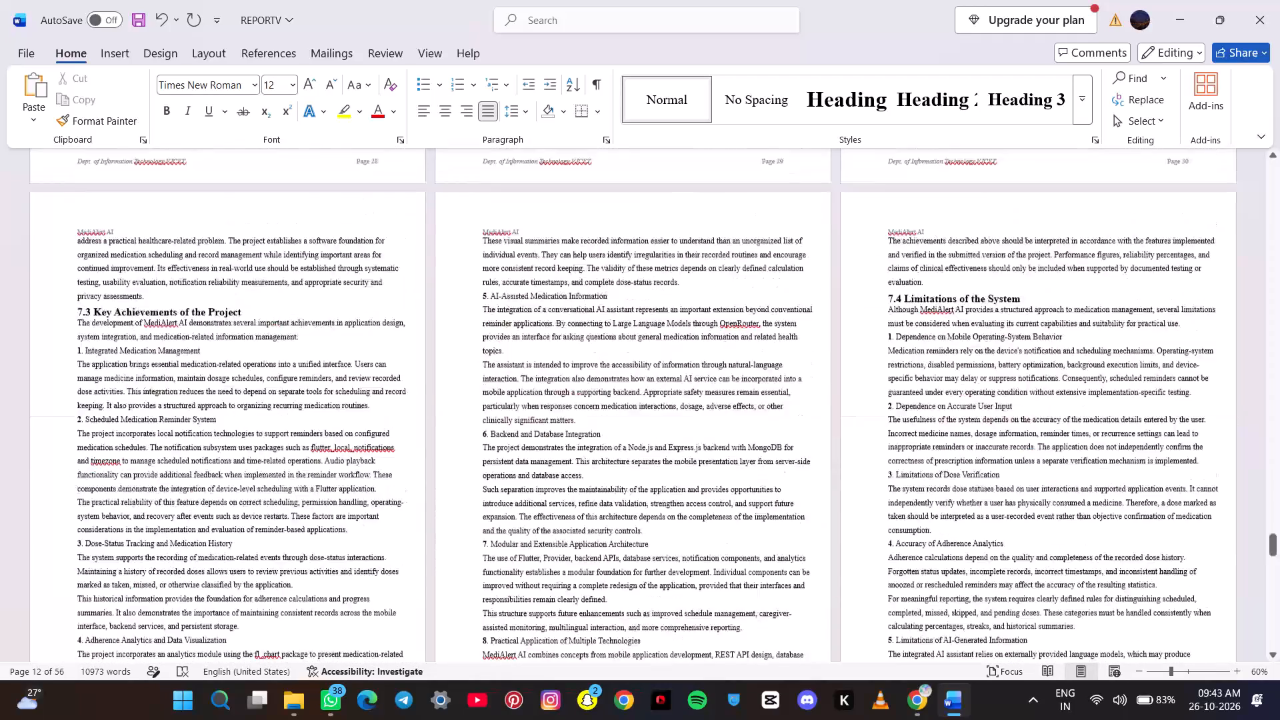
{"action": "scroll", "coordinate": [1134, 495], "scroll_direction": "up", "scroll_amount": 20}
{"action": "scroll", "coordinate": [1134, 495], "scroll_direction": "up", "scroll_amount": 20}
{"action": "scroll", "coordinate": [1134, 495], "scroll_direction": "up", "scroll_amount": 20}
{"action": "scroll", "coordinate": [1134, 495], "scroll_direction": "down", "scroll_amount": 6}
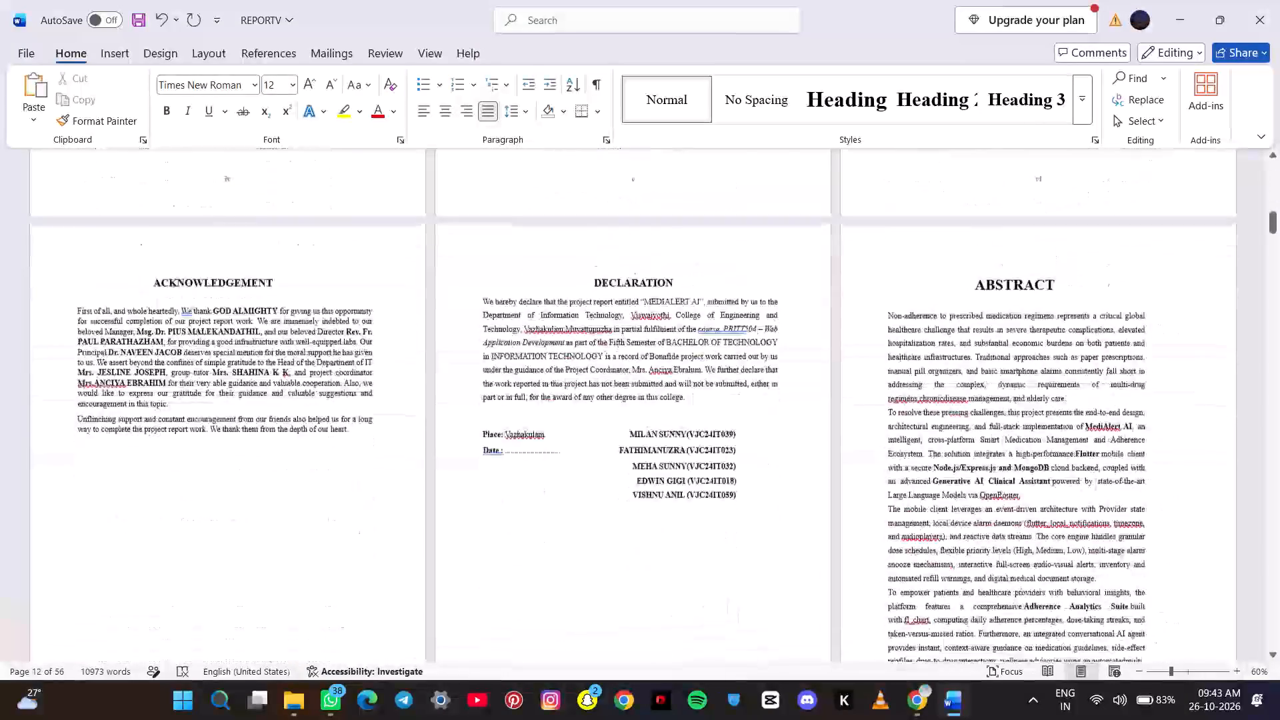
{"action": "scroll", "coordinate": [1134, 495], "scroll_direction": "down", "scroll_amount": 8}
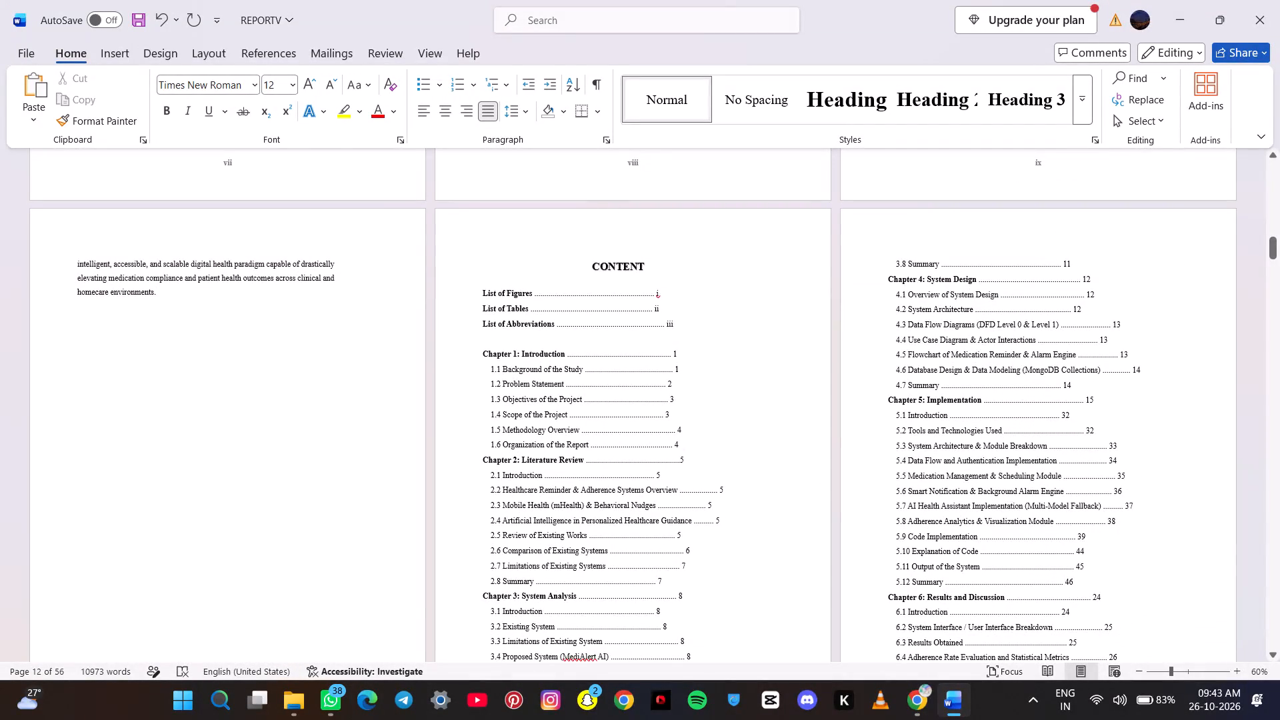
{"action": "scroll", "coordinate": [1119, 479], "scroll_direction": "down", "scroll_amount": 2}
{"action": "scroll", "coordinate": [1119, 479], "scroll_direction": "up", "scroll_amount": 1}
{"action": "scroll", "coordinate": [1119, 479], "scroll_direction": "down", "scroll_amount": 3}
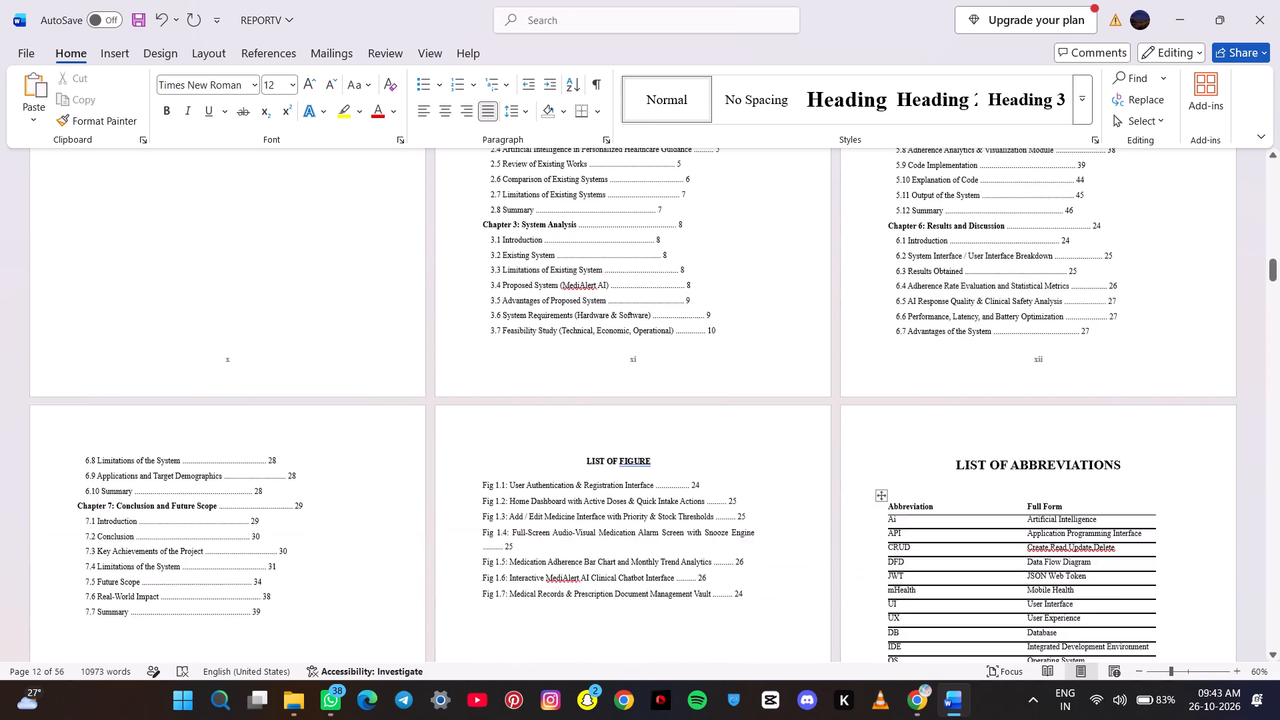
{"action": "scroll", "coordinate": [1119, 479], "scroll_direction": "down", "scroll_amount": 11}
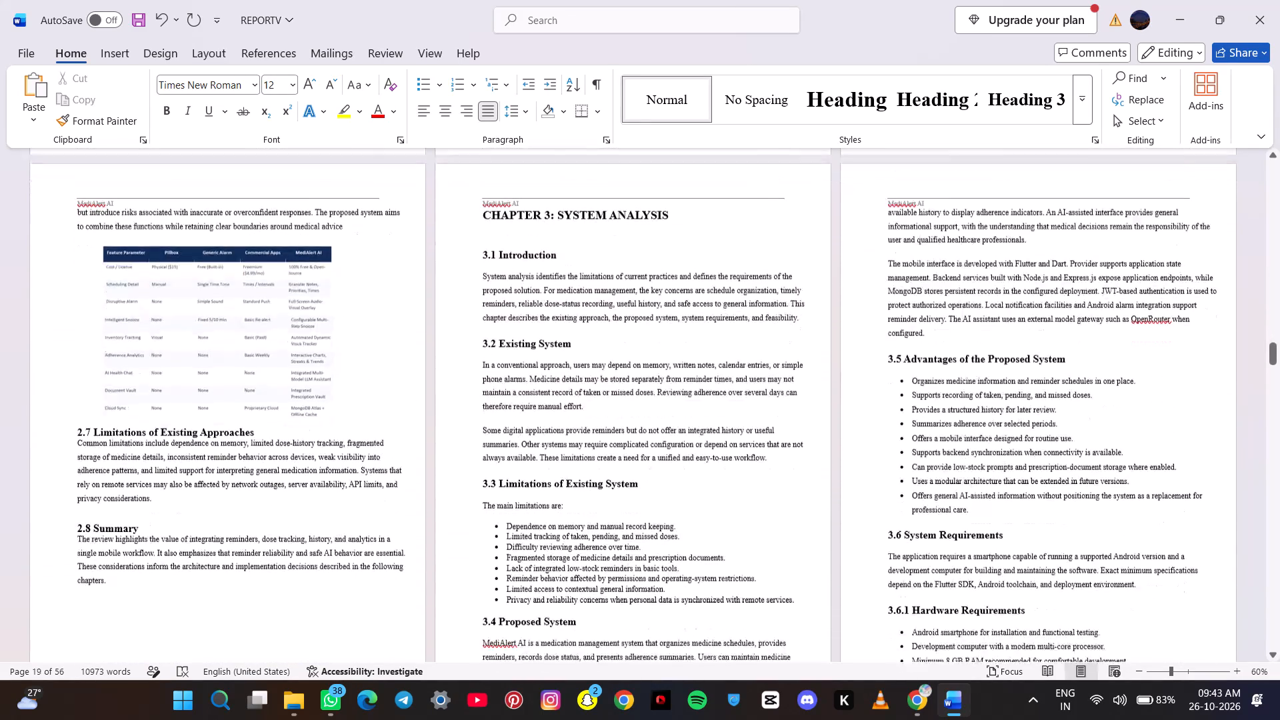
{"action": "scroll", "coordinate": [1119, 479], "scroll_direction": "down", "scroll_amount": 6}
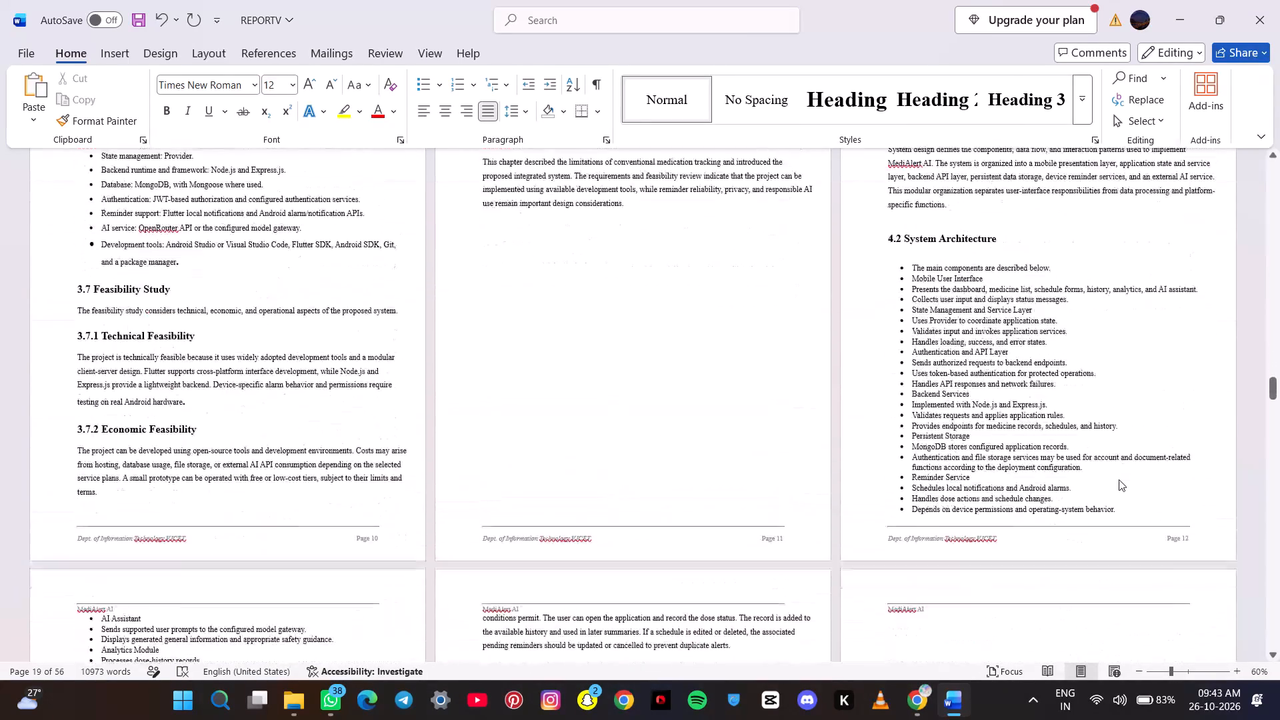
{"action": "scroll", "coordinate": [1119, 479], "scroll_direction": "down", "scroll_amount": 9}
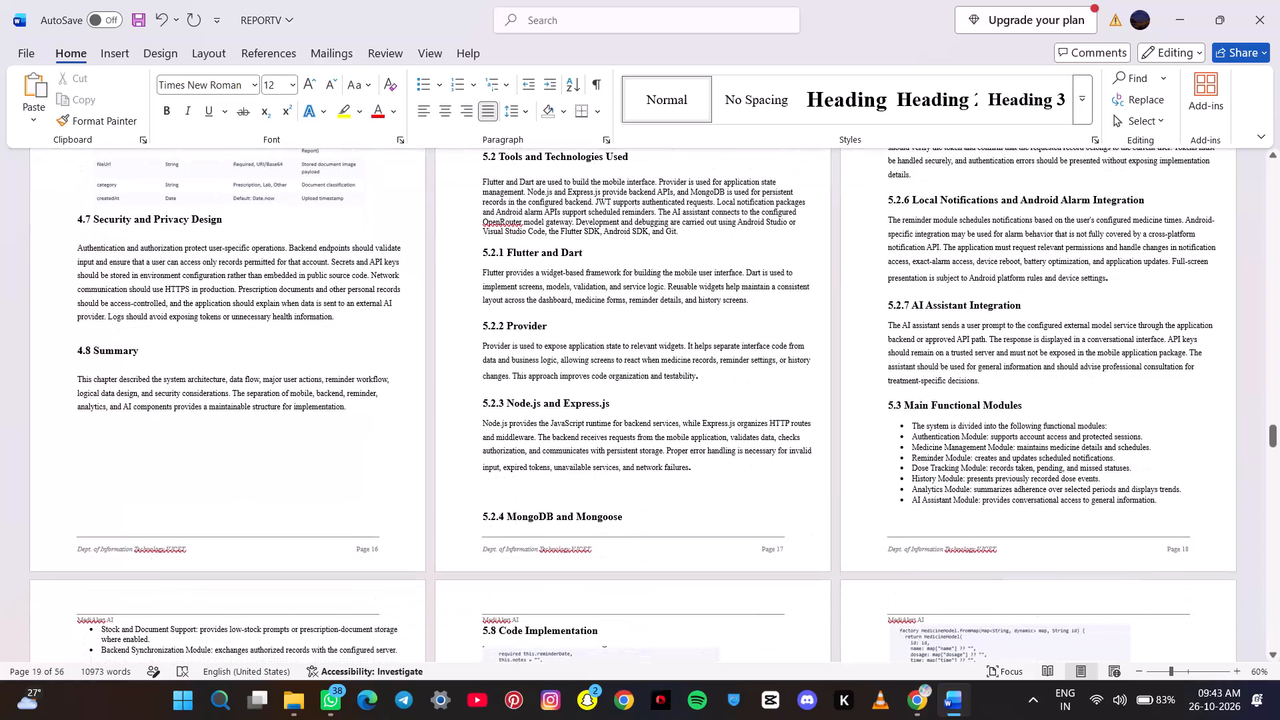
{"action": "scroll", "coordinate": [1119, 479], "scroll_direction": "down", "scroll_amount": 1}
{"action": "scroll", "coordinate": [1119, 479], "scroll_direction": "up", "scroll_amount": 17}
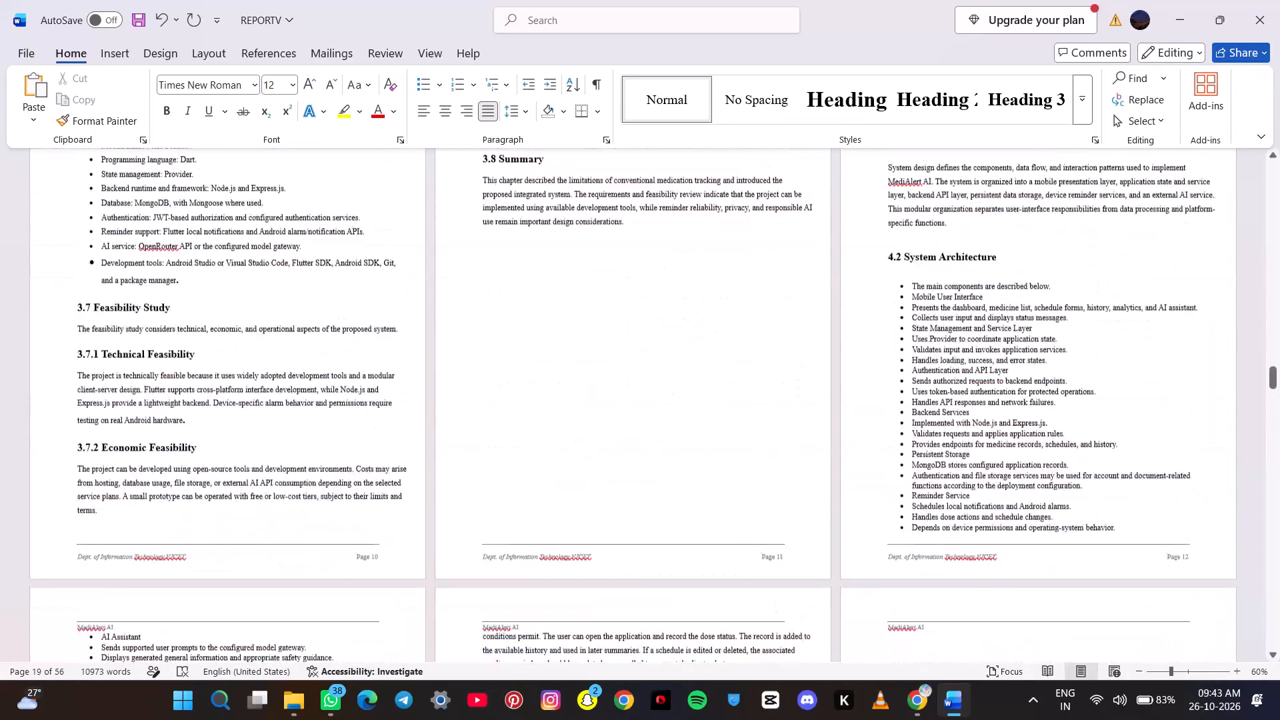
{"action": "scroll", "coordinate": [1119, 479], "scroll_direction": "down", "scroll_amount": 1}
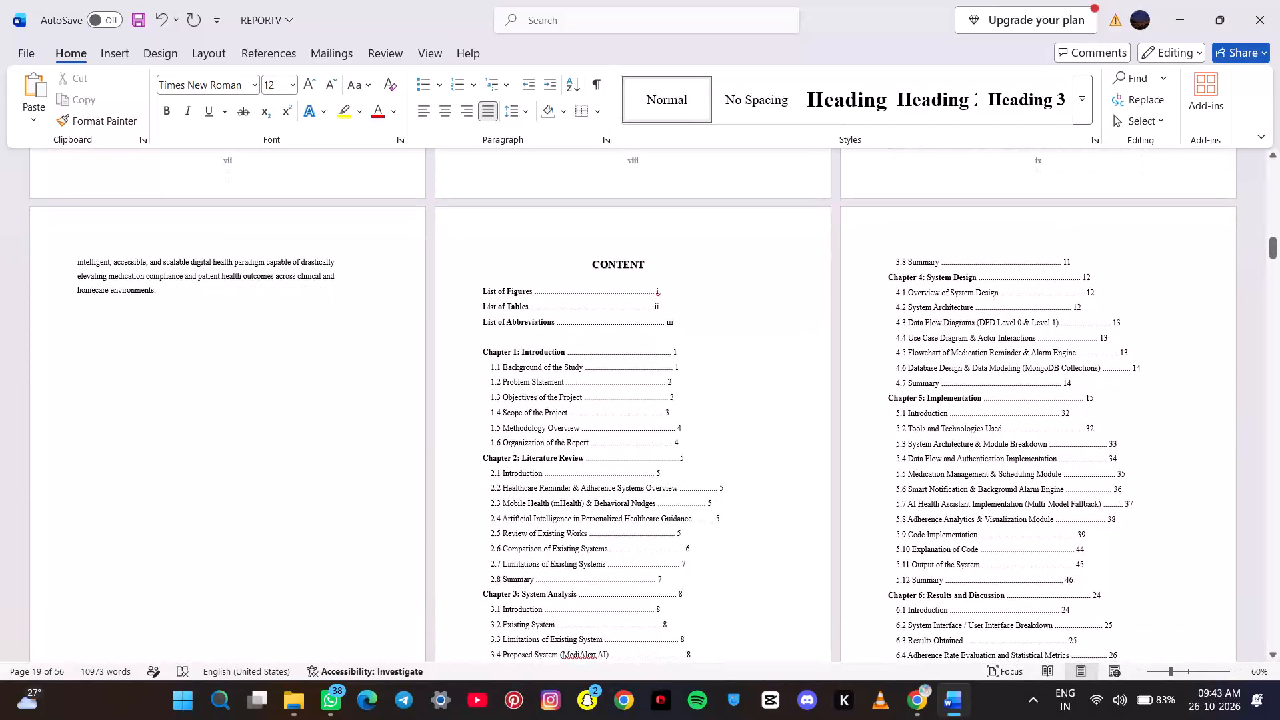
Set the page number of the Chapter 5: Implementation contents entry to 17.
{"action": "key", "text": "BackSpace"}
{"action": "key", "text": "7"}
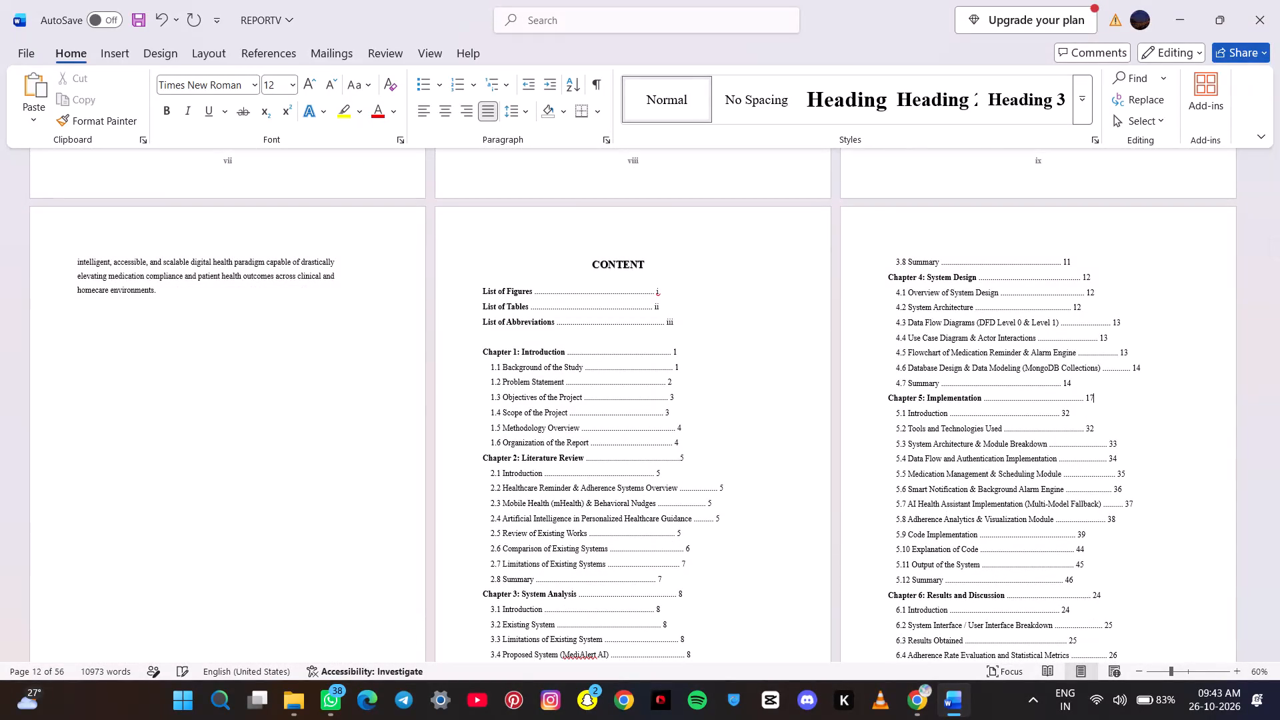
Set the page numbers of the 4.7 Summary and 4.6 Database Design & Data Modeling (MongoDB Collections) contents entries to 16.
{"action": "key", "text": "Up"}
{"action": "key", "text": "BackSpace"}
{"action": "key", "text": "6"}
{"action": "key", "text": "Up"}
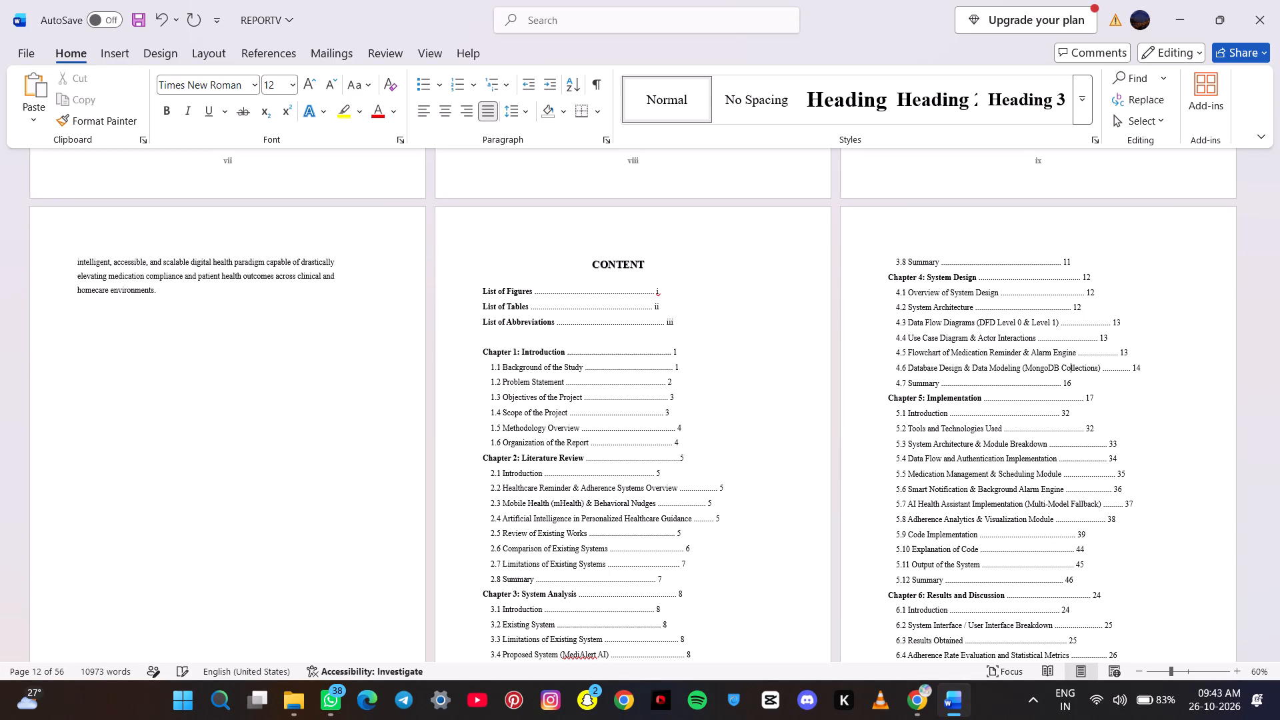
{"action": "key", "text": "0"}
{"action": "key", "text": "BackSpace"}
{"action": "key", "text": "Right"}
{"action": "key", "text": "Right"}
{"action": "key", "text": "Right"}
{"action": "key", "text": "Right"}
{"action": "key", "text": "Right"}
{"action": "key", "text": "Right"}
{"action": "key", "text": "Right"}
{"action": "key", "text": "Right"}
{"action": "key", "text": "Right"}
{"action": "key", "text": "Right"}
{"action": "key", "text": "Right"}
{"action": "key", "text": "Right"}
{"action": "key", "text": "Right"}
{"action": "key", "text": "Right"}
{"action": "key", "text": "Right"}
{"action": "key", "text": "Right"}
{"action": "key", "text": "Right"}
{"action": "key", "text": "Right"}
{"action": "key", "text": "Right"}
{"action": "key", "text": "Right"}
{"action": "key", "text": "Right"}
{"action": "key", "text": "Right"}
{"action": "key", "text": "Right"}
{"action": "key", "text": "Right"}
{"action": "key", "text": "Right"}
{"action": "key", "text": "Right"}
{"action": "key", "text": "Right"}
{"action": "key", "text": "Right"}
{"action": "key", "text": "Right"}
{"action": "key", "text": "BackSpace"}
{"action": "key", "text": "6"}
Set the contents page numbers of 4.5 Flowchart of Medication Reminder & Alarm Engine to 15 and 4.4 Use Case Diagram & Actor Interactions to 14.
{"action": "key", "text": "Up"}
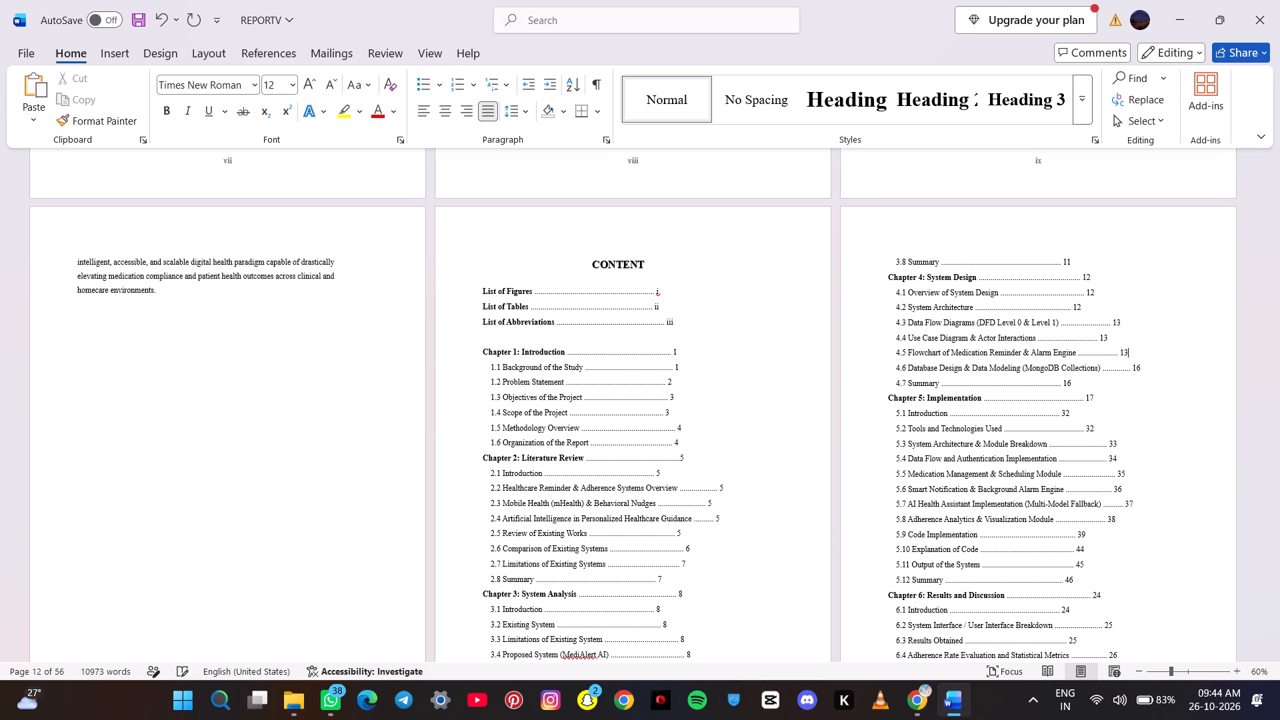
{"action": "key", "text": "BackSpace"}
{"action": "key", "text": "5"}
{"action": "key", "text": "Up"}
{"action": "key", "text": "BackSpace"}
{"action": "key", "text": "4"}
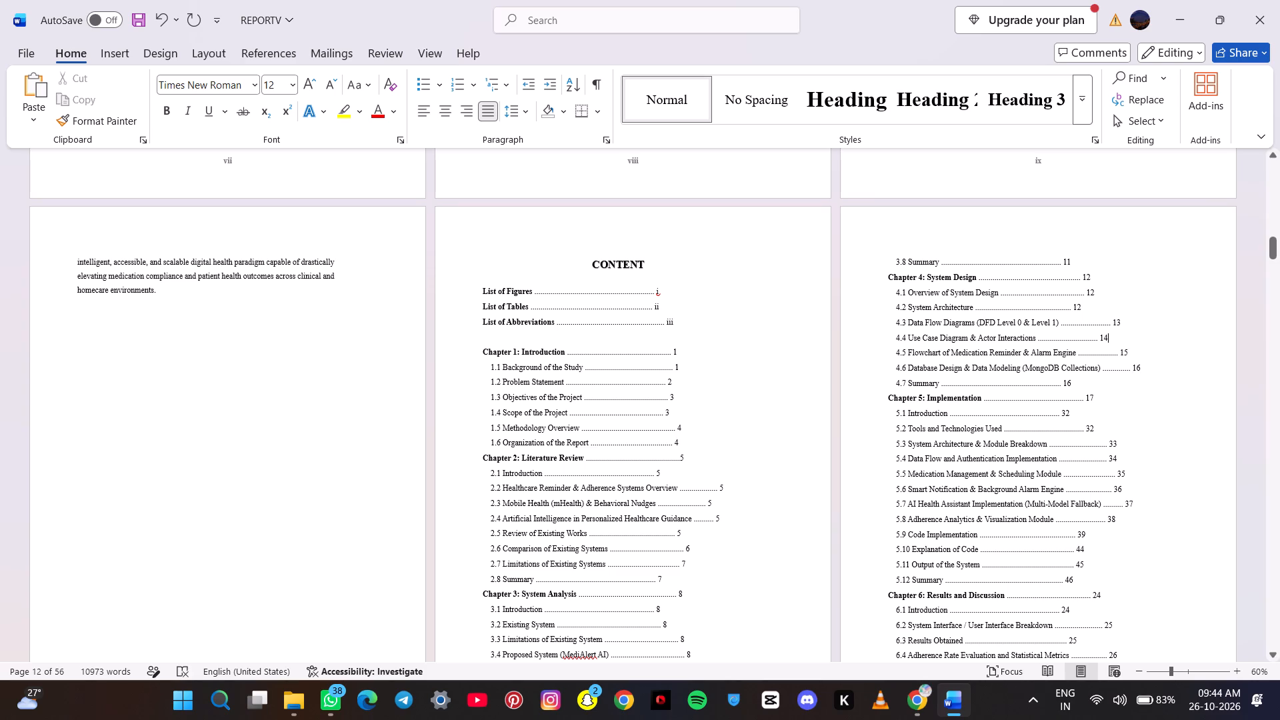
Set the page number of the 4.2 System Architecture contents entry to 13.
{"action": "double_click", "coordinate": [1094, 312]}
{"action": "key", "text": "BackSpace"}
{"action": "type", "text": "13"}
{"action": "key", "text": "BackSpace"}
{"action": "key", "text": "BackSpace"}
{"action": "key", "text": "BackSpace"}
{"action": "key", "text": "BackSpace"}
{"action": "type", "text": "13"}
Check the footer page numbers of the Chapter 5 sections in the body pages against their contents entries.
{"action": "scroll", "coordinate": [1094, 312], "scroll_direction": "down", "scroll_amount": 3}
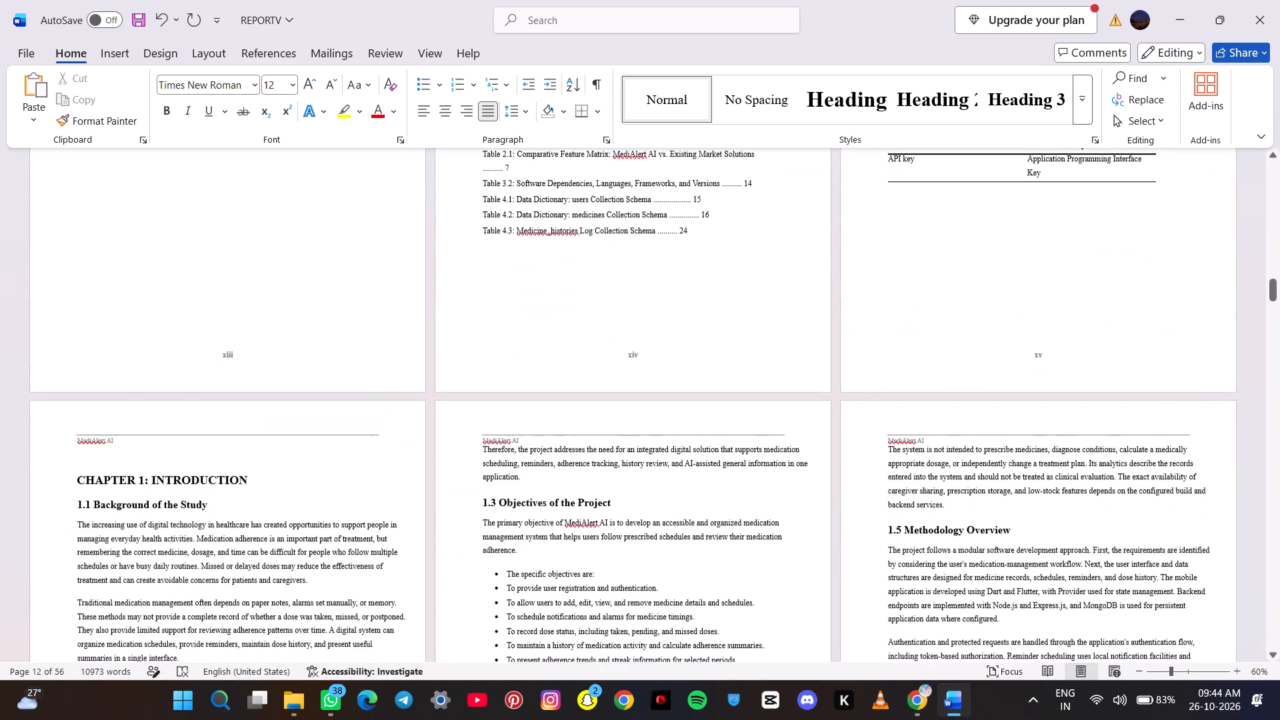
{"action": "scroll", "coordinate": [1094, 312], "scroll_direction": "down", "scroll_amount": 5}
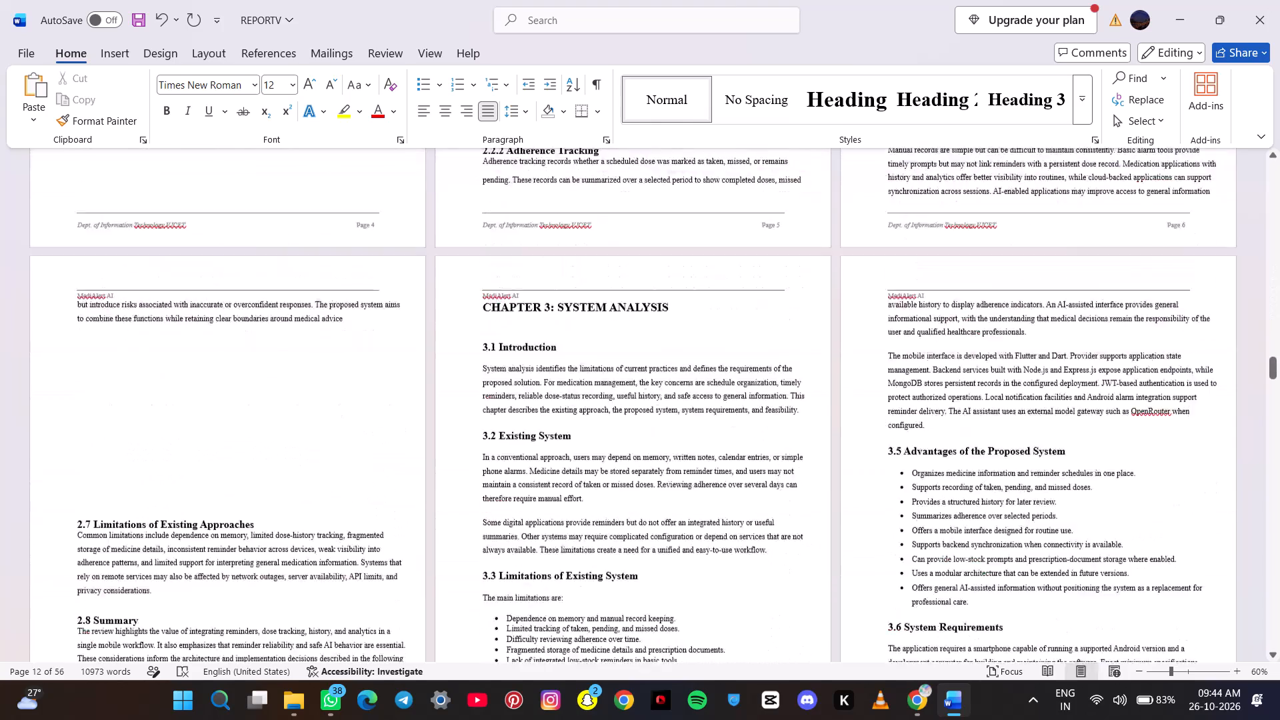
{"action": "scroll", "coordinate": [1094, 312], "scroll_direction": "down", "scroll_amount": 5}
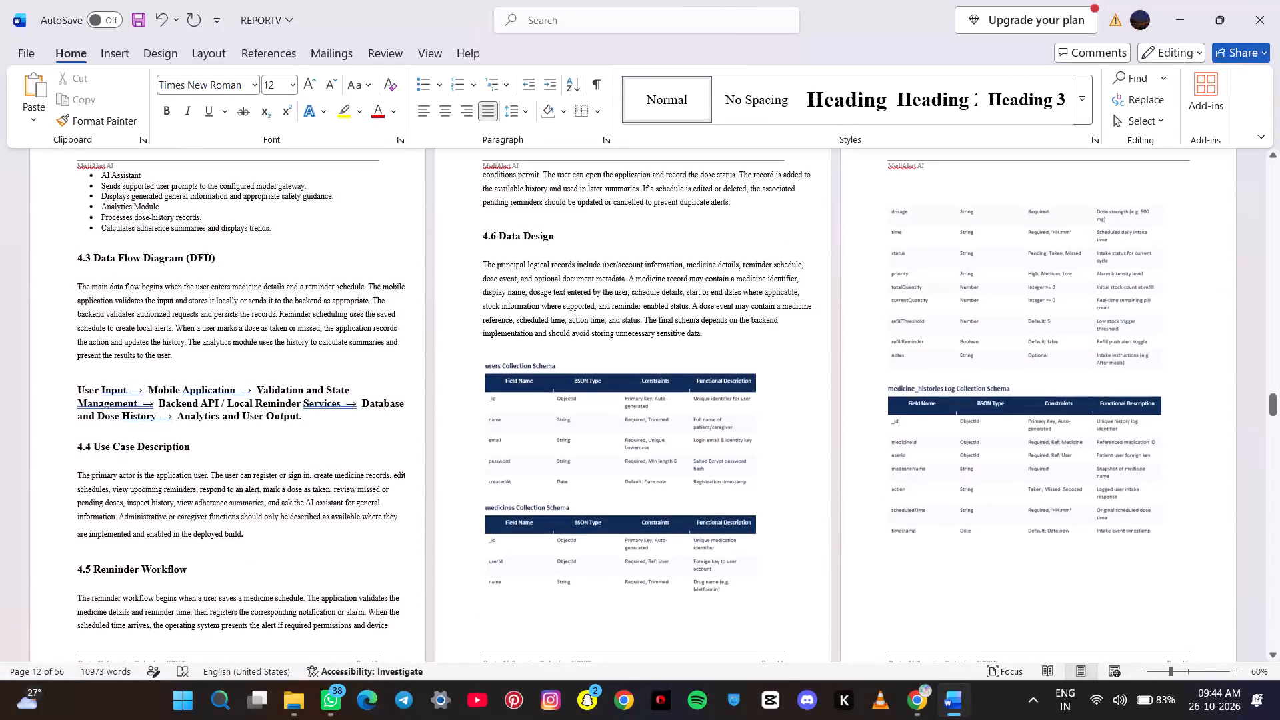
{"action": "scroll", "coordinate": [1094, 312], "scroll_direction": "down", "scroll_amount": 4}
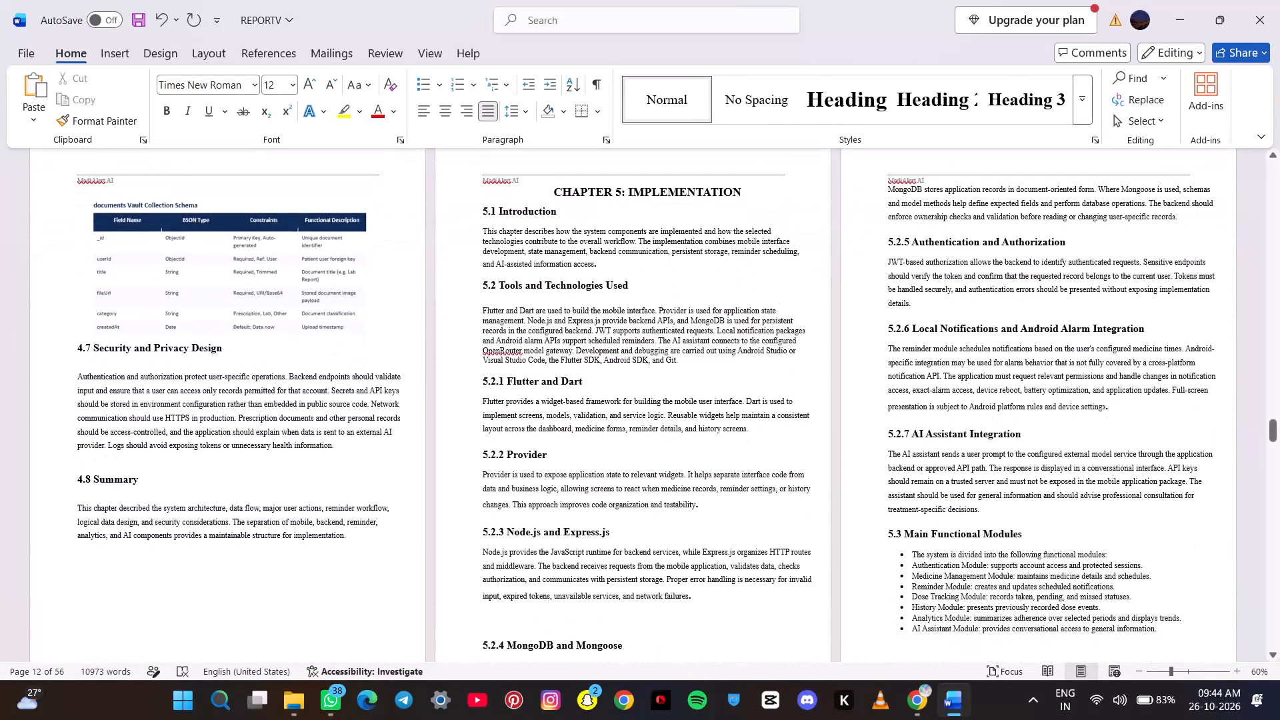
{"action": "scroll", "coordinate": [1094, 312], "scroll_direction": "down", "scroll_amount": 1}
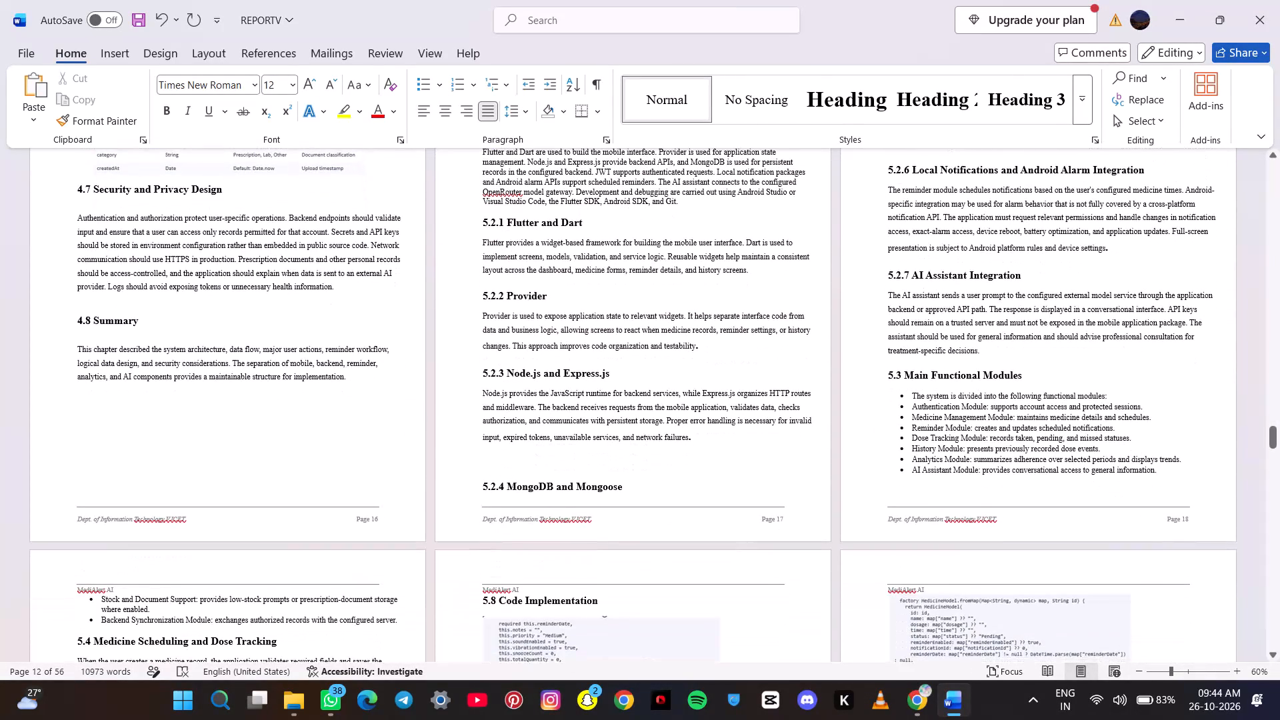
{"action": "scroll", "coordinate": [1094, 312], "scroll_direction": "down", "scroll_amount": 4}
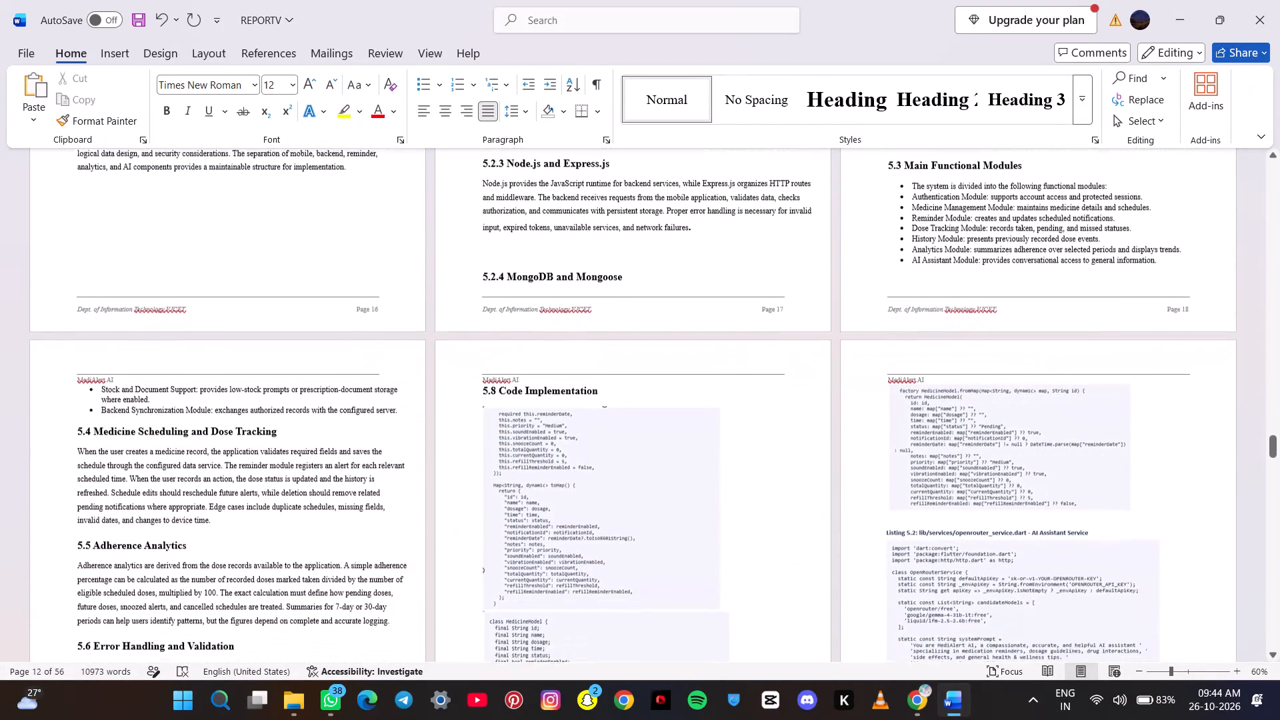
{"action": "scroll", "coordinate": [1094, 312], "scroll_direction": "down", "scroll_amount": 3}
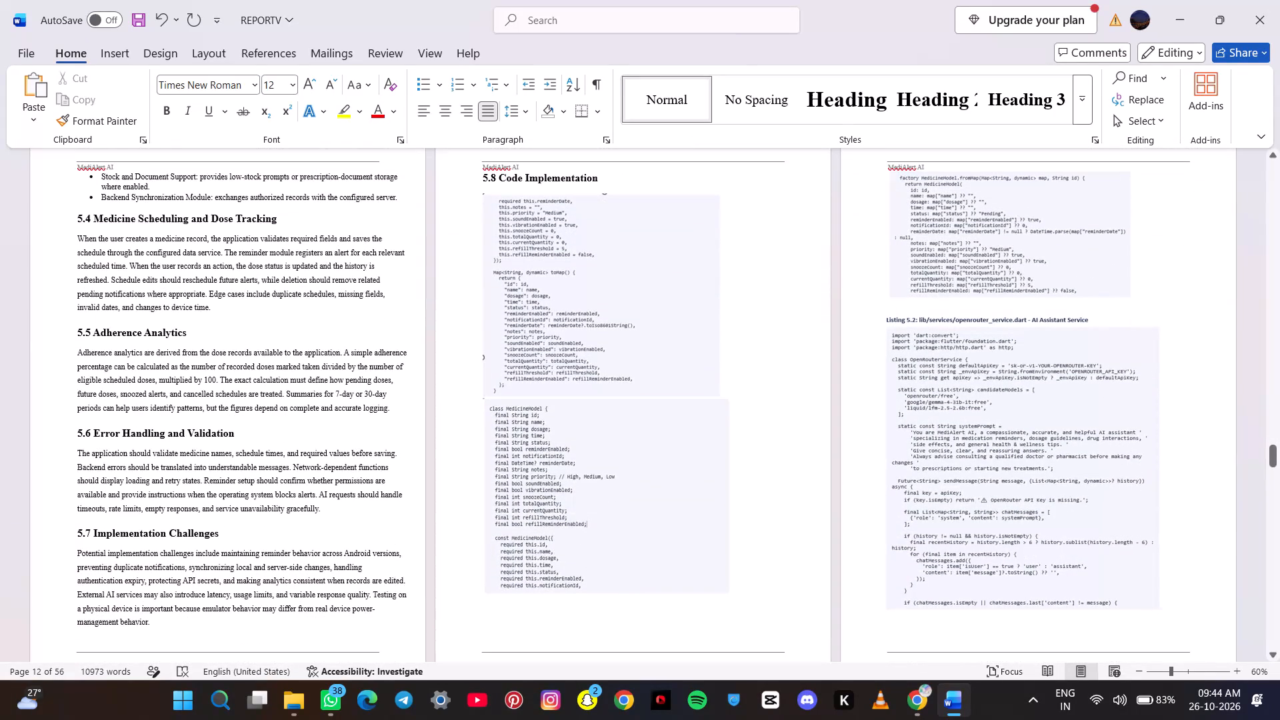
{"action": "scroll", "coordinate": [1094, 312], "scroll_direction": "down", "scroll_amount": 2}
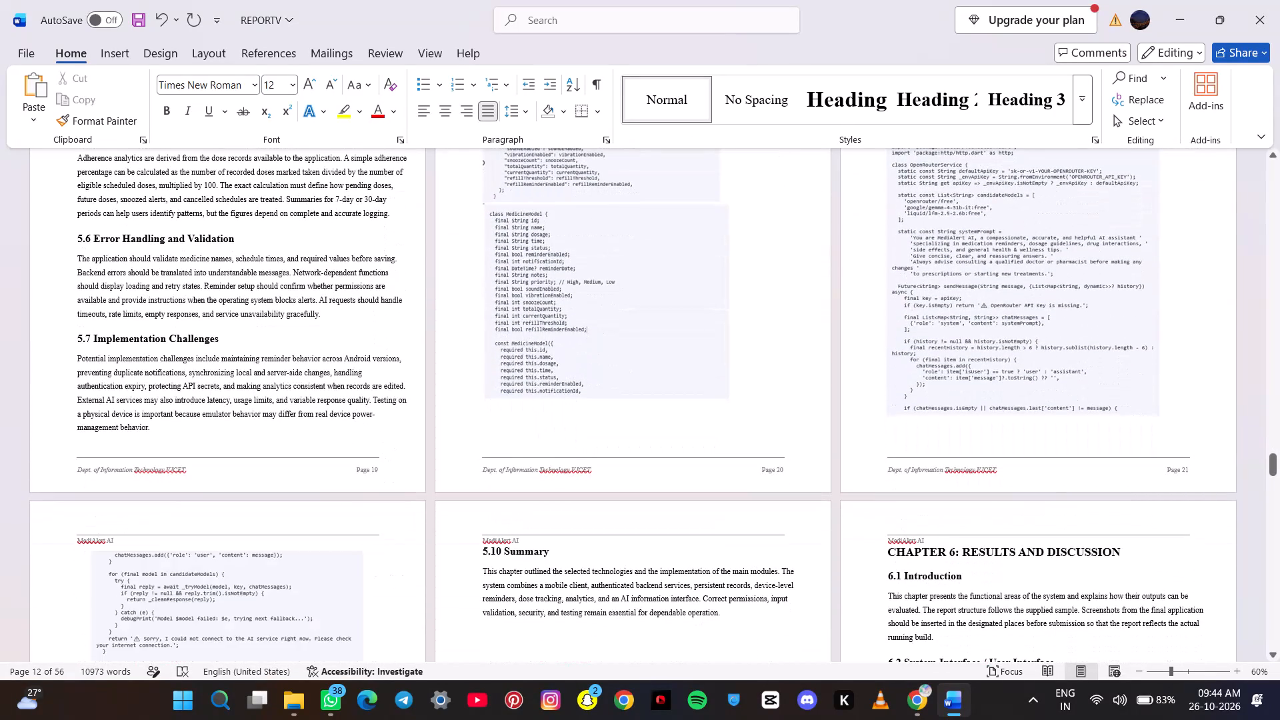
{"action": "scroll", "coordinate": [1094, 312], "scroll_direction": "down", "scroll_amount": 3}
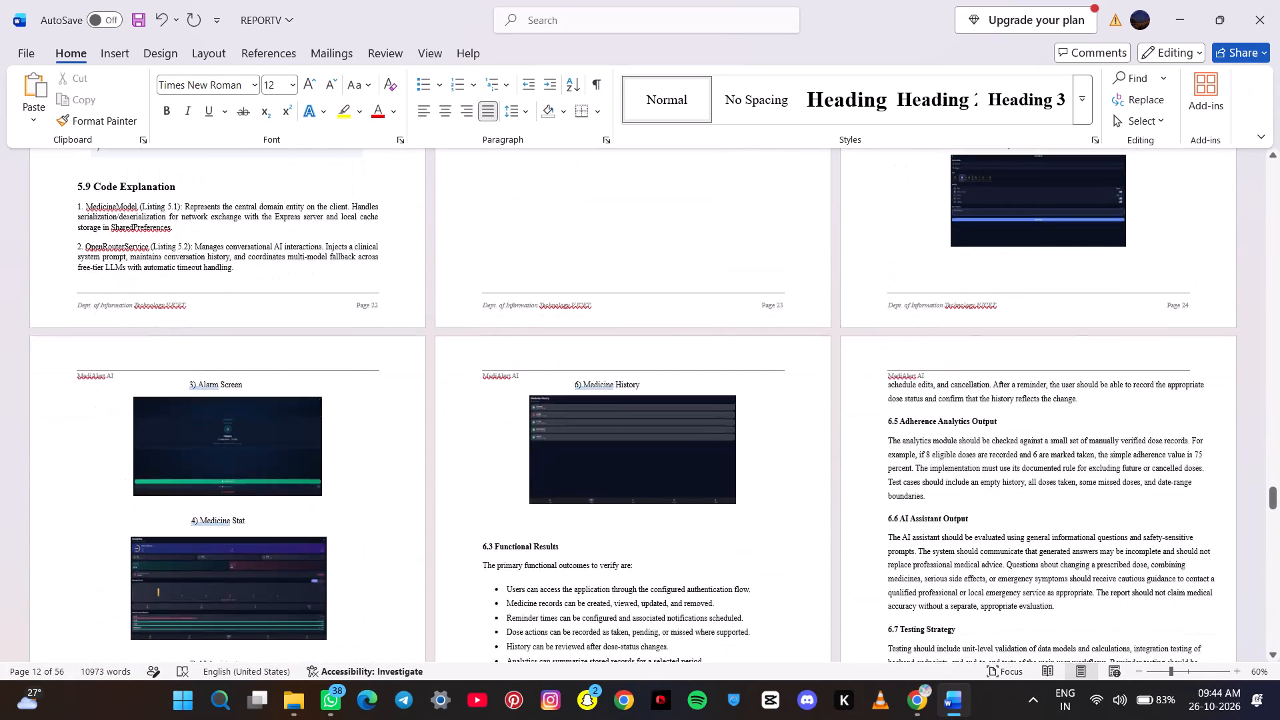
{"action": "scroll", "coordinate": [1094, 312], "scroll_direction": "up", "scroll_amount": 20}
{"action": "scroll", "coordinate": [1094, 312], "scroll_direction": "up", "scroll_amount": 8}
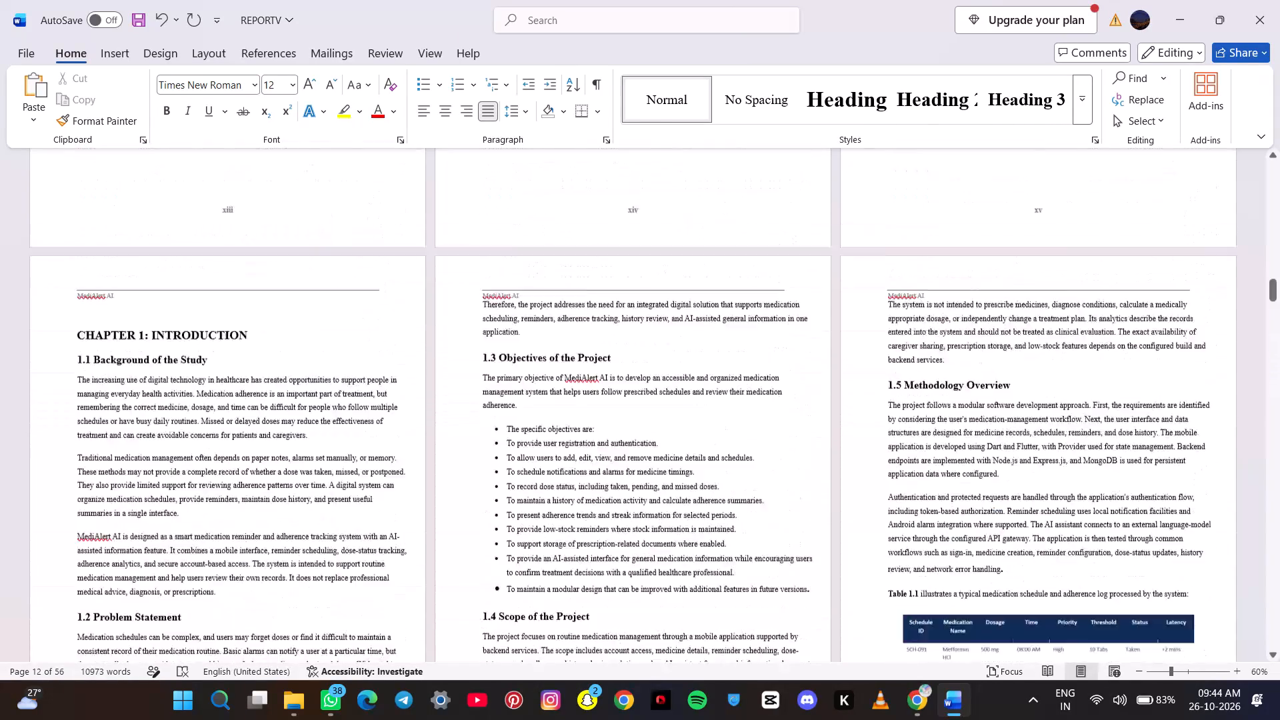
{"action": "scroll", "coordinate": [1094, 312], "scroll_direction": "up", "scroll_amount": 6}
{"action": "scroll", "coordinate": [1094, 312], "scroll_direction": "down", "scroll_amount": 2}
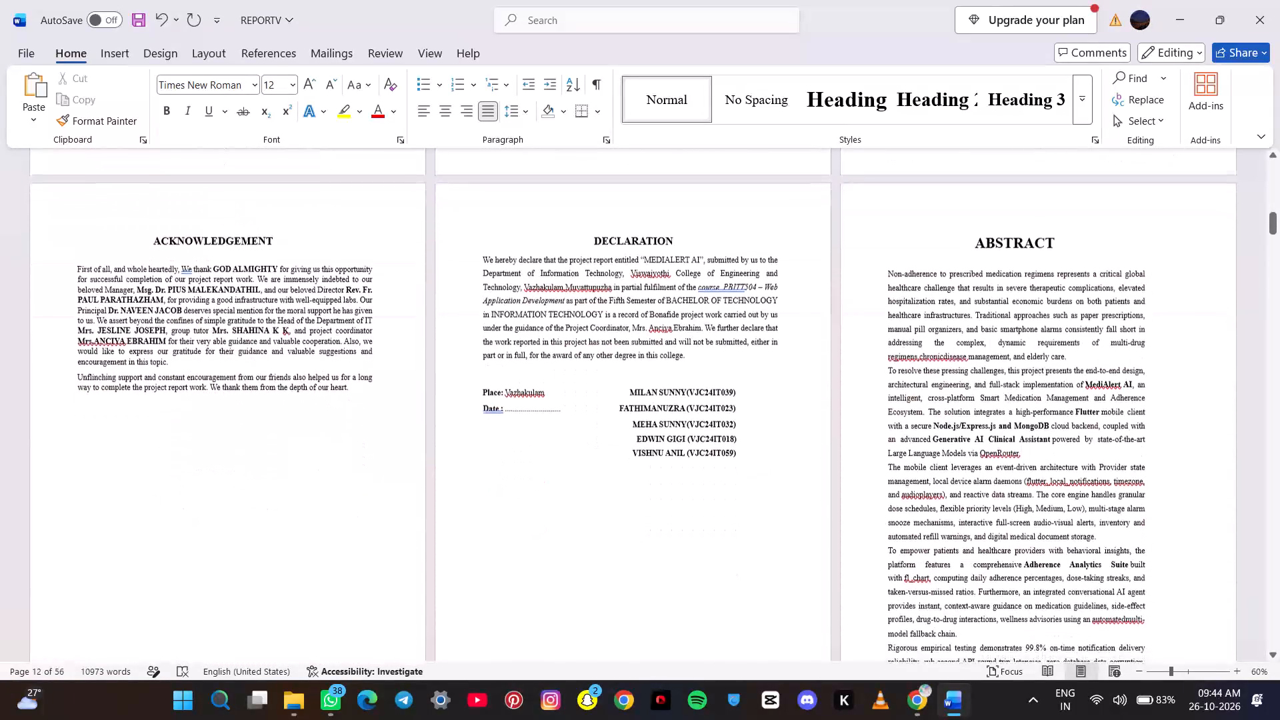
{"action": "scroll", "coordinate": [1094, 312], "scroll_direction": "down", "scroll_amount": 4}
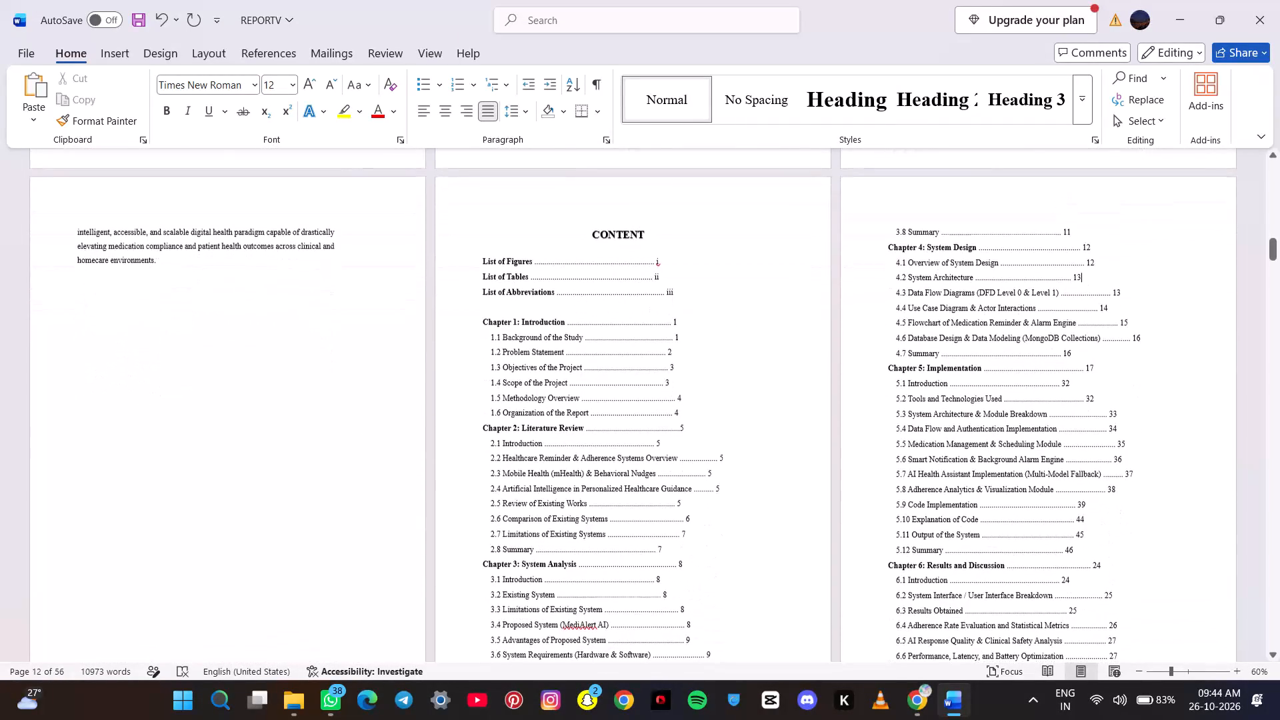
Set the page number of the 5.10 Explanation of Code contents entry to 23.
{"action": "left_click", "coordinate": [1101, 517]}
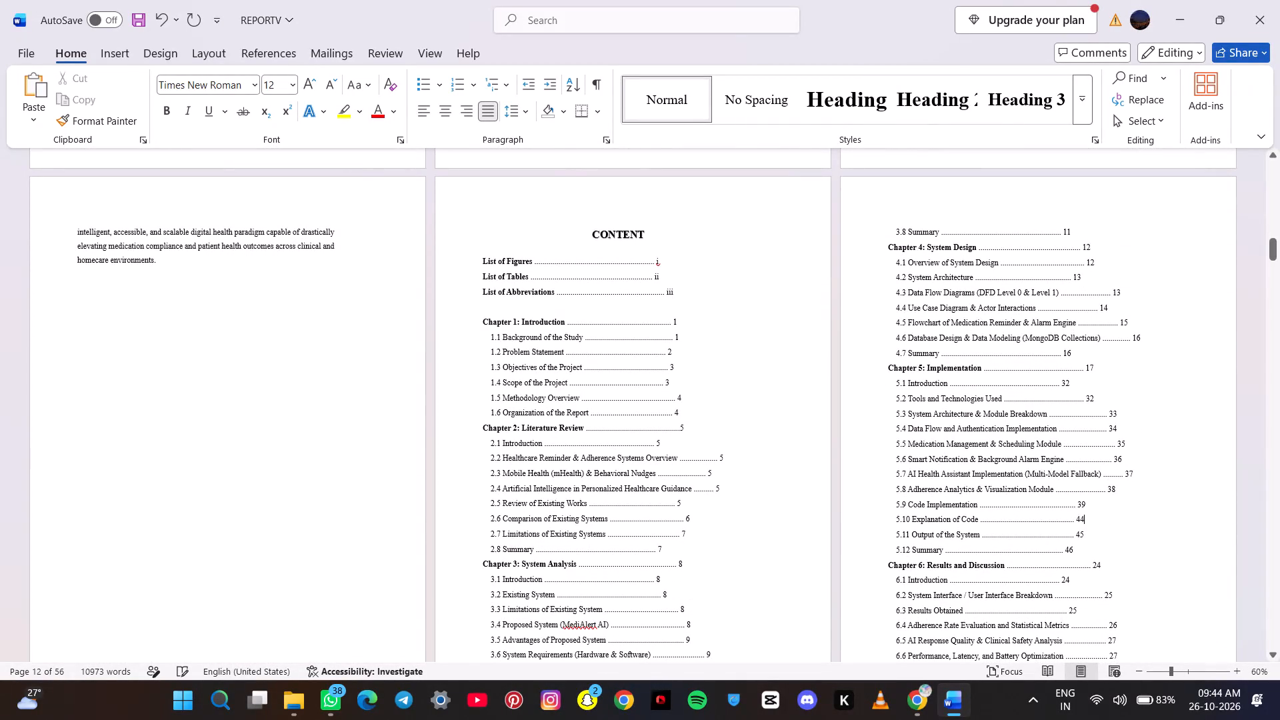
{"action": "key", "text": "BackSpace"}
{"action": "key", "text": "BackSpace"}
{"action": "type", "text": "23"}
Set the contents page numbers of 5.1 Introduction and 5.2 Tools and Technologies Used to 17.
{"action": "left_click", "coordinate": [1090, 379]}
{"action": "key", "text": "BackSpace"}
{"action": "key", "text": "BackSpace"}
{"action": "type", "text": "23"}
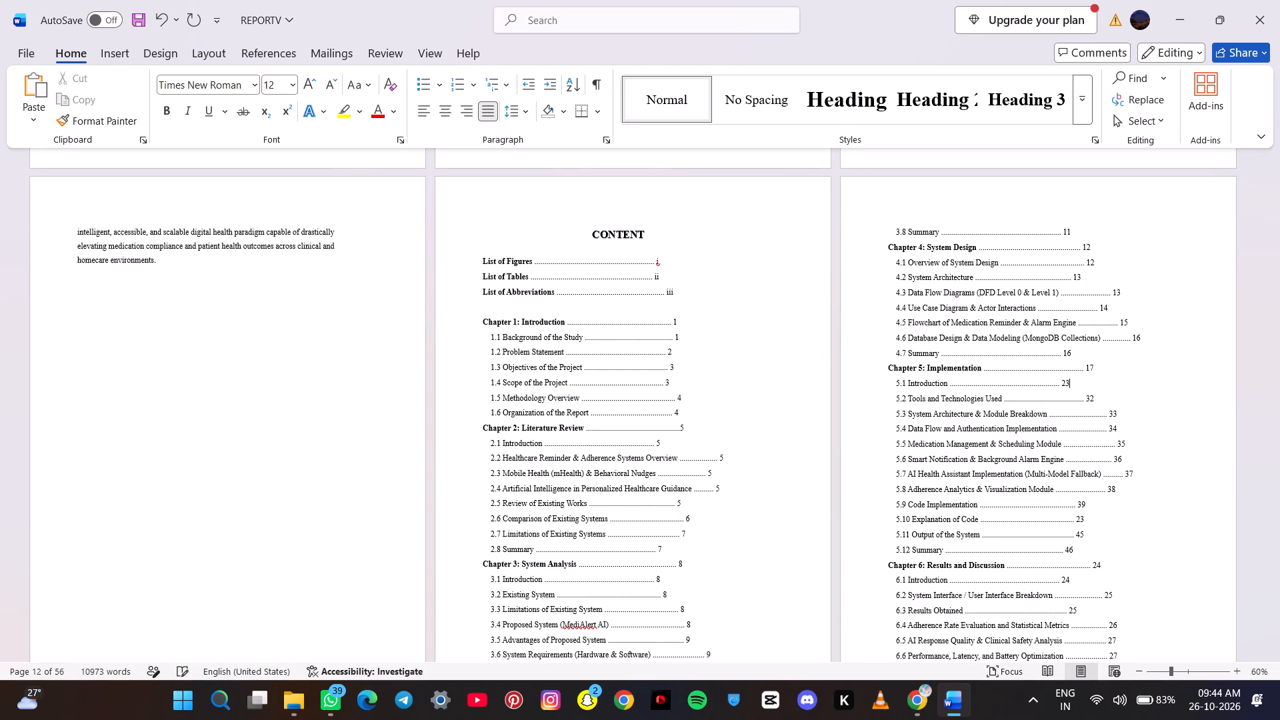
{"action": "key", "text": "BackSpace"}
{"action": "key", "text": "BackSpace"}
{"action": "type", "text": "18"}
{"action": "key", "text": "BackSpace"}
{"action": "key", "text": "7"}
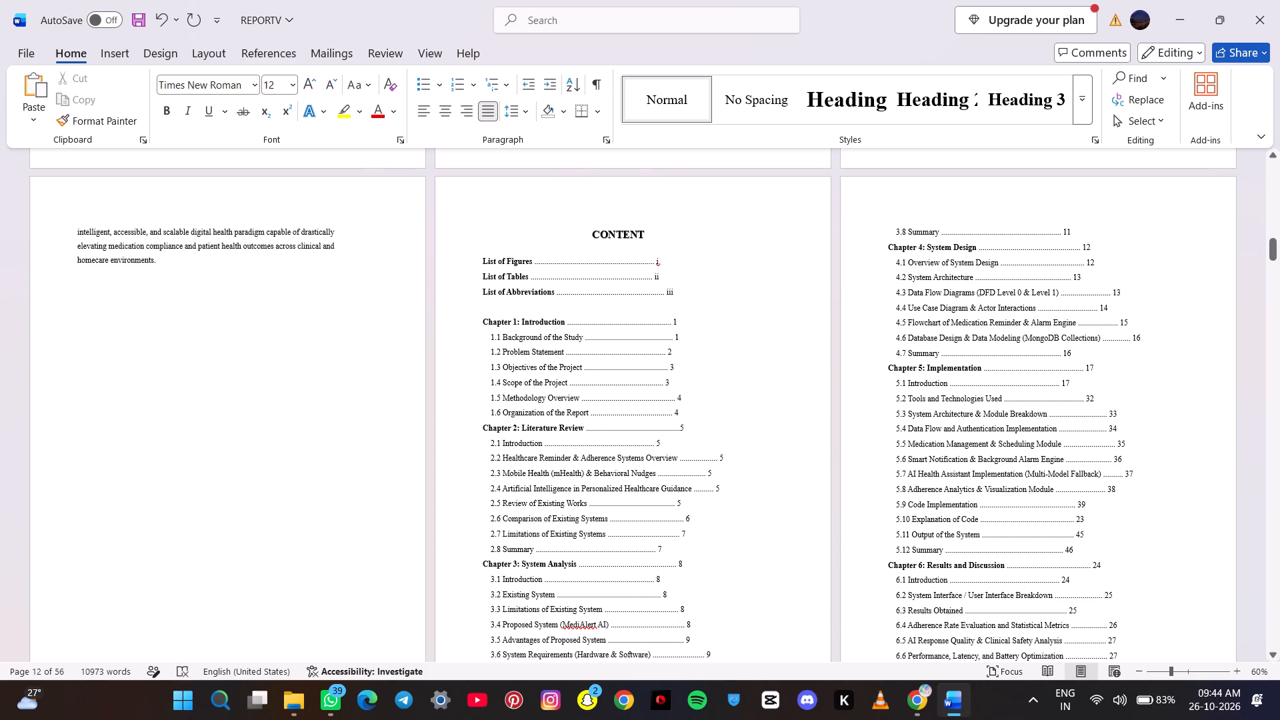
{"action": "left_click", "coordinate": [1111, 394]}
{"action": "key", "text": "BackSpace"}
{"action": "key", "text": "BackSpace"}
{"action": "type", "text": "17"}
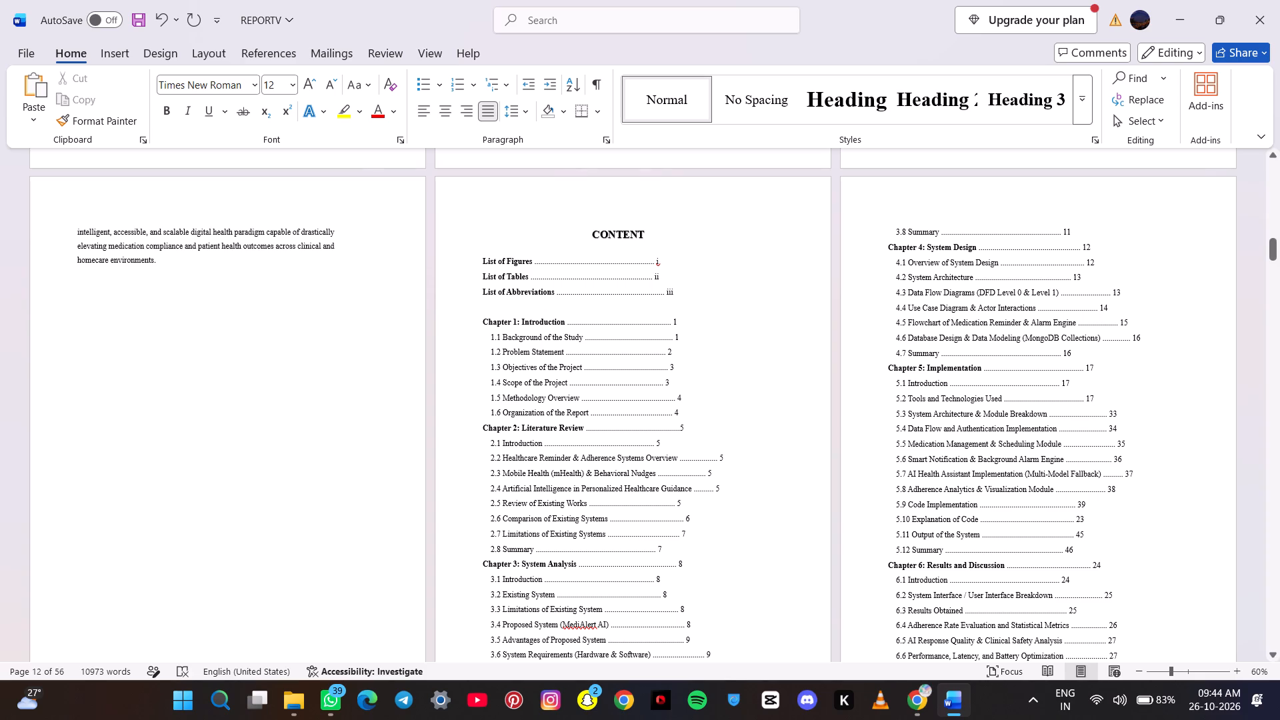
Set the contents page numbers of 5.3 System Architecture & Module Breakdown and 5.4 Data Flow and Authentication Implementation to 18.
{"action": "left_click", "coordinate": [1122, 415]}
{"action": "key", "text": "BackSpace"}
{"action": "key", "text": "BackSpace"}
{"action": "type", "text": "18"}
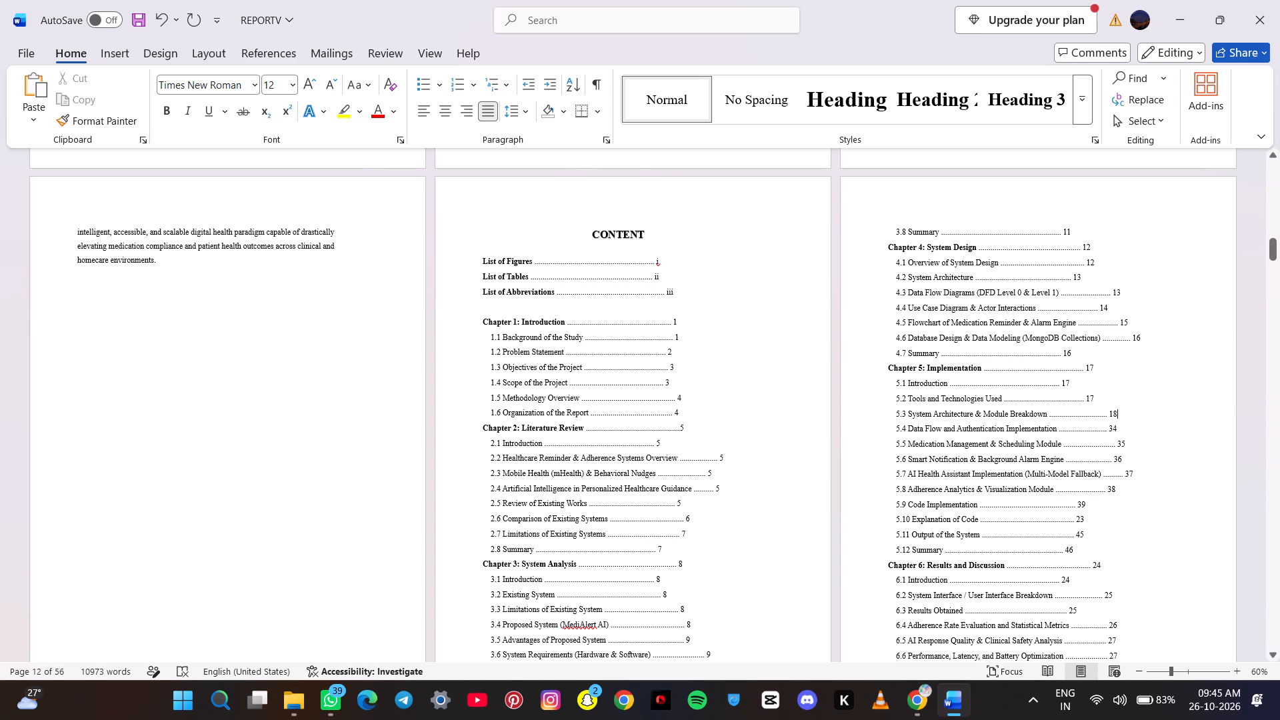
{"action": "left_click", "coordinate": [1129, 425]}
{"action": "key", "text": "BackSpace"}
{"action": "key", "text": "BackSpace"}
{"action": "key", "text": "1"}
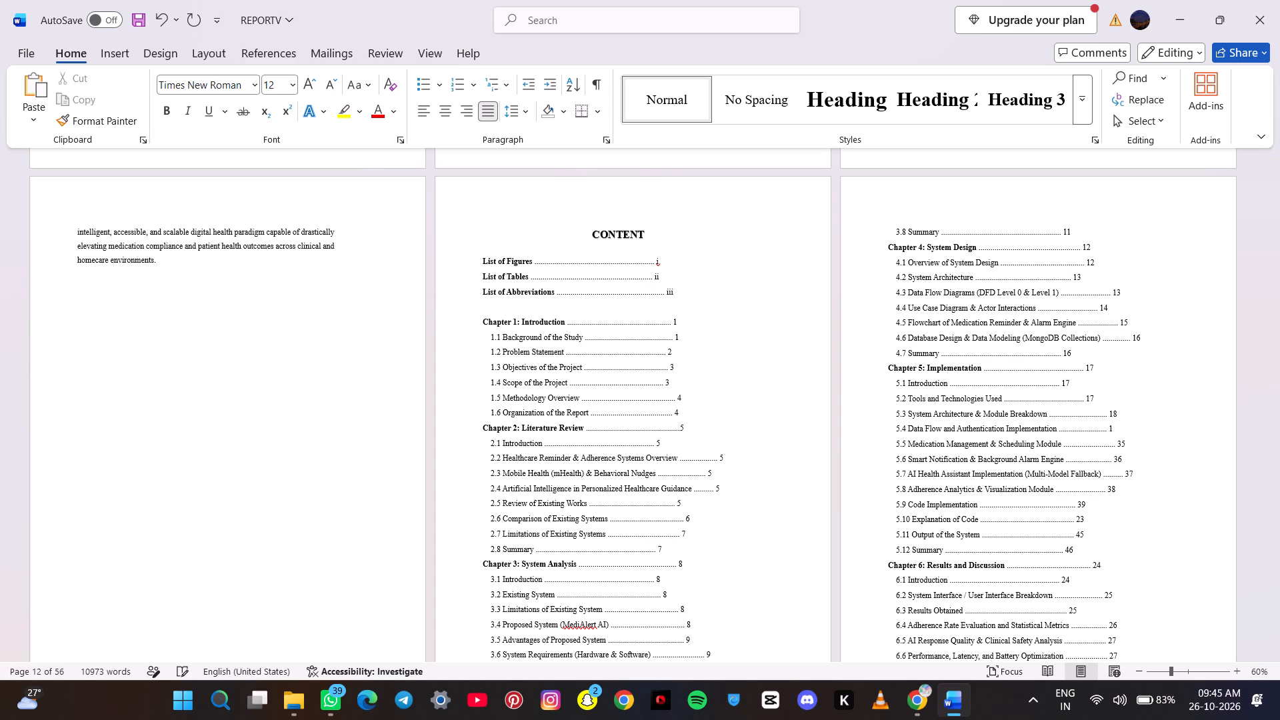
{"action": "key", "text": "8"}
Set the contents page numbers of 5.5 Medication Management & Scheduling Module and 5.6 Smart Notification & Background Alarm Engine to 19.
{"action": "left_click", "coordinate": [1127, 439]}
{"action": "key", "text": "BackSpace"}
{"action": "key", "text": "BackSpace"}
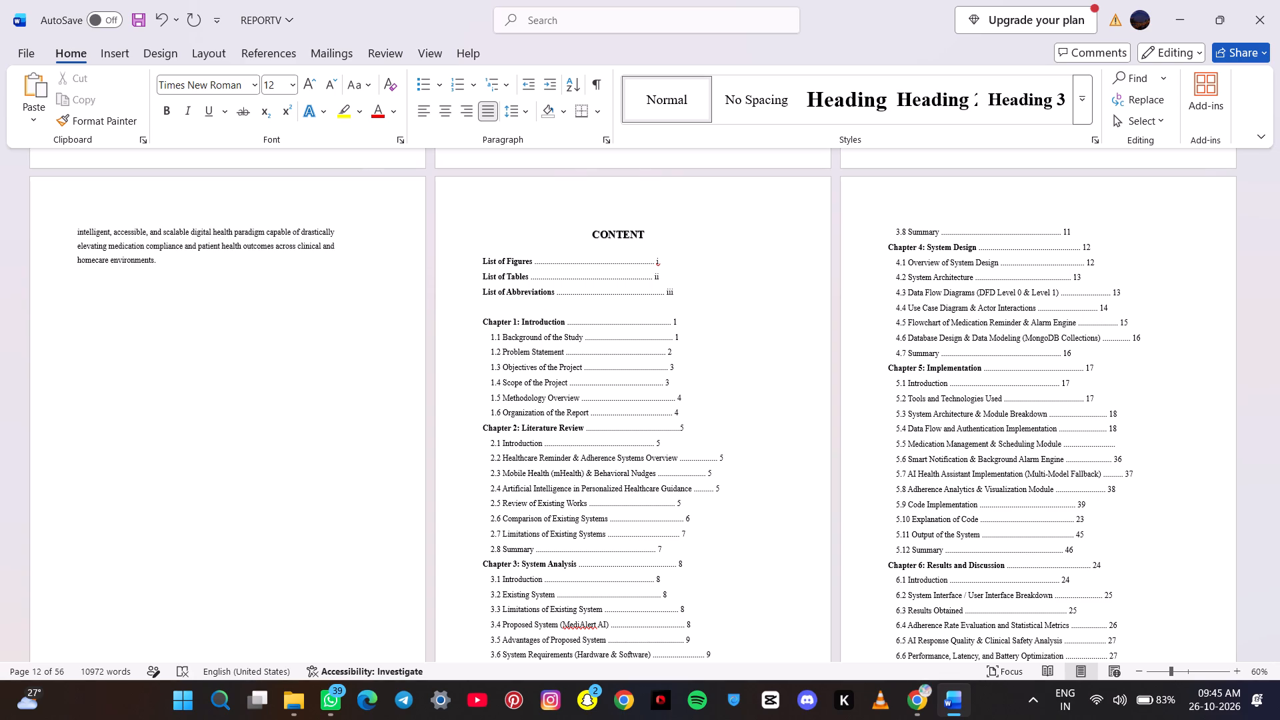
{"action": "type", "text": "19"}
{"action": "left_click", "coordinate": [1123, 455]}
{"action": "type", "text": "12"}
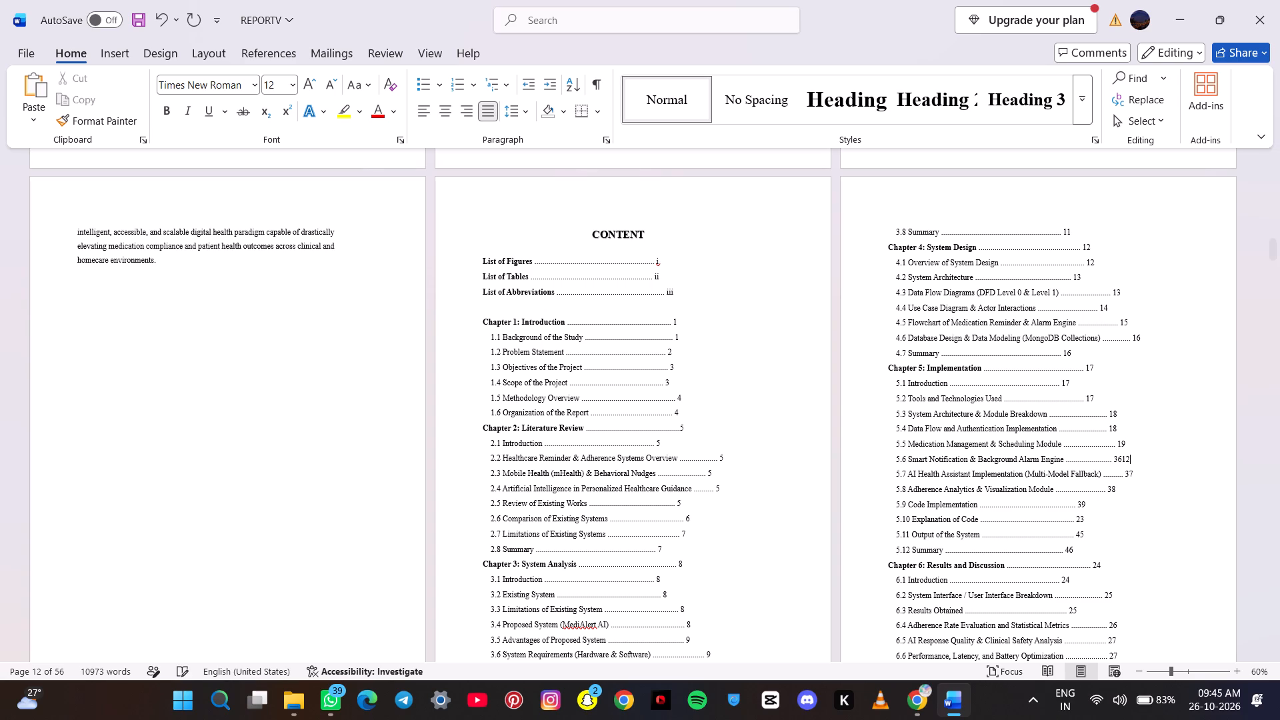
{"action": "key", "text": "BackSpace"}
{"action": "key", "text": "BackSpace"}
{"action": "key", "text": "BackSpace"}
{"action": "key", "text": "BackSpace"}
{"action": "type", "text": "19"}
Set the page number of the 5.7 AI Health Assistant Implementation (Multi-Model Fallback) contents entry to 19.
{"action": "left_click", "coordinate": [1143, 476]}
{"action": "key", "text": "BackSpace"}
{"action": "key", "text": "BackSpace"}
{"action": "key", "text": "1"}
{"action": "key", "text": "9"}
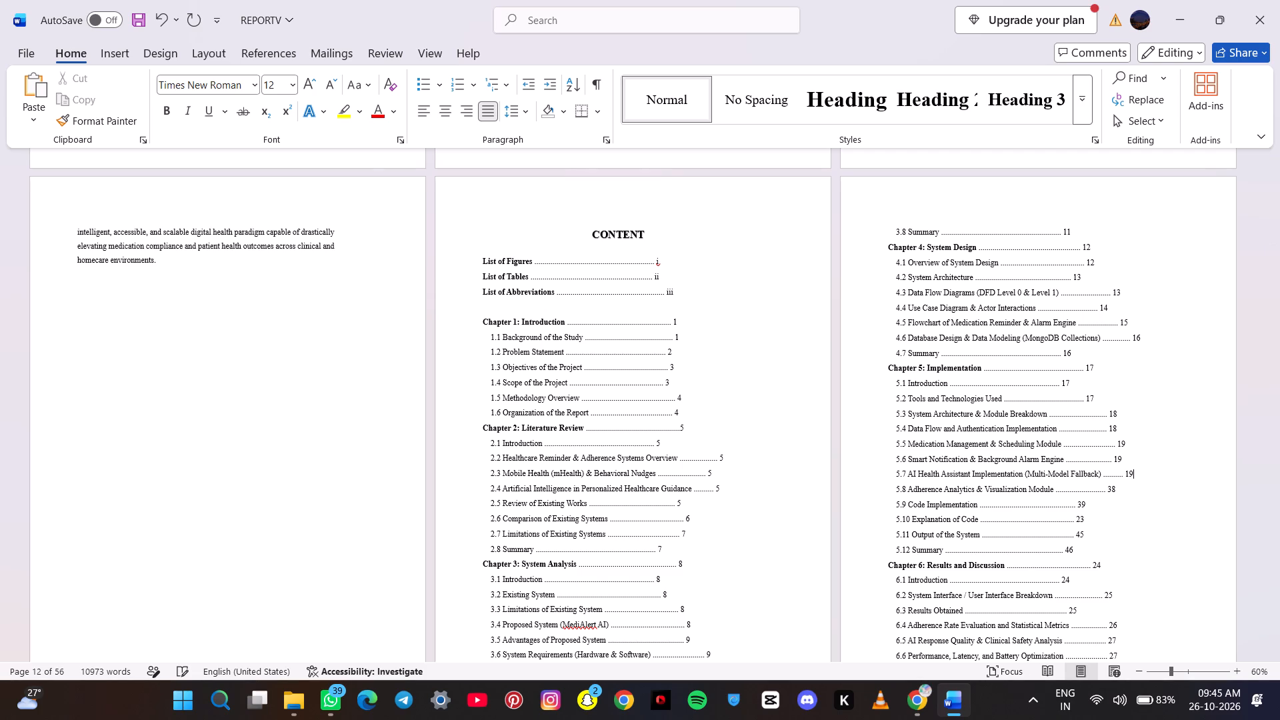
Set the contents page numbers of 5.8 Adherence Analytics & Visualization Module and 5.9 Code Implementation to 20.
{"action": "left_click", "coordinate": [1145, 484]}
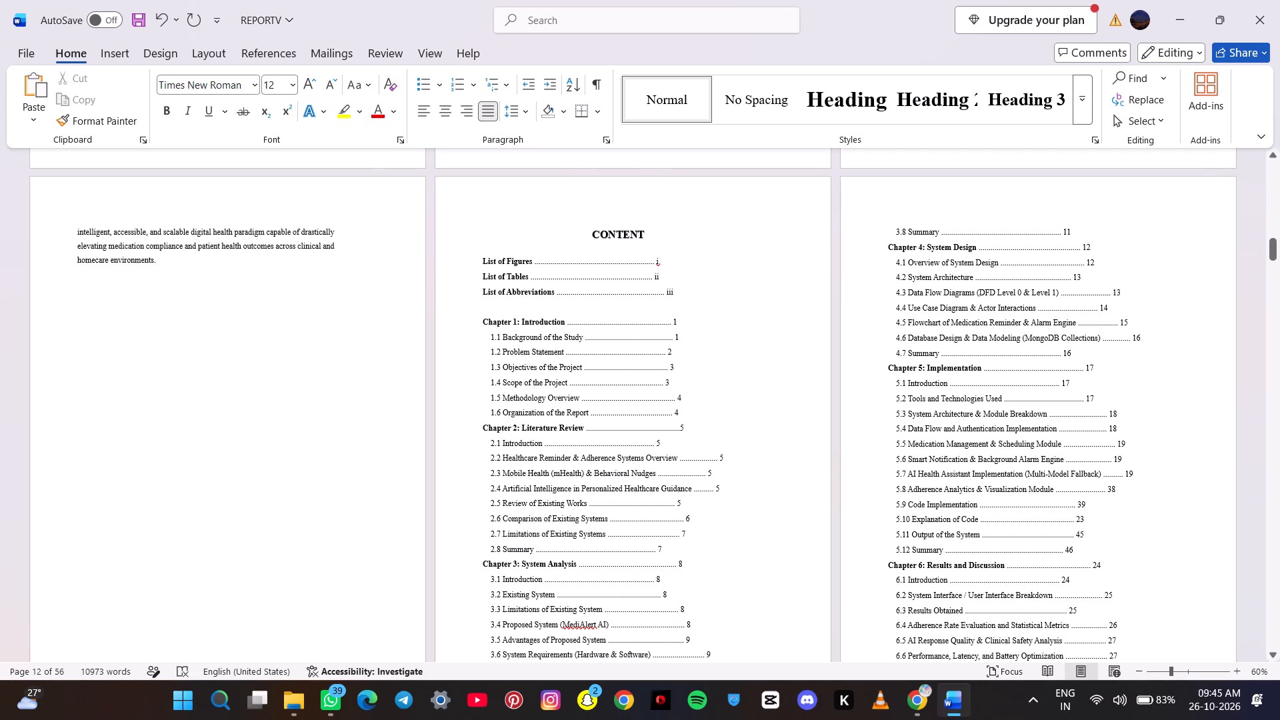
{"action": "left_click", "coordinate": [1139, 490]}
{"action": "key", "text": "BackSpace"}
{"action": "key", "text": "BackSpace"}
{"action": "type", "text": "20"}
{"action": "left_click", "coordinate": [1132, 505]}
{"action": "key", "text": "BackSpace"}
{"action": "key", "text": "BackSpace"}
{"action": "type", "text": "20"}
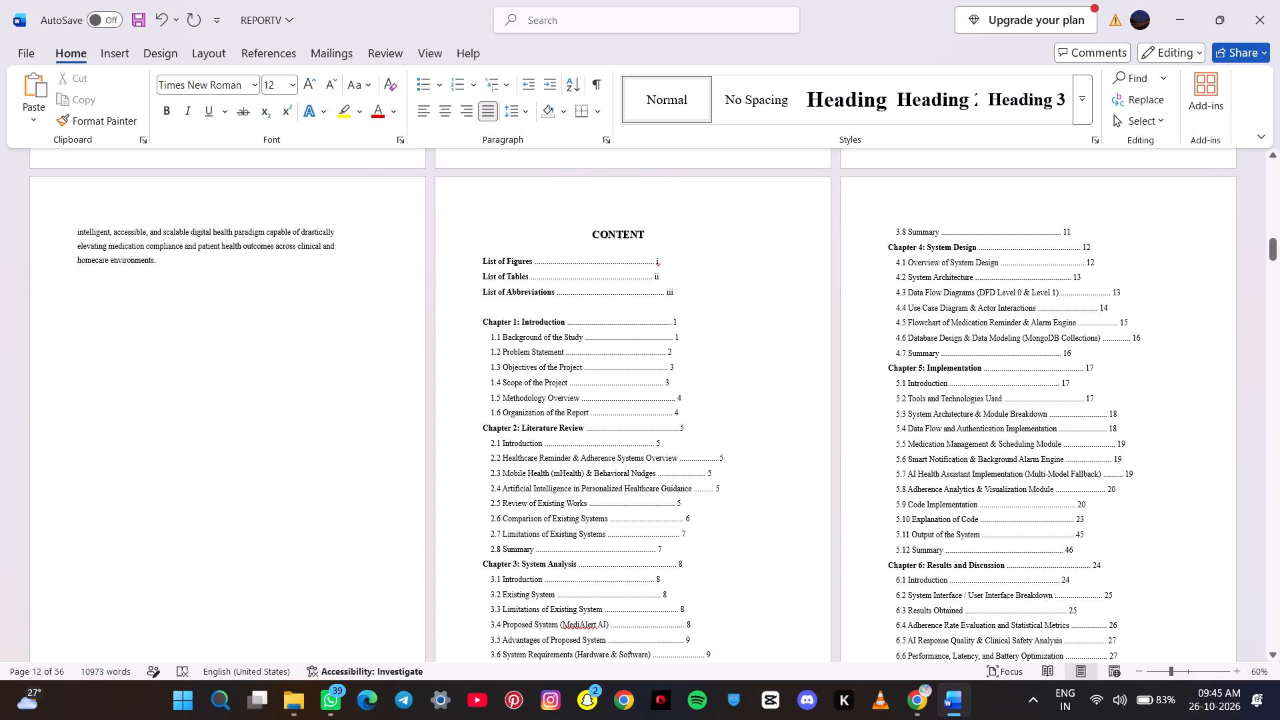
Set the page number of the 5.10 Explanation of Code contents entry to 21.
{"action": "left_click", "coordinate": [1131, 511]}
{"action": "left_click", "coordinate": [1131, 511]}
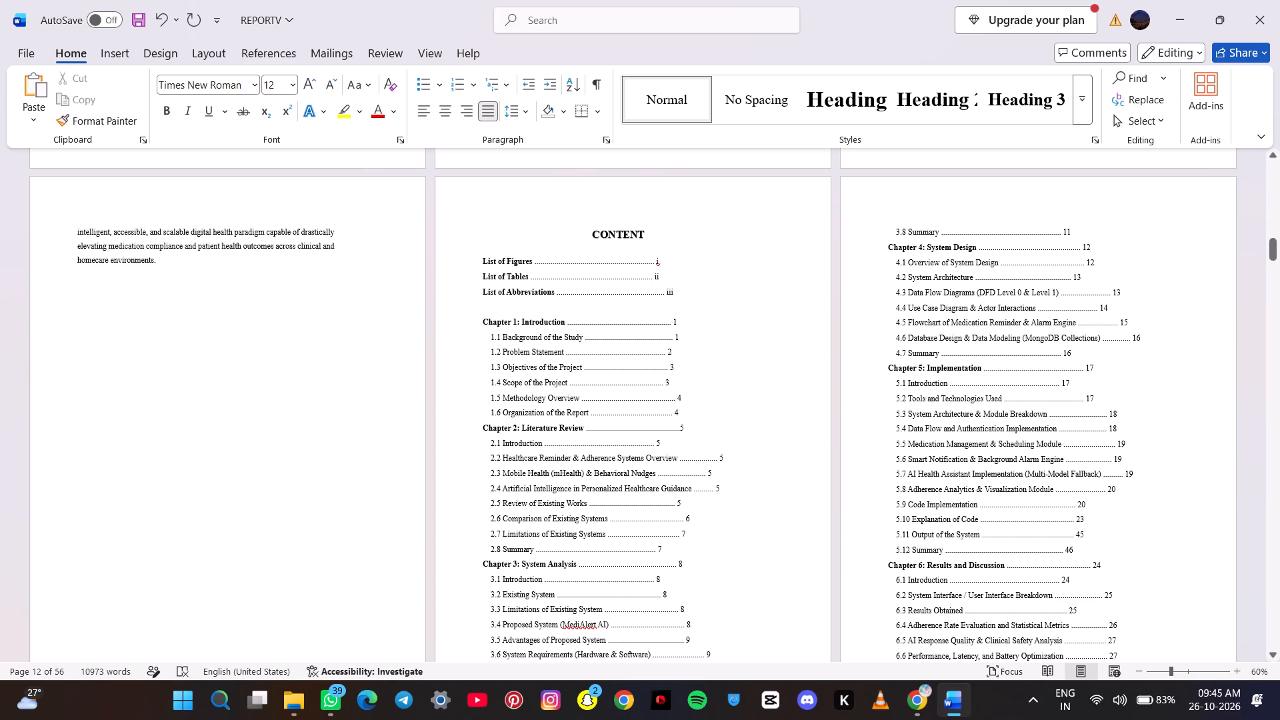
{"action": "left_click", "coordinate": [1137, 514]}
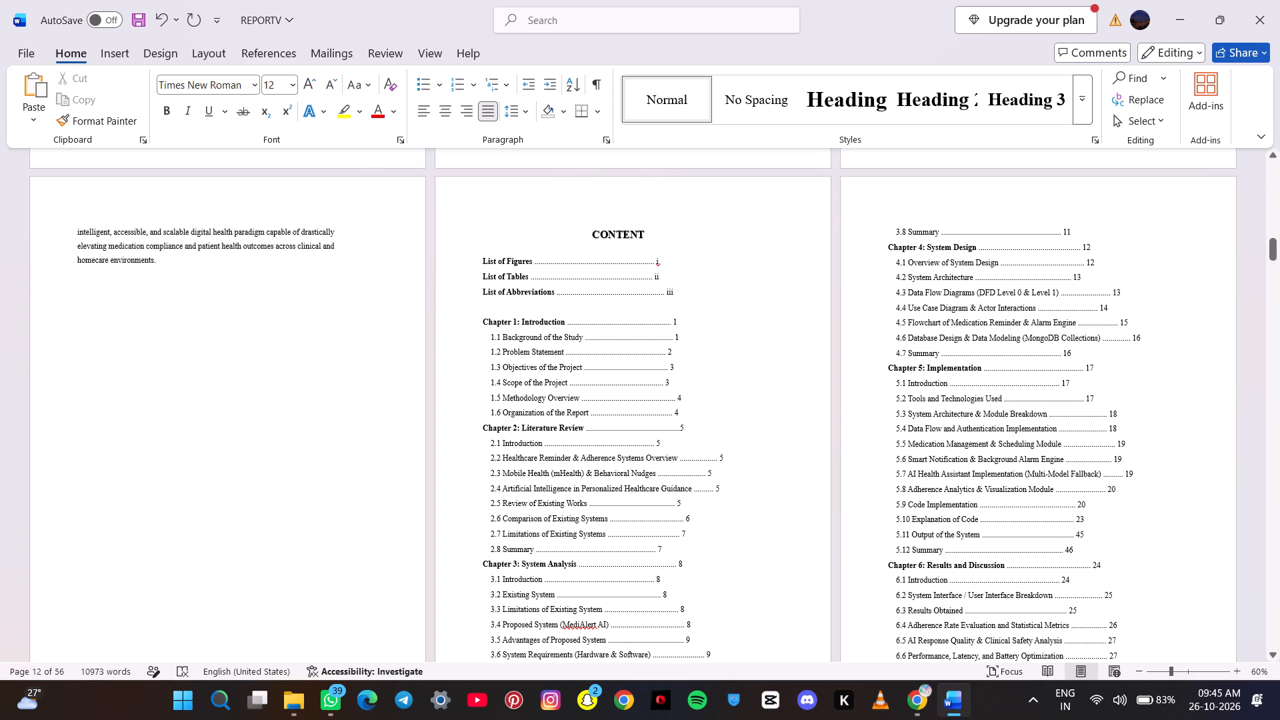
{"action": "left_click", "coordinate": [1105, 520]}
{"action": "key", "text": "BackSpace"}
{"action": "key", "text": "BackSpace"}
{"action": "type", "text": "21"}
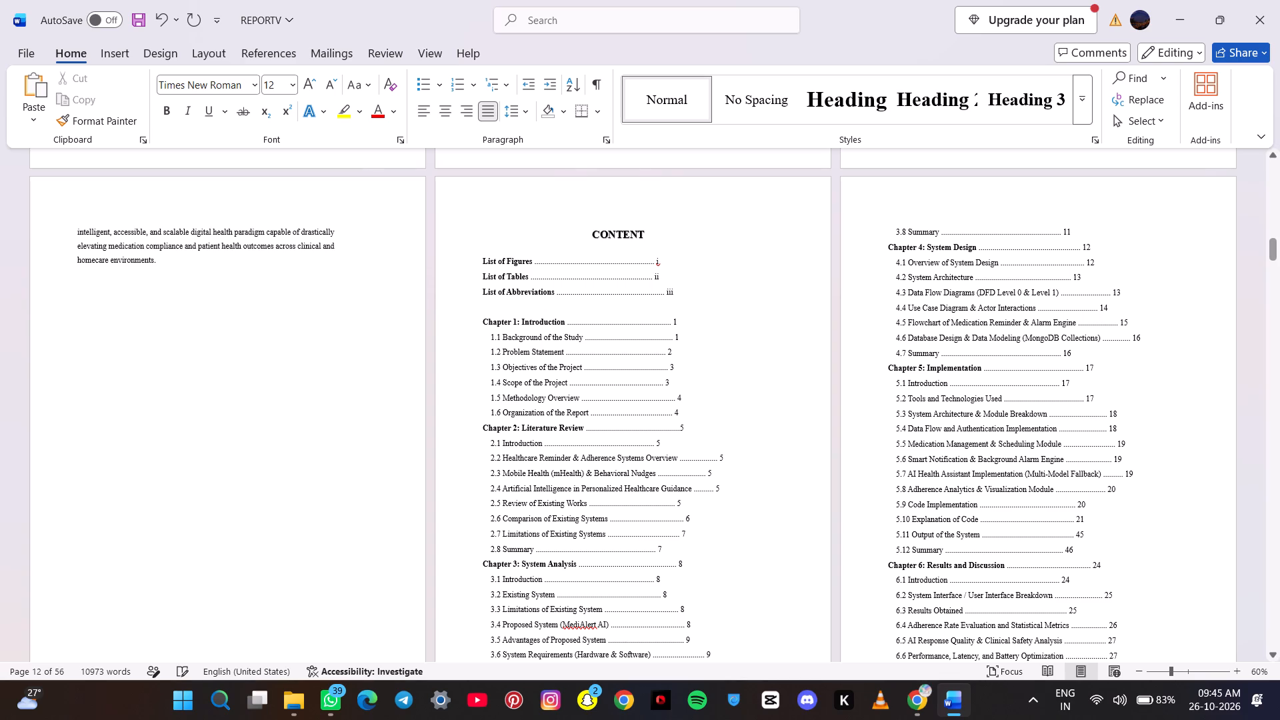
Set the contents page numbers of 5.11 Output of the System to 22 and 5.12 Summary of Chapter 5 to 23.
{"action": "left_click", "coordinate": [1104, 533]}
{"action": "key", "text": "BackSpace"}
{"action": "key", "text": "BackSpace"}
{"action": "type", "text": "21"}
{"action": "key", "text": "BackSpace"}
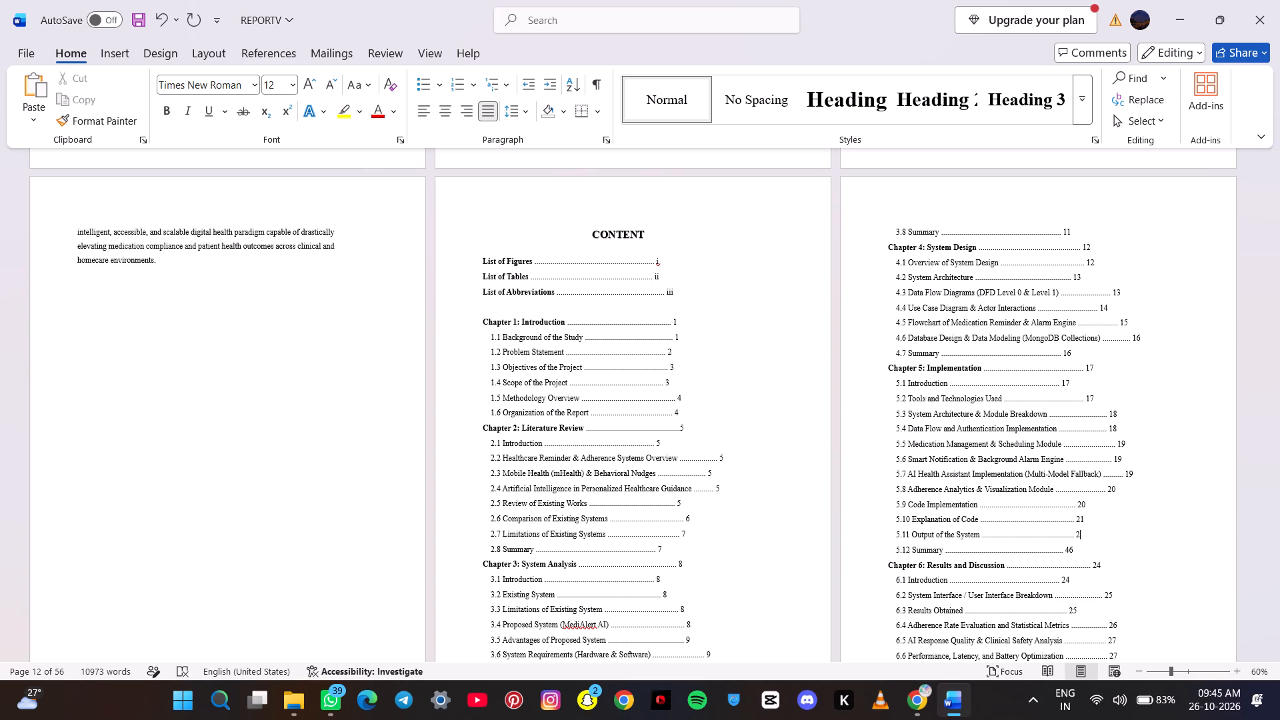
{"action": "key", "text": "2"}
{"action": "left_click", "coordinate": [1099, 542]}
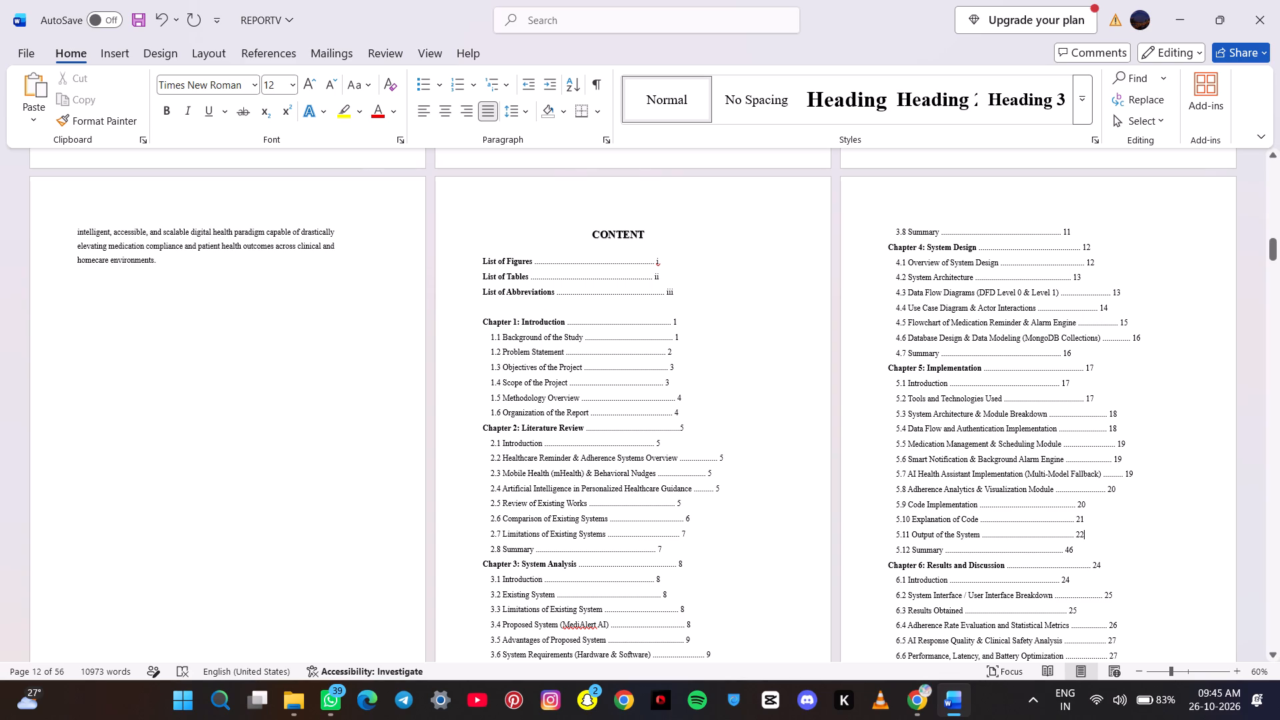
{"action": "left_click", "coordinate": [1091, 555]}
{"action": "key", "text": "BackSpace"}
{"action": "key", "text": "BackSpace"}
{"action": "type", "text": "23"}
Check the remaining contents entries for Chapters 6 and 7 against the report's final pages, including the page holding the References.
{"action": "scroll", "coordinate": [1091, 554], "scroll_direction": "down", "scroll_amount": 4}
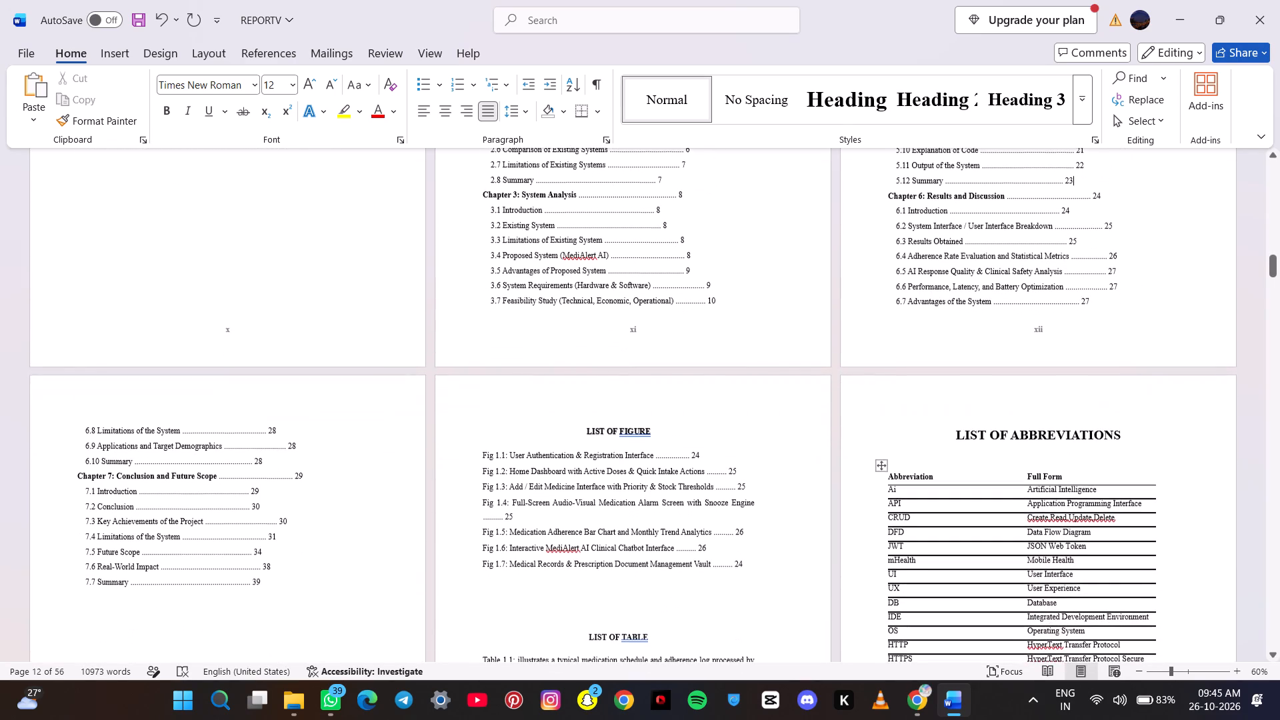
{"action": "scroll", "coordinate": [1091, 554], "scroll_direction": "down", "scroll_amount": 3}
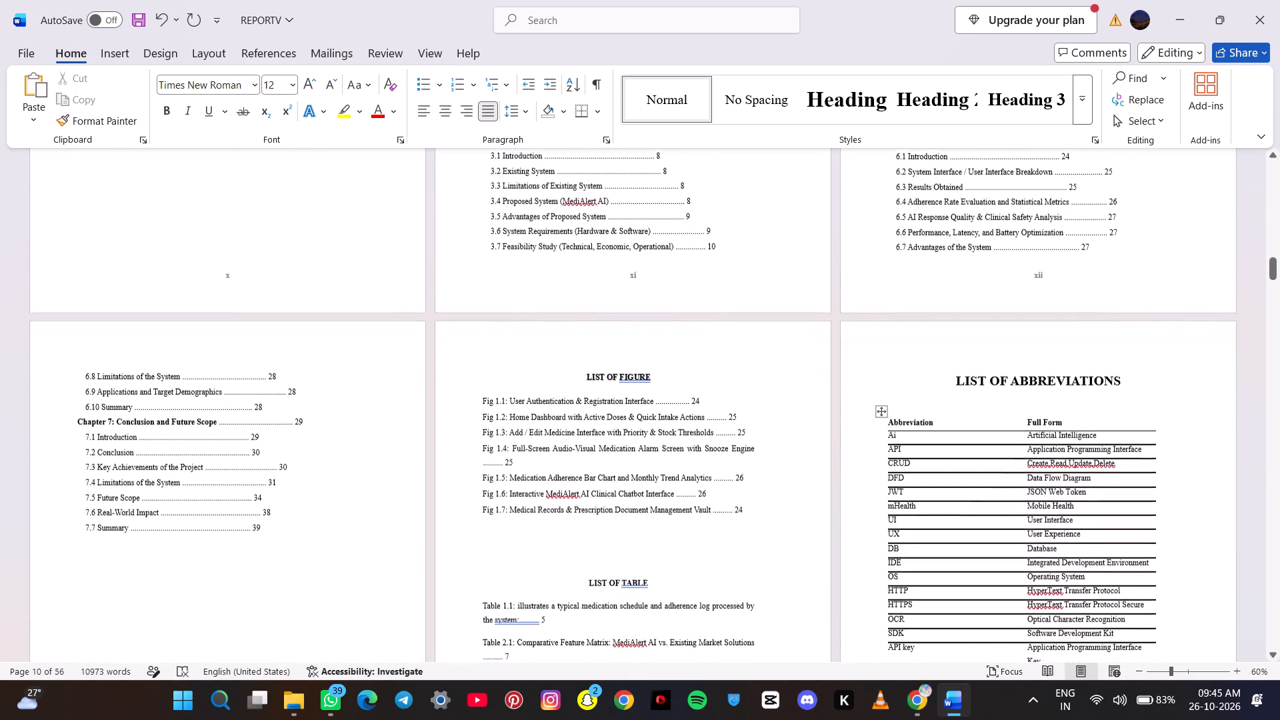
{"action": "scroll", "coordinate": [1091, 554], "scroll_direction": "down", "scroll_amount": 1}
{"action": "scroll", "coordinate": [1091, 554], "scroll_direction": "down", "scroll_amount": 20}
{"action": "scroll", "coordinate": [1091, 554], "scroll_direction": "down", "scroll_amount": 20}
{"action": "scroll", "coordinate": [1091, 554], "scroll_direction": "down", "scroll_amount": 20}
{"action": "scroll", "coordinate": [1091, 554], "scroll_direction": "up", "scroll_amount": 20}
{"action": "scroll", "coordinate": [1091, 554], "scroll_direction": "up", "scroll_amount": 19}
{"action": "scroll", "coordinate": [1091, 554], "scroll_direction": "down", "scroll_amount": 20}
{"action": "scroll", "coordinate": [1091, 554], "scroll_direction": "down", "scroll_amount": 20}
{"action": "scroll", "coordinate": [1091, 554], "scroll_direction": "down", "scroll_amount": 20}
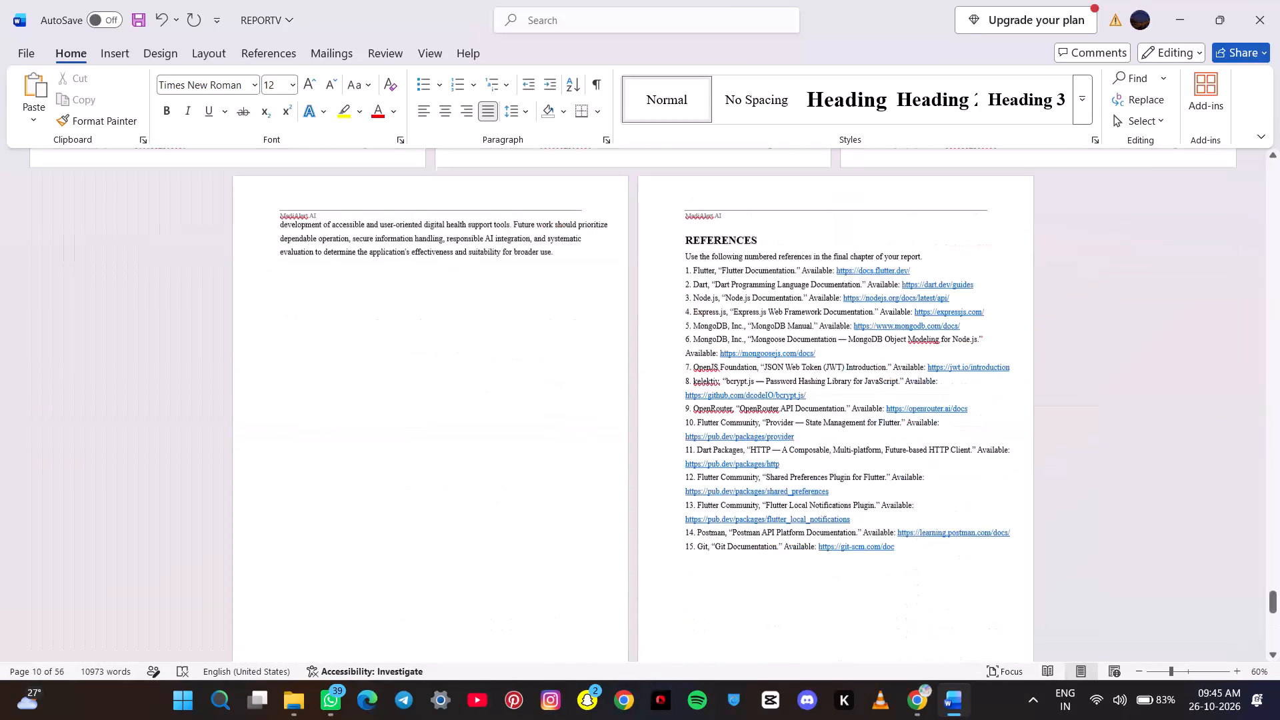
{"action": "scroll", "coordinate": [1091, 554], "scroll_direction": "down", "scroll_amount": 20}
{"action": "scroll", "coordinate": [1091, 554], "scroll_direction": "down", "scroll_amount": 20}
{"action": "scroll", "coordinate": [1091, 554], "scroll_direction": "down", "scroll_amount": 20}
{"action": "scroll", "coordinate": [1091, 554], "scroll_direction": "down", "scroll_amount": 3}
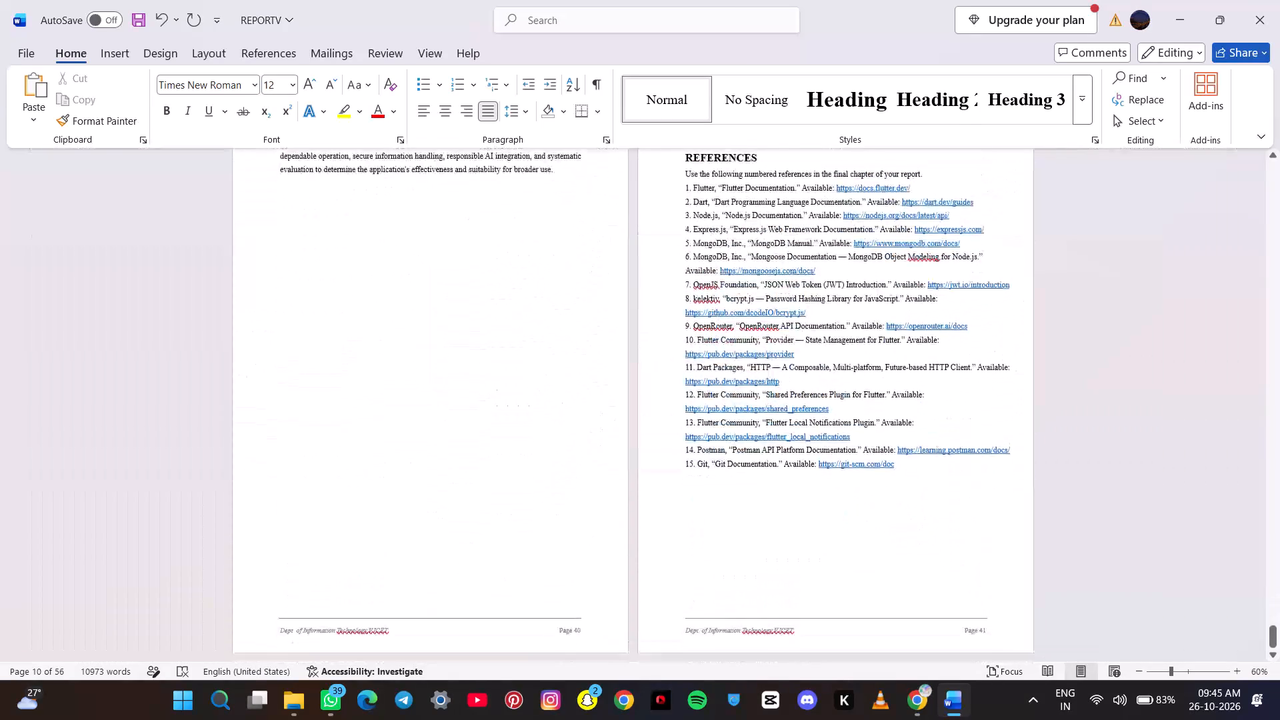
{"action": "scroll", "coordinate": [1091, 554], "scroll_direction": "up", "scroll_amount": 20}
{"action": "scroll", "coordinate": [1091, 554], "scroll_direction": "up", "scroll_amount": 20}
{"action": "scroll", "coordinate": [1091, 554], "scroll_direction": "up", "scroll_amount": 10}
{"action": "scroll", "coordinate": [1091, 554], "scroll_direction": "down", "scroll_amount": 2}
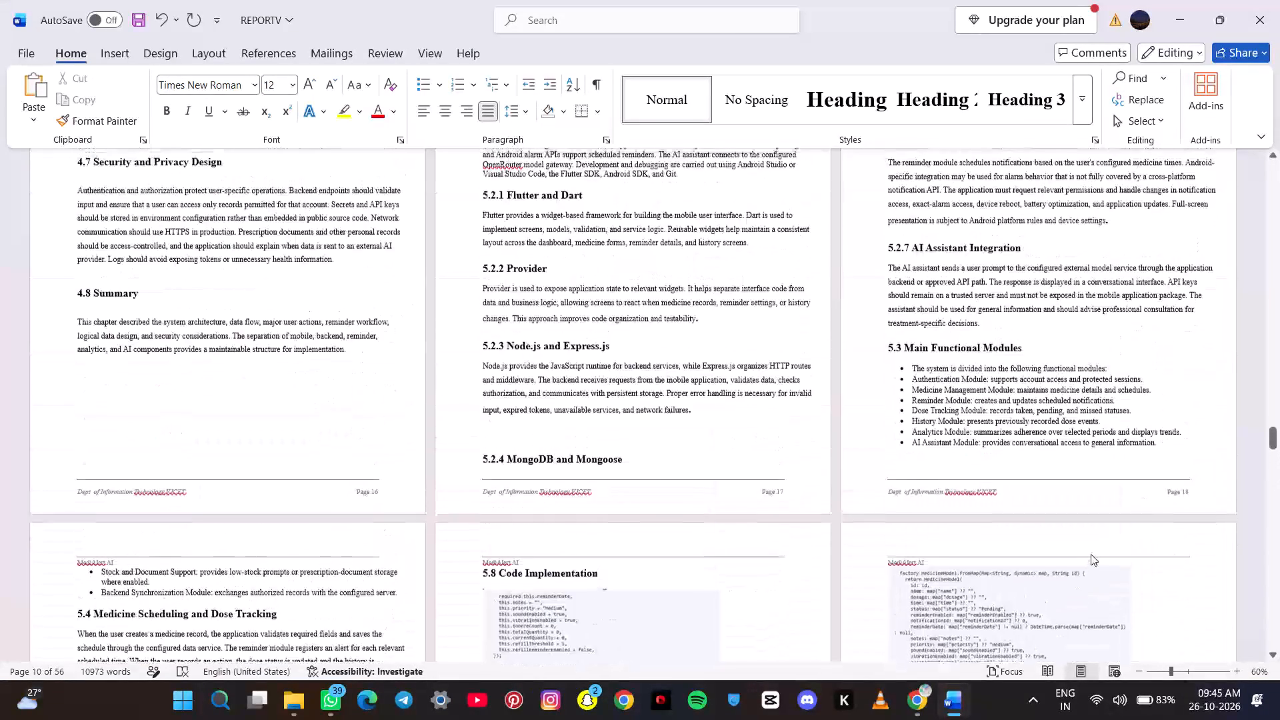
{"action": "scroll", "coordinate": [1091, 554], "scroll_direction": "down", "scroll_amount": 2}
{"action": "scroll", "coordinate": [1091, 554], "scroll_direction": "up", "scroll_amount": 1}
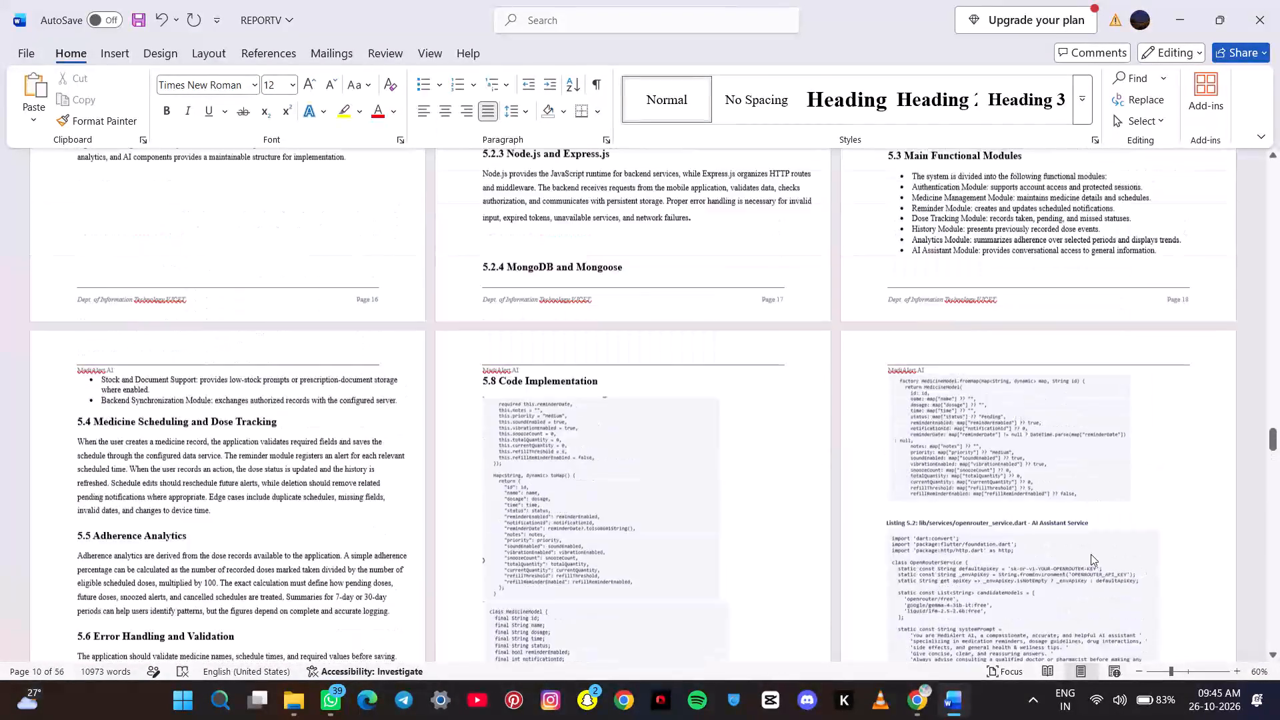
{"action": "scroll", "coordinate": [1091, 554], "scroll_direction": "up", "scroll_amount": 7}
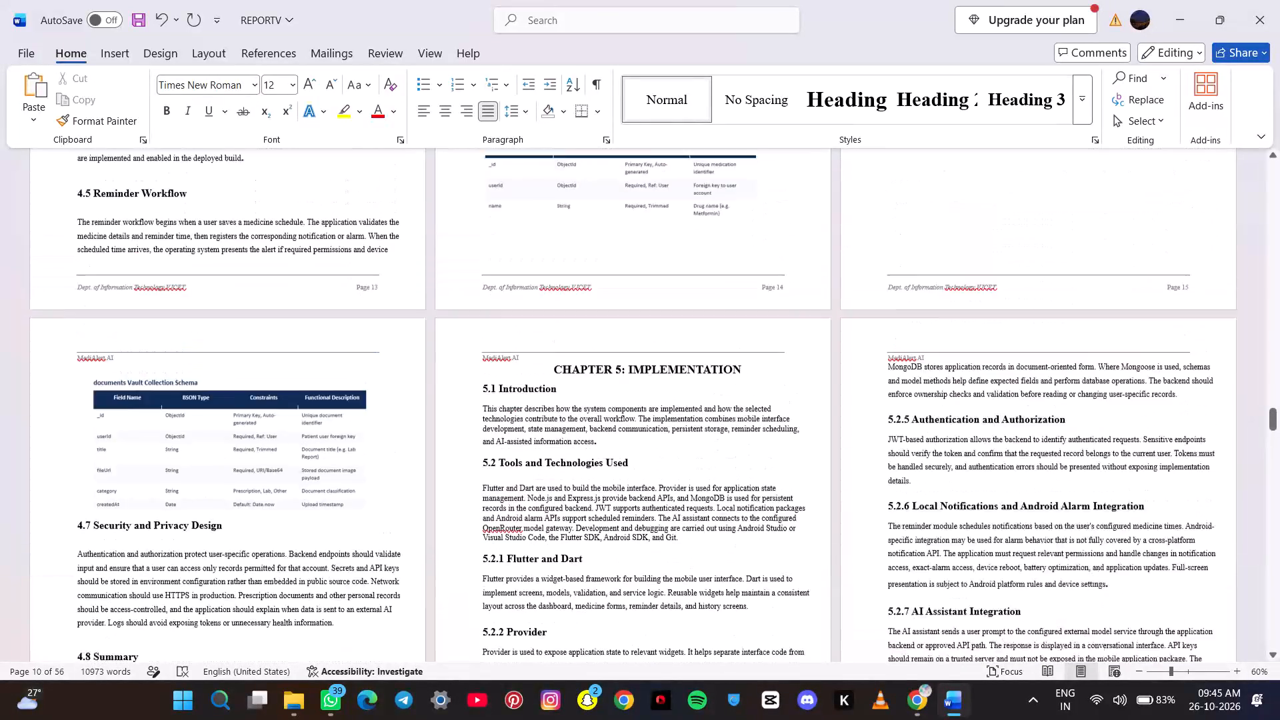
{"action": "scroll", "coordinate": [1091, 554], "scroll_direction": "up", "scroll_amount": 7}
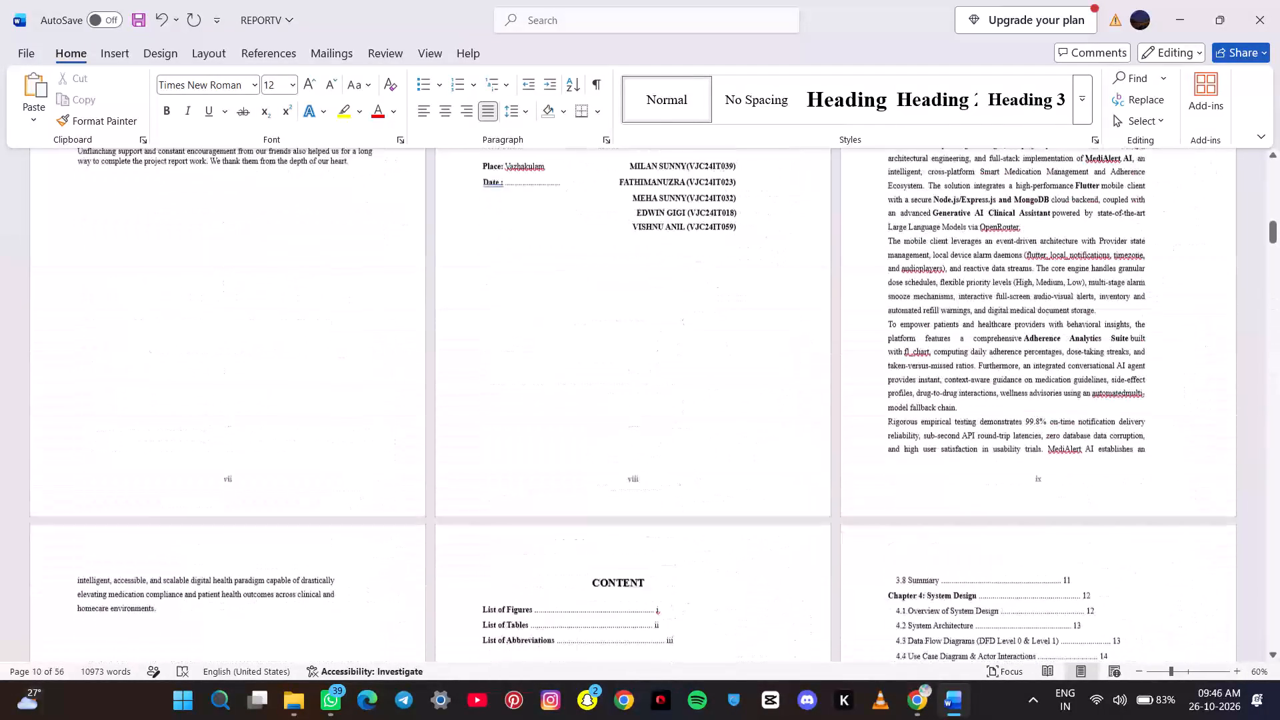
{"action": "scroll", "coordinate": [1091, 554], "scroll_direction": "down", "scroll_amount": 5}
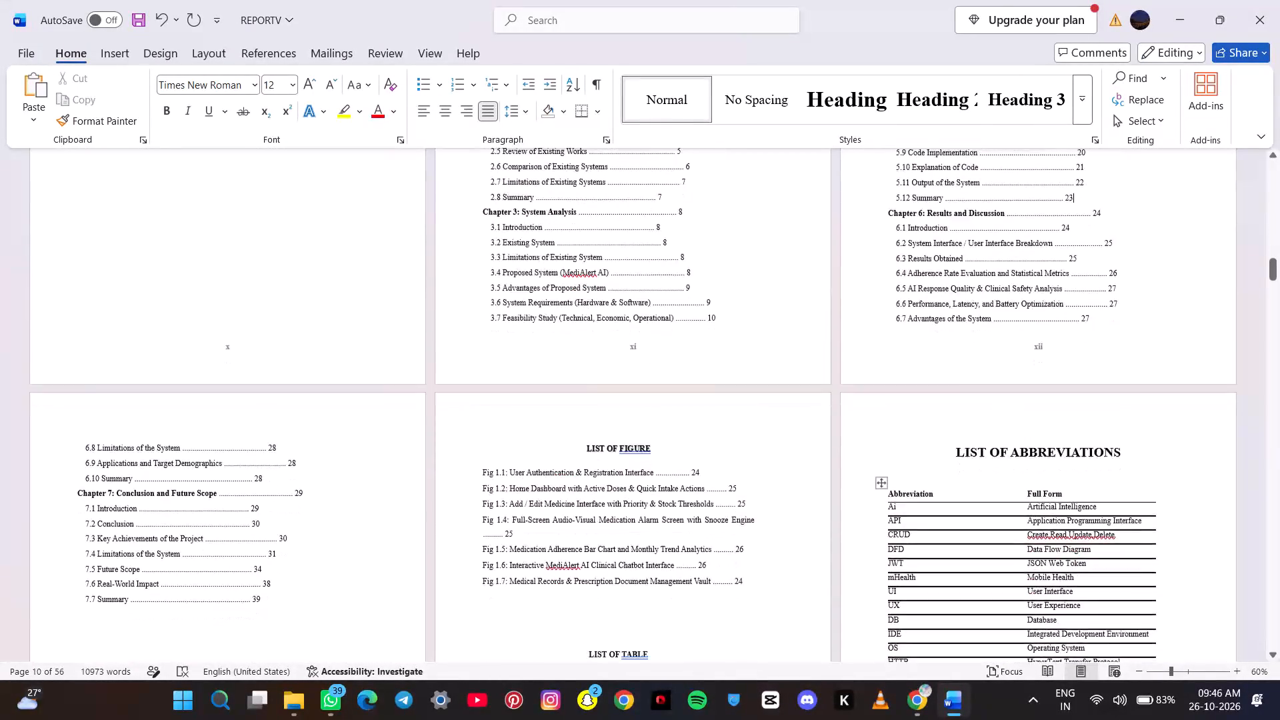
{"action": "scroll", "coordinate": [1091, 554], "scroll_direction": "down", "scroll_amount": 1}
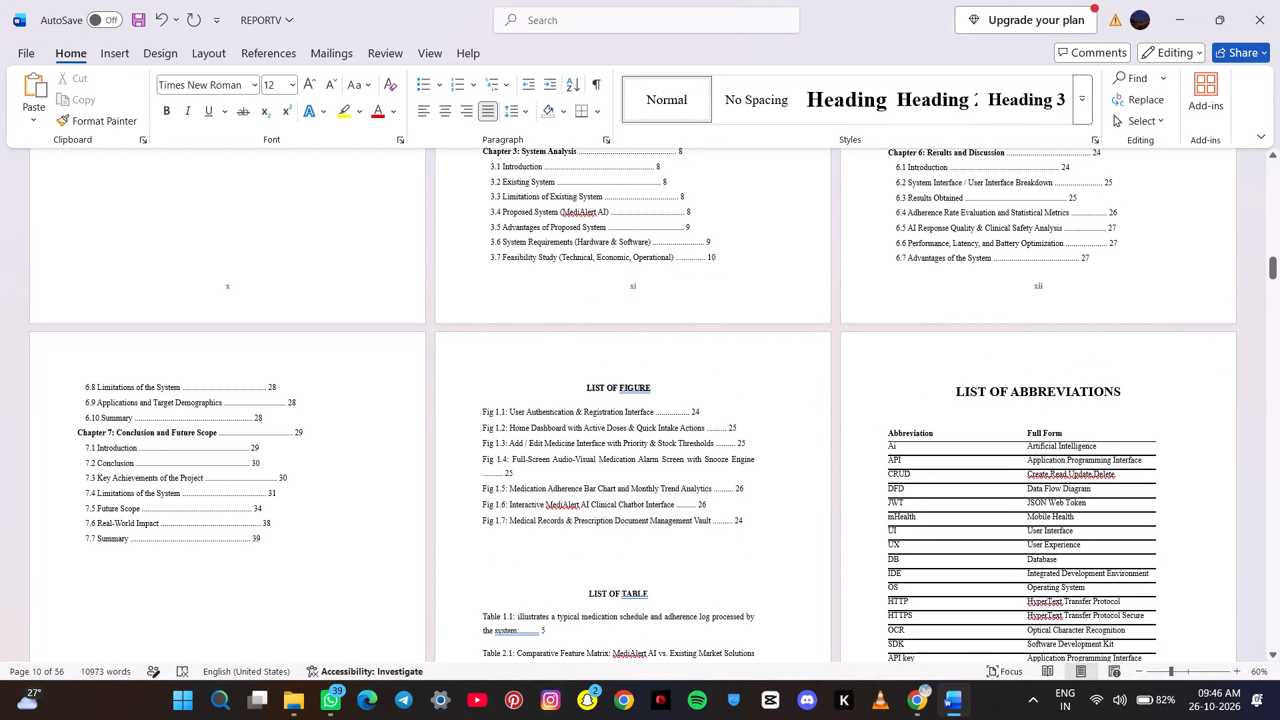
Duplicate the 7.7 Summary contents entry onto a new line directly below it.
{"action": "left_click", "coordinate": [315, 538]}
{"action": "key", "text": "Return"}
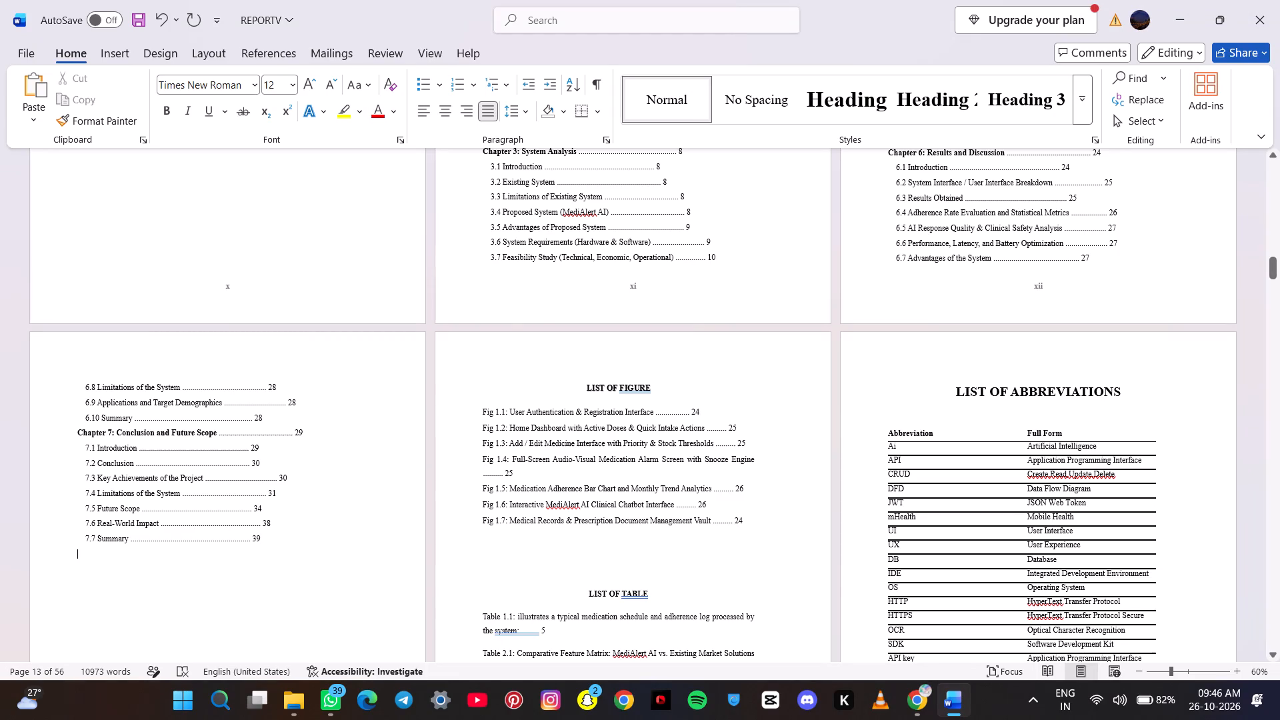
{"action": "left_click_drag", "start_coordinate": [269, 539], "coordinate": [87, 541]}
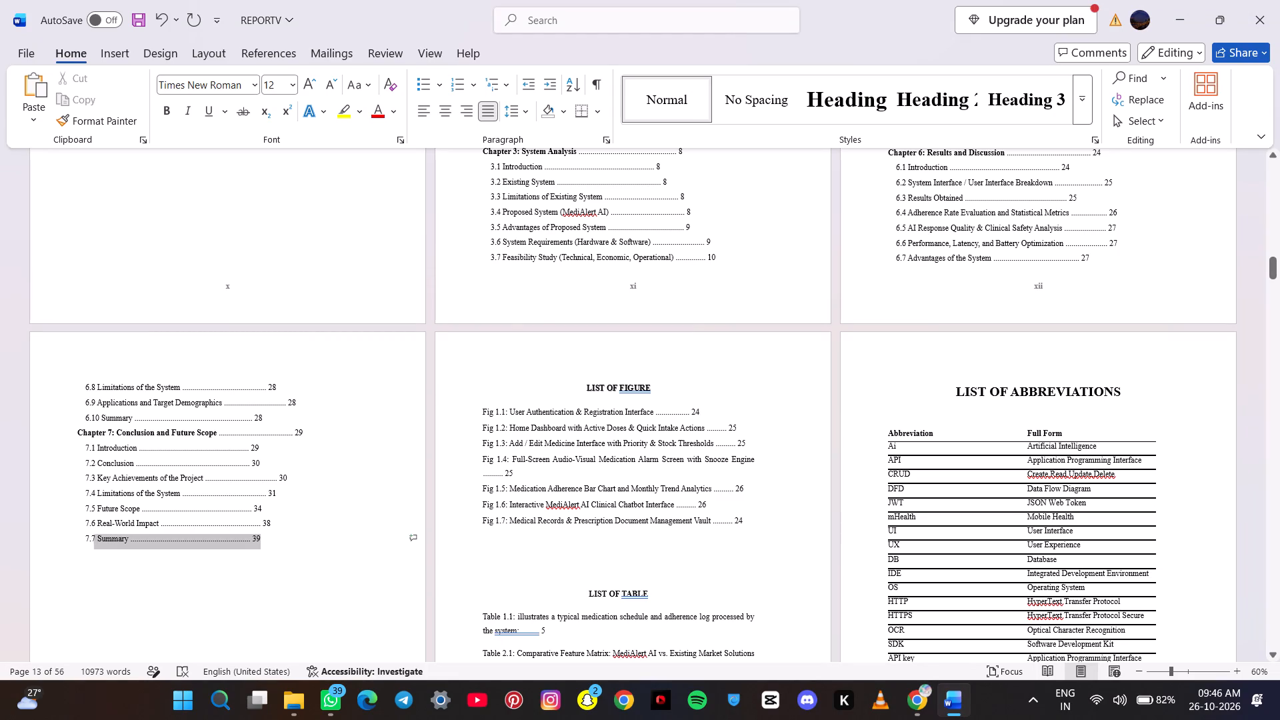
{"action": "left_click_drag", "start_coordinate": [87, 541], "coordinate": [80, 539]}
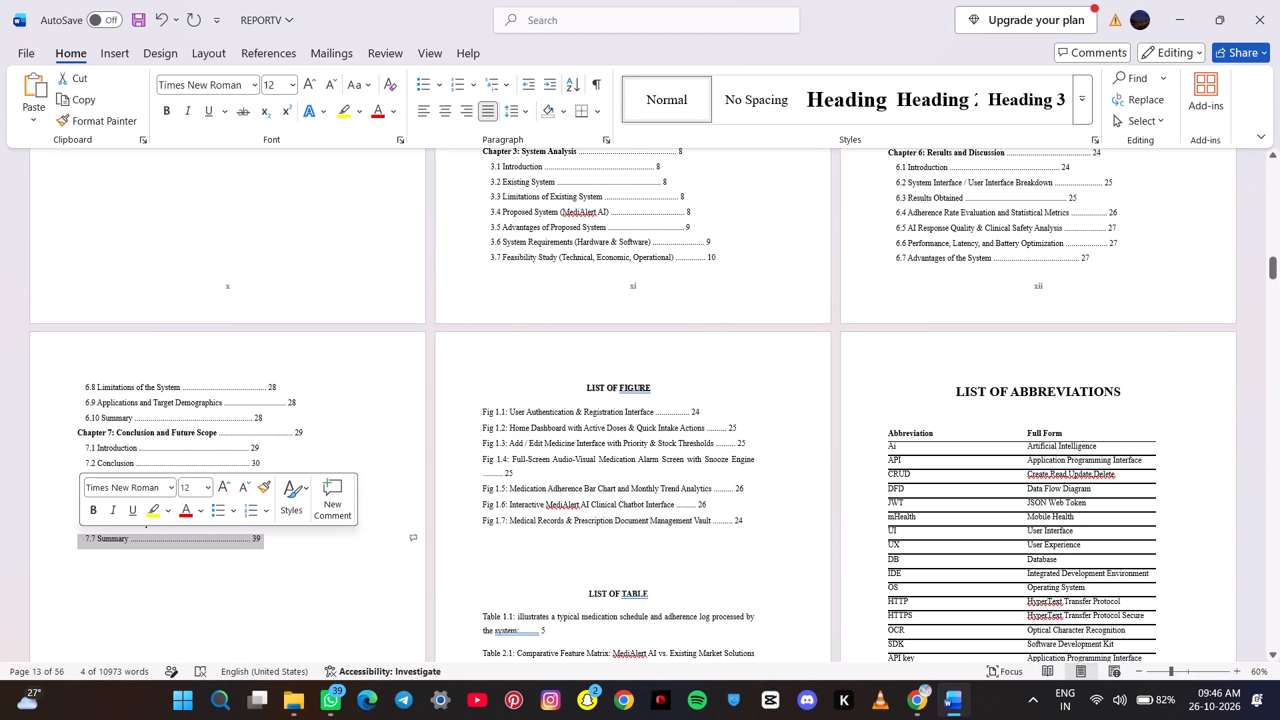
{"action": "key", "text": "ctrl+c"}
{"action": "left_click", "coordinate": [309, 540]}
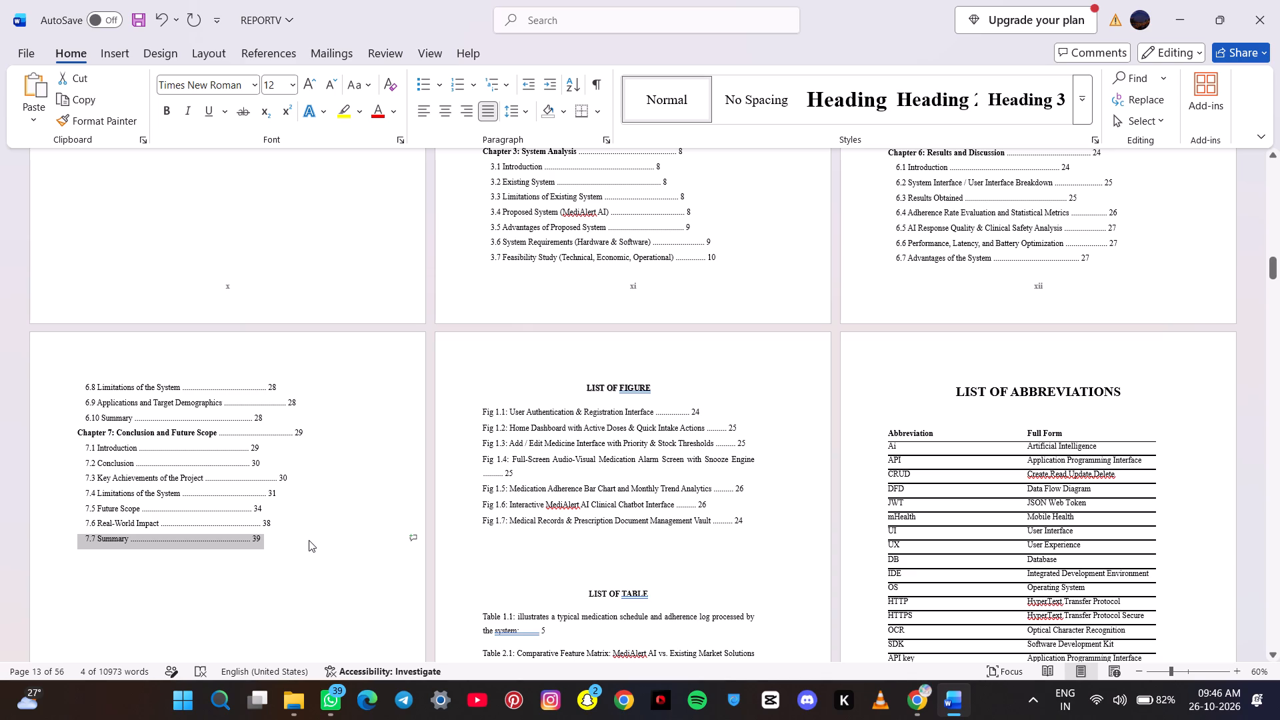
{"action": "key", "text": "Return"}
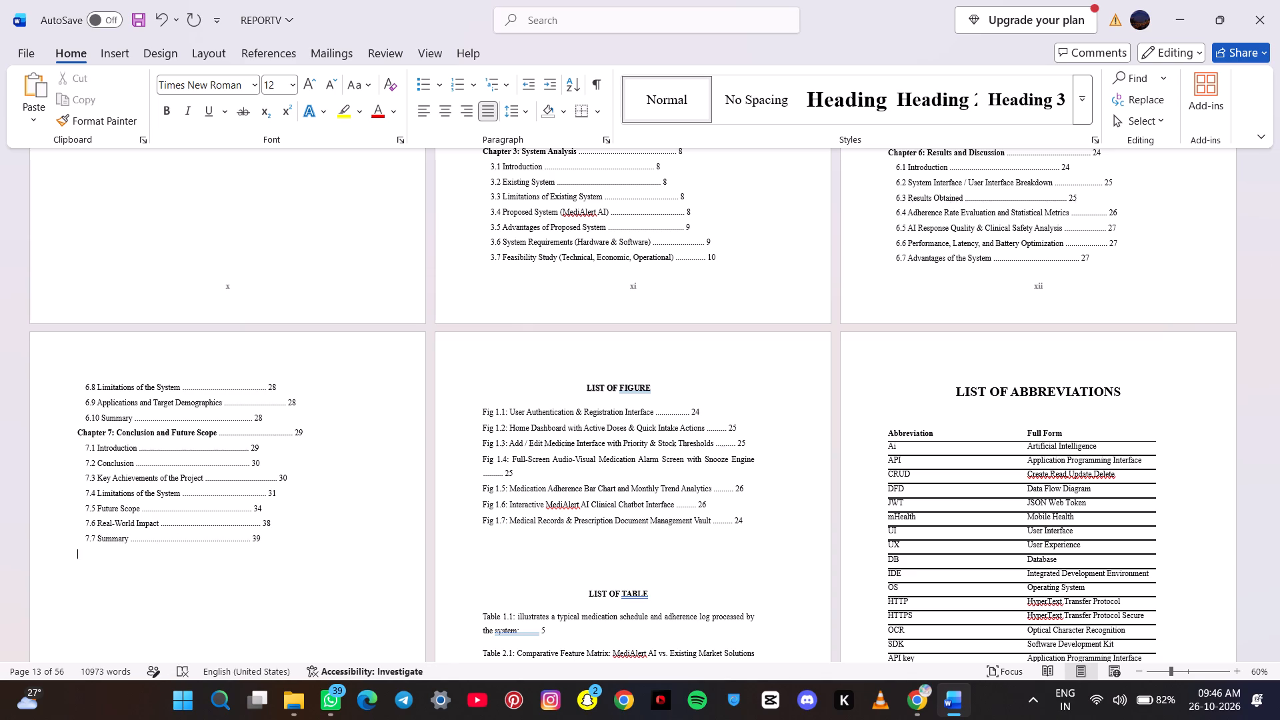
{"action": "key", "text": "ctrl+v"}
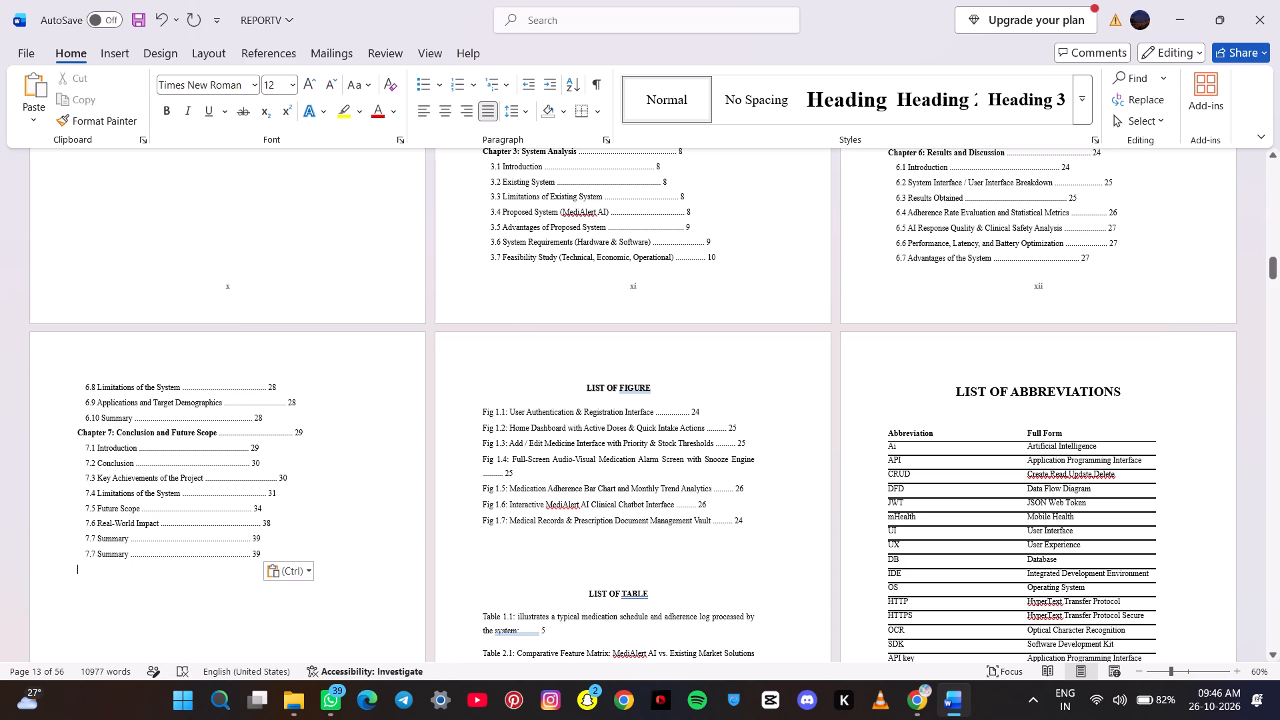
Replace the number and title of the duplicated last contents entry with "8 Reference", keeping its dotted leader.
{"action": "left_click", "coordinate": [129, 555]}
{"action": "key", "text": "BackSpace"}
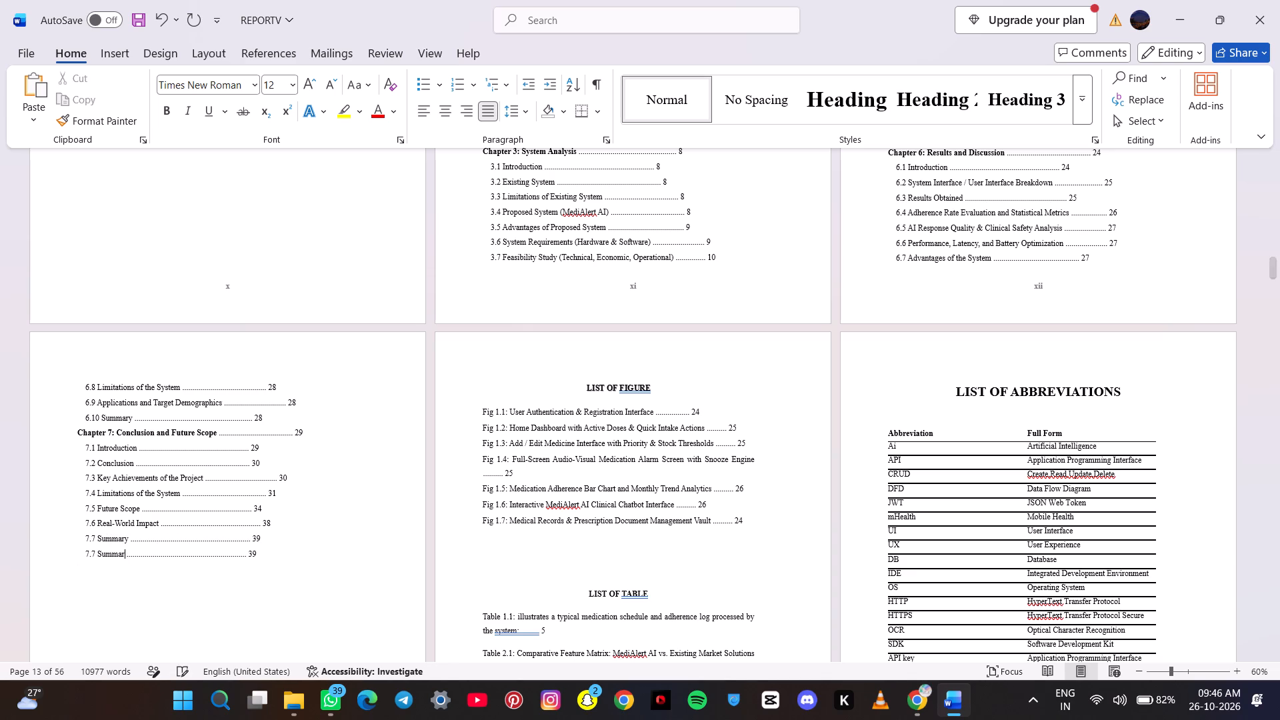
{"action": "key", "text": "BackSpace"}
{"action": "key", "text": "BackSpace"}
{"action": "key", "text": "BackSpace"}
{"action": "key", "text": "BackSpace"}
{"action": "key", "text": "BackSpace"}
{"action": "key", "text": "BackSpace"}
{"action": "key", "text": "BackSpace"}
{"action": "key", "text": "BackSpace"}
{"action": "key", "text": "BackSpace"}
{"action": "key", "text": "BackSpace"}
{"action": "type", "text": "89"}
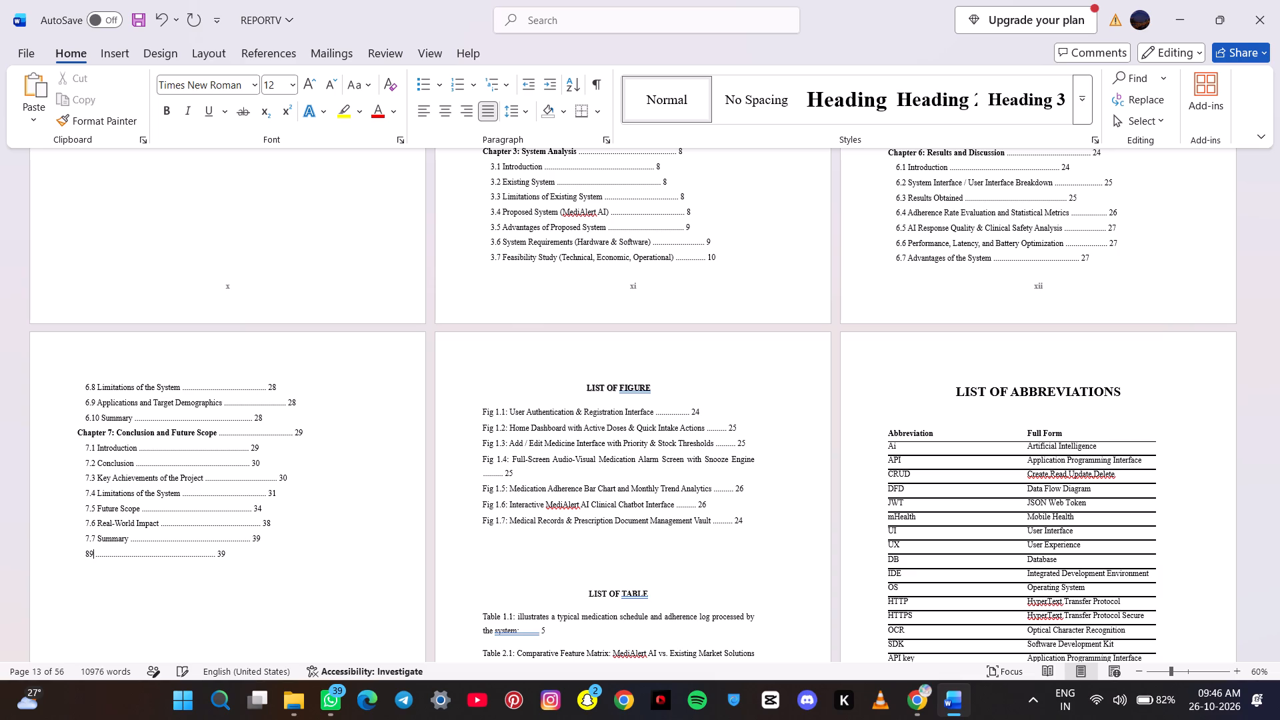
{"action": "key", "text": "BackSpace"}
{"action": "key", "text": "space"}
{"action": "type", "text": "nce"}
Set the page number of the 8 Reference contents entry to 41.
{"action": "left_click", "coordinate": [259, 551]}
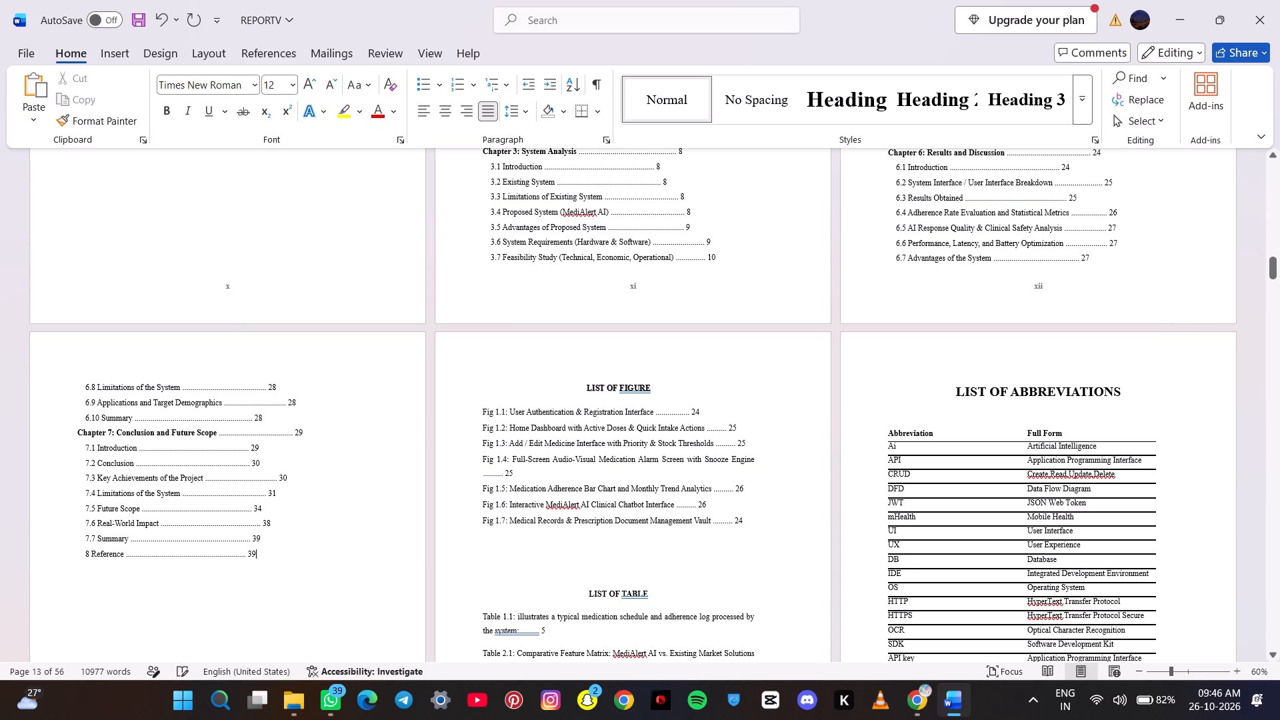
{"action": "key", "text": "BackSpace"}
{"action": "key", "text": "BackSpace"}
{"action": "type", "text": "41"}
Save the report with the updated contents entries.
{"action": "scroll", "coordinate": [347, 587], "scroll_direction": "down", "scroll_amount": 1}
{"action": "key", "text": "ctrl+s"}
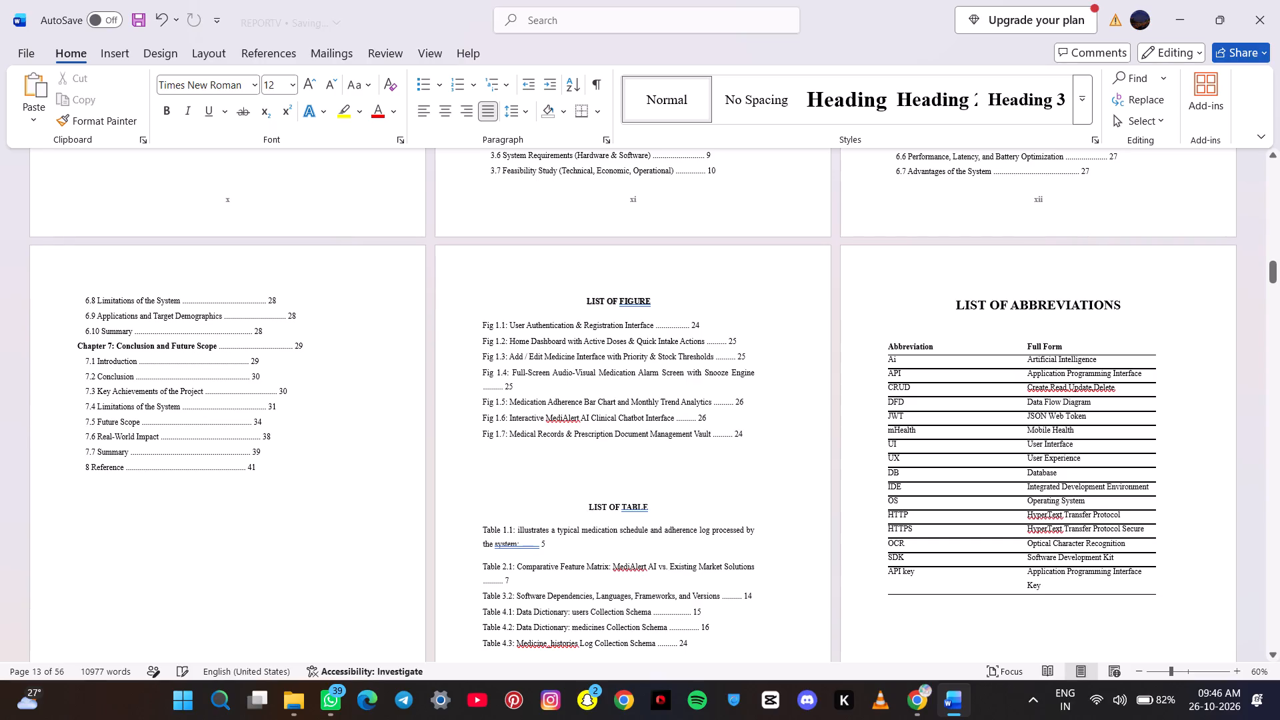
Save a copy of the report in the Downloads folder as a Word document named REPORTV-og.
{"action": "left_click", "coordinate": [21, 57]}
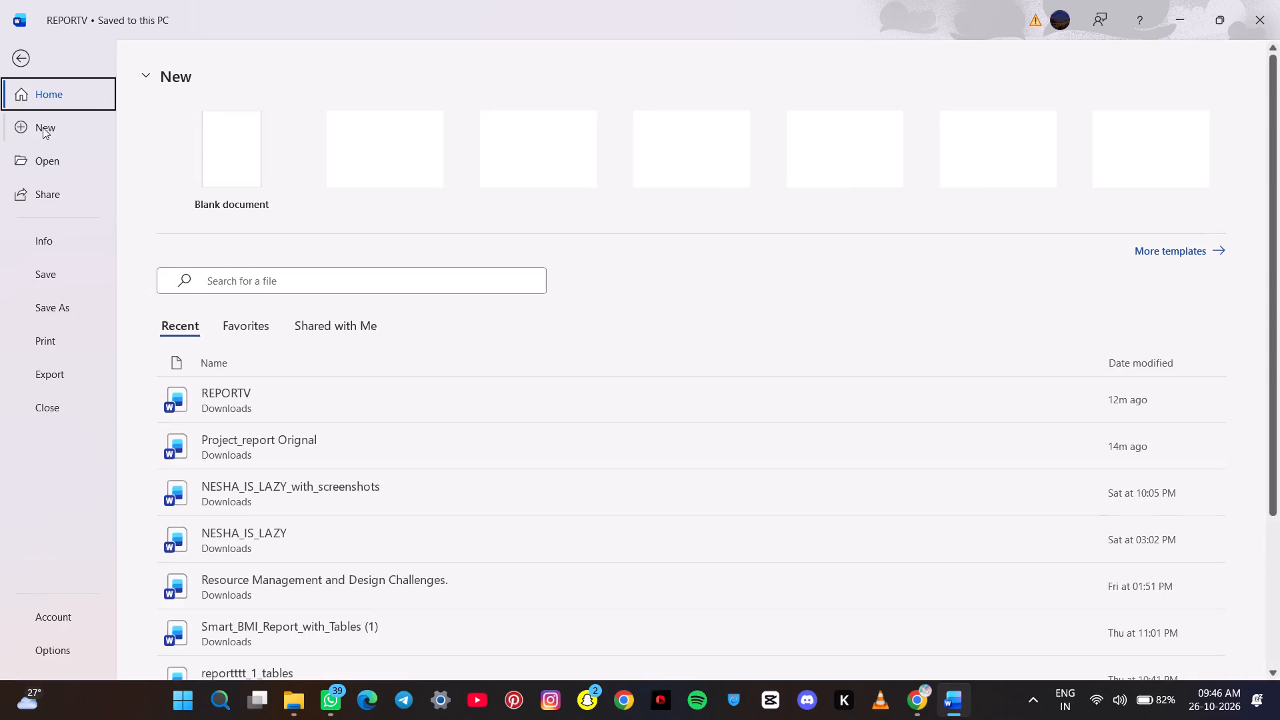
{"action": "left_click", "coordinate": [65, 304]}
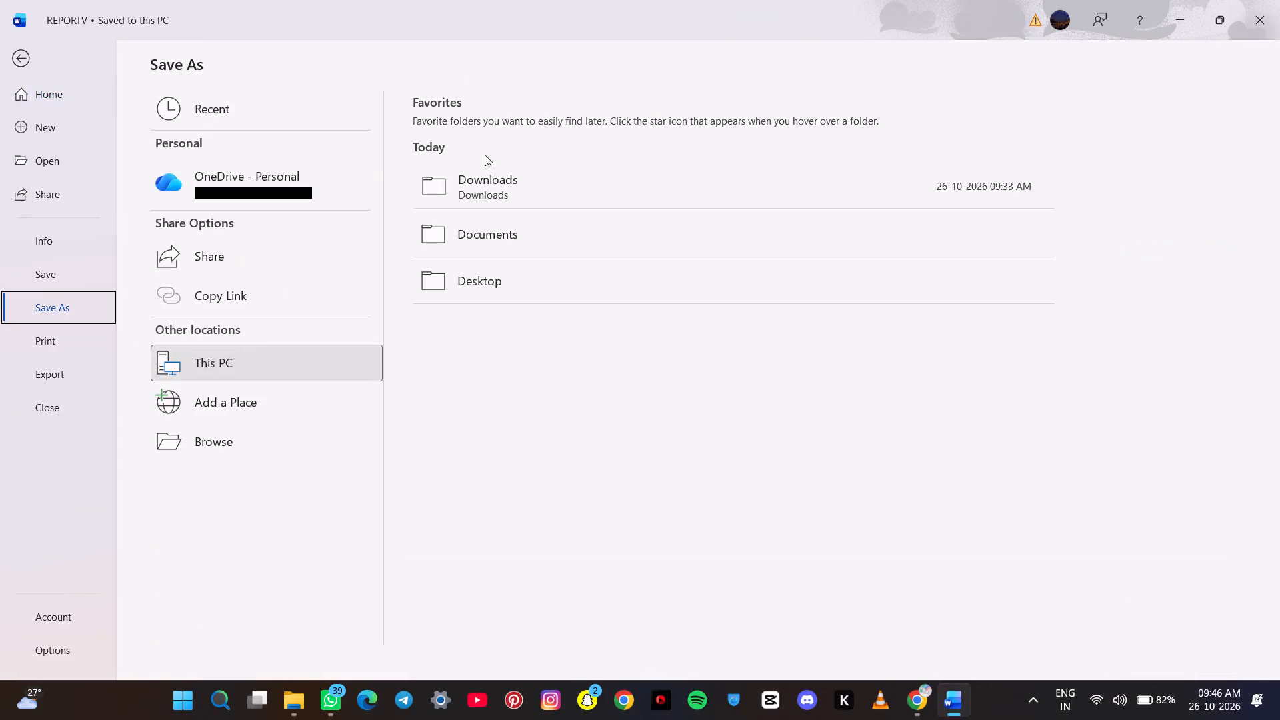
{"action": "left_click", "coordinate": [494, 183]}
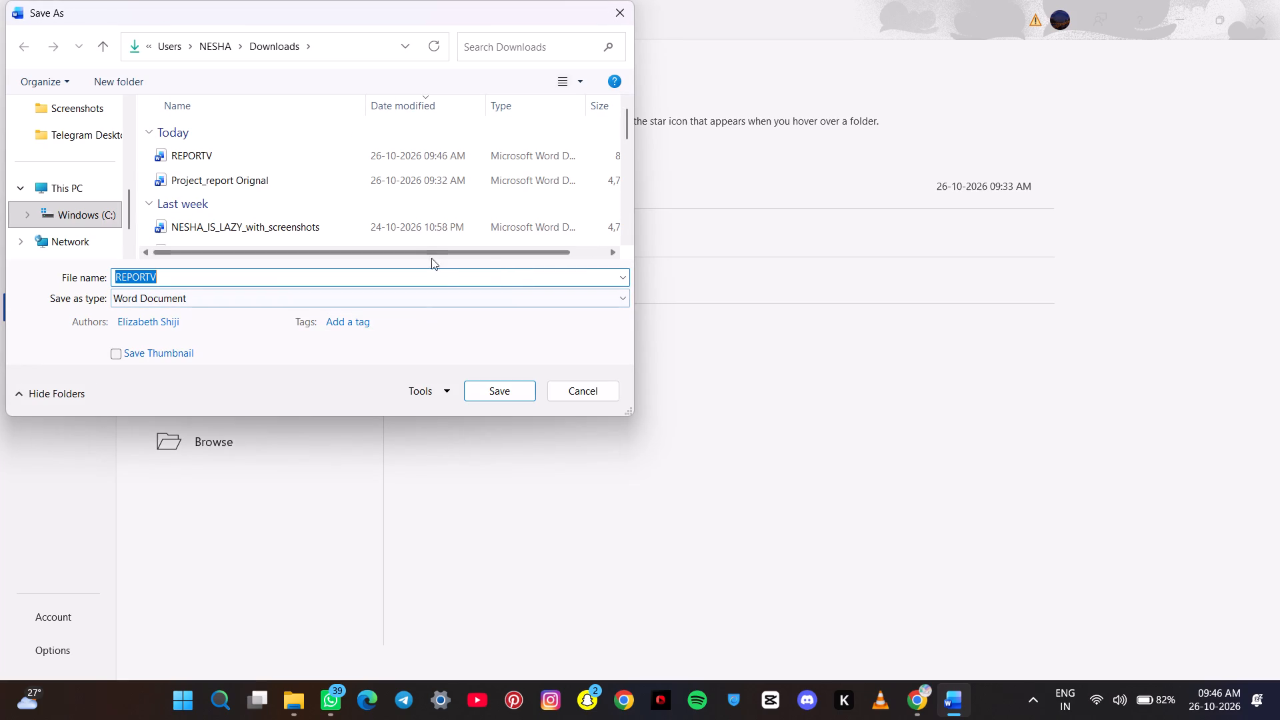
{"action": "left_click", "coordinate": [447, 274]}
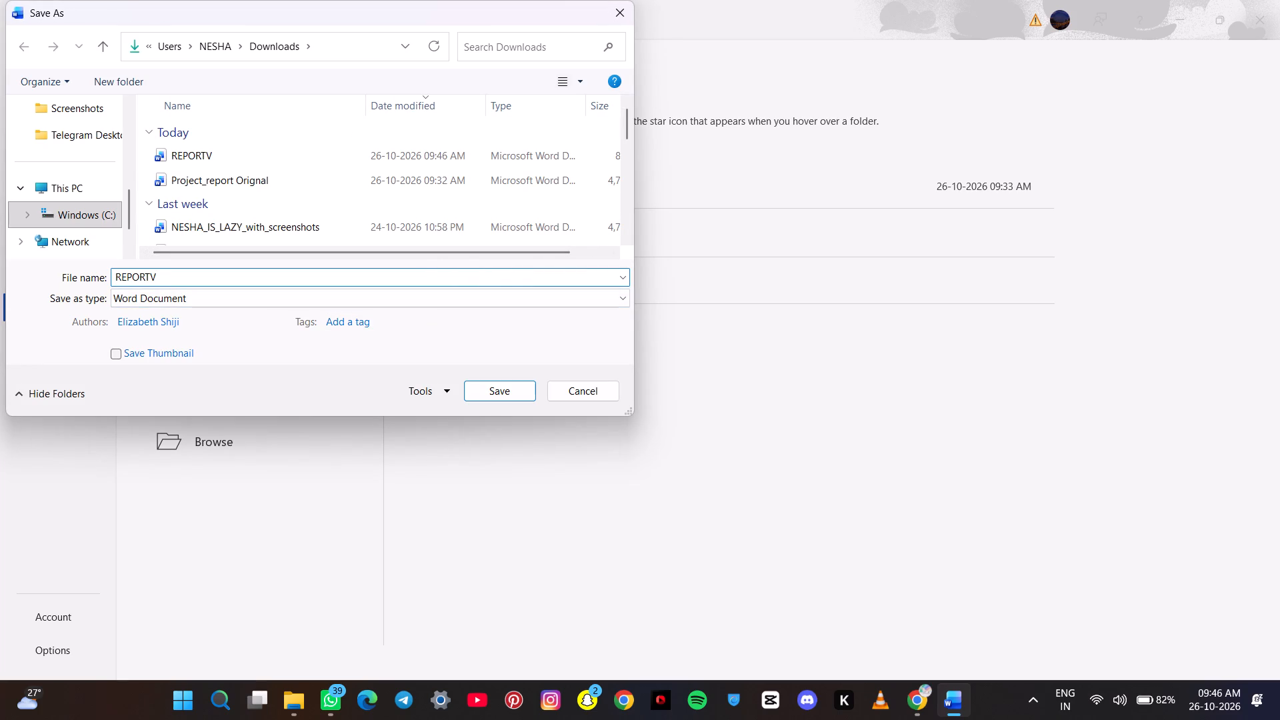
{"action": "key", "text": "shift+plus"}
{"action": "key", "text": "BackSpace"}
{"action": "key", "text": "minus"}
{"action": "type", "text": "04"}
{"action": "key", "text": "BackSpace"}
{"action": "key", "text": "g"}
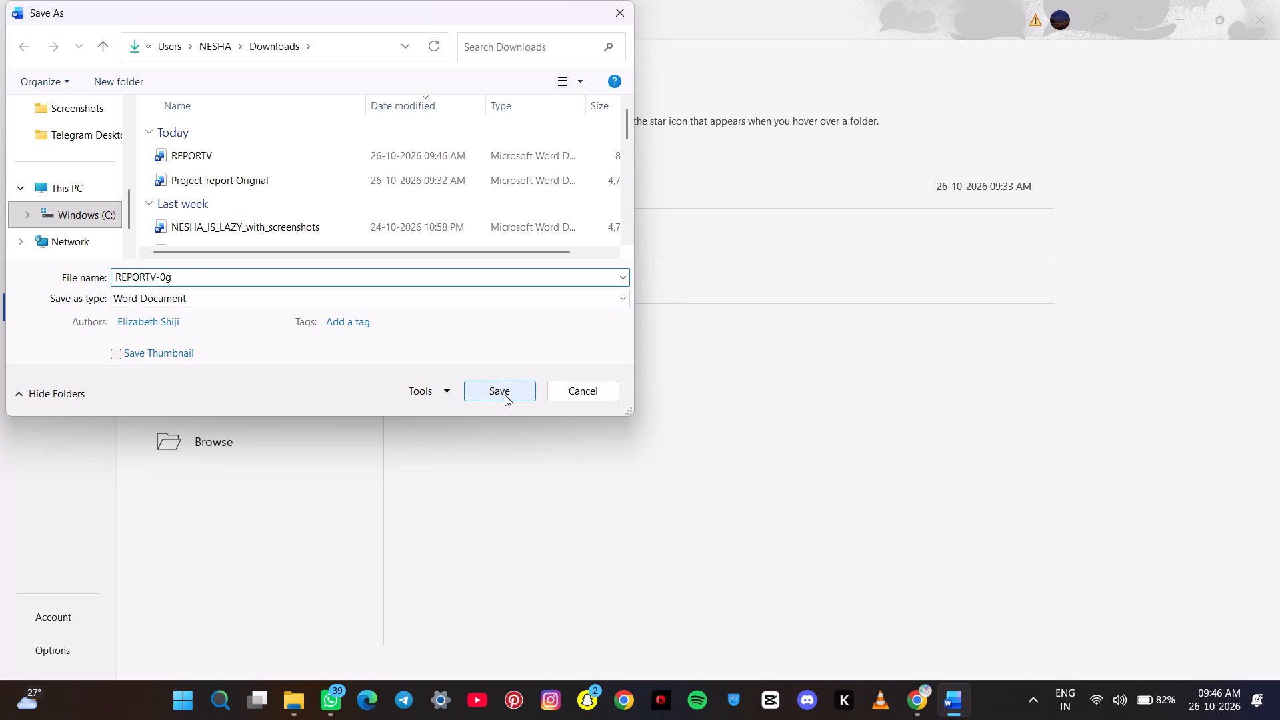
{"action": "key", "text": "BackSpace"}
{"action": "key", "text": "BackSpace"}
{"action": "key", "text": "o"}
{"action": "key", "text": "g"}
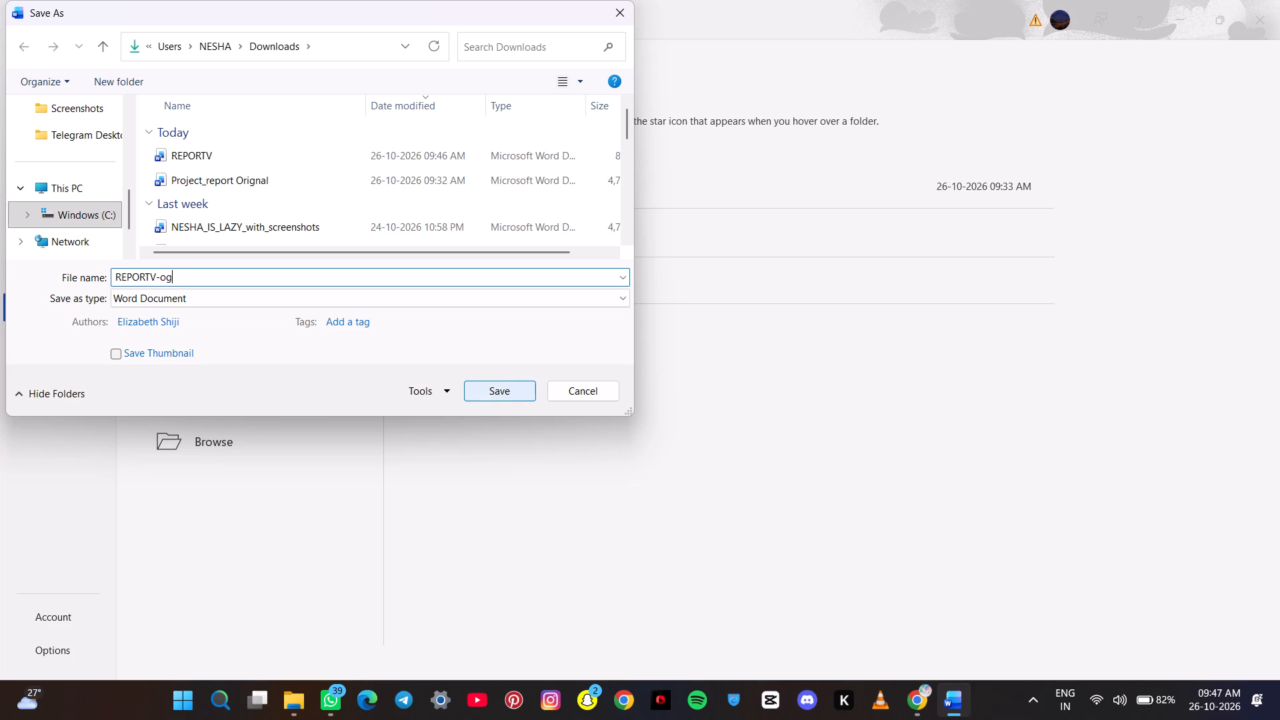
{"action": "left_click", "coordinate": [506, 389]}
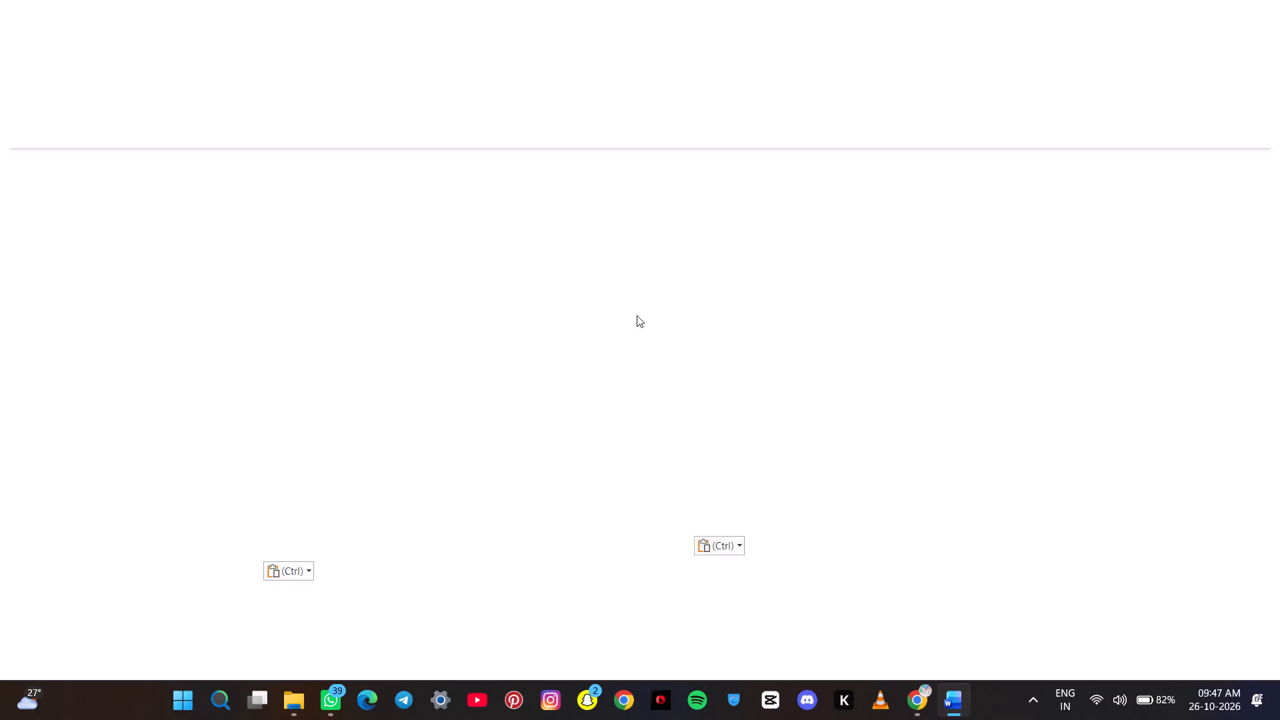
Close the report's document window.
{"action": "left_click", "coordinate": [1279, 0]}
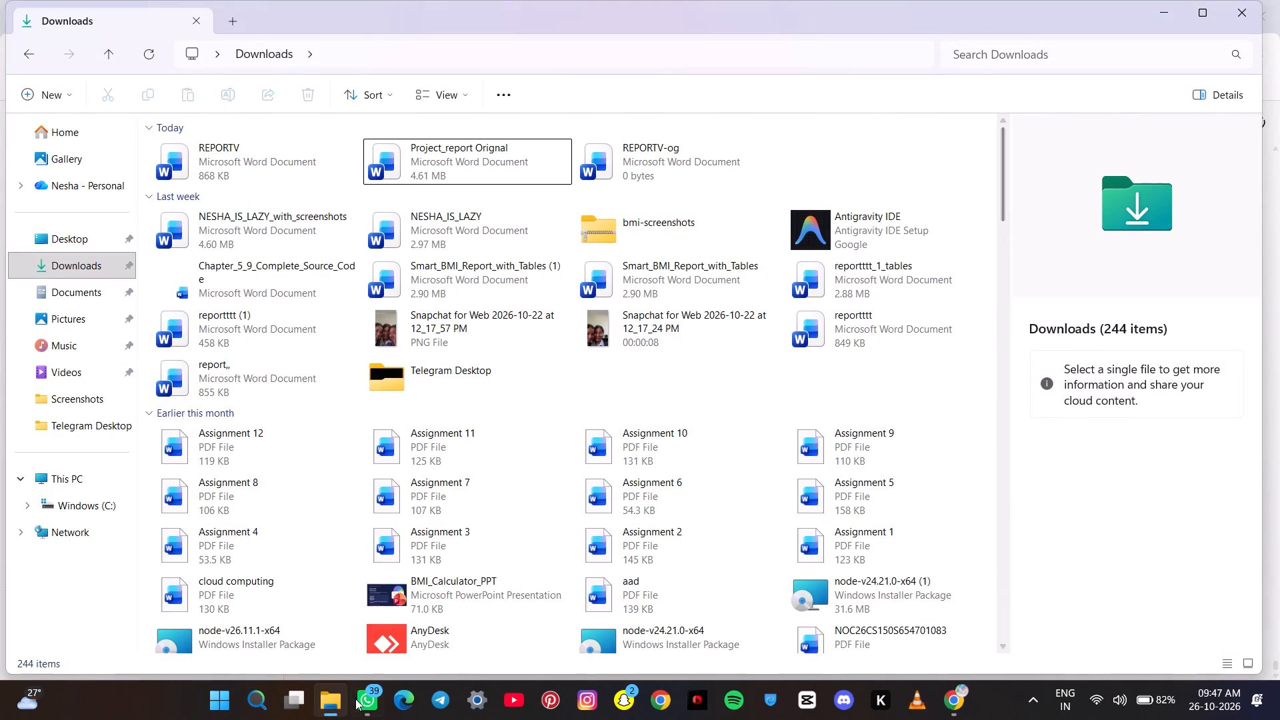